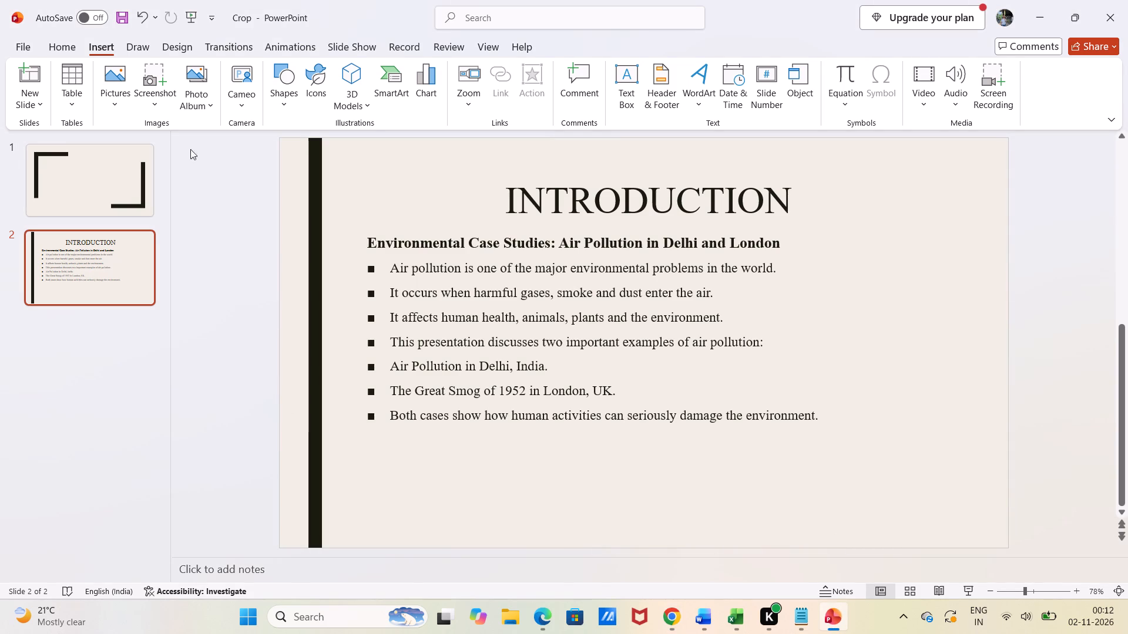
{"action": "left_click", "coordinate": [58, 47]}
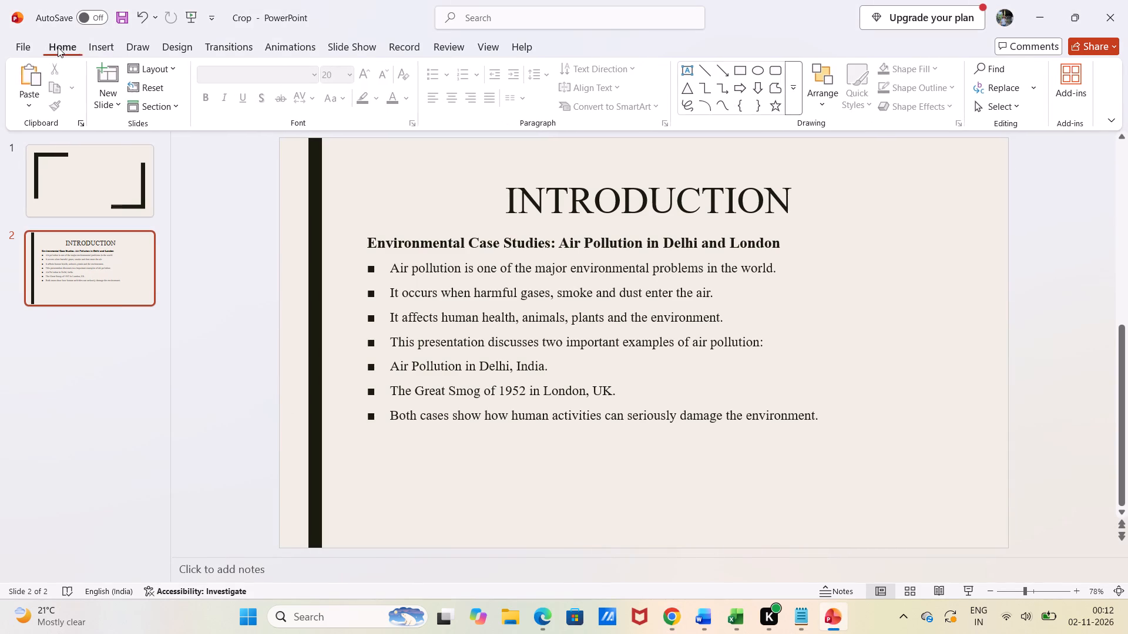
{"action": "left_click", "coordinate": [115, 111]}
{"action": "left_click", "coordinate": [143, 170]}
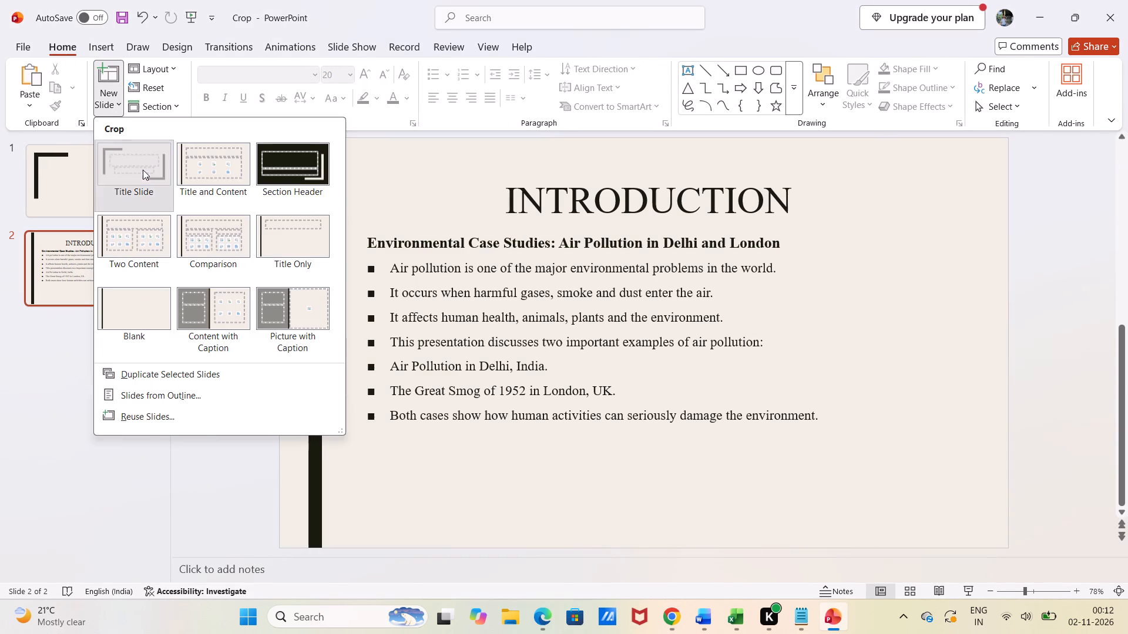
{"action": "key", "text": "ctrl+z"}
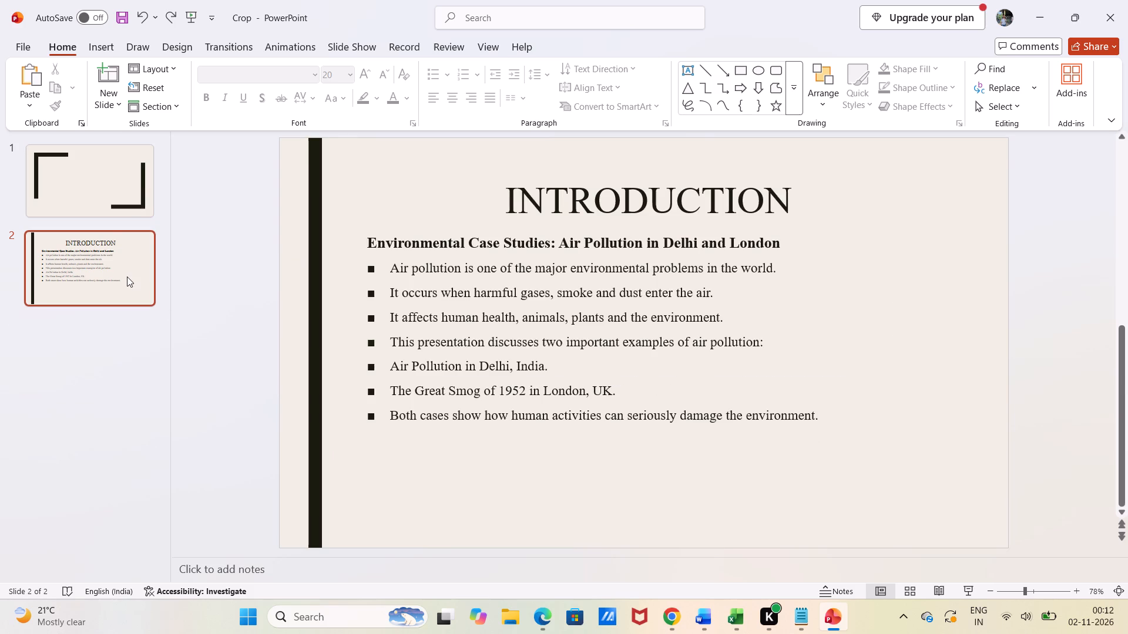
Add a new slide with the Title and Content layout after the INTRODUCTION slide.
{"action": "left_click", "coordinate": [108, 95]}
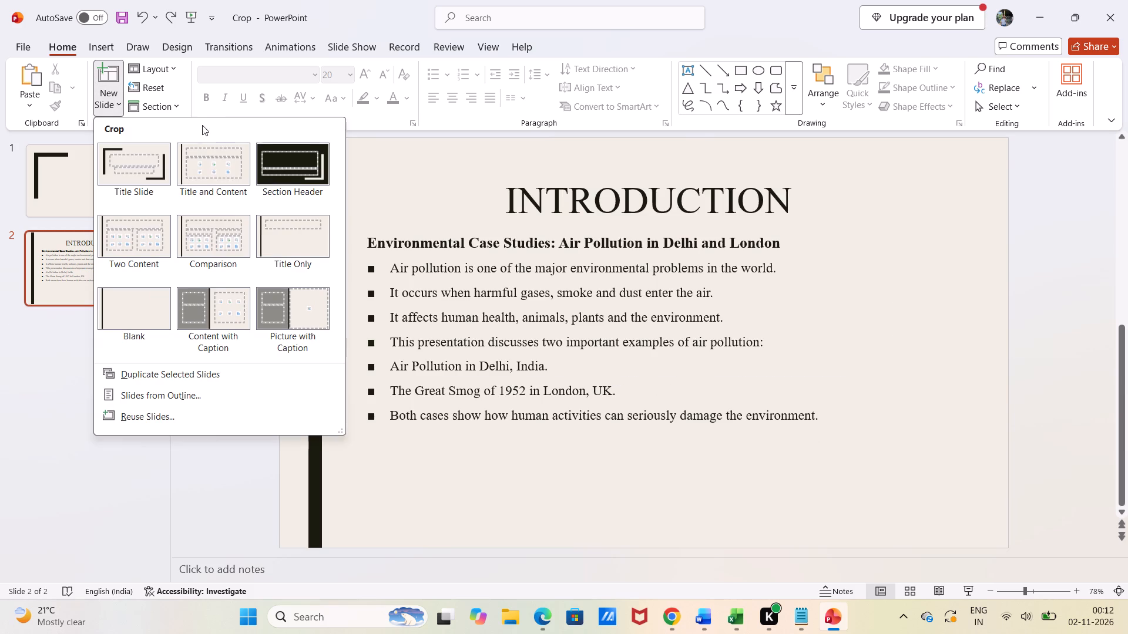
{"action": "left_click", "coordinate": [211, 158]}
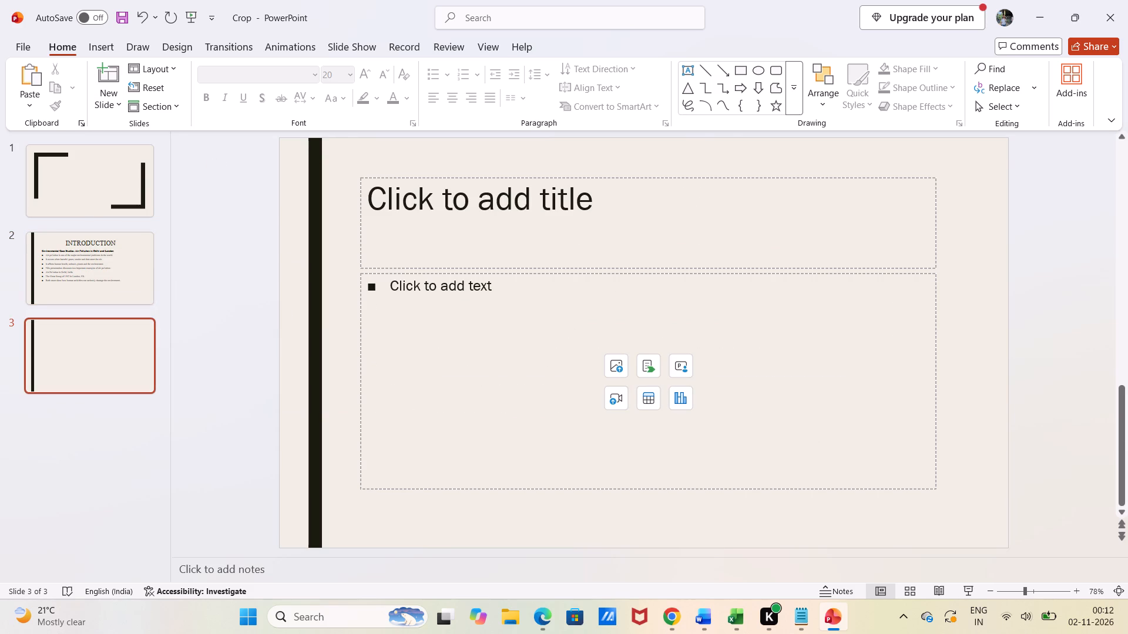
Enter the new slide's title as INTRODUCTION TO POLLUTION IN DELHI, checking the Slide 2 heading in ChatGPT.
{"action": "left_click", "coordinate": [467, 200]}
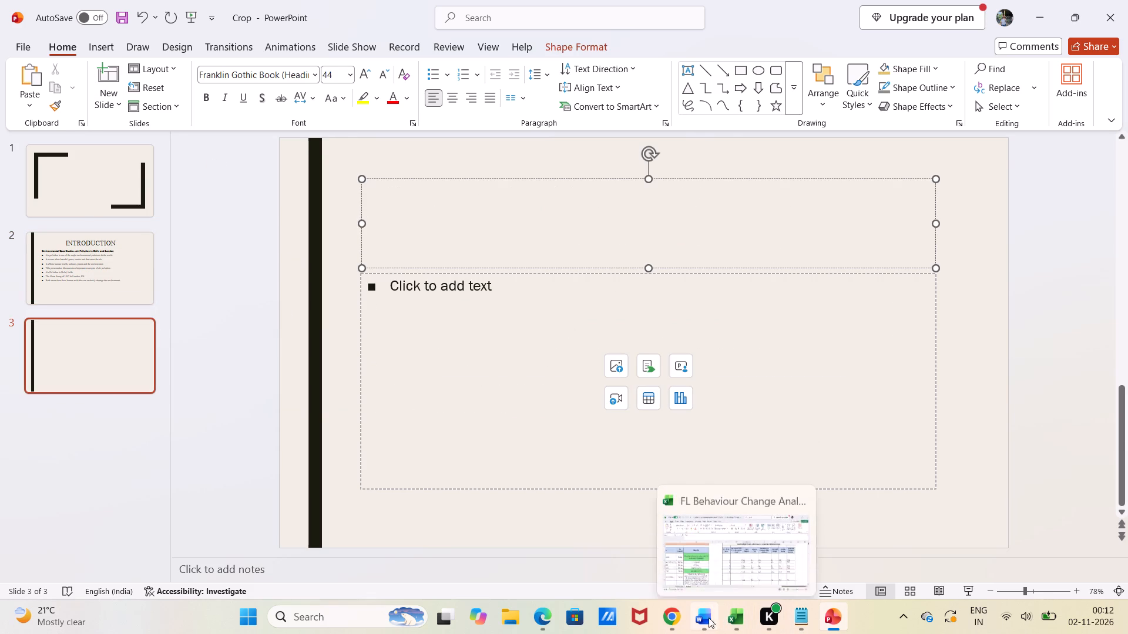
{"action": "left_click", "coordinate": [674, 620]}
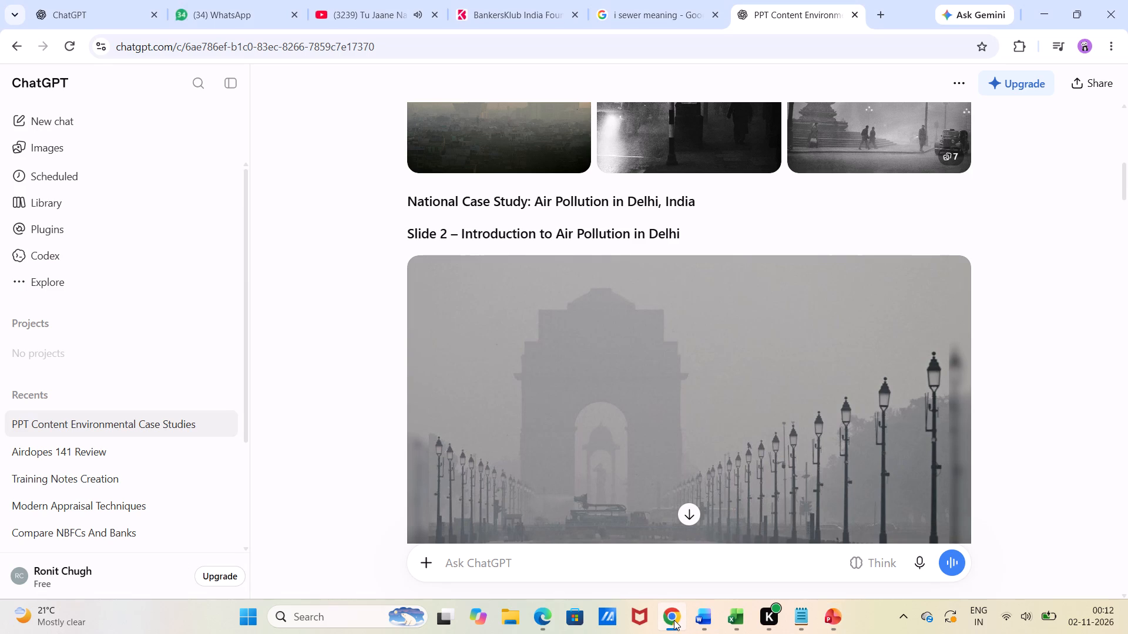
{"action": "left_click", "coordinate": [826, 619]}
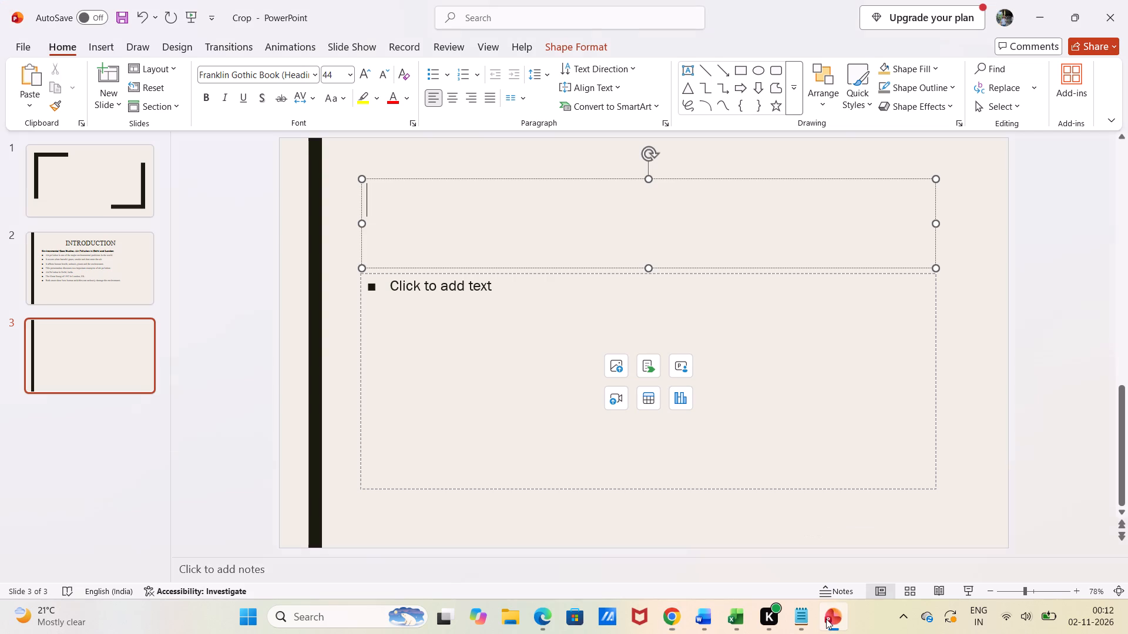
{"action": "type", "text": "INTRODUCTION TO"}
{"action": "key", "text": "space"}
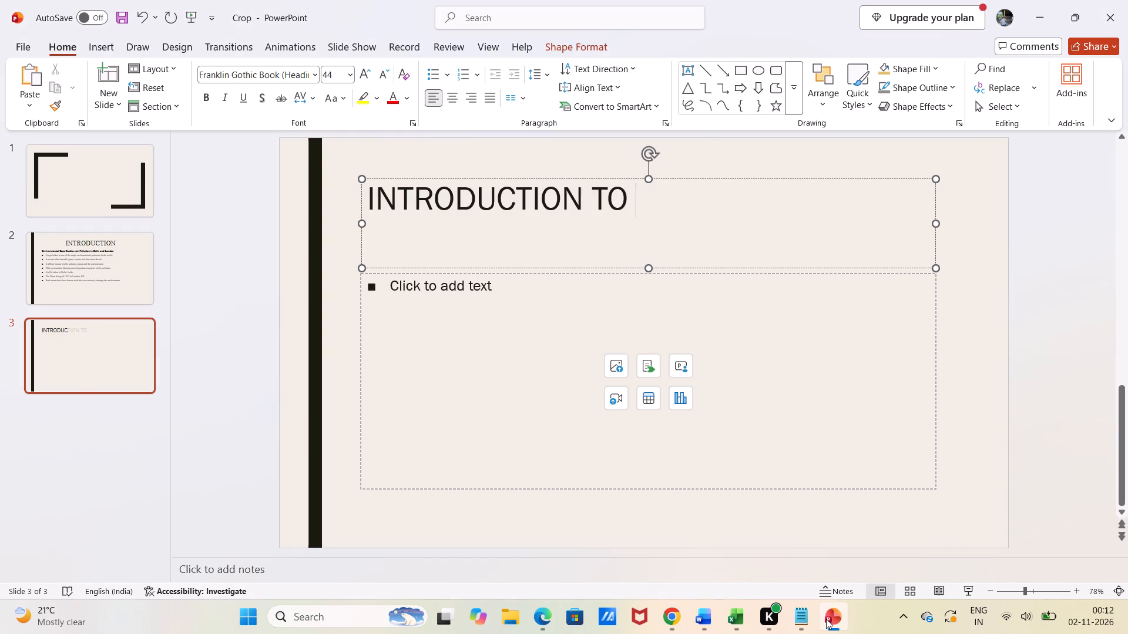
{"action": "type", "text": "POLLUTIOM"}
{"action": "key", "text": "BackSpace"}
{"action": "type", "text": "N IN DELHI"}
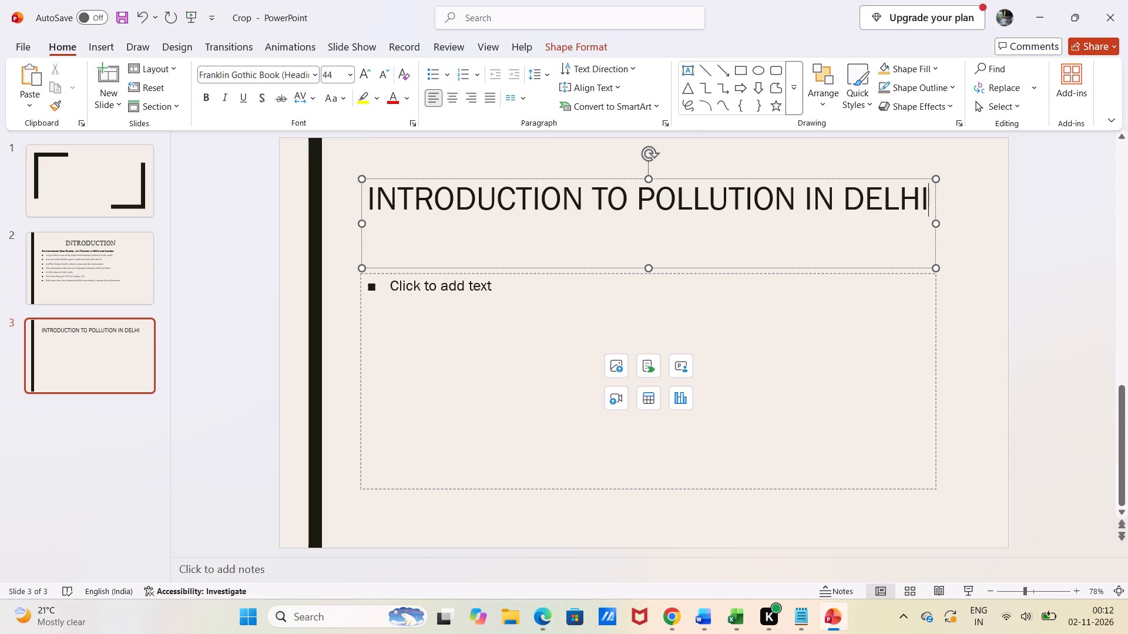
Format the INTRODUCTION TO POLLUTION IN DELHI title in Times New Roman and centre it.
{"action": "left_click_drag", "start_coordinate": [370, 201], "coordinate": [900, 191]}
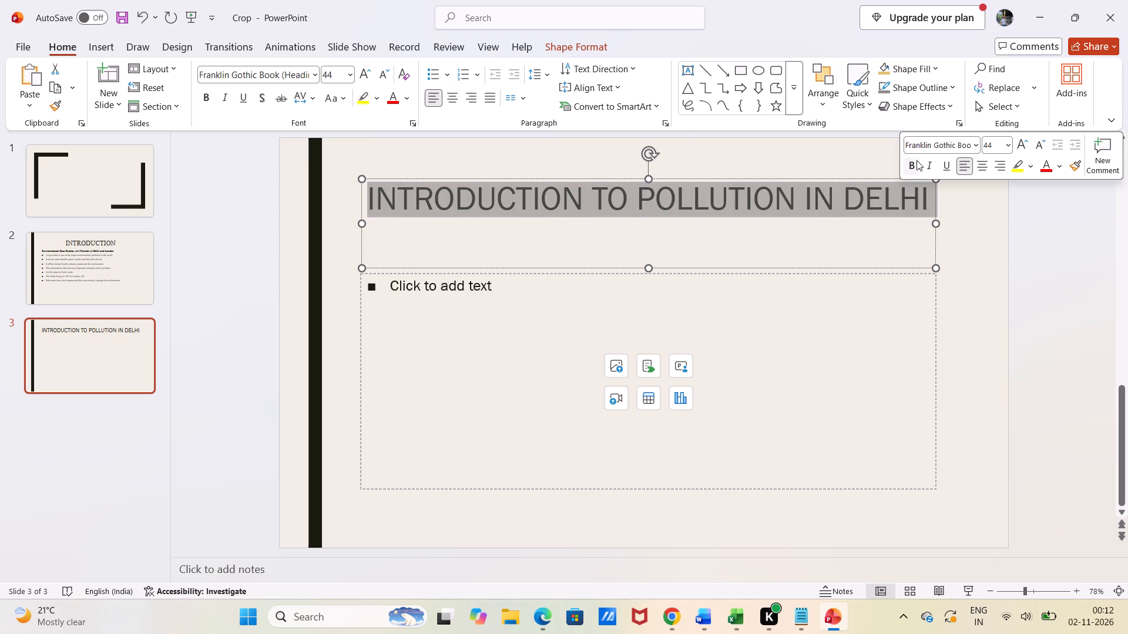
{"action": "left_click", "coordinate": [922, 146]}
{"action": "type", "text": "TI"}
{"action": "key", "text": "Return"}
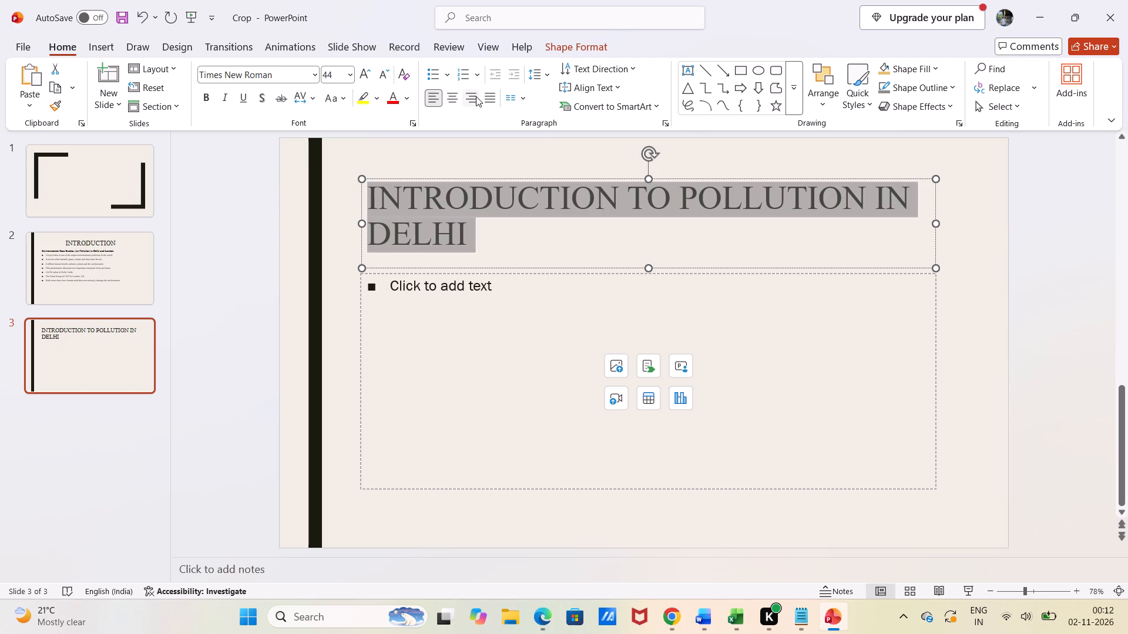
{"action": "left_click", "coordinate": [451, 97]}
Extend the top edge of the content box slightly upward to just below the two-line title.
{"action": "left_click", "coordinate": [448, 342]}
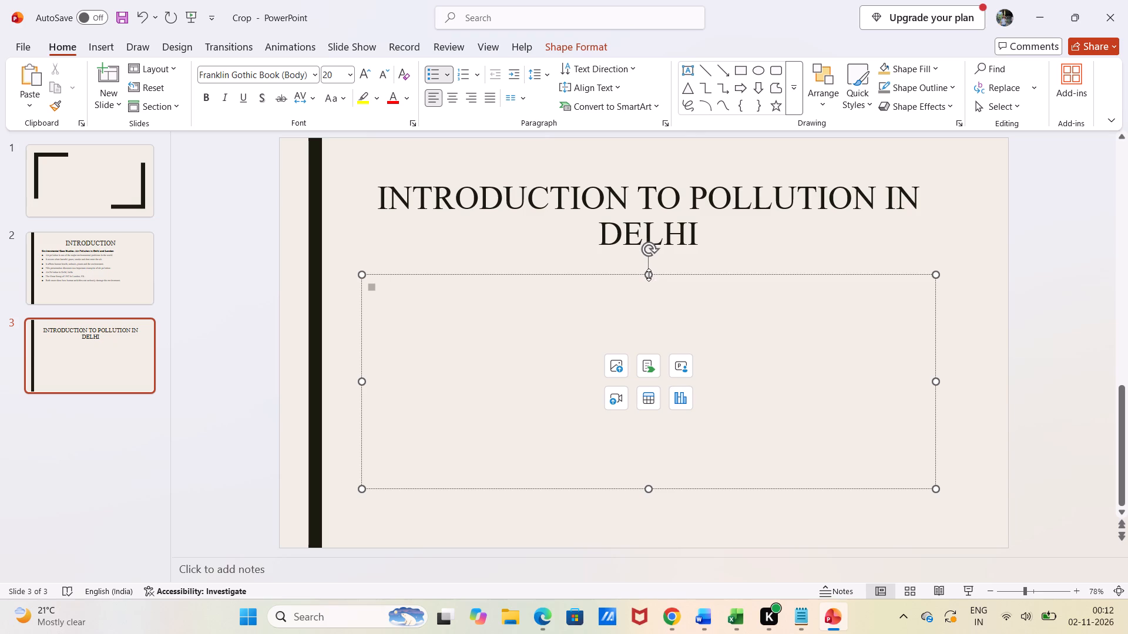
{"action": "left_click_drag", "start_coordinate": [649, 275], "coordinate": [645, 258]}
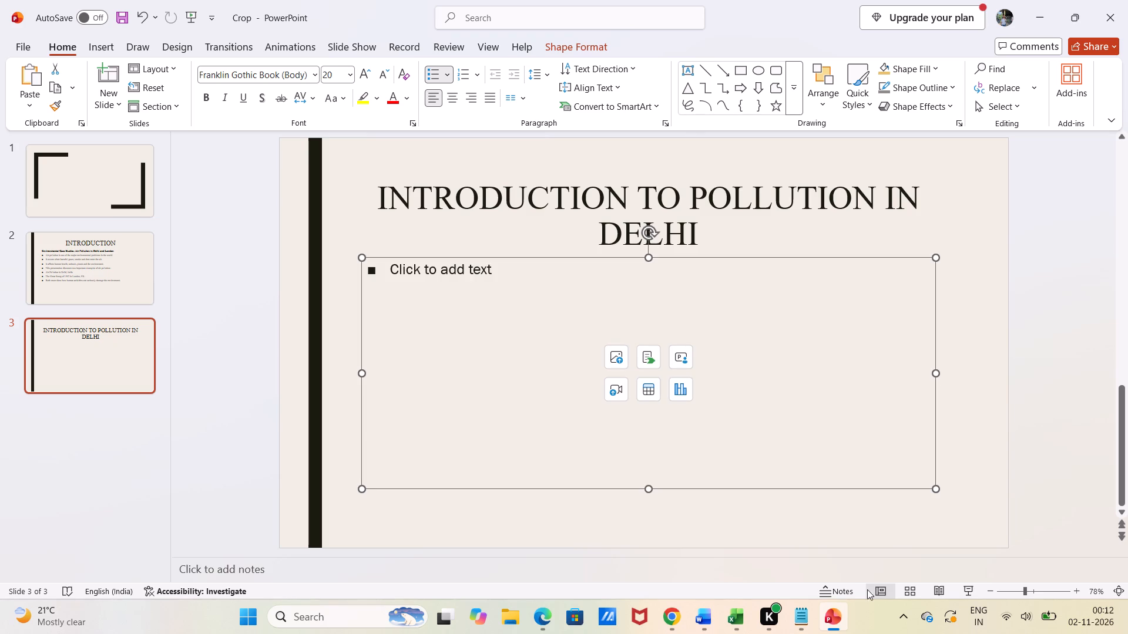
Copy the six Slide 2 bullet points on Delhi air pollution from ChatGPT into the content box of PowerPoint slide 3.
{"action": "left_click", "coordinate": [672, 619]}
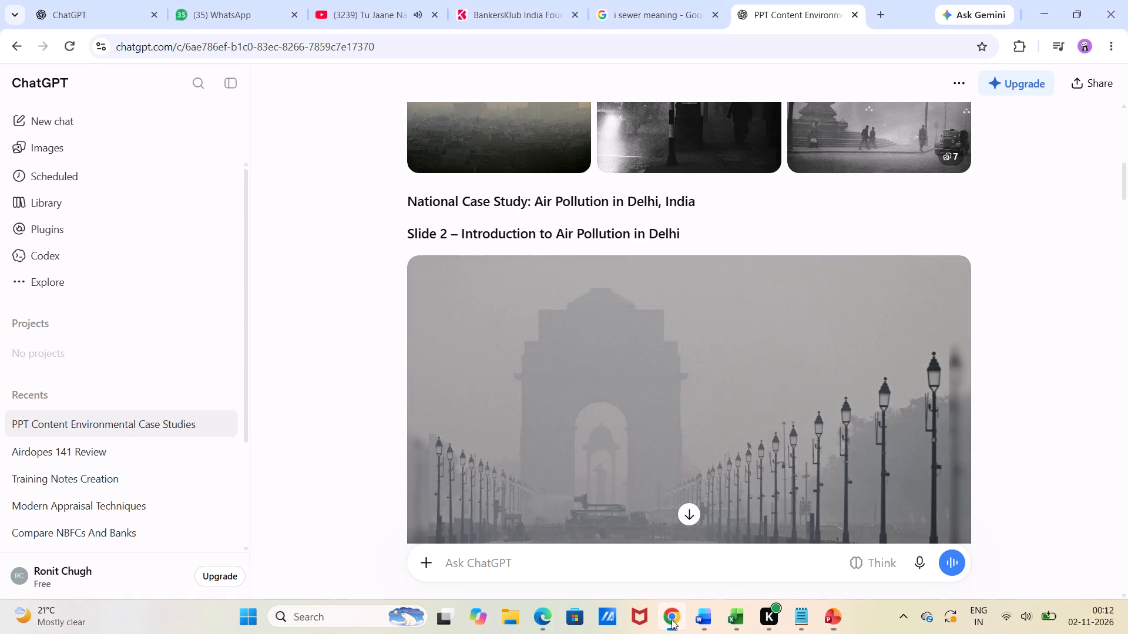
{"action": "scroll", "coordinate": [505, 419], "scroll_direction": "down", "scroll_amount": 3}
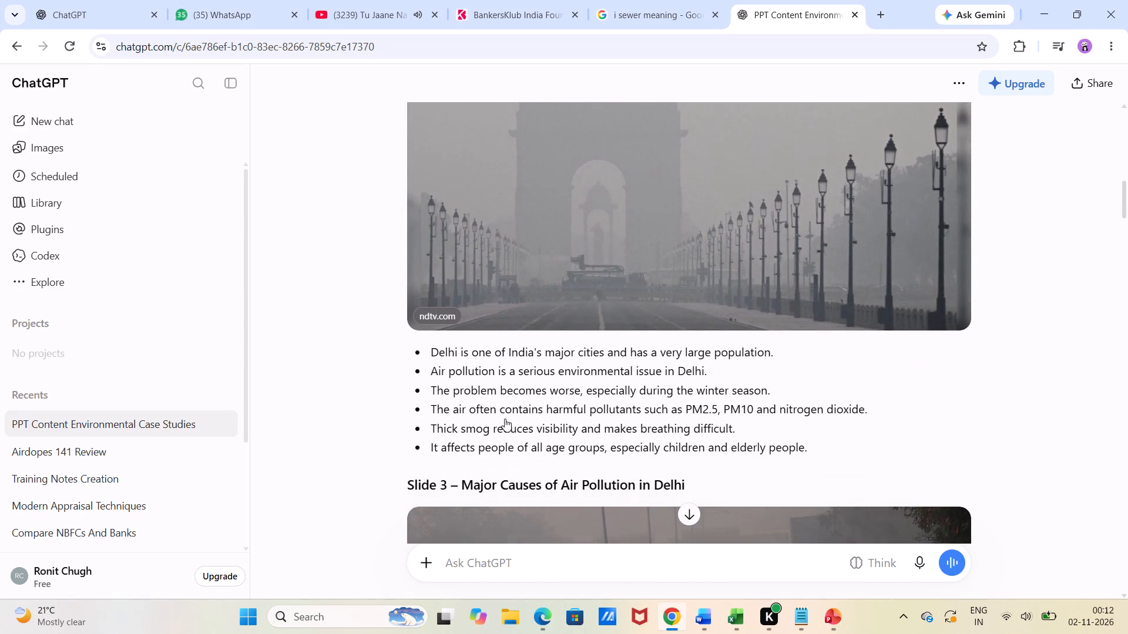
{"action": "scroll", "coordinate": [505, 419], "scroll_direction": "down", "scroll_amount": 1}
{"action": "left_click_drag", "start_coordinate": [429, 346], "coordinate": [679, 416]}
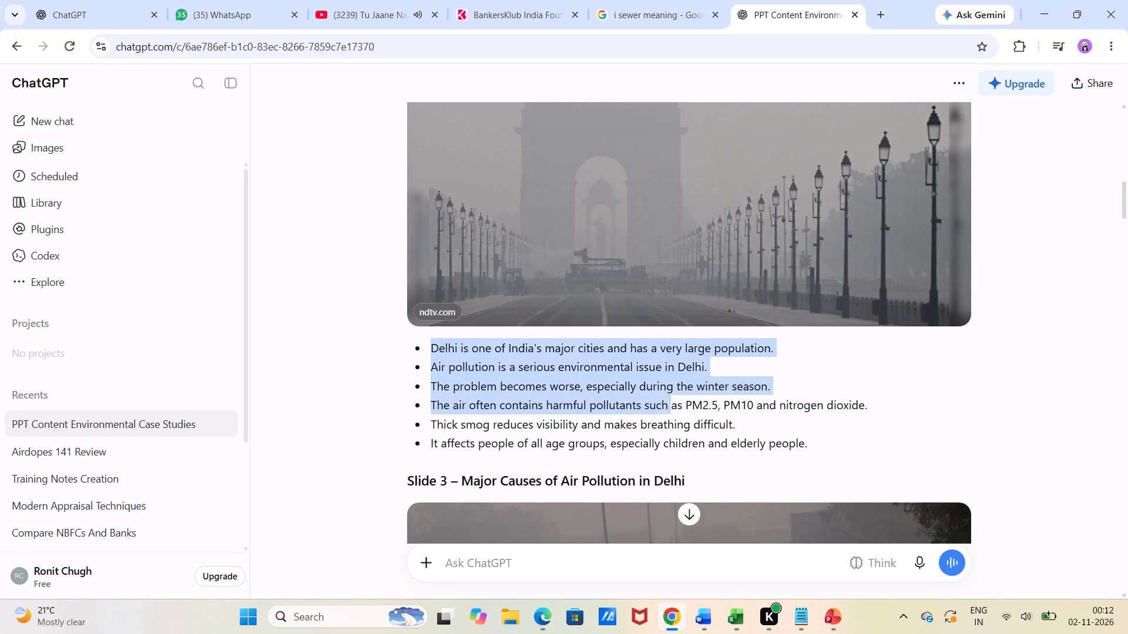
{"action": "left_click_drag", "start_coordinate": [679, 416], "coordinate": [819, 454]}
{"action": "key", "text": "ctrl+c"}
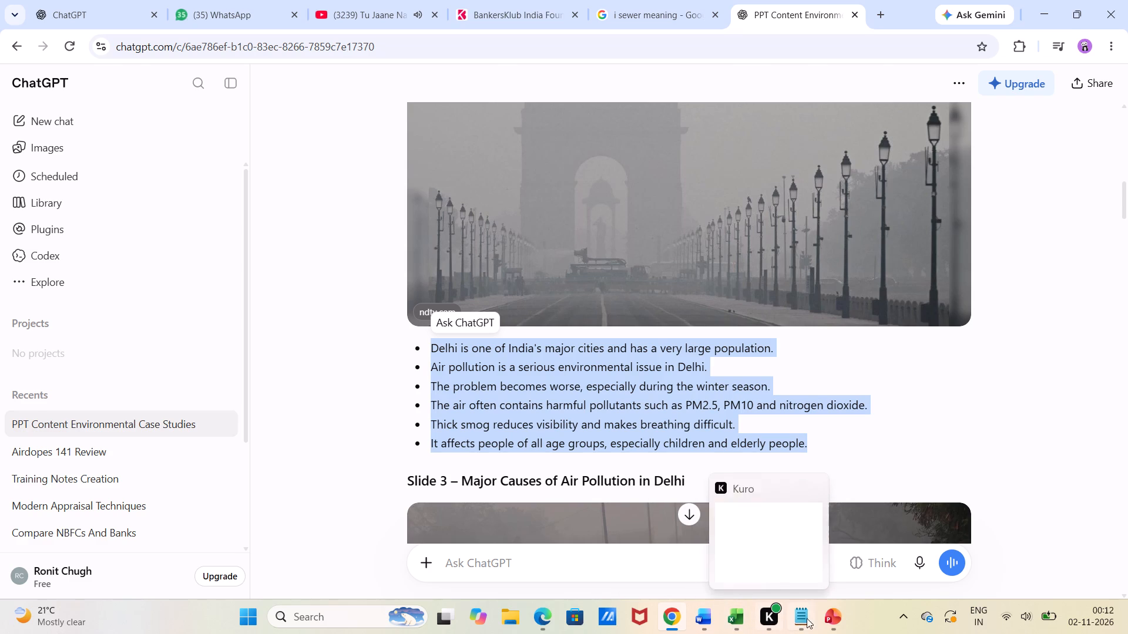
{"action": "left_click", "coordinate": [827, 617]}
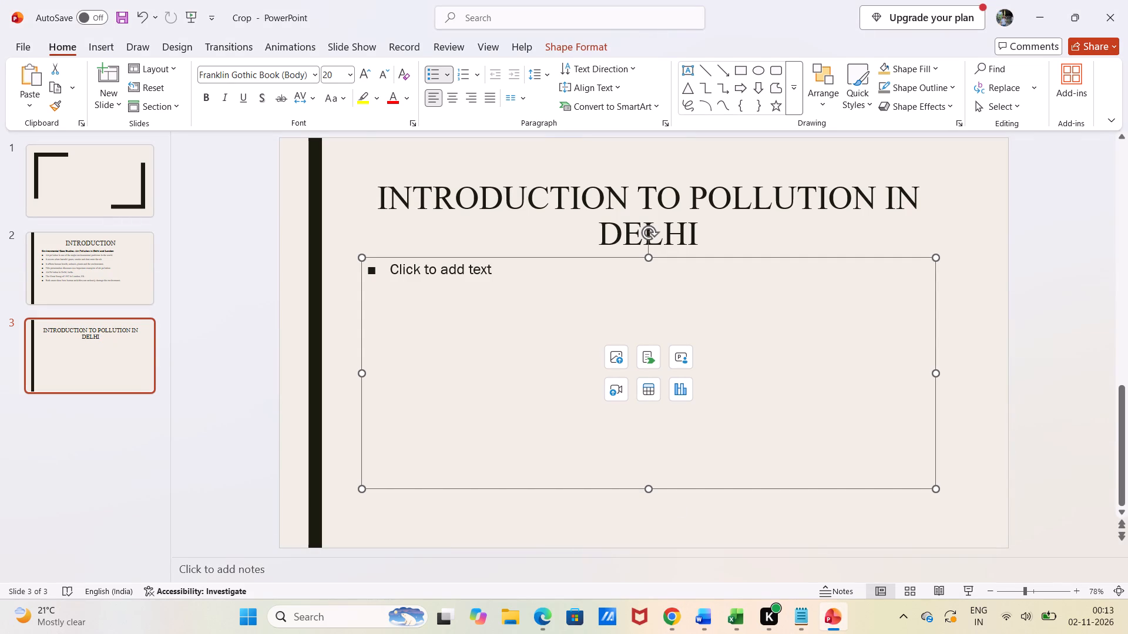
{"action": "left_click", "coordinate": [436, 274]}
{"action": "key", "text": "ctrl+v"}
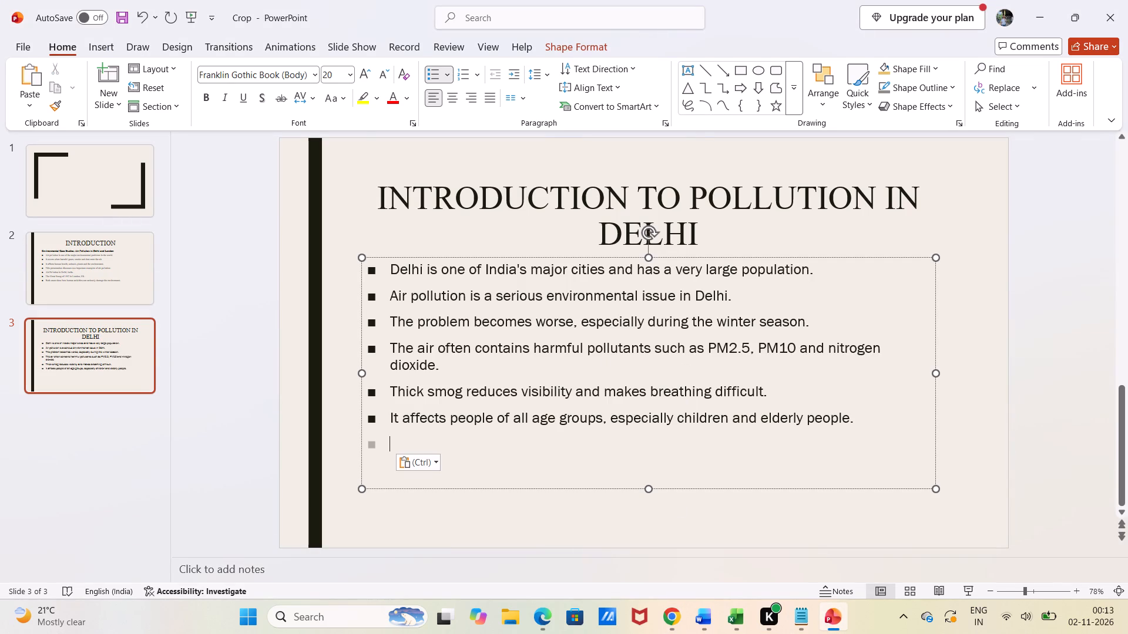
Format all the pasted Delhi bullet points in Times New Roman, trying size 18 before settling on size 20.
{"action": "left_click_drag", "start_coordinate": [388, 265], "coordinate": [606, 475]}
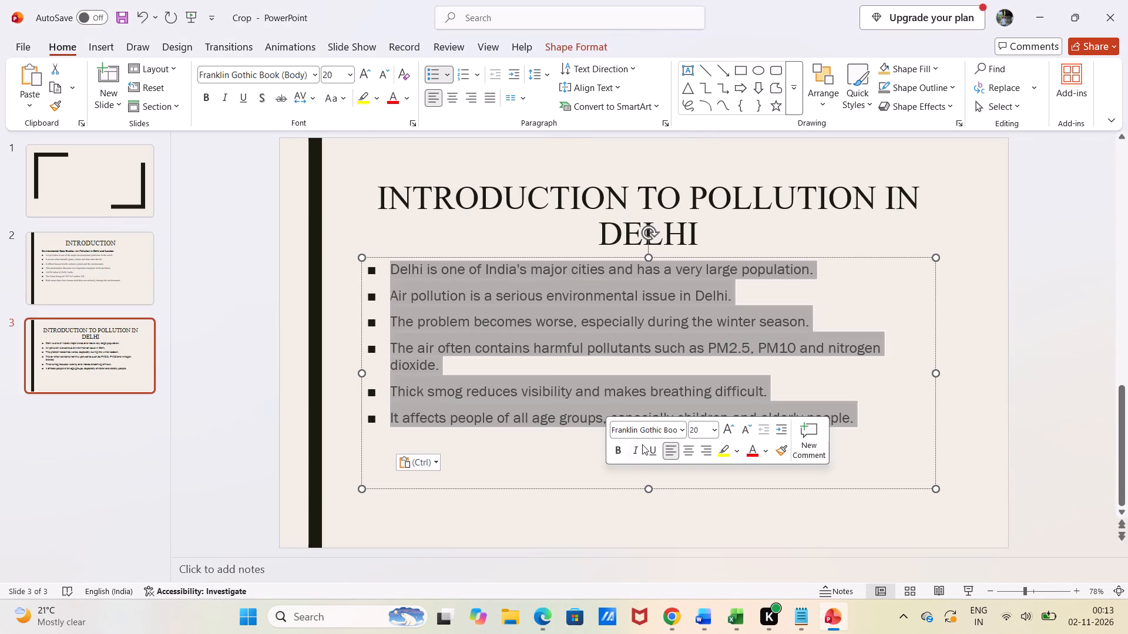
{"action": "left_click", "coordinate": [667, 426]}
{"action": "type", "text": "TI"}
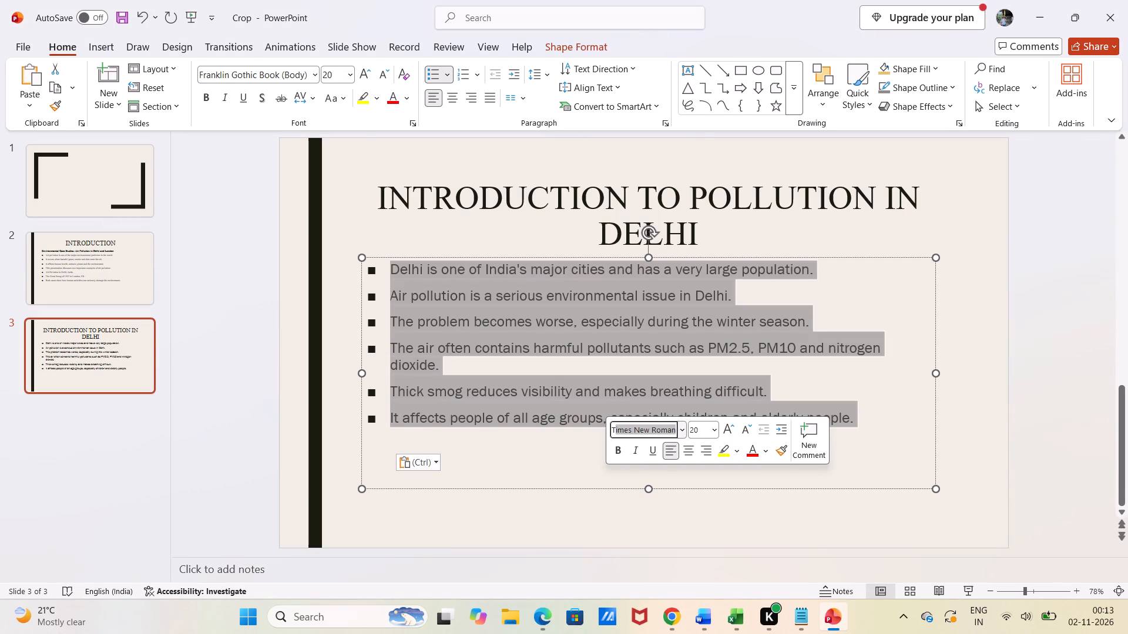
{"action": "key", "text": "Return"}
{"action": "left_click", "coordinate": [697, 430]}
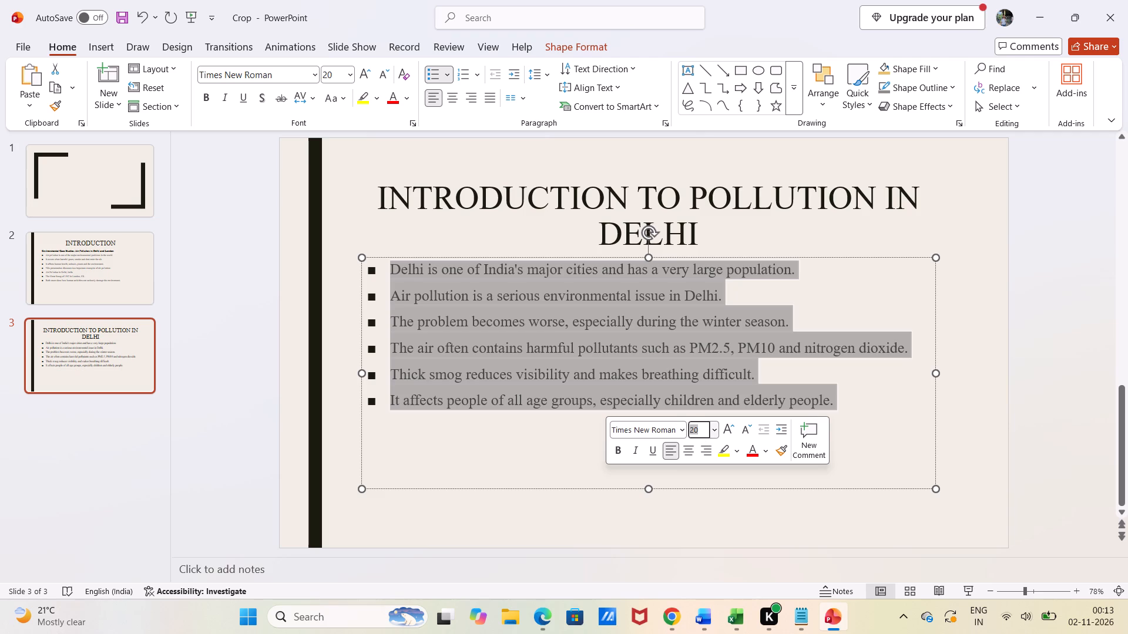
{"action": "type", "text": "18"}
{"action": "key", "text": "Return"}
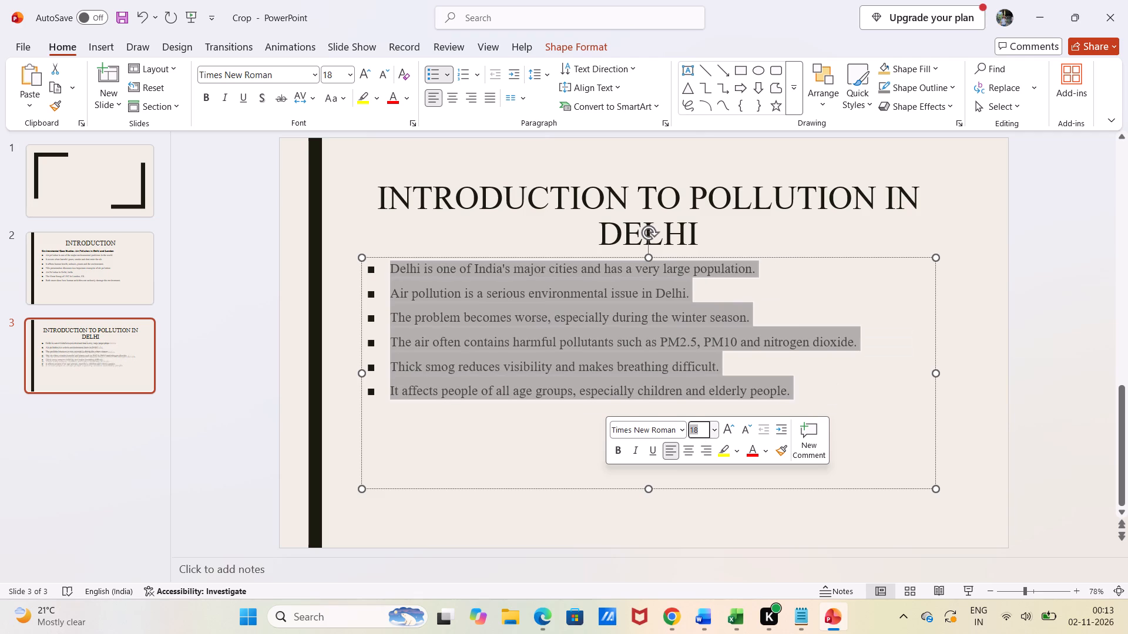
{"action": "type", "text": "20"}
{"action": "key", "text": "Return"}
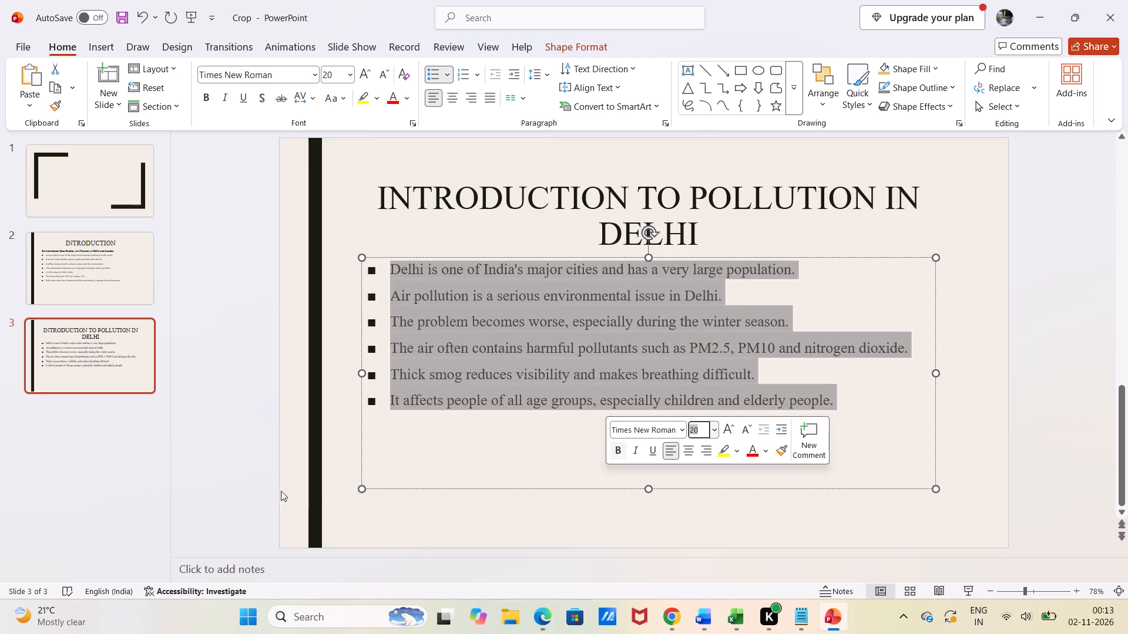
{"action": "left_click", "coordinate": [186, 478]}
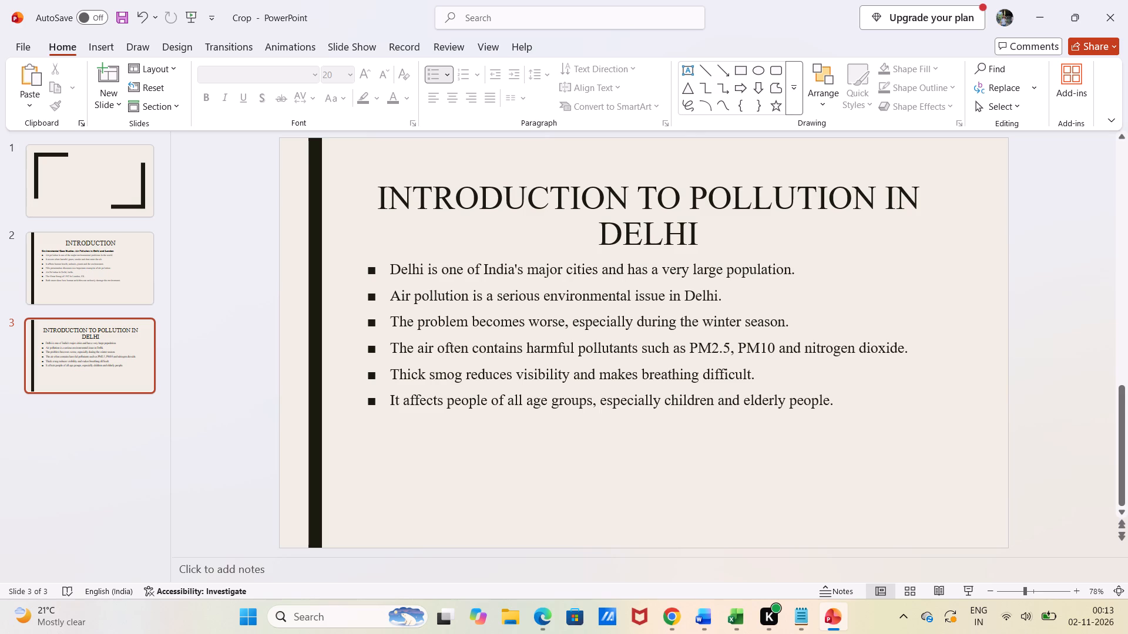
Replace the word TO in the slide 3 title with a colon, making it INTRODUCTION : POLLUTION IN DELHI.
{"action": "left_click", "coordinate": [676, 201]}
{"action": "key", "text": "BackSpace"}
{"action": "key", "text": "BackSpace"}
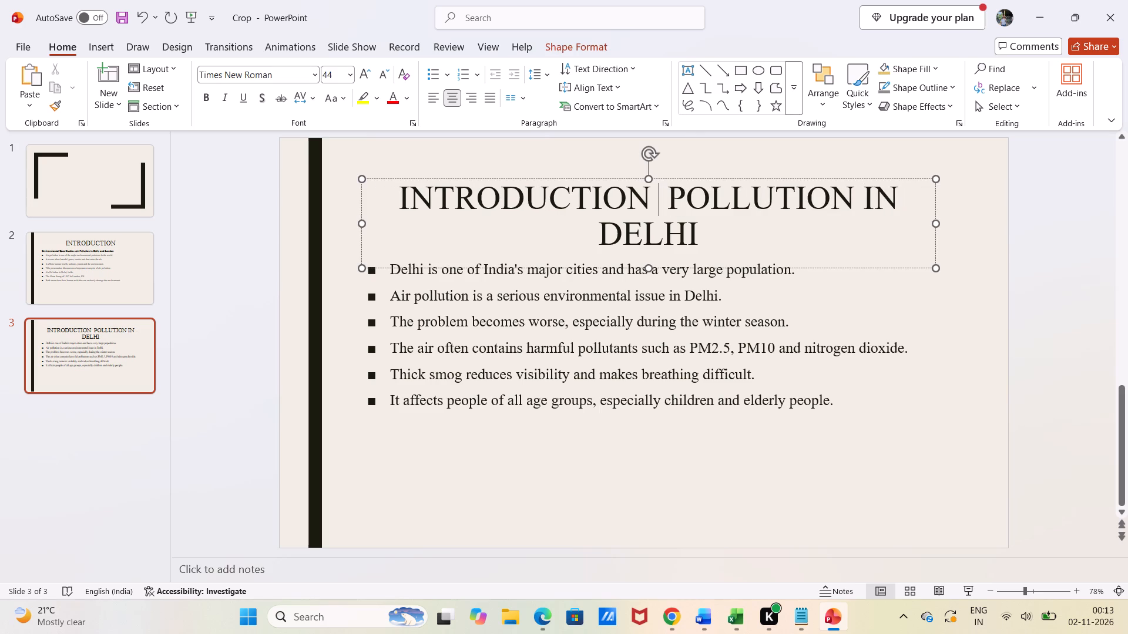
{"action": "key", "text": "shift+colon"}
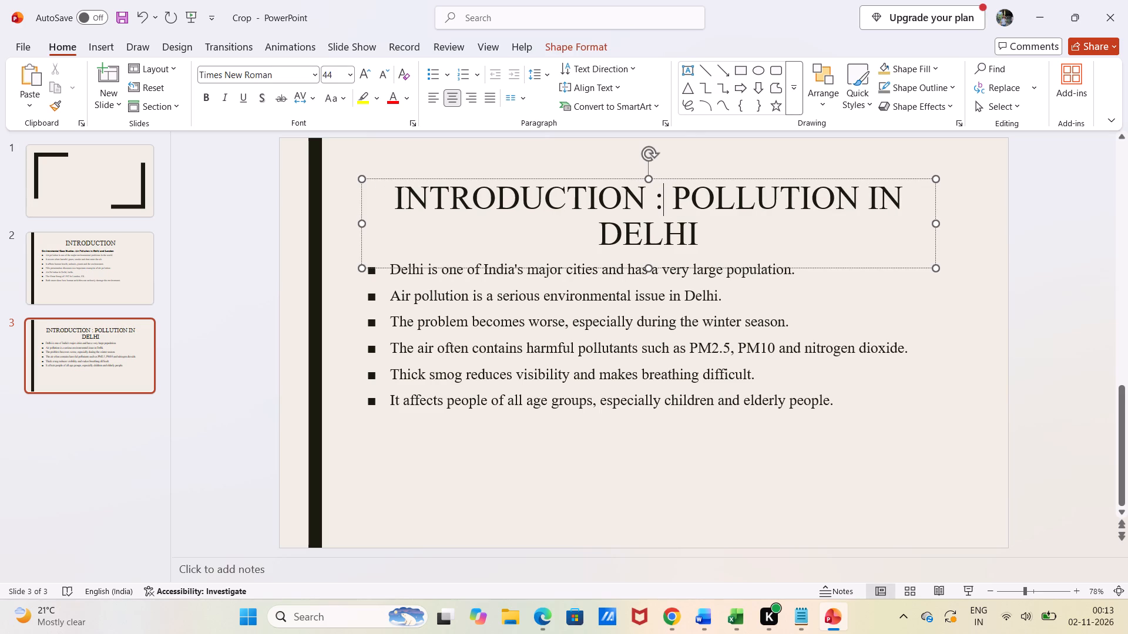
Enlarge the whole INTRODUCTION : POLLUTION IN DELHI title, trying size 48 before settling on size 45.
{"action": "left_click_drag", "start_coordinate": [389, 201], "coordinate": [790, 250]}
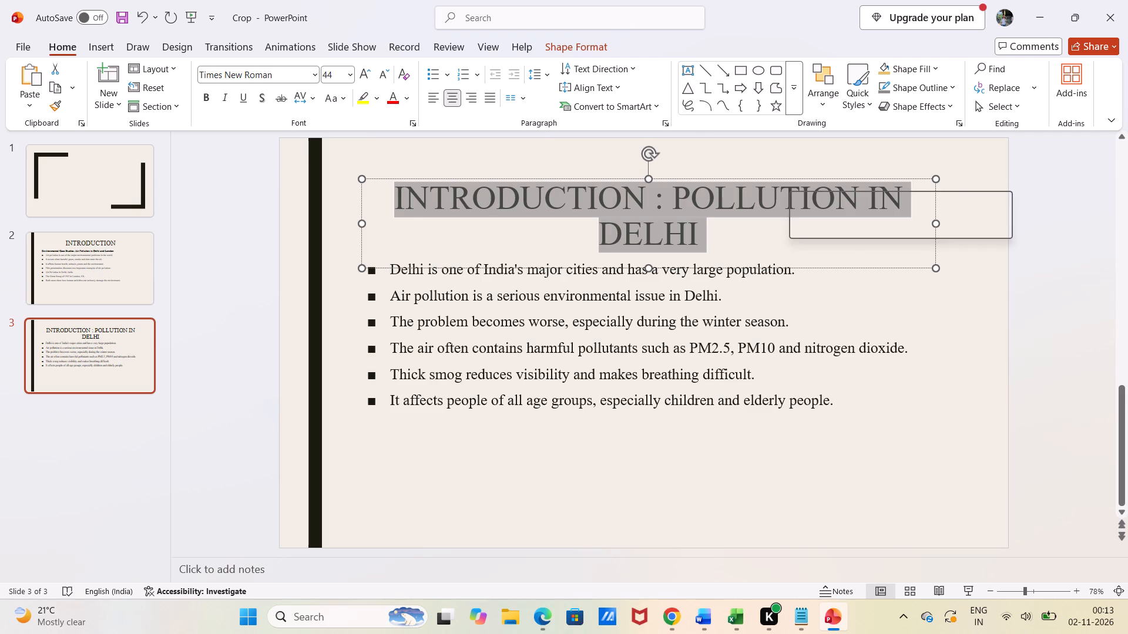
{"action": "left_click", "coordinate": [882, 206]}
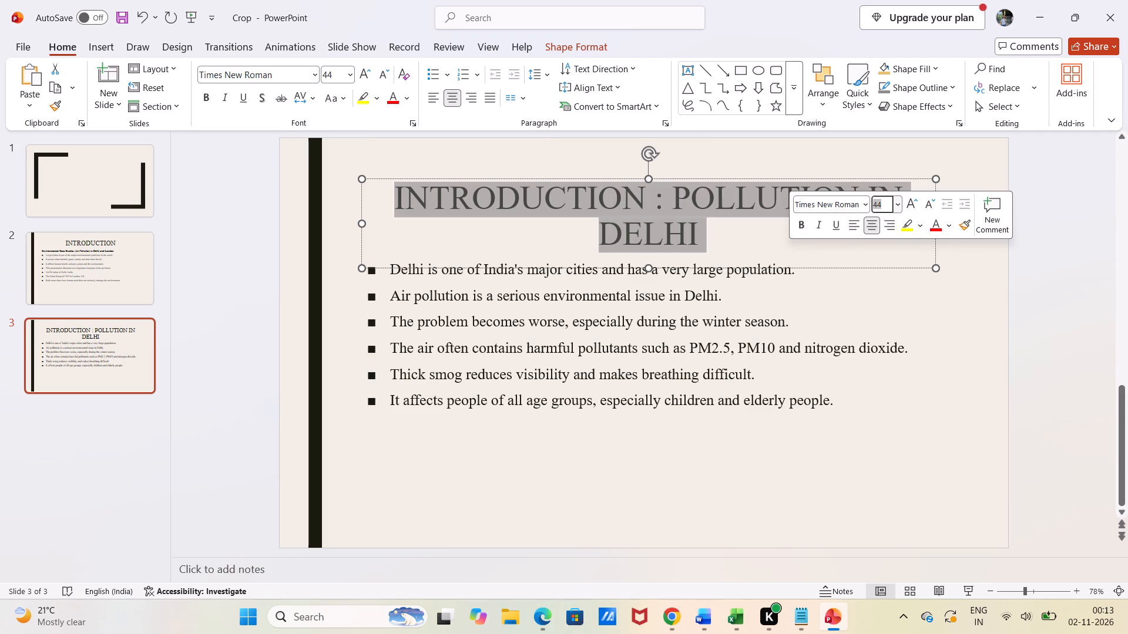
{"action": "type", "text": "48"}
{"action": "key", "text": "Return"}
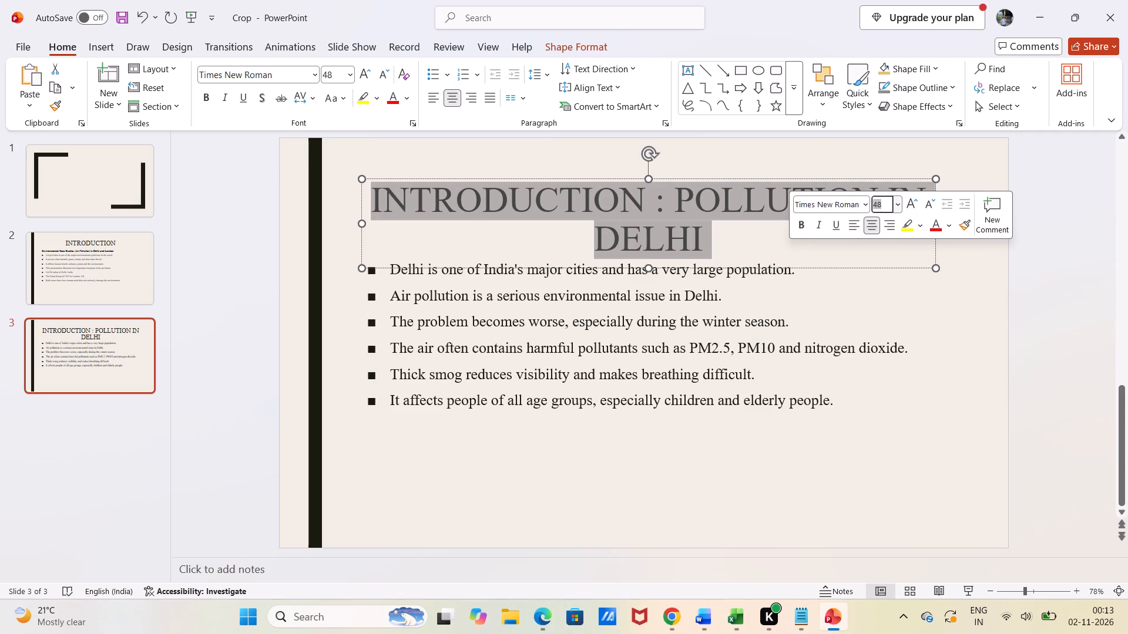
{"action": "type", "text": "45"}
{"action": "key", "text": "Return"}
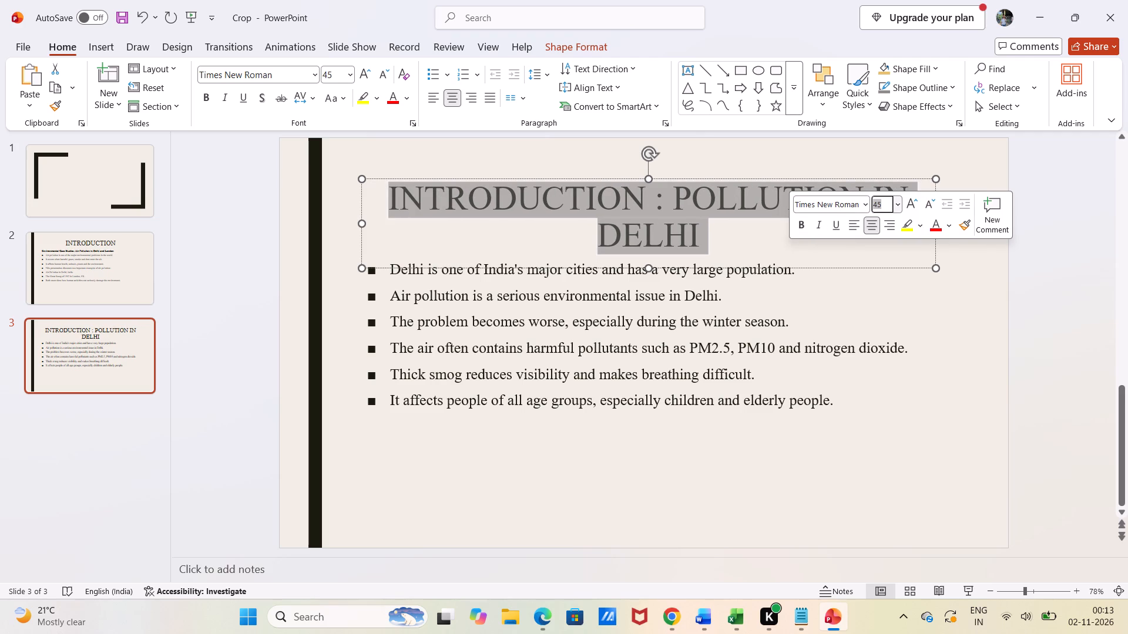
{"action": "left_click", "coordinate": [677, 463]}
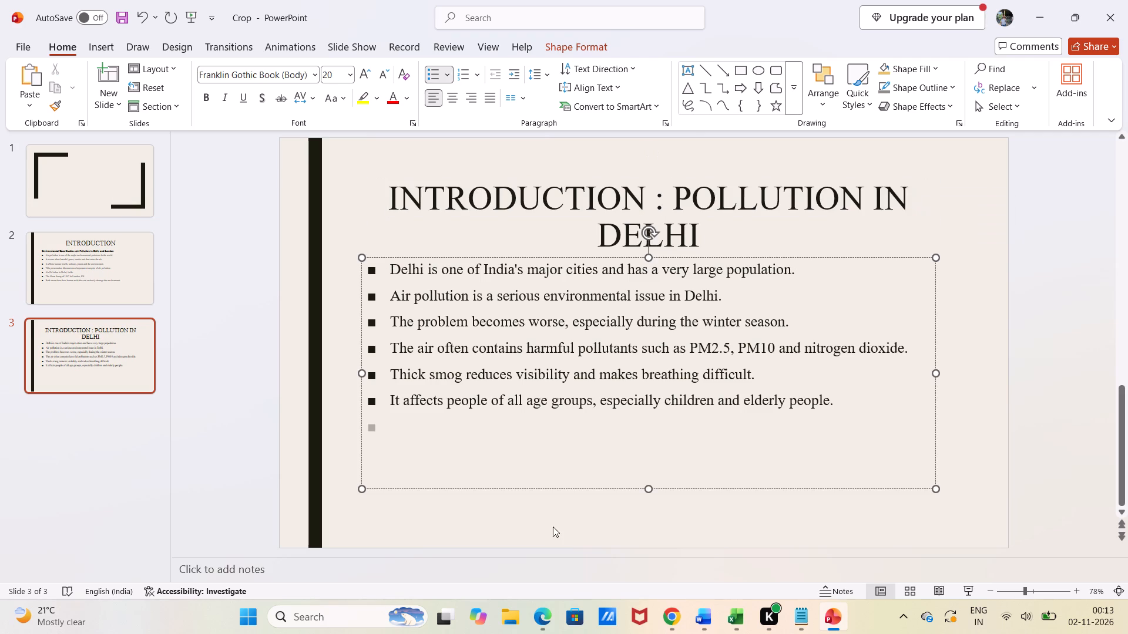
Add a new slide with the Title and Content layout after slide 3.
{"action": "left_click", "coordinate": [80, 520]}
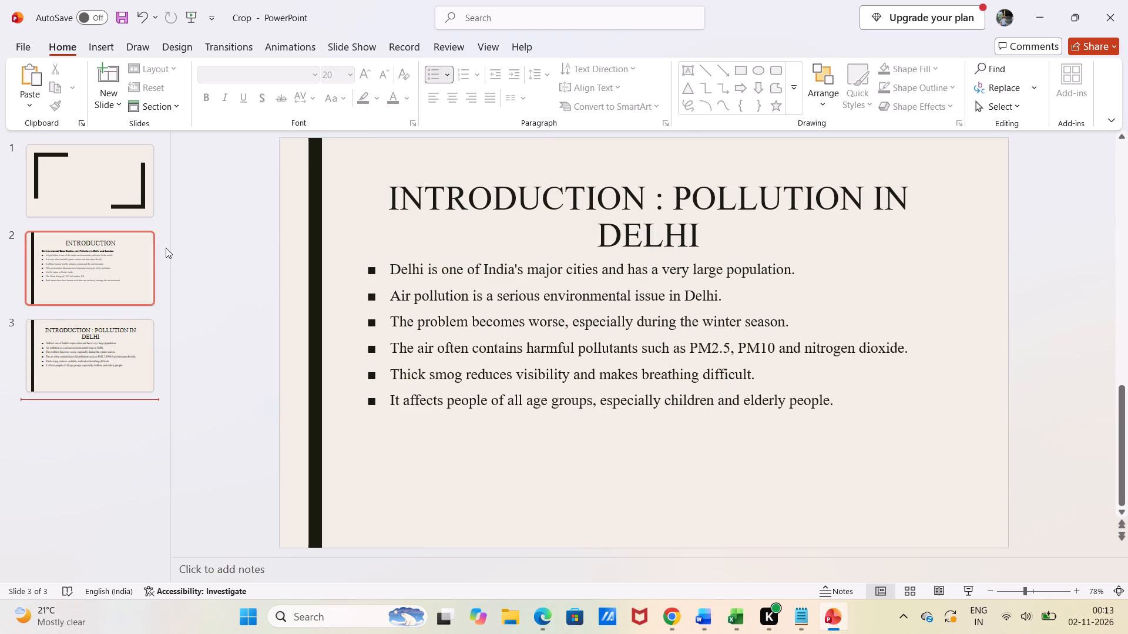
{"action": "left_click", "coordinate": [110, 93]}
{"action": "left_click", "coordinate": [204, 178]}
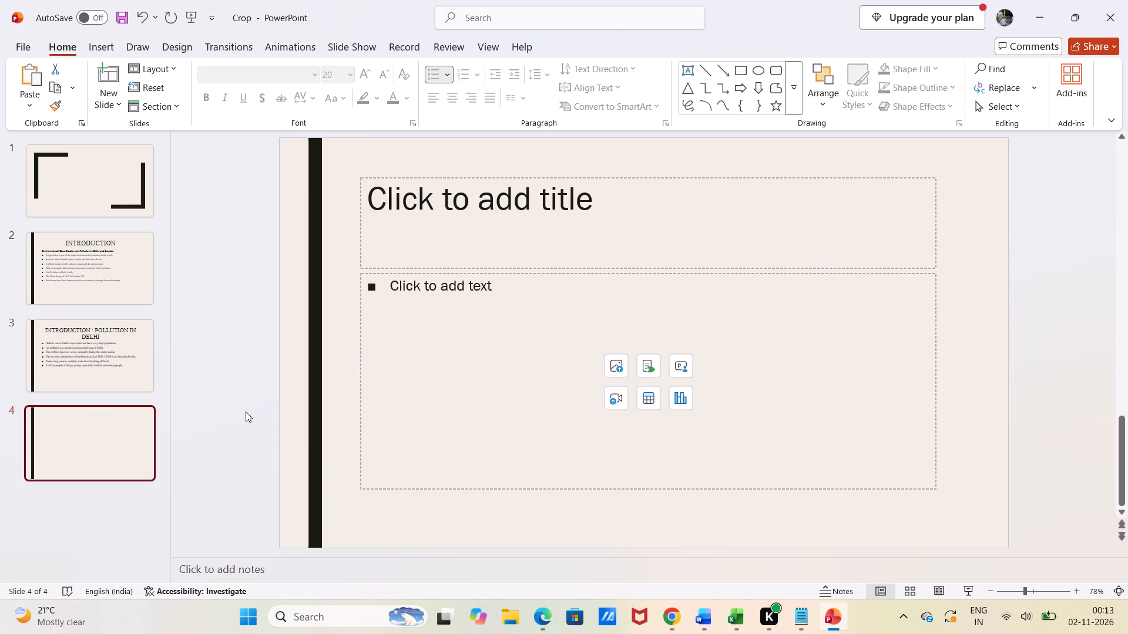
Copy the Slide 3 heading Major Causes of Air Pollution in Delhi from ChatGPT into the title of PowerPoint slide 4.
{"action": "left_click", "coordinate": [674, 620]}
{"action": "scroll", "coordinate": [580, 418], "scroll_direction": "down", "scroll_amount": 2}
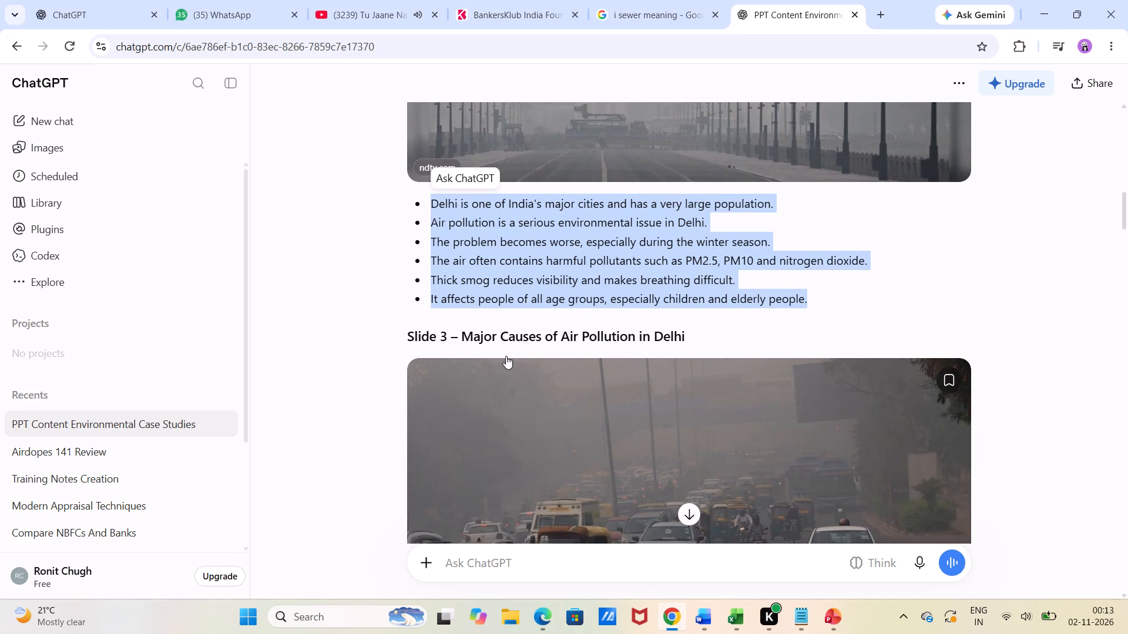
{"action": "left_click_drag", "start_coordinate": [461, 338], "coordinate": [729, 340]}
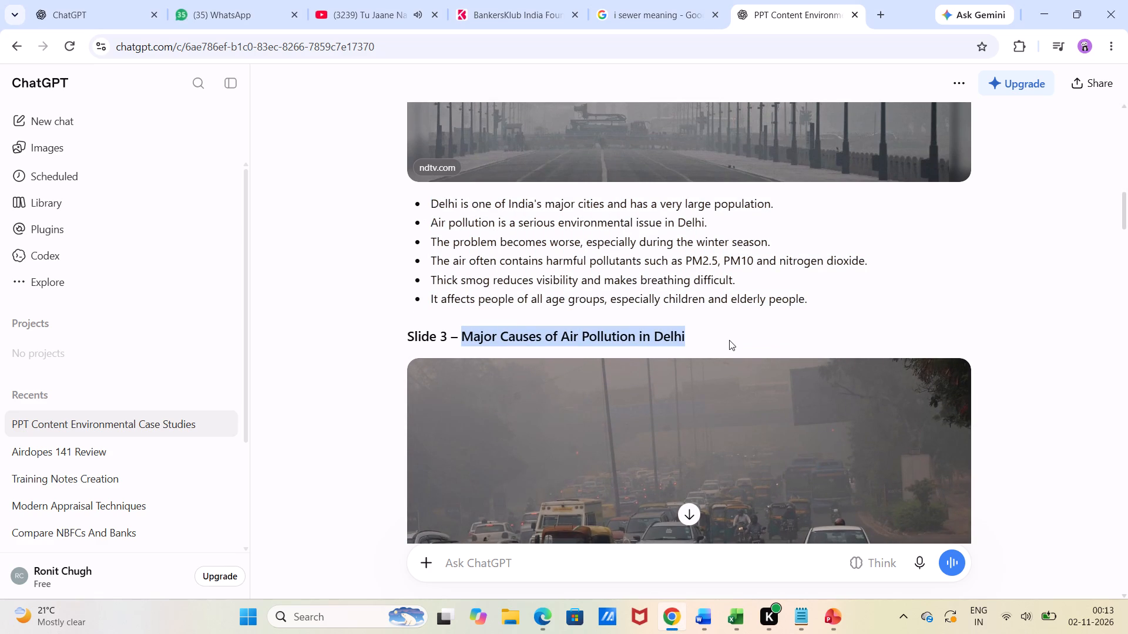
{"action": "left_click_drag", "start_coordinate": [729, 340], "coordinate": [729, 340]}
{"action": "key", "text": "ctrl+c"}
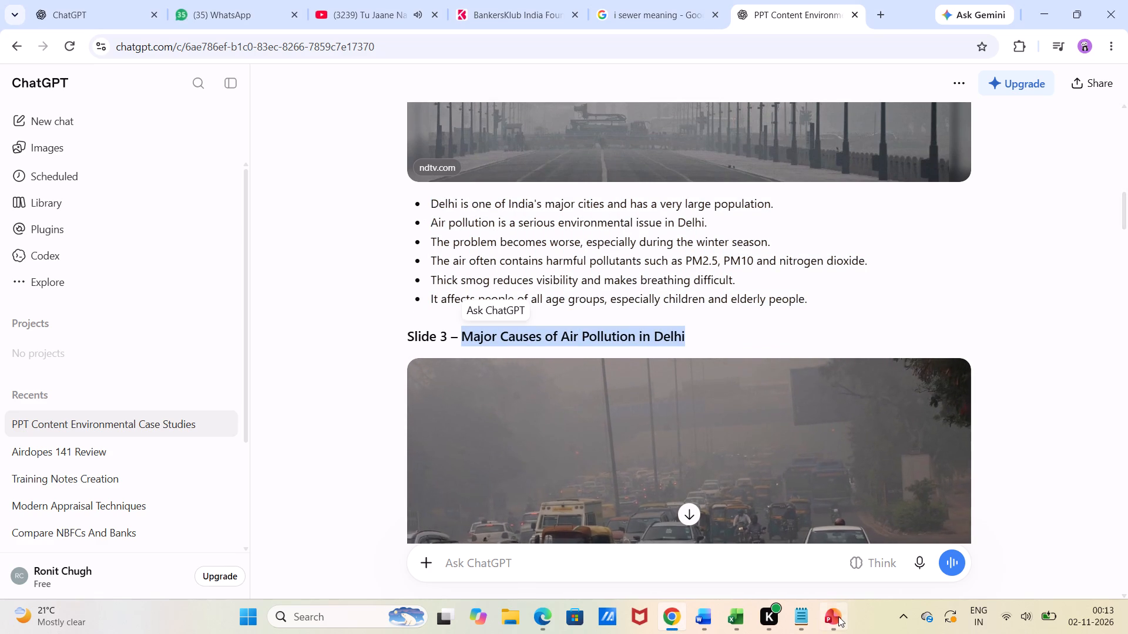
{"action": "left_click", "coordinate": [837, 618]}
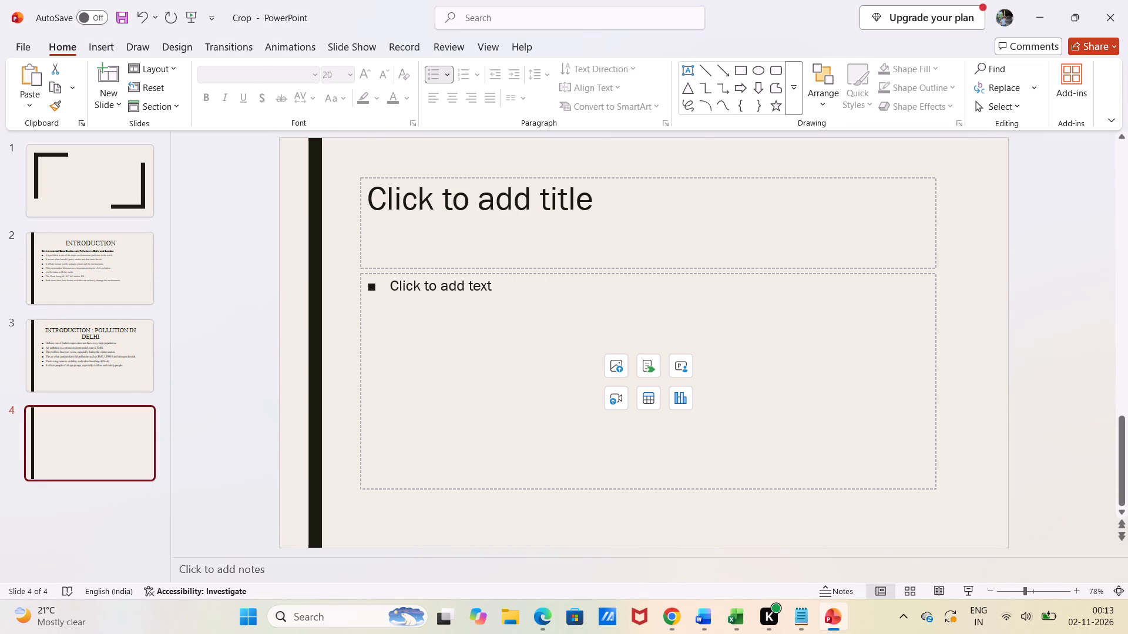
{"action": "left_click", "coordinate": [575, 210]}
{"action": "key", "text": "ctrl+v"}
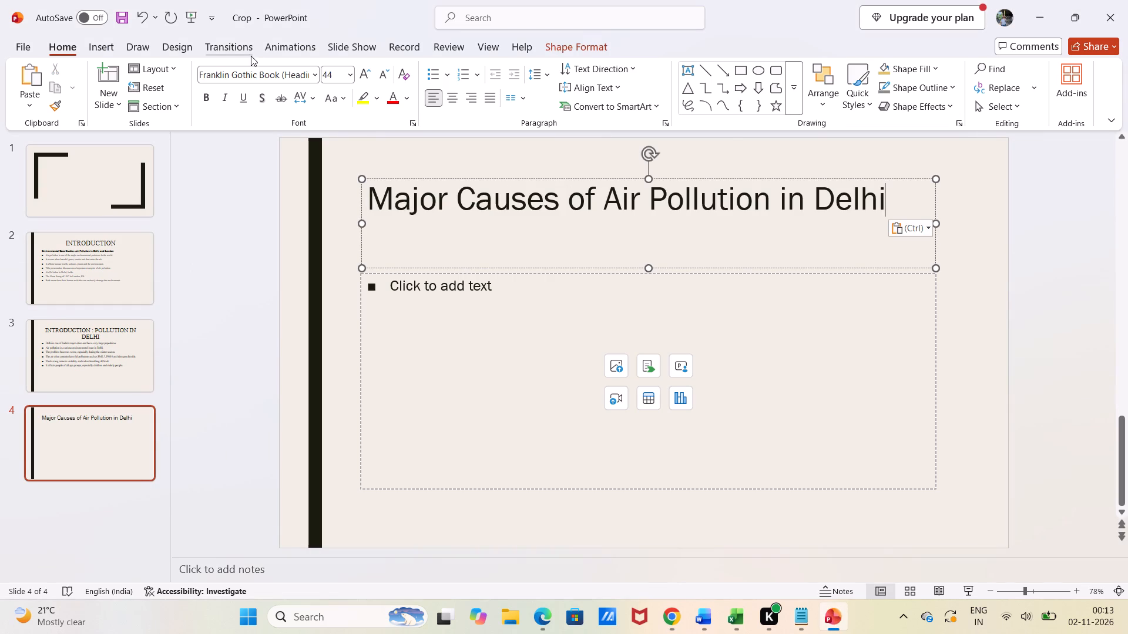
Format the slide 4 title in Times New Roman, convert it to uppercase and centre it.
{"action": "left_click_drag", "start_coordinate": [372, 198], "coordinate": [596, 180]}
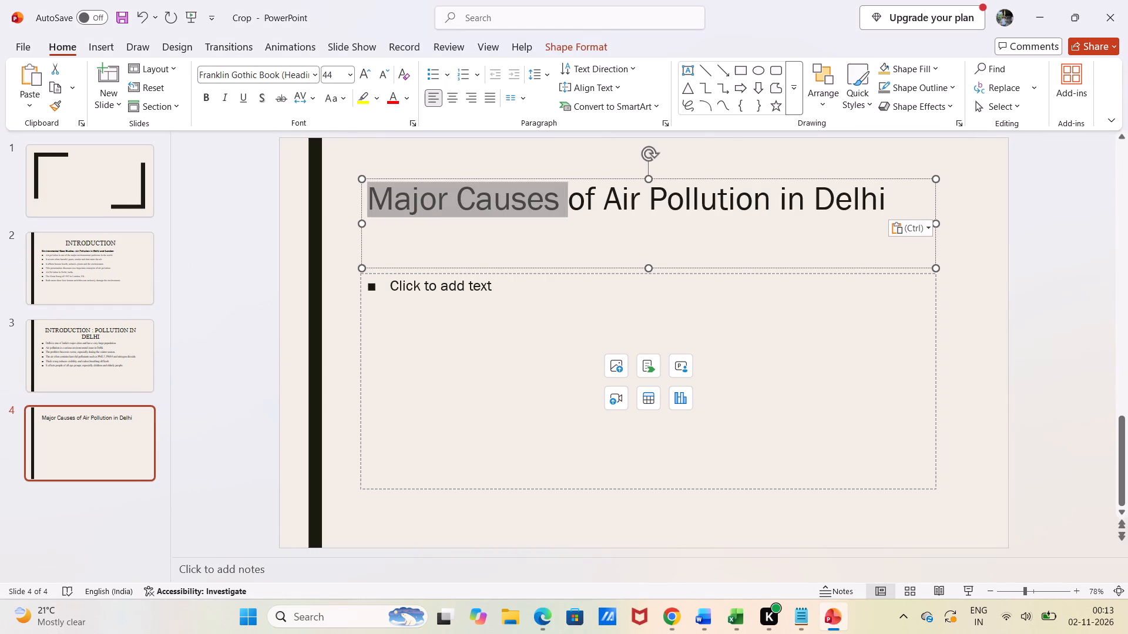
{"action": "left_click_drag", "start_coordinate": [596, 180], "coordinate": [860, 177]}
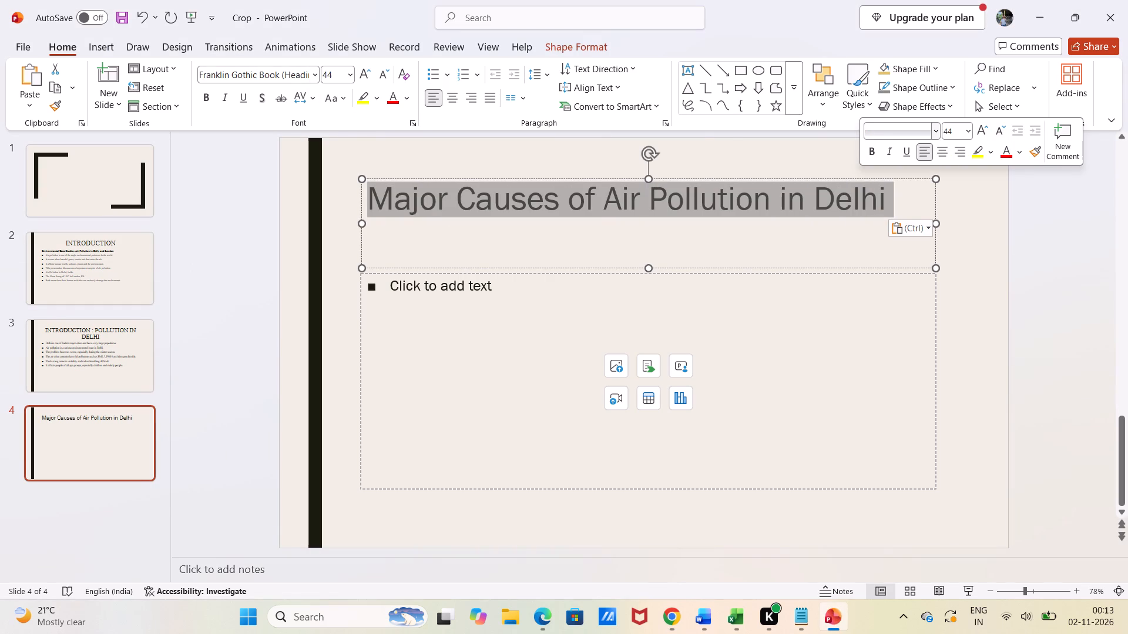
{"action": "left_click", "coordinate": [914, 131]}
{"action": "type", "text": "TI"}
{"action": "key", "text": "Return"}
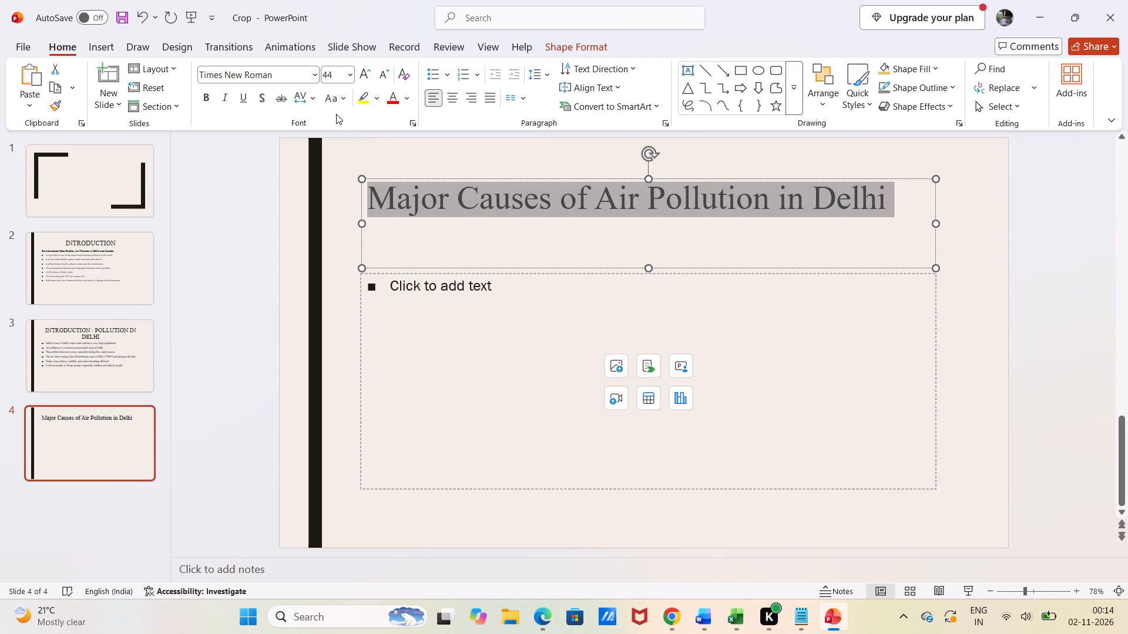
{"action": "left_click", "coordinate": [337, 99]}
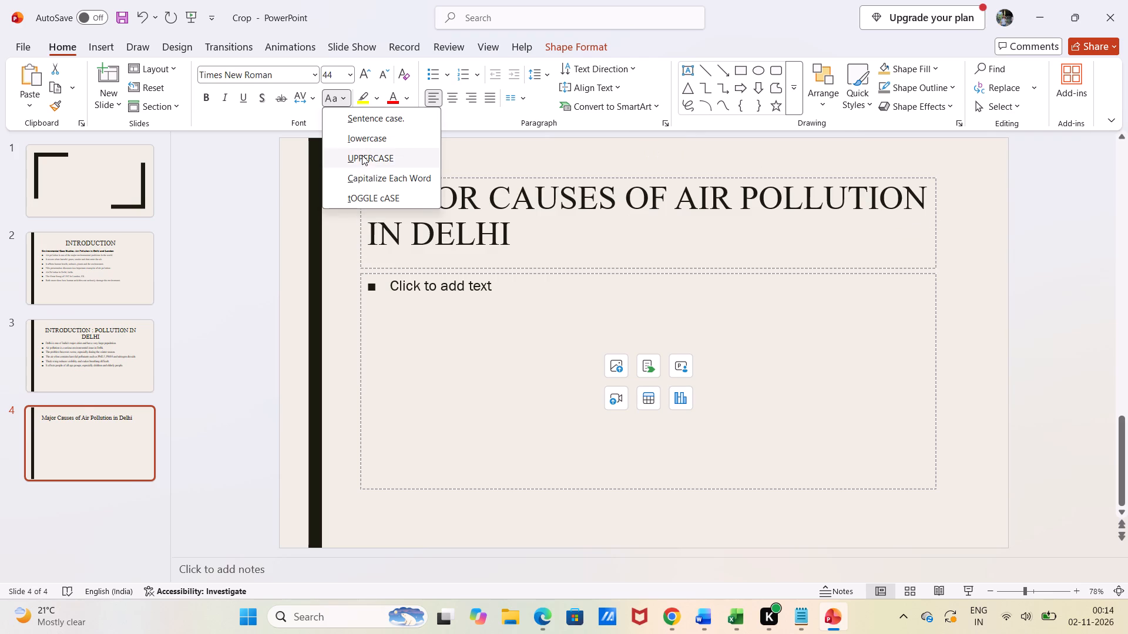
{"action": "left_click", "coordinate": [362, 154]}
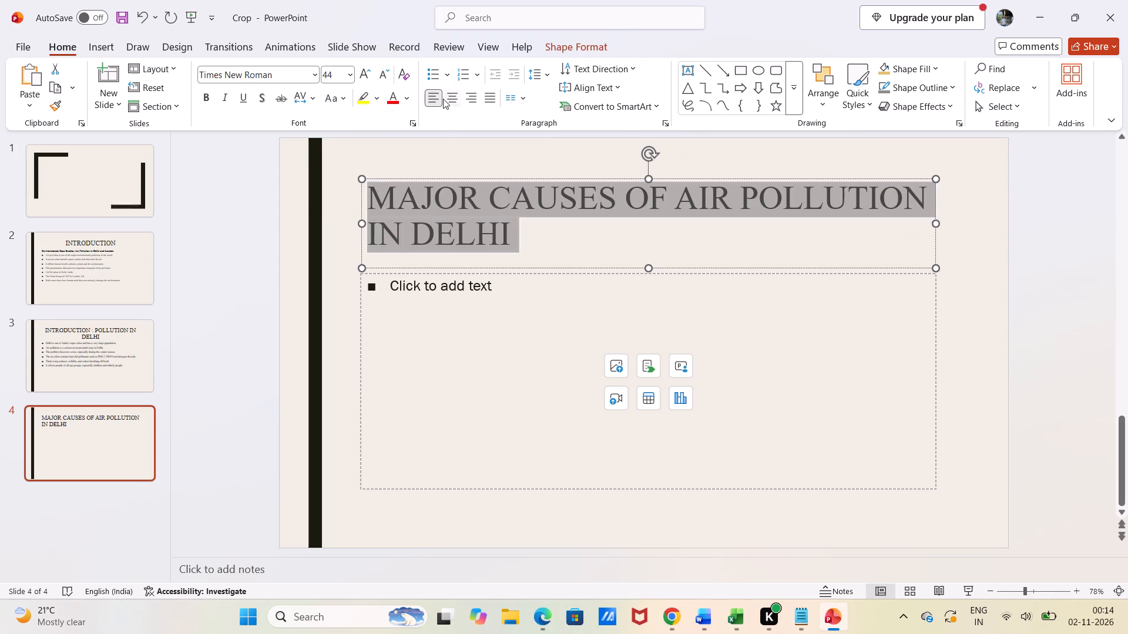
{"action": "left_click", "coordinate": [451, 99]}
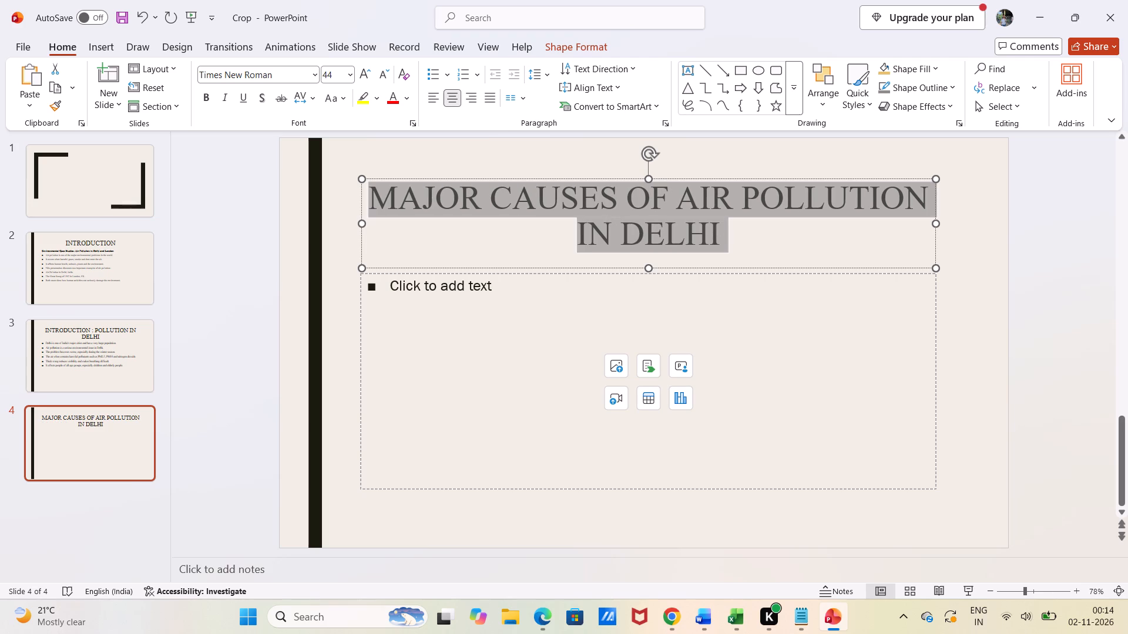
Shorten the slide 4 title box to fit its two lines and extend the content box's top edge up to meet it.
{"action": "left_click_drag", "start_coordinate": [649, 269], "coordinate": [648, 252]}
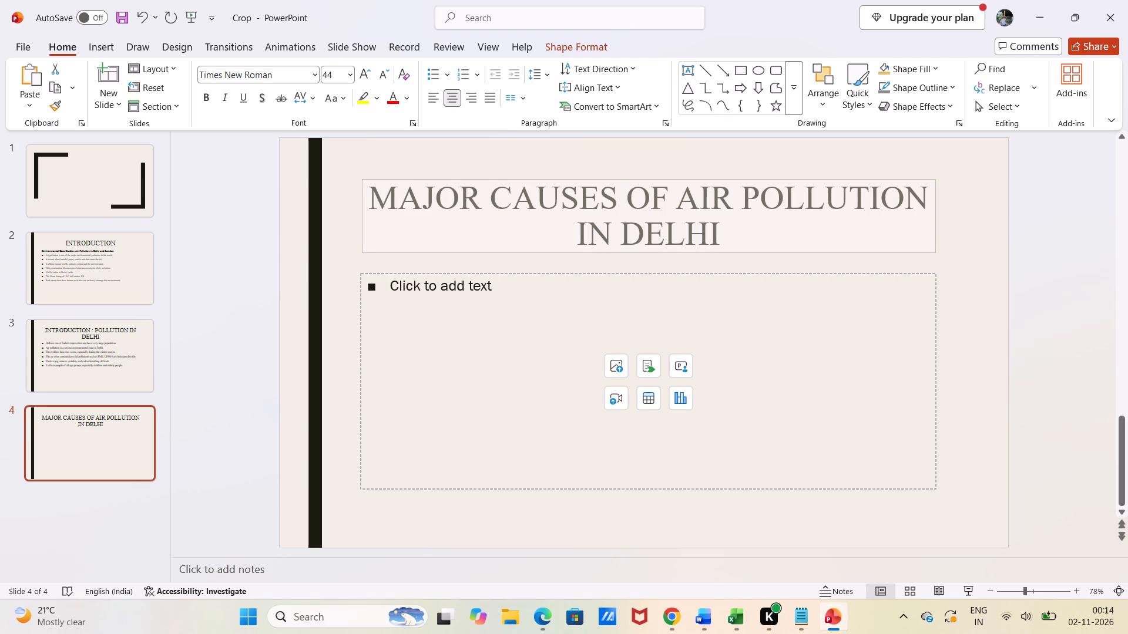
{"action": "left_click_drag", "start_coordinate": [648, 252], "coordinate": [647, 252]}
{"action": "left_click", "coordinate": [652, 292]}
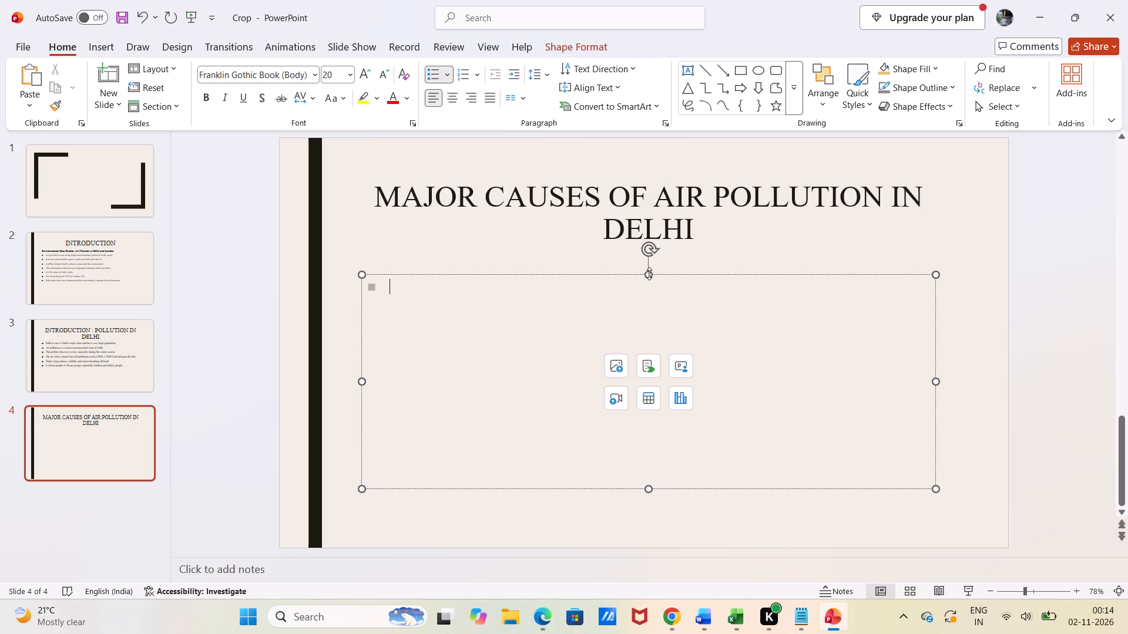
{"action": "left_click_drag", "start_coordinate": [650, 272], "coordinate": [646, 250]}
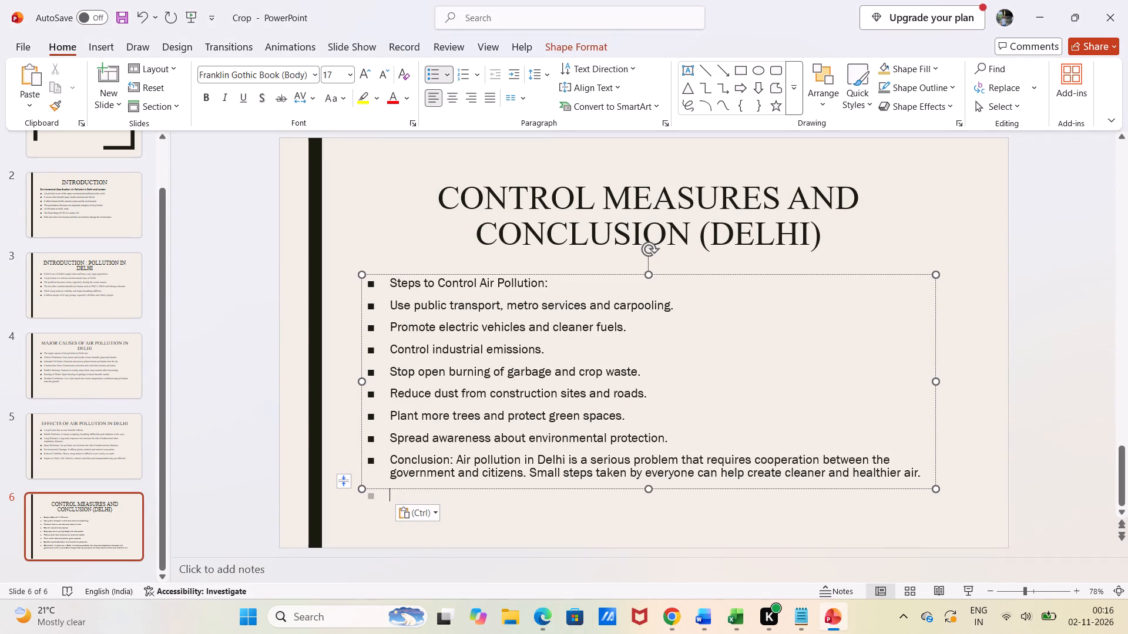
{"action": "left_click_drag", "start_coordinate": [648, 489], "coordinate": [653, 525]}
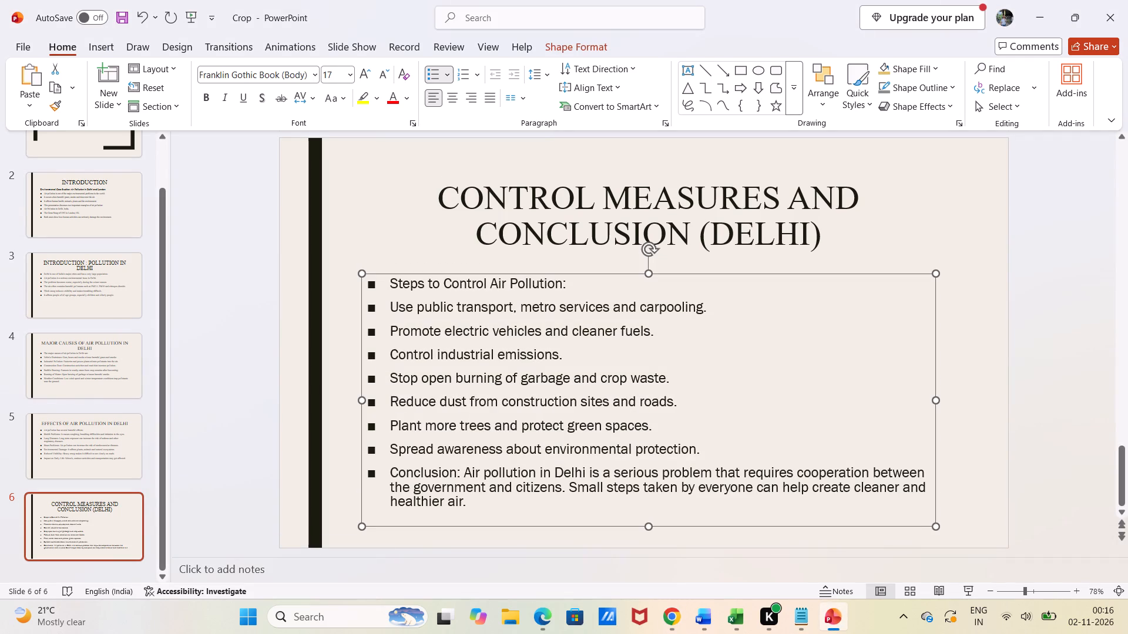
Set all the body text on slide 6 to size 18 in Times New Roman.
{"action": "left_click_drag", "start_coordinate": [388, 282], "coordinate": [496, 434]}
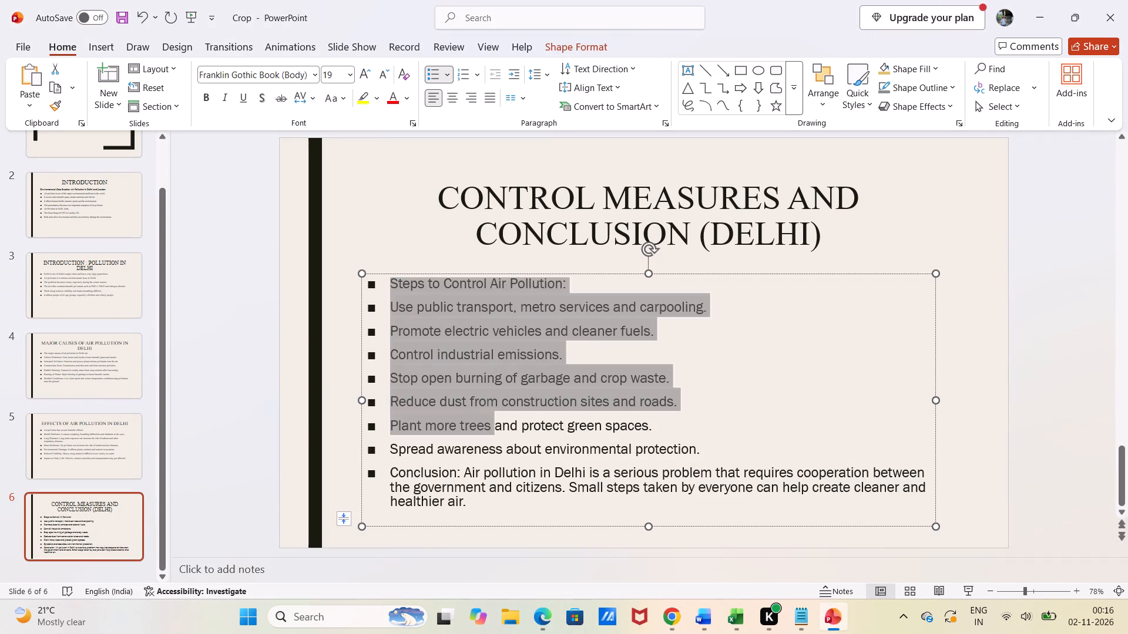
{"action": "left_click_drag", "start_coordinate": [496, 434], "coordinate": [514, 498]}
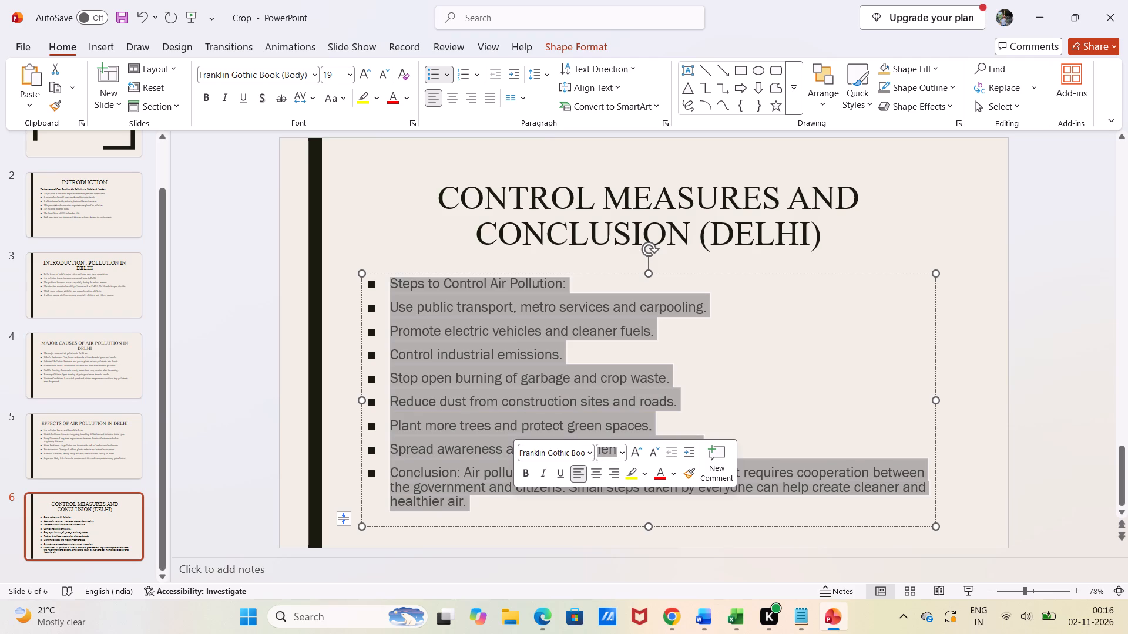
{"action": "left_click", "coordinate": [610, 451]}
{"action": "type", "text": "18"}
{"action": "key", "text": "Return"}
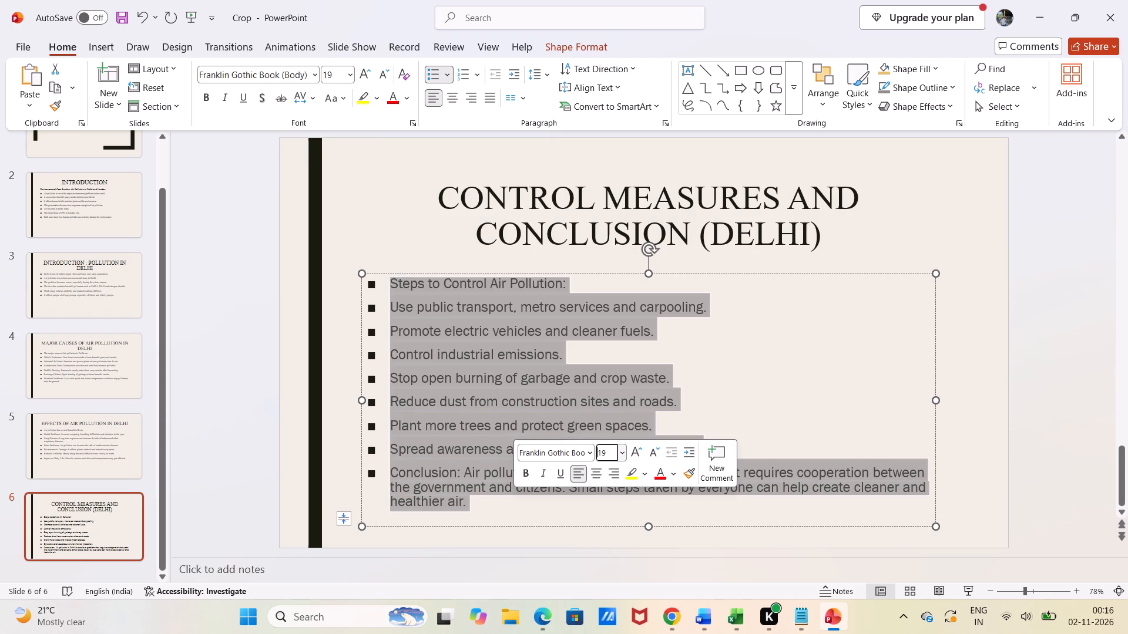
{"action": "left_click", "coordinate": [608, 449]}
{"action": "key", "text": "BackSpace"}
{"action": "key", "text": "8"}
{"action": "key", "text": "Return"}
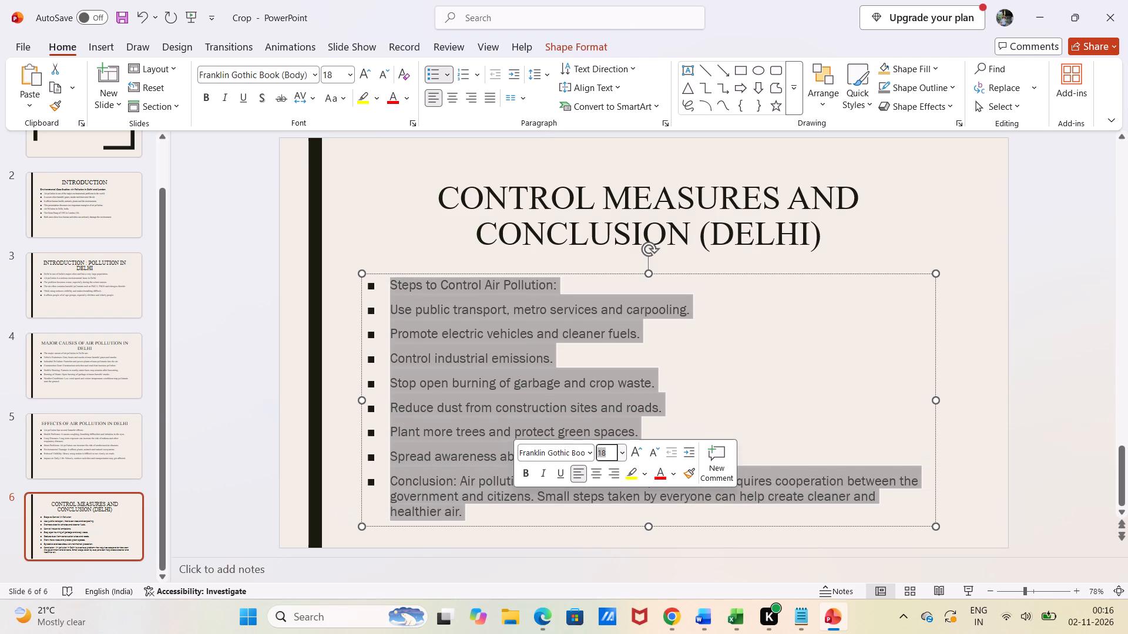
{"action": "left_click", "coordinate": [551, 448]}
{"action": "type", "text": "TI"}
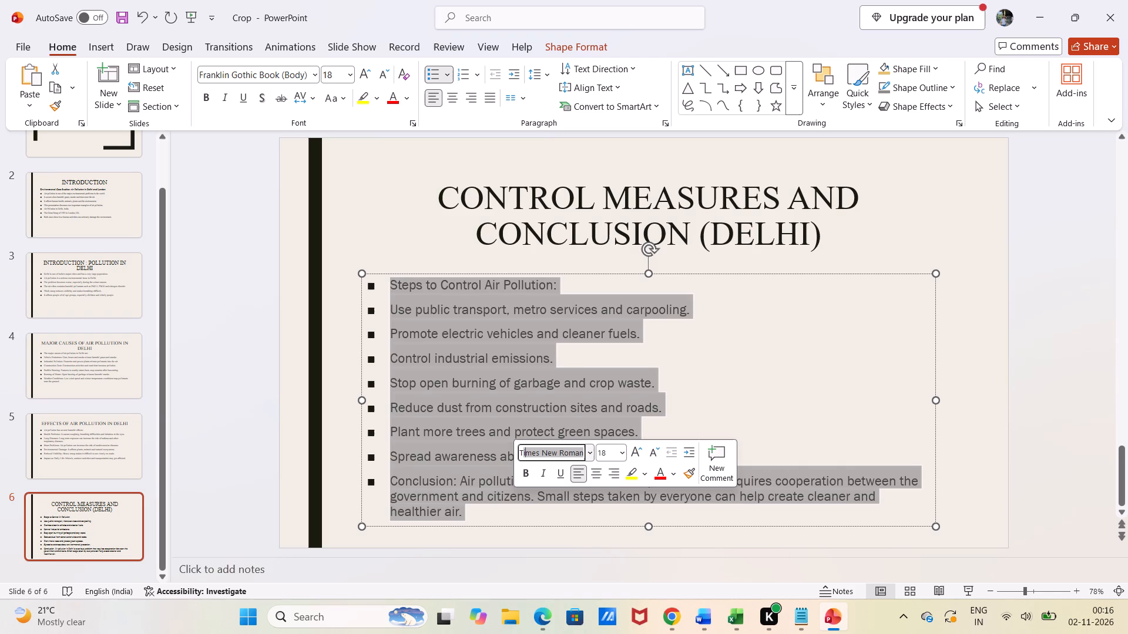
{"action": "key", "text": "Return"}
{"action": "left_click", "coordinate": [320, 494]}
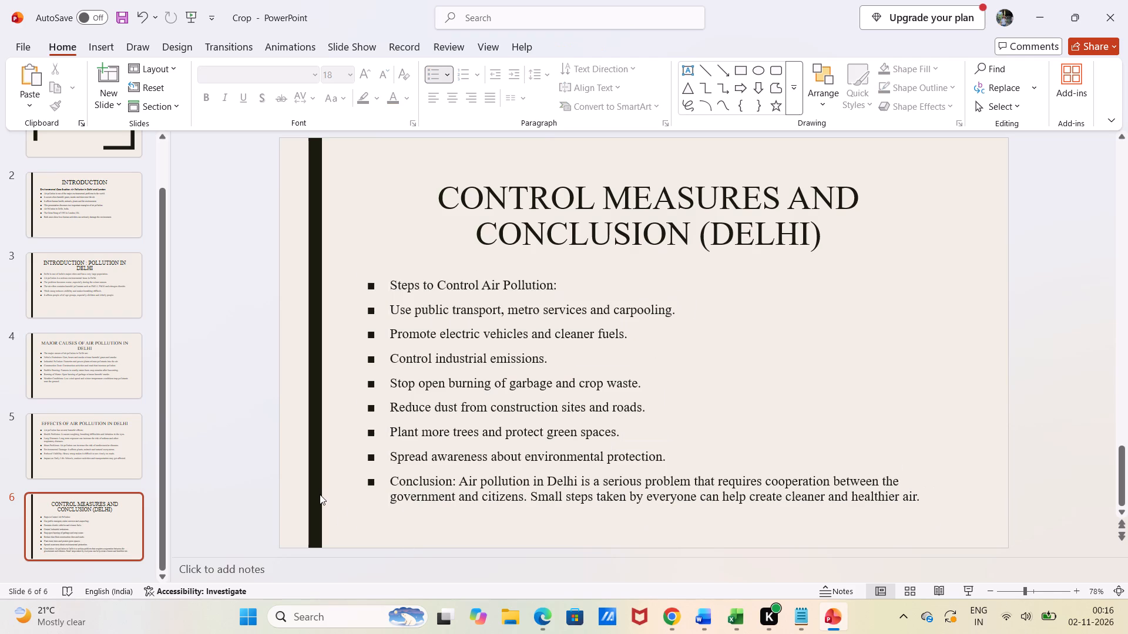
Make the label "Conclusion:" bold in the last bullet of slide 6.
{"action": "left_click_drag", "start_coordinate": [390, 481], "coordinate": [431, 484]}
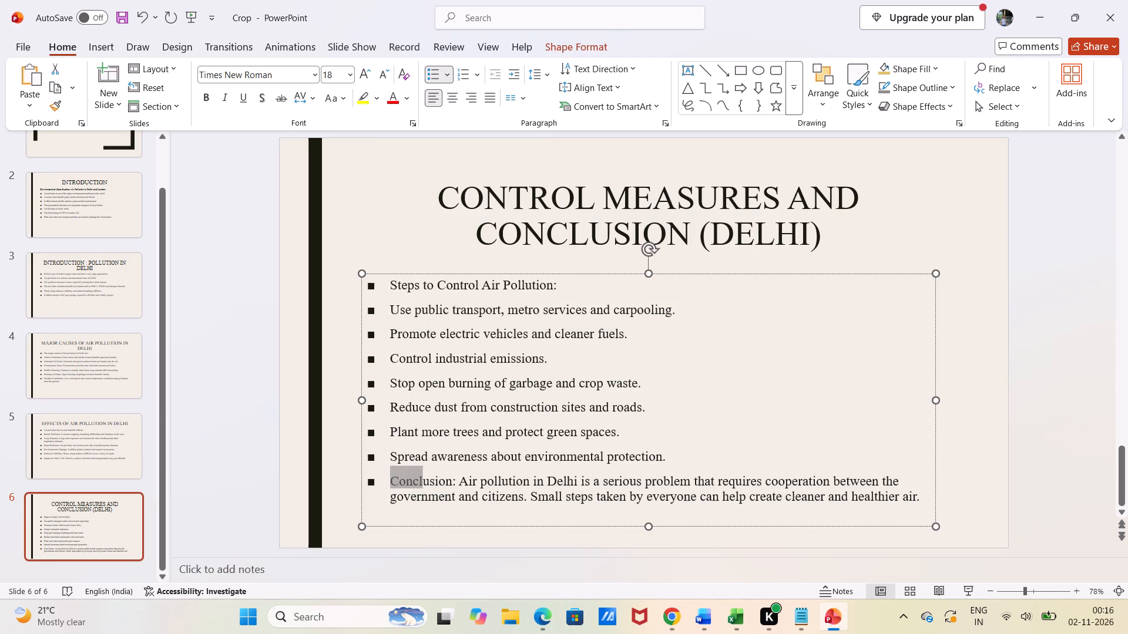
{"action": "left_click_drag", "start_coordinate": [431, 484], "coordinate": [456, 483]}
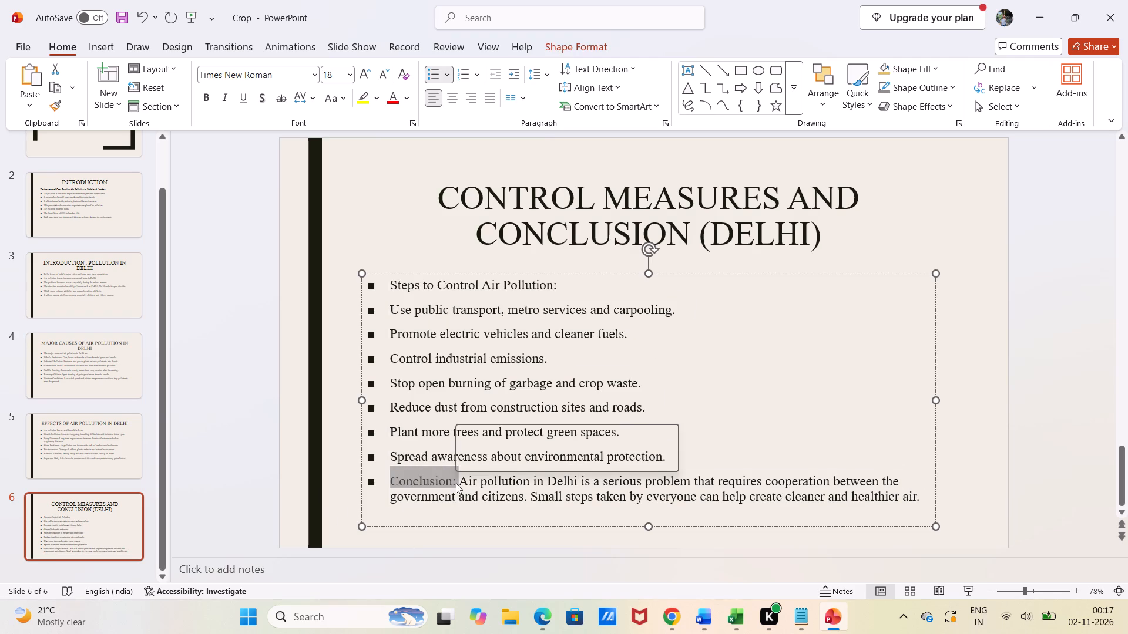
{"action": "left_click", "coordinate": [467, 454]}
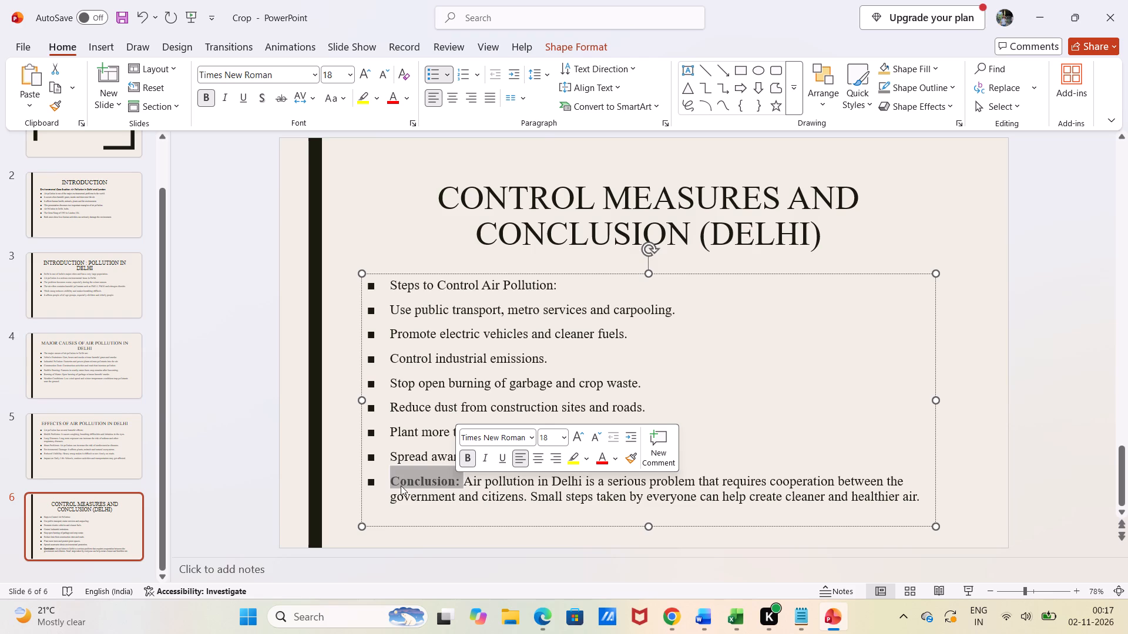
Convert the bold "Conclusion:" label in the last bullet of slide 6 to uppercase.
{"action": "left_click", "coordinate": [333, 96]}
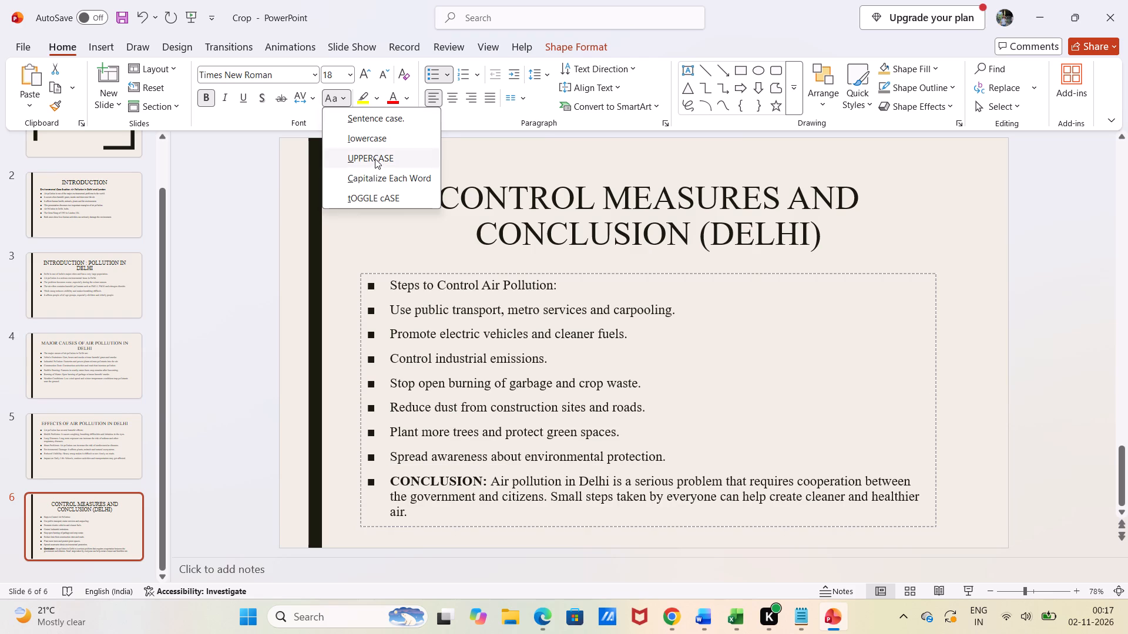
{"action": "left_click", "coordinate": [375, 158]}
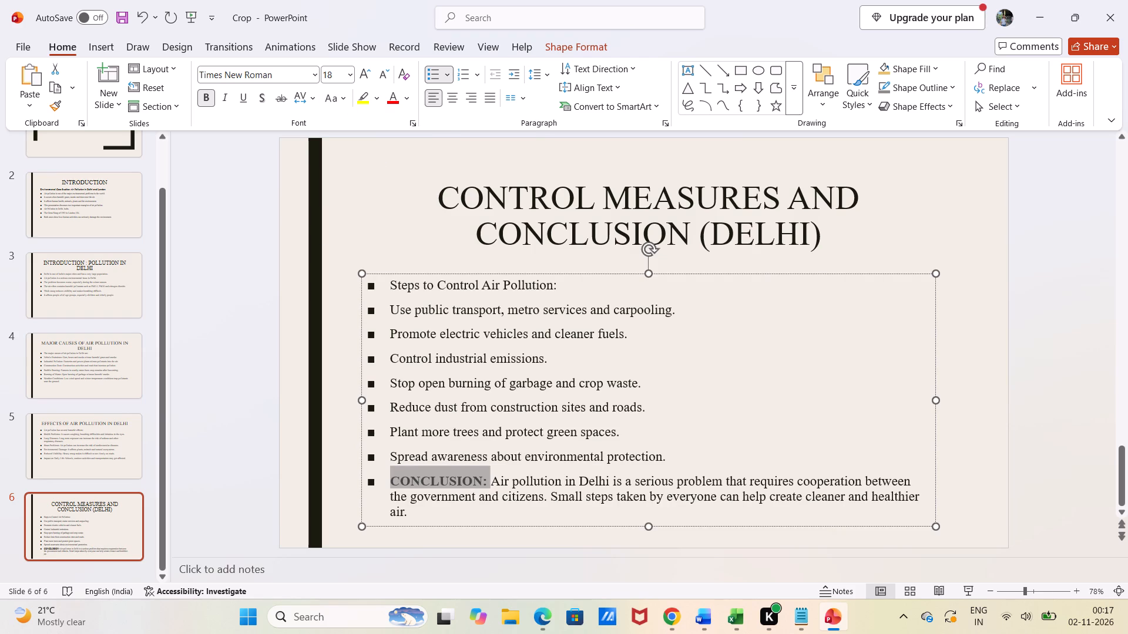
Make the slide 6 title "CONTROL MEASURES AND CONCLUSION (DELHI)" bold.
{"action": "left_click", "coordinate": [498, 194]}
{"action": "left_click_drag", "start_coordinate": [434, 194], "coordinate": [820, 241]}
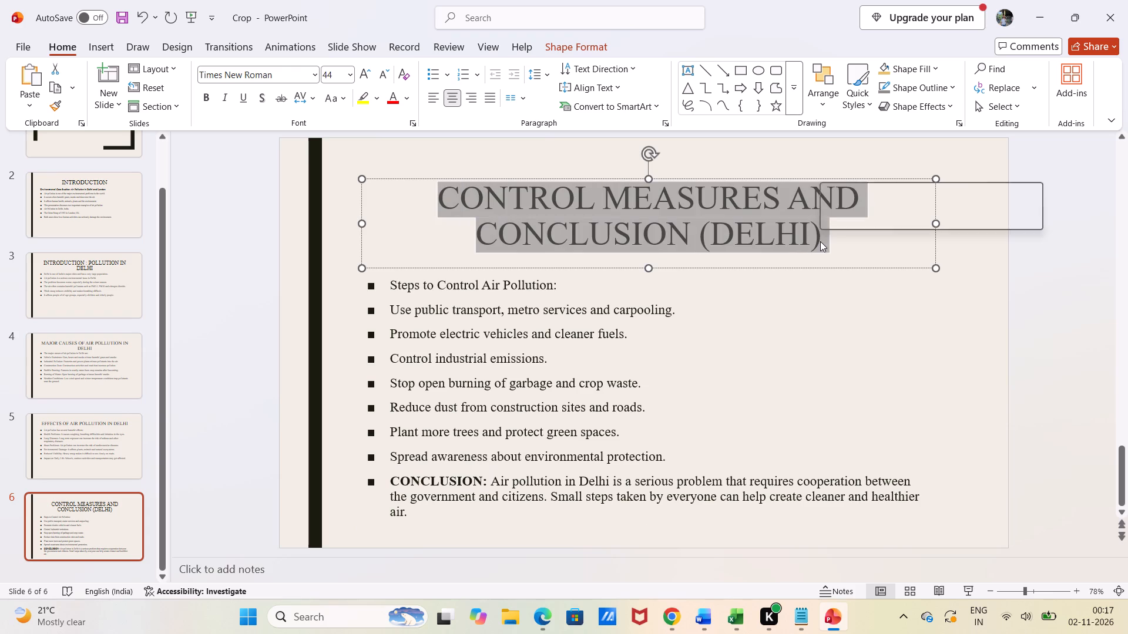
{"action": "left_click", "coordinate": [829, 218]}
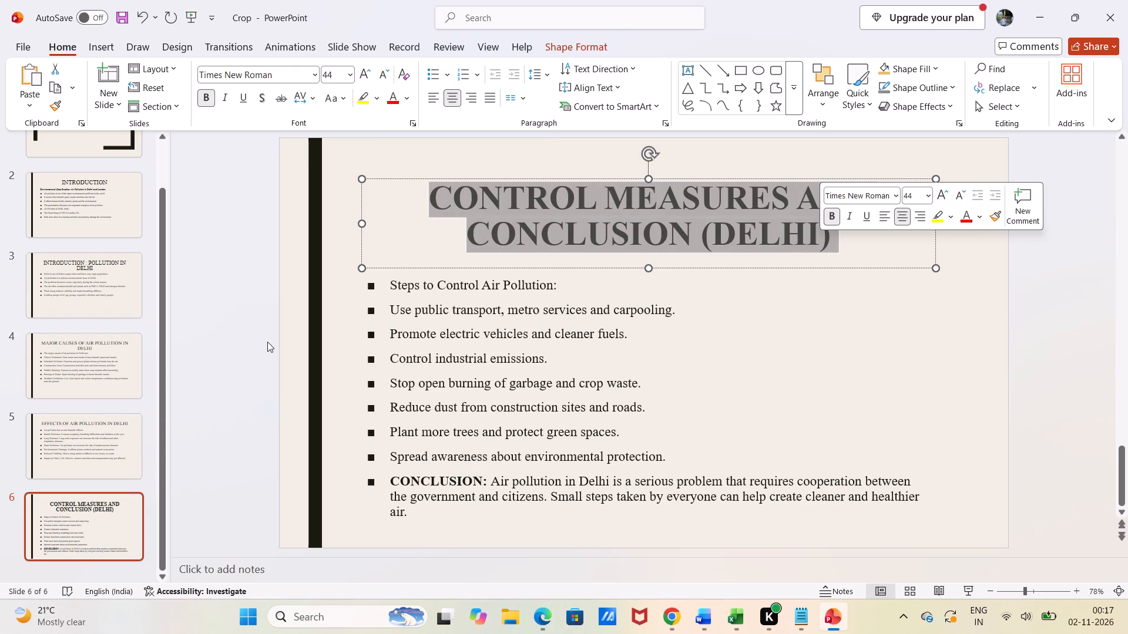
Make the slide 5 title "EFFECTS OF AIR POLLUTION IN DELHI" bold.
{"action": "left_click", "coordinate": [82, 436]}
{"action": "left_click", "coordinate": [382, 181]}
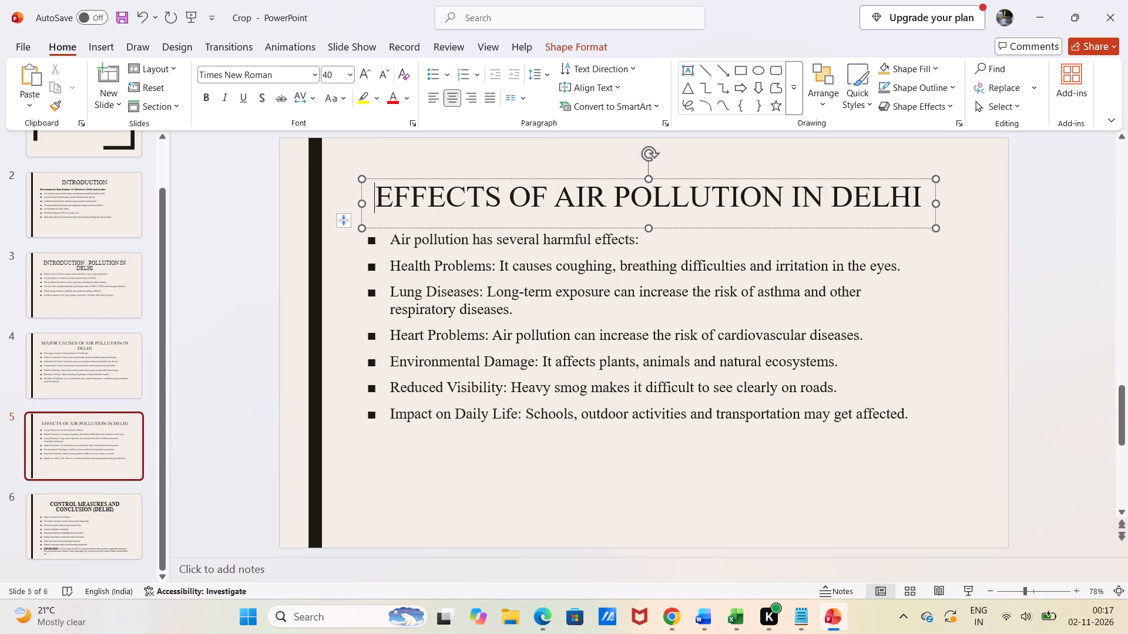
{"action": "left_click_drag", "start_coordinate": [374, 192], "coordinate": [875, 173]}
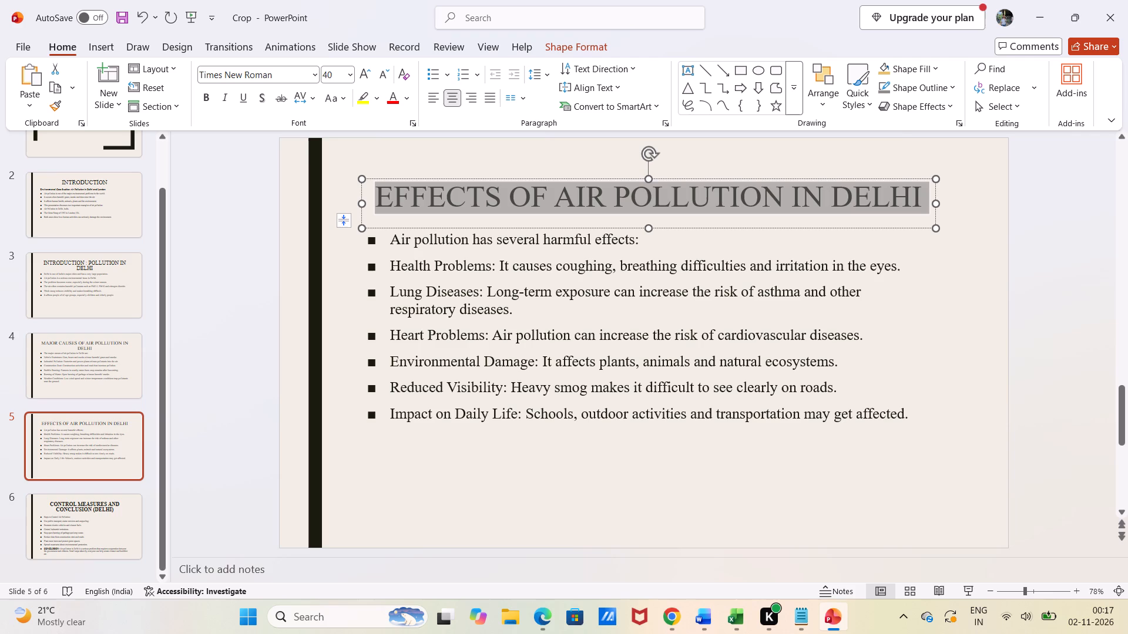
{"action": "left_click_drag", "start_coordinate": [875, 173], "coordinate": [899, 176]}
{"action": "left_click", "coordinate": [916, 153]}
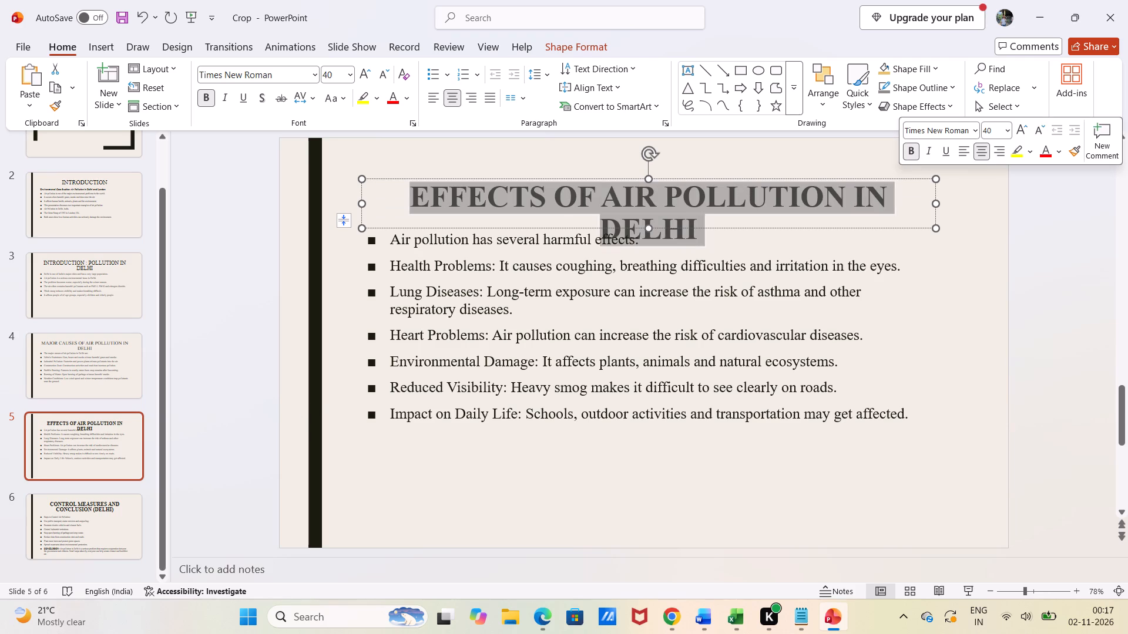
Lower the top edge of the slide 5 content box so its text sits clear below the two-line title.
{"action": "left_click", "coordinate": [586, 447]}
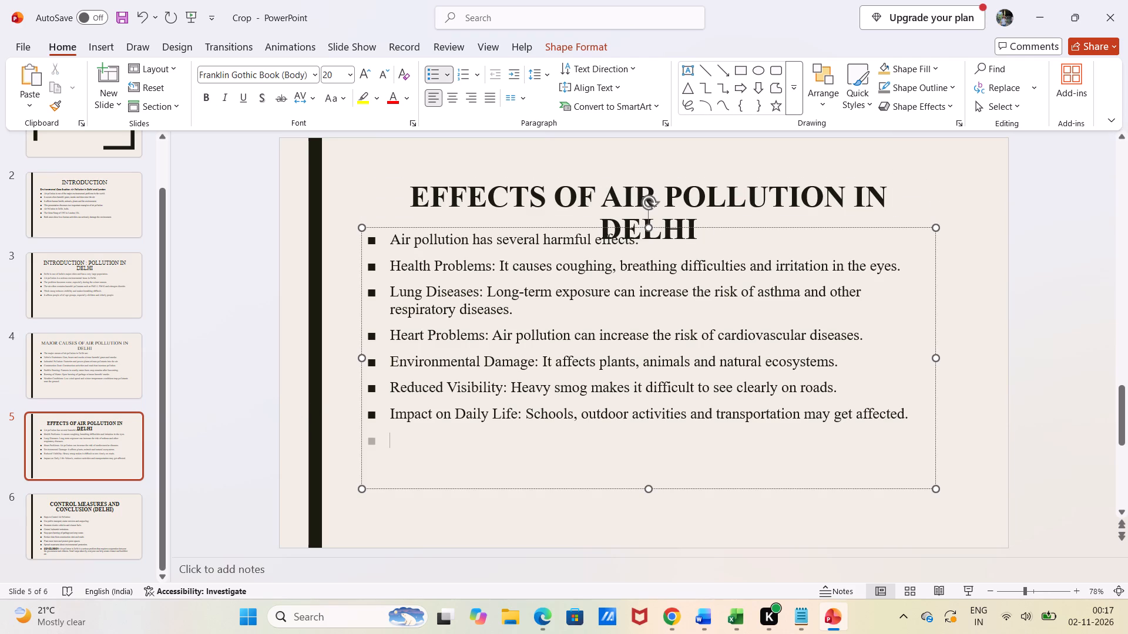
{"action": "left_click_drag", "start_coordinate": [636, 453], "coordinate": [637, 475]}
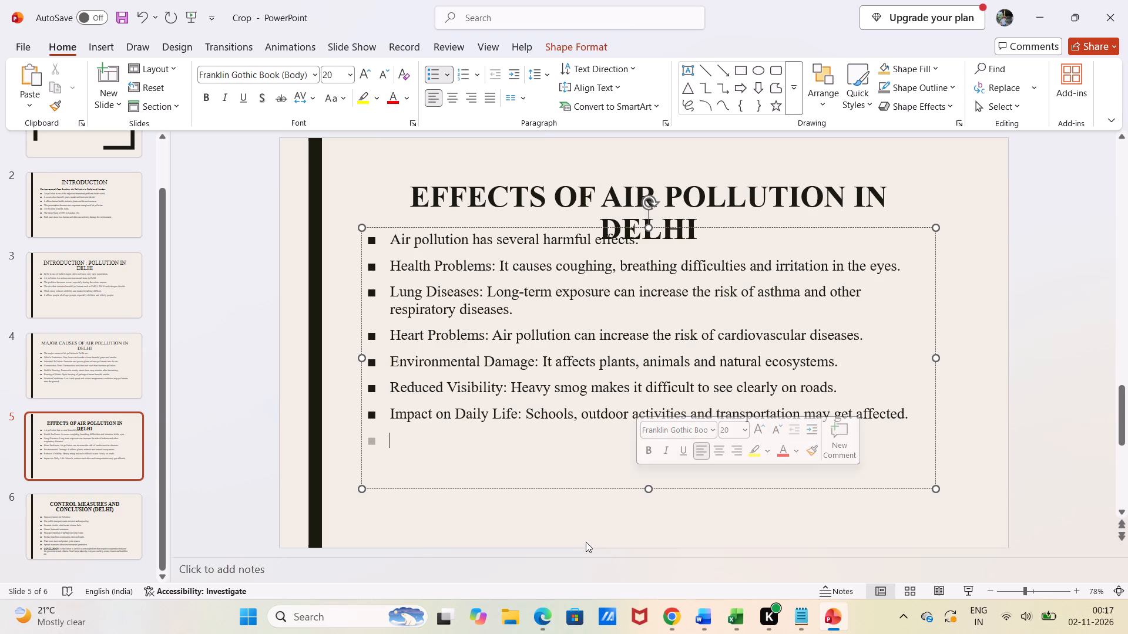
{"action": "left_click", "coordinate": [582, 534]}
{"action": "left_click_drag", "start_coordinate": [596, 349], "coordinate": [596, 374]}
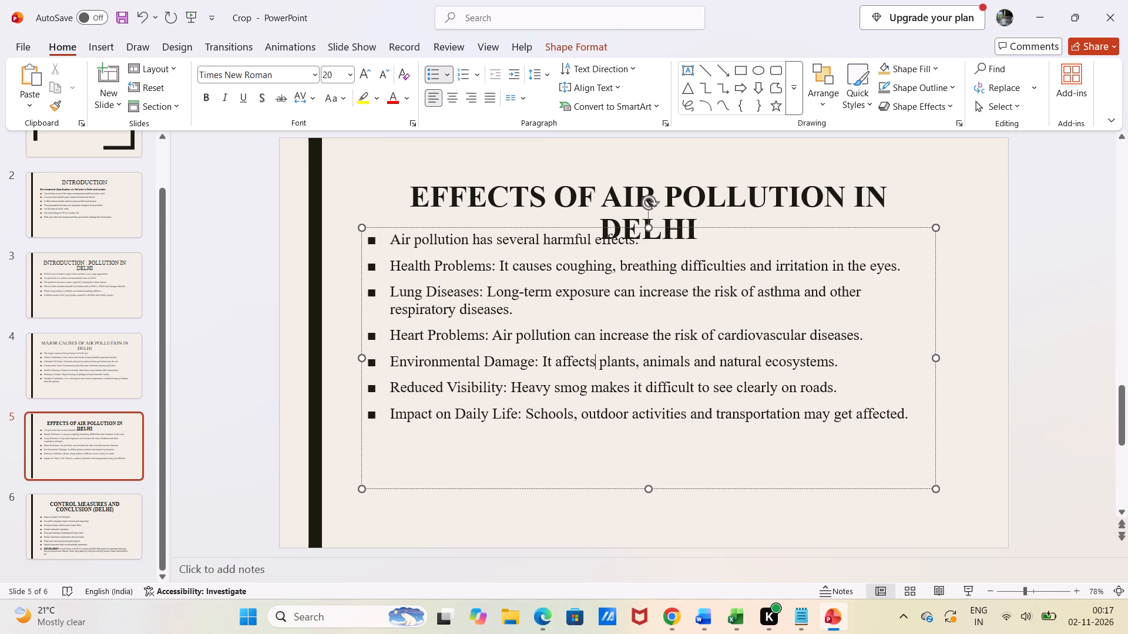
{"action": "left_click_drag", "start_coordinate": [596, 374], "coordinate": [598, 379]}
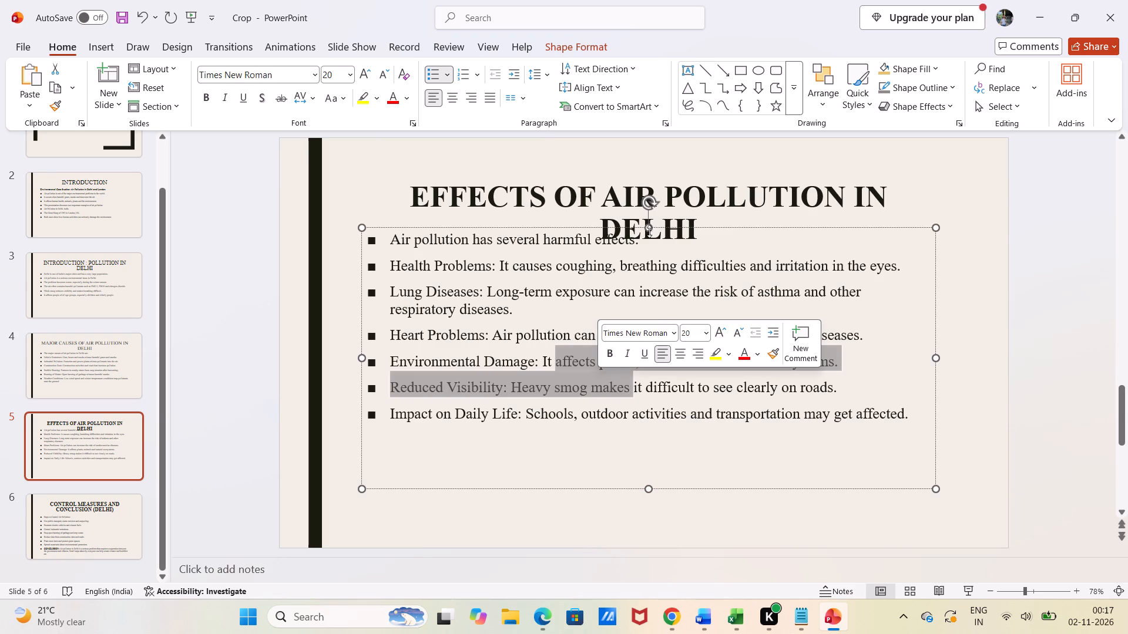
{"action": "left_click_drag", "start_coordinate": [650, 228], "coordinate": [647, 244]}
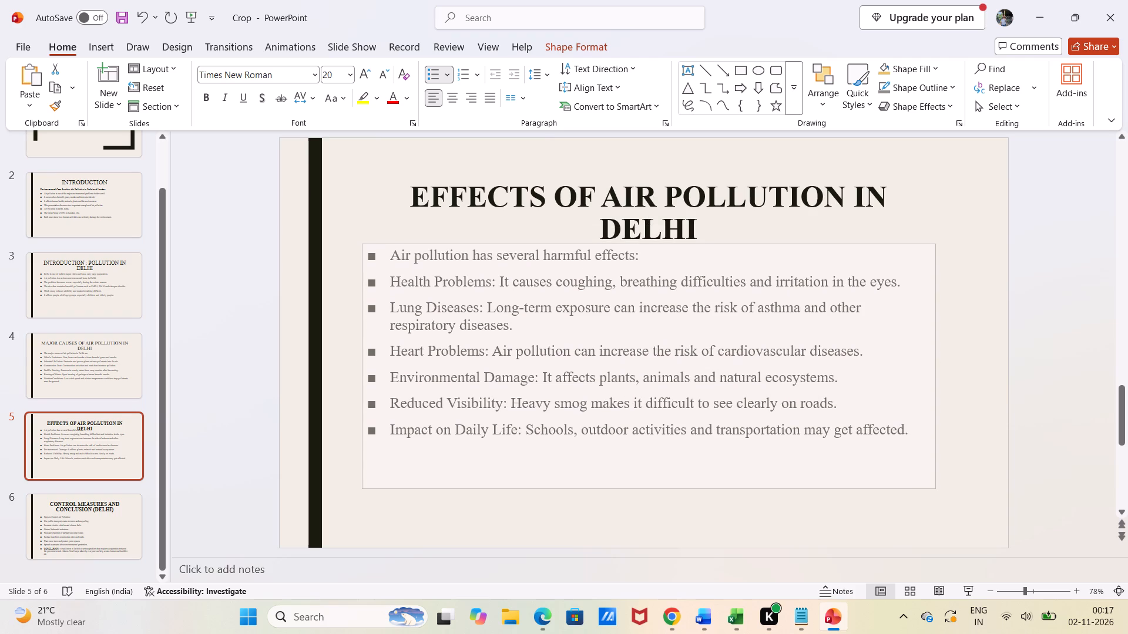
{"action": "left_click_drag", "start_coordinate": [647, 244], "coordinate": [649, 252]}
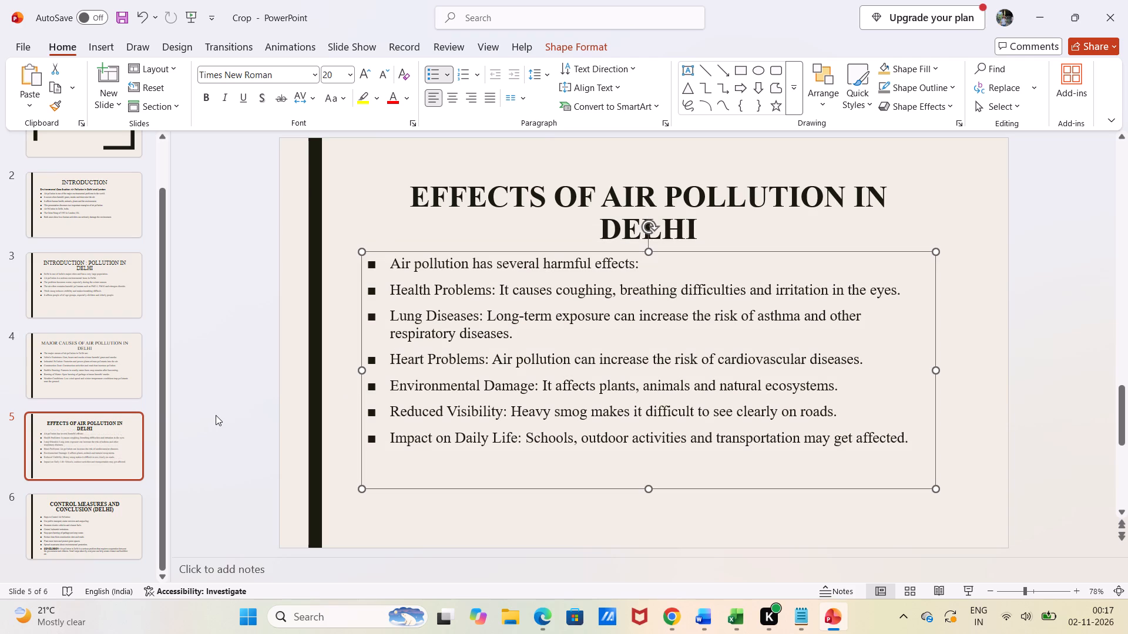
{"action": "left_click", "coordinate": [216, 415]}
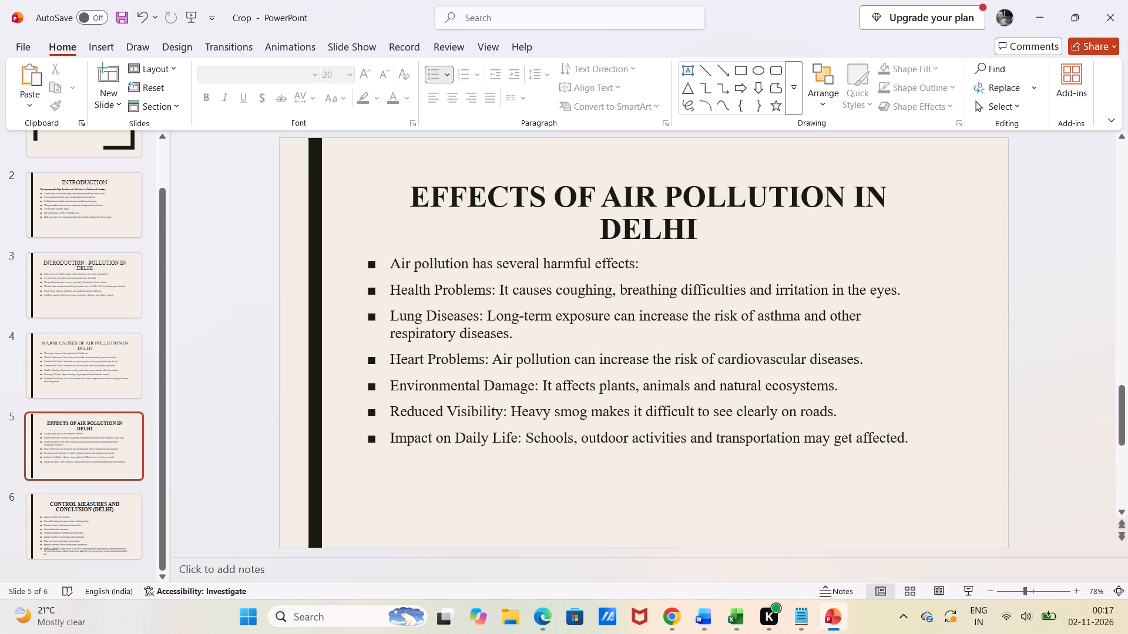
{"action": "left_click", "coordinate": [541, 389]}
{"action": "left_click_drag", "start_coordinate": [650, 252], "coordinate": [649, 264]}
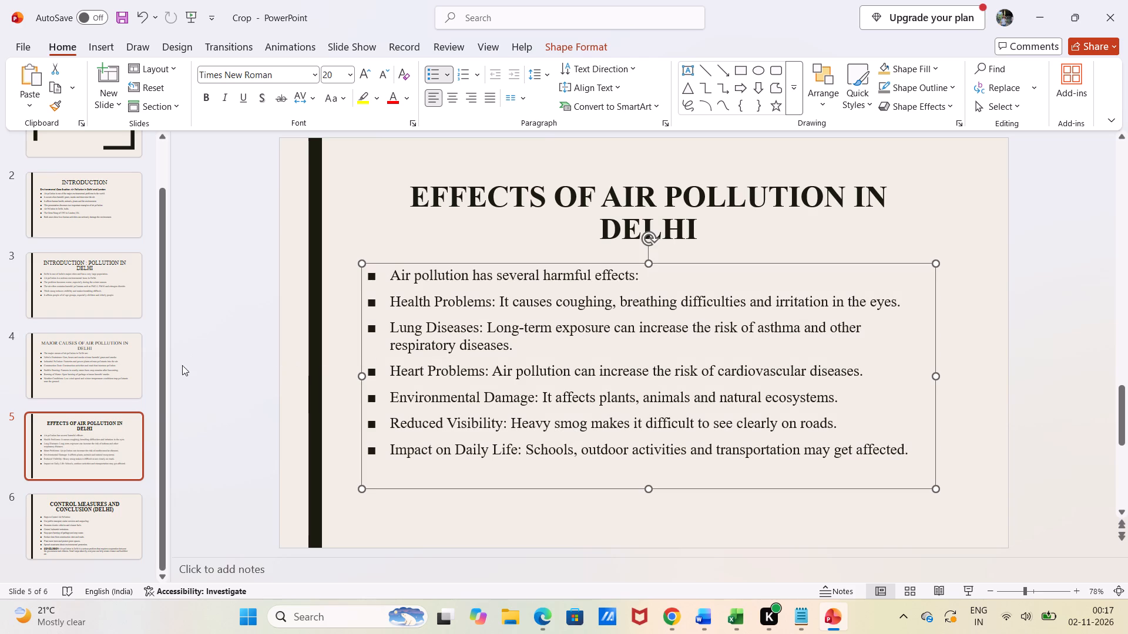
Make the slide 4 title "MAJOR CAUSES OF AIR POLLUTION IN DELHI" bold.
{"action": "left_click", "coordinate": [110, 356]}
{"action": "left_click_drag", "start_coordinate": [412, 241], "coordinate": [380, 200]}
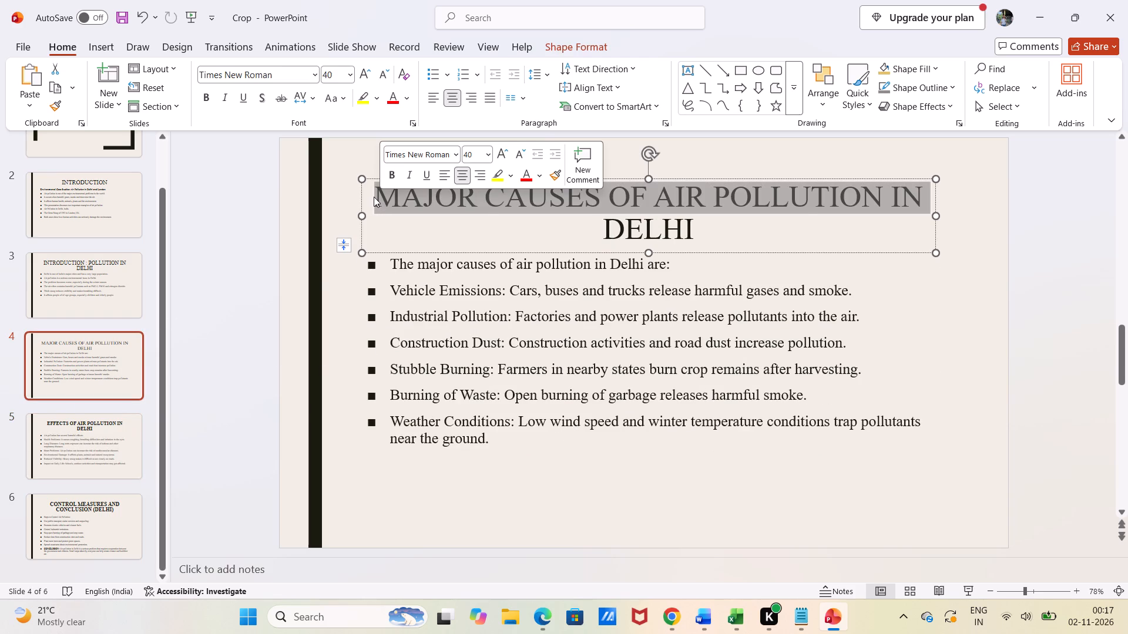
{"action": "left_click", "coordinate": [374, 197]}
{"action": "left_click_drag", "start_coordinate": [374, 197], "coordinate": [758, 235]}
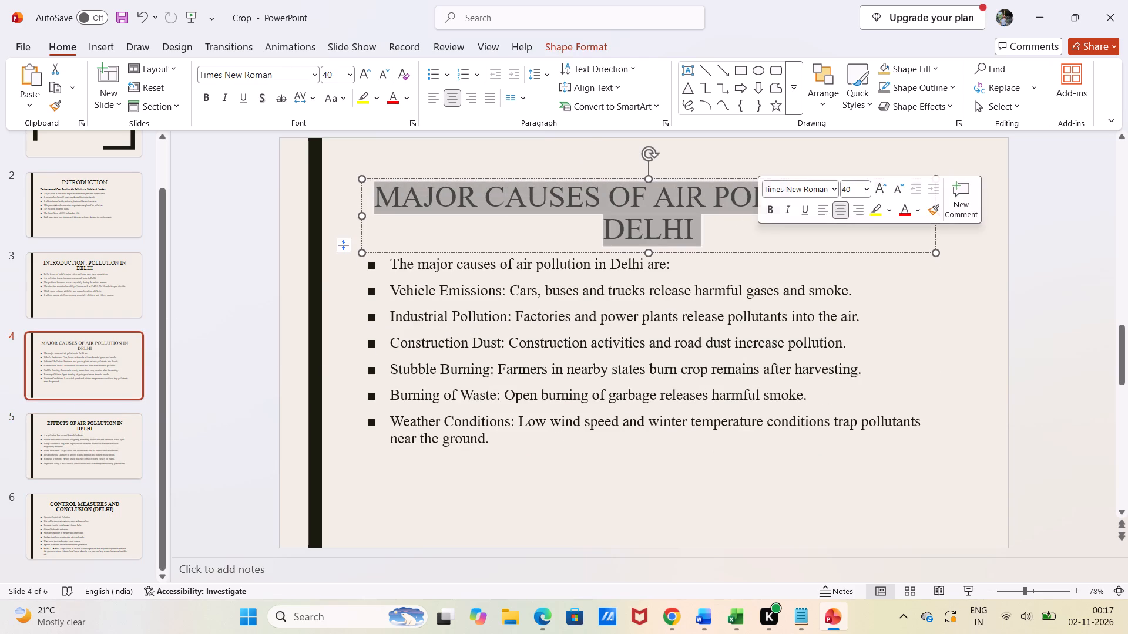
{"action": "left_click", "coordinate": [771, 207]}
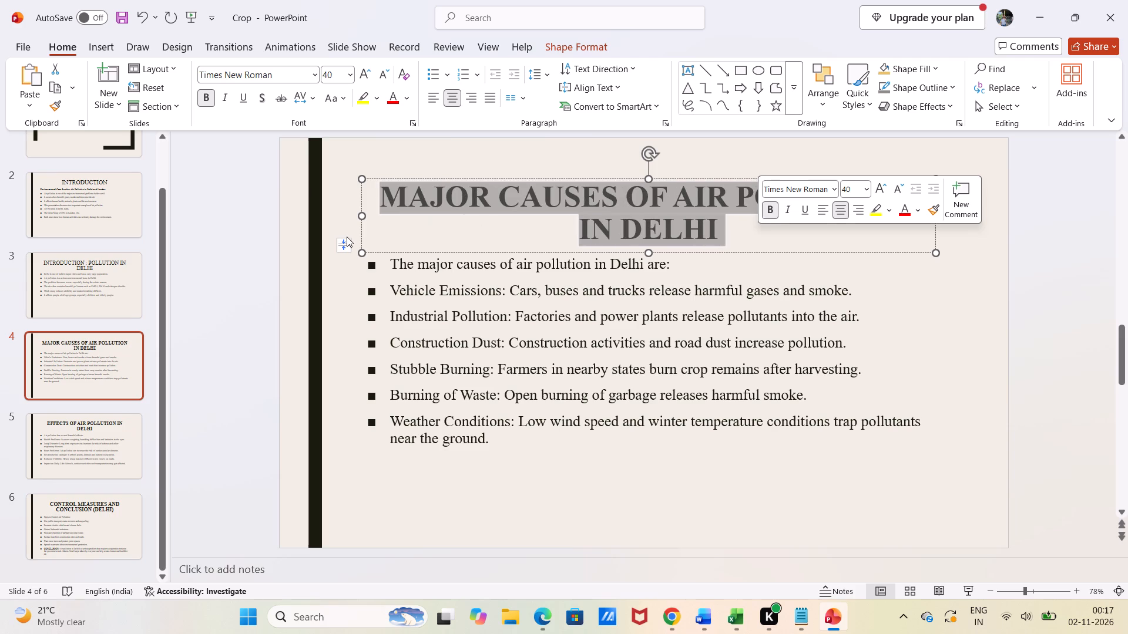
Make the slide 3 title "INTRODUCTION : POLLUTION IN DELHI" bold.
{"action": "left_click", "coordinate": [122, 288]}
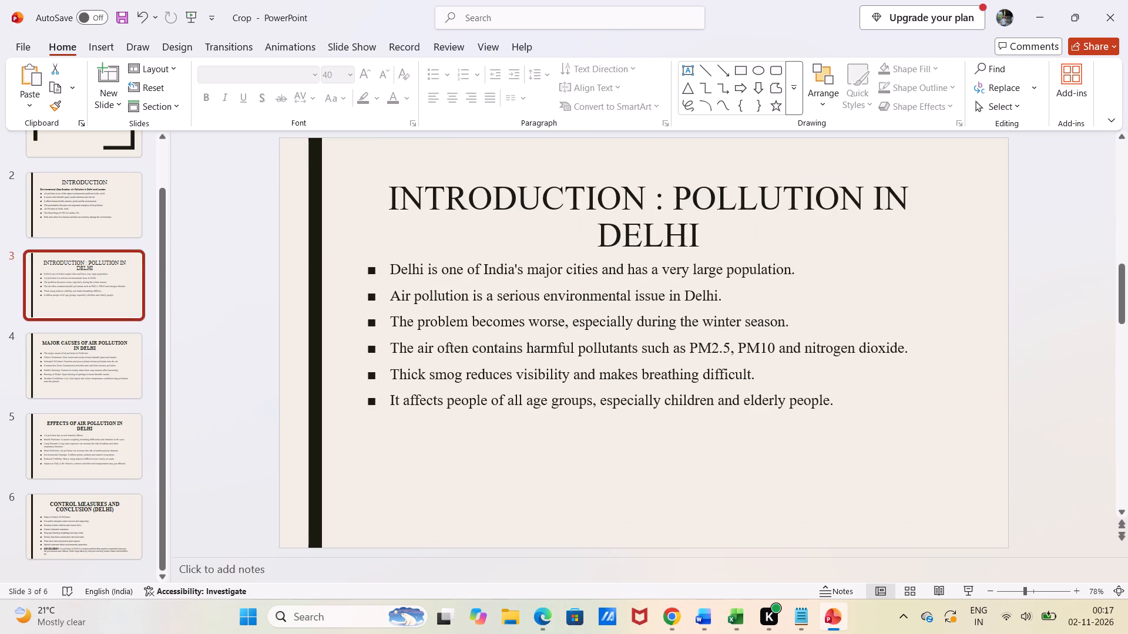
{"action": "left_click", "coordinate": [397, 193]}
{"action": "left_click_drag", "start_coordinate": [388, 195], "coordinate": [738, 236]}
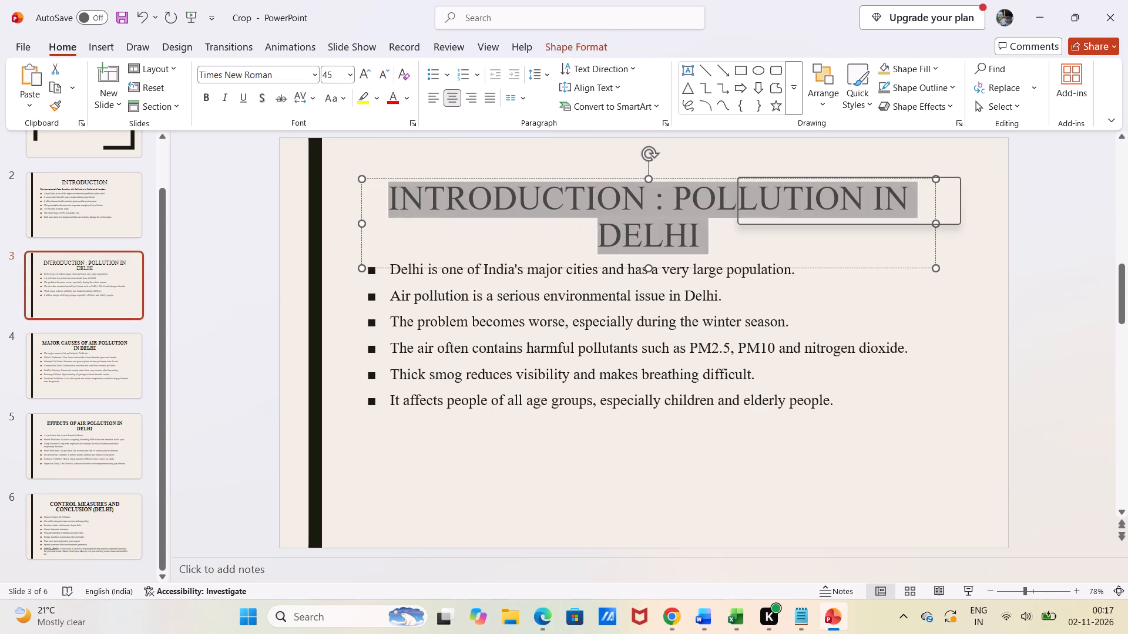
{"action": "left_click", "coordinate": [758, 211]}
{"action": "left_click", "coordinate": [750, 210]}
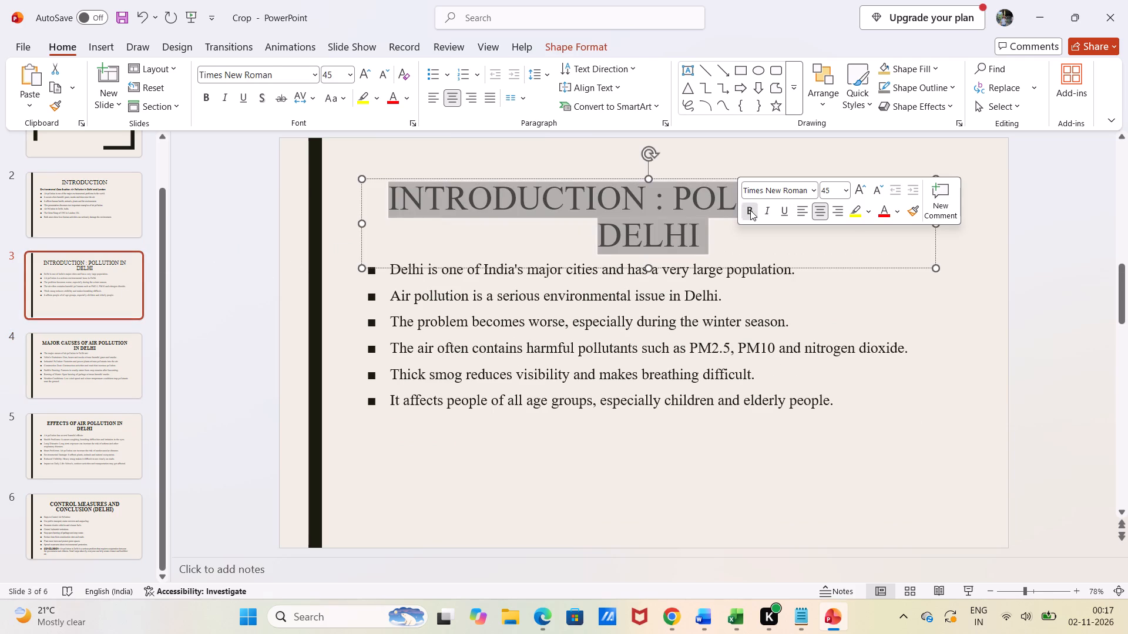
Make the slide 2 title "INTRODUCTION" bold.
{"action": "left_click", "coordinate": [114, 211]}
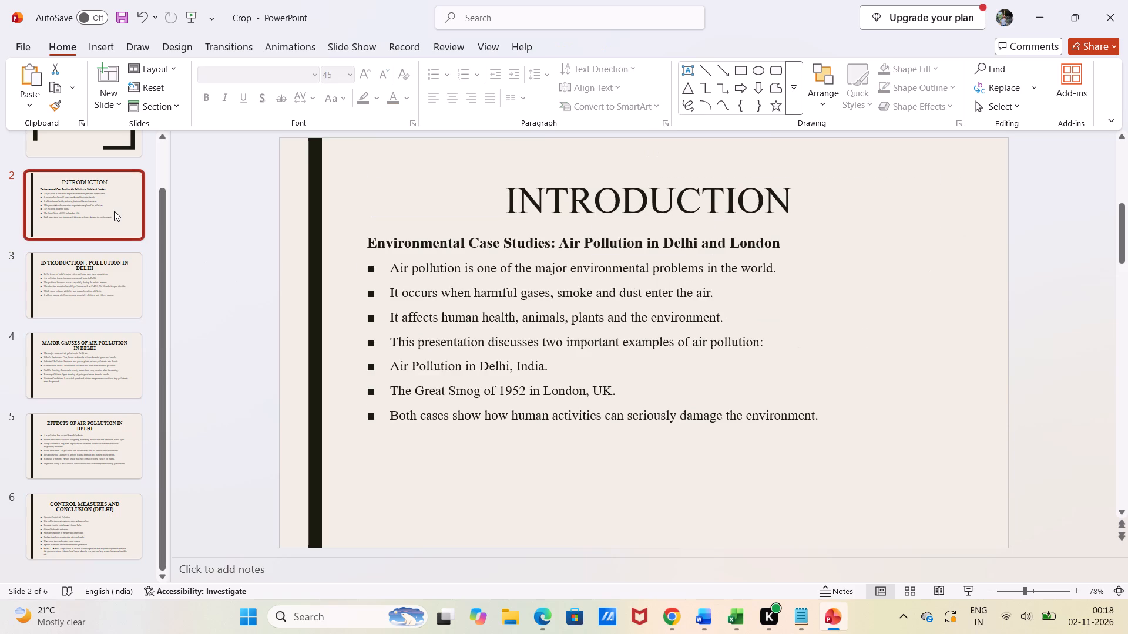
{"action": "left_click", "coordinate": [533, 187]}
{"action": "left_click_drag", "start_coordinate": [499, 201], "coordinate": [672, 189]}
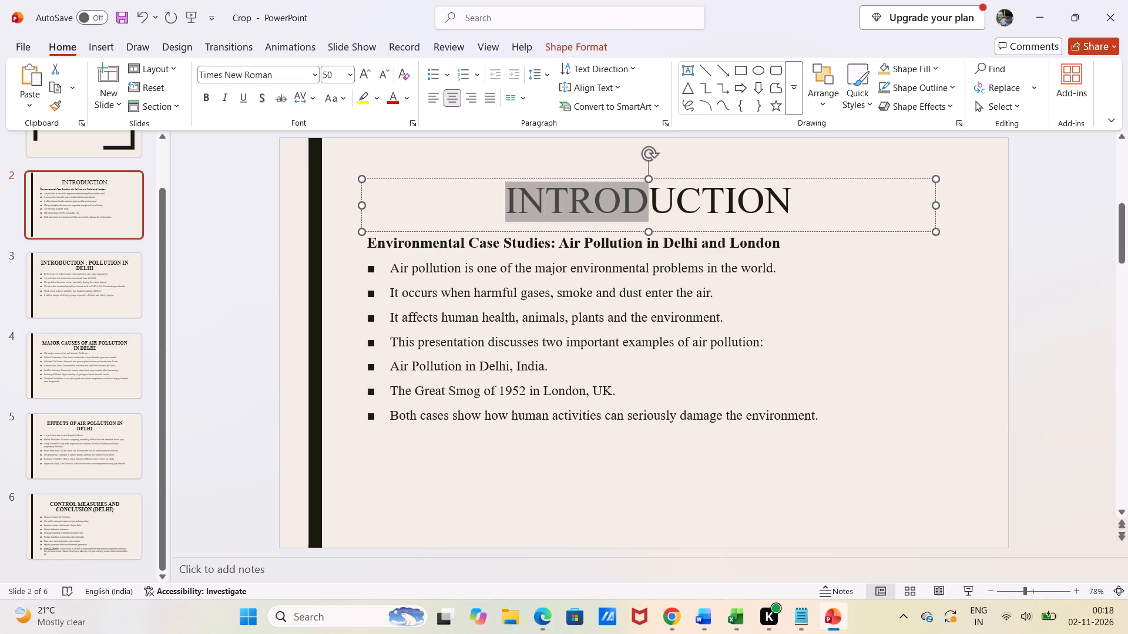
{"action": "left_click_drag", "start_coordinate": [672, 189], "coordinate": [831, 187]}
{"action": "left_click", "coordinate": [843, 160]}
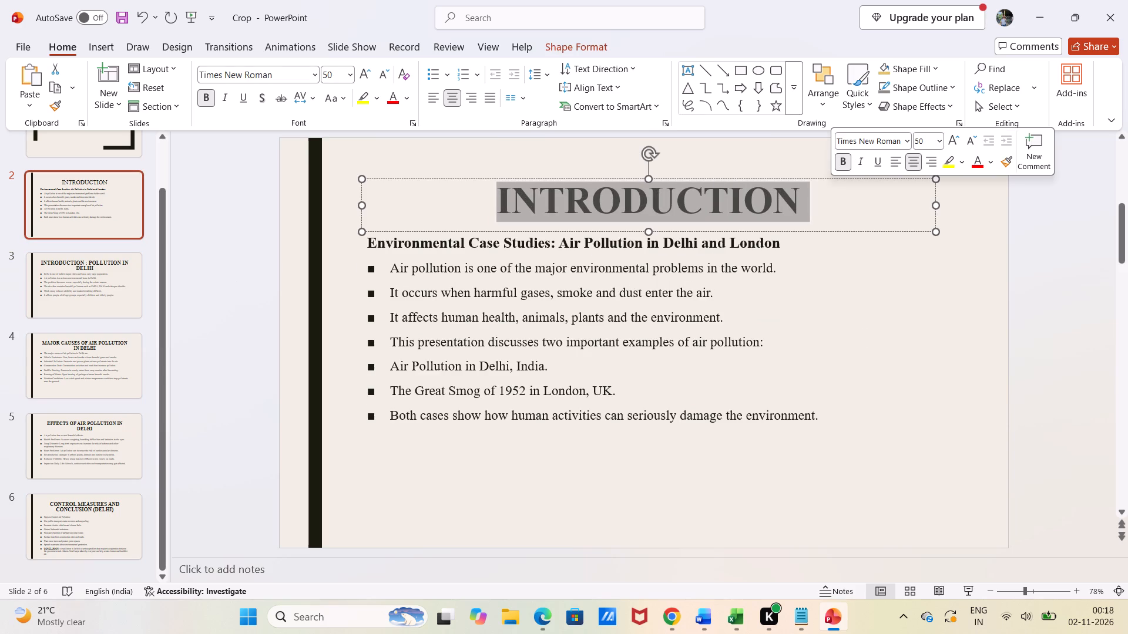
Remove the bullet from the "CONCLUSION:" paragraph on slide 6.
{"action": "scroll", "coordinate": [51, 479], "scroll_direction": "down", "scroll_amount": 1}
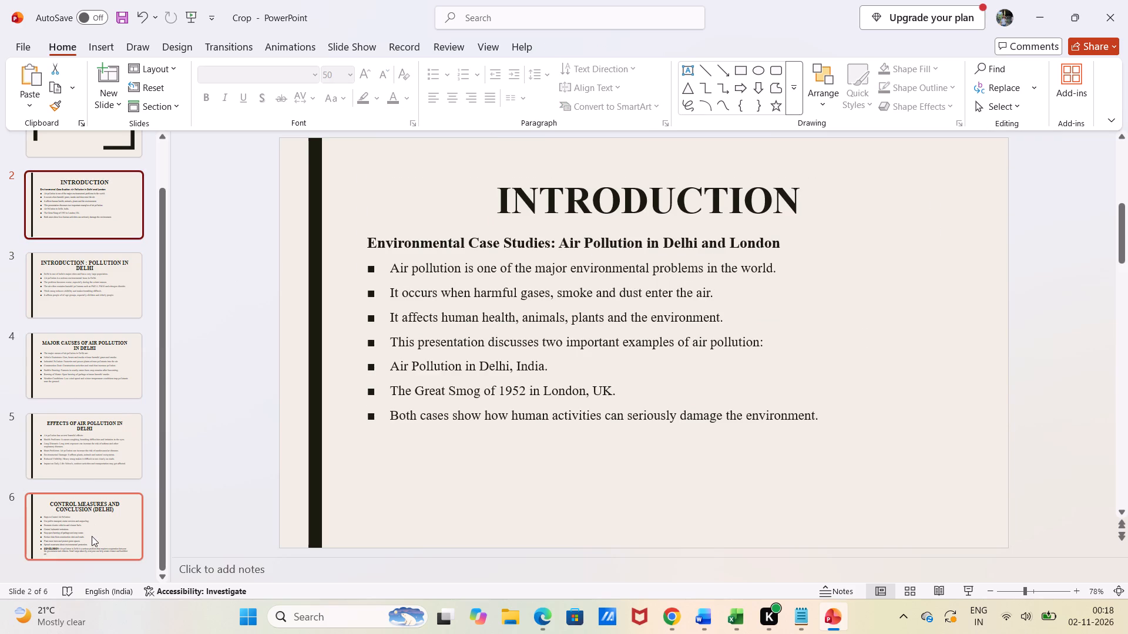
{"action": "left_click", "coordinate": [92, 536]}
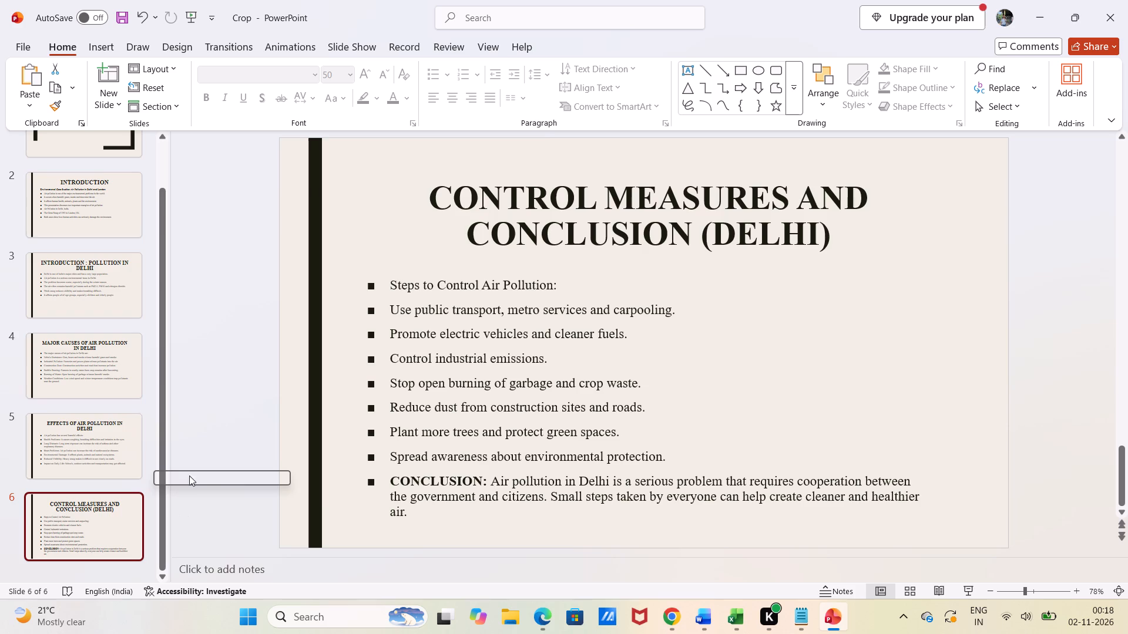
{"action": "left_click", "coordinate": [388, 483]}
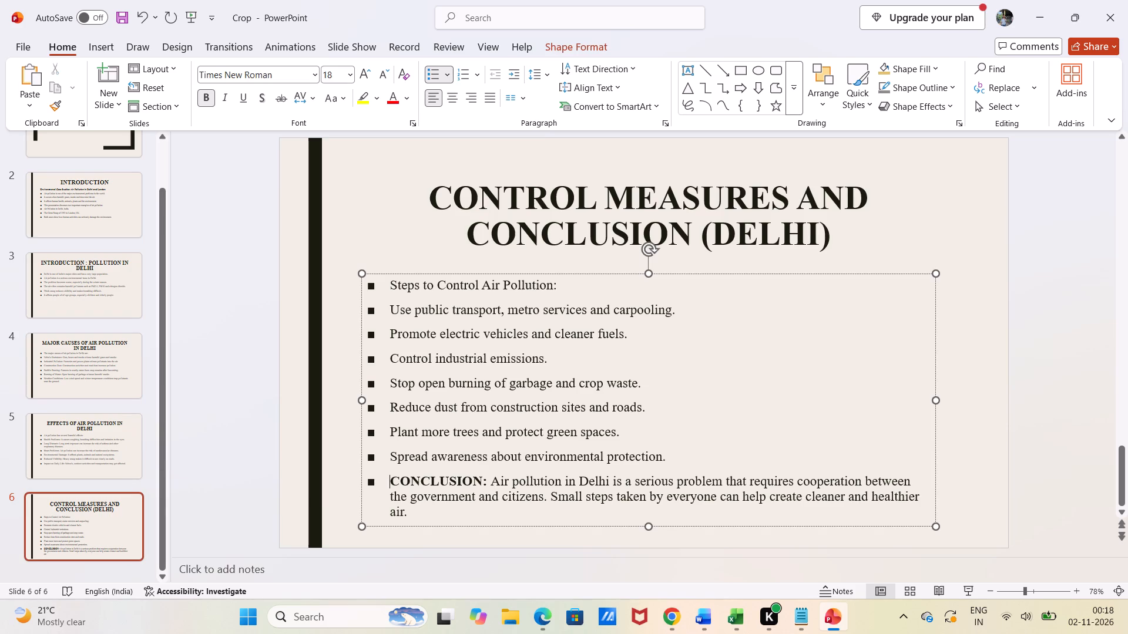
{"action": "key", "text": "BackSpace"}
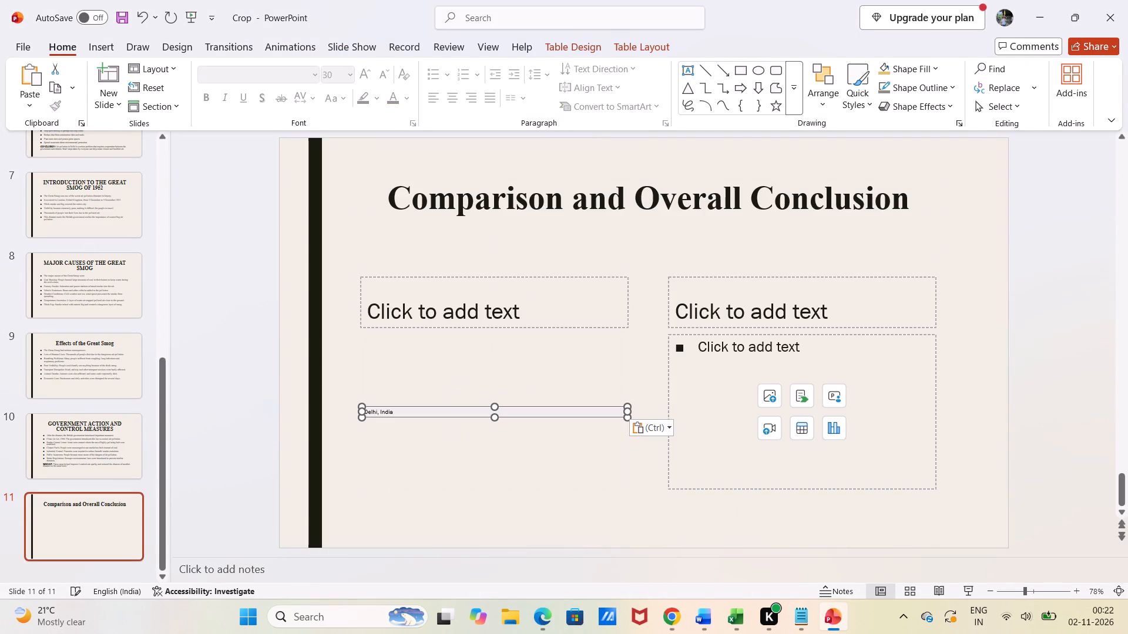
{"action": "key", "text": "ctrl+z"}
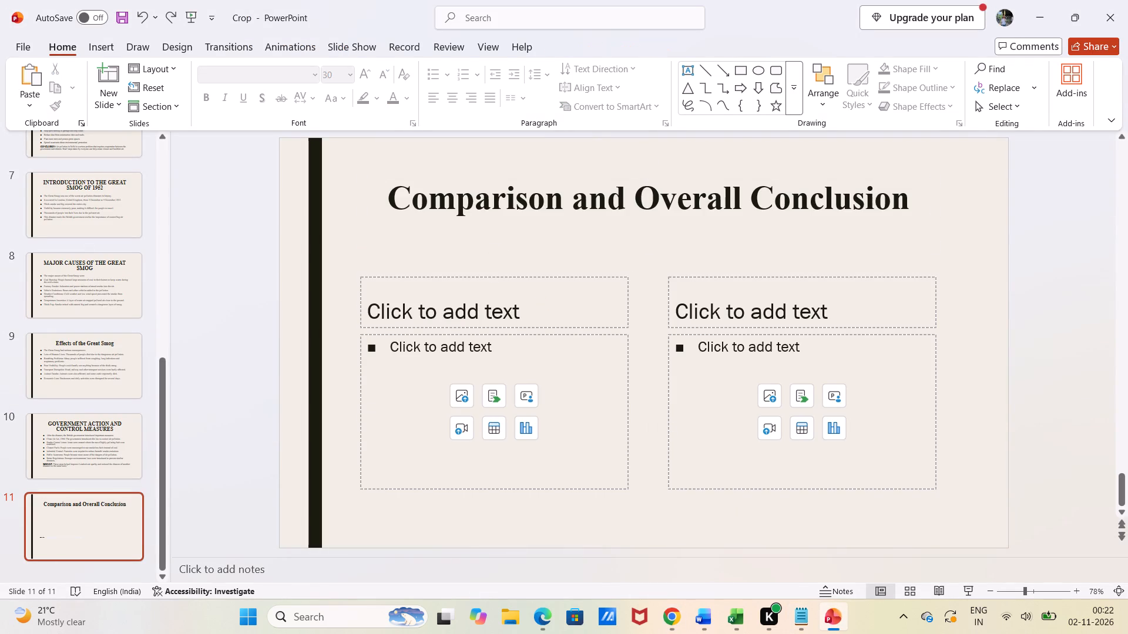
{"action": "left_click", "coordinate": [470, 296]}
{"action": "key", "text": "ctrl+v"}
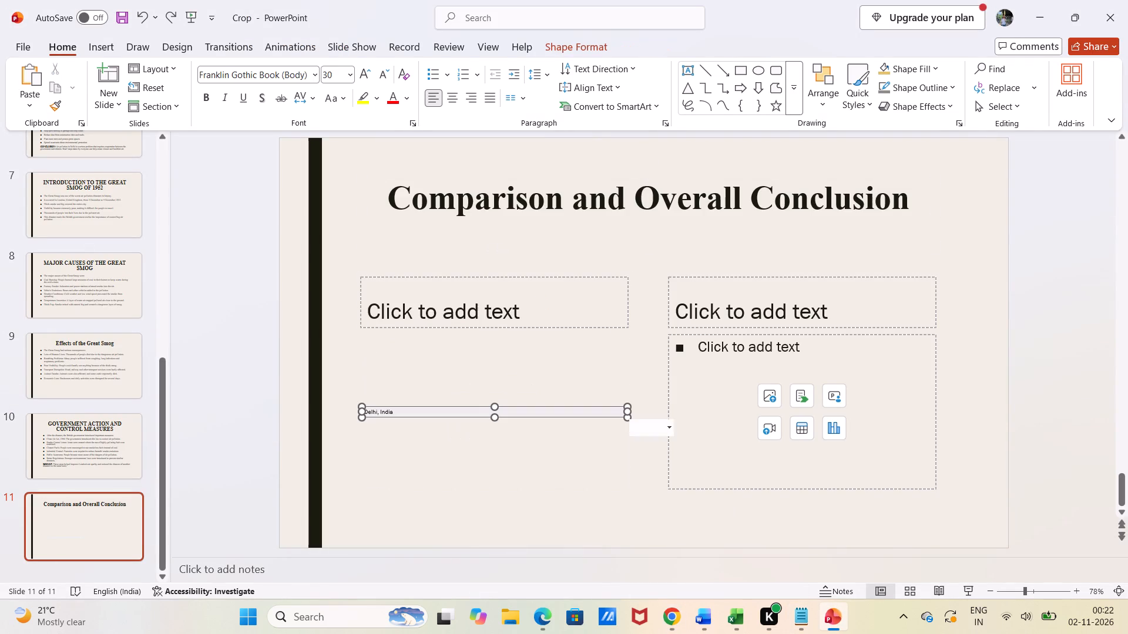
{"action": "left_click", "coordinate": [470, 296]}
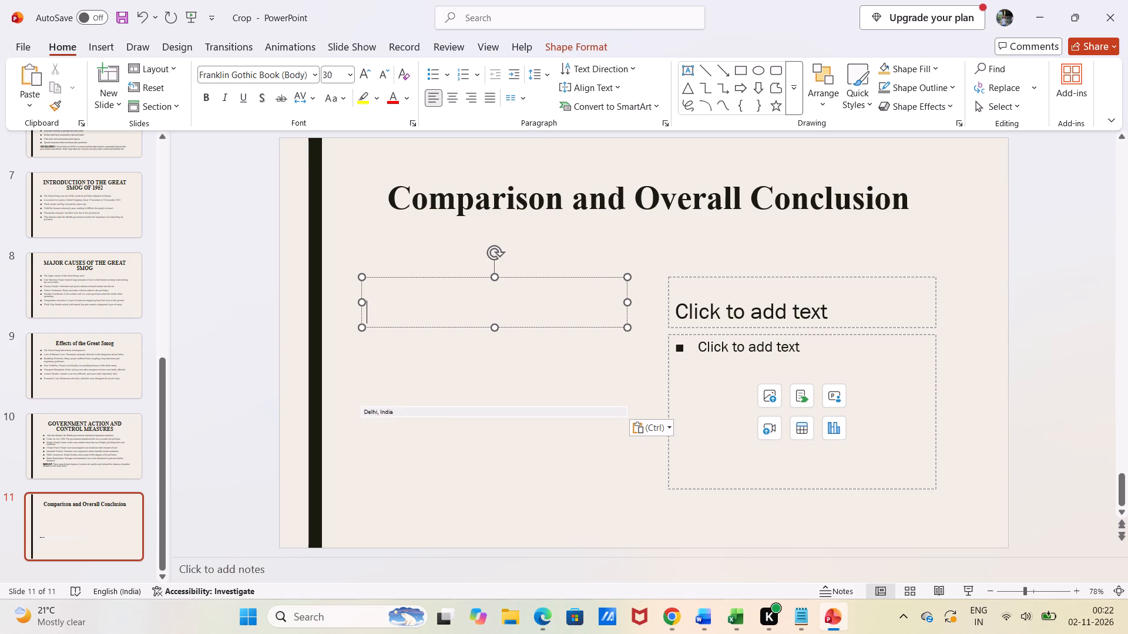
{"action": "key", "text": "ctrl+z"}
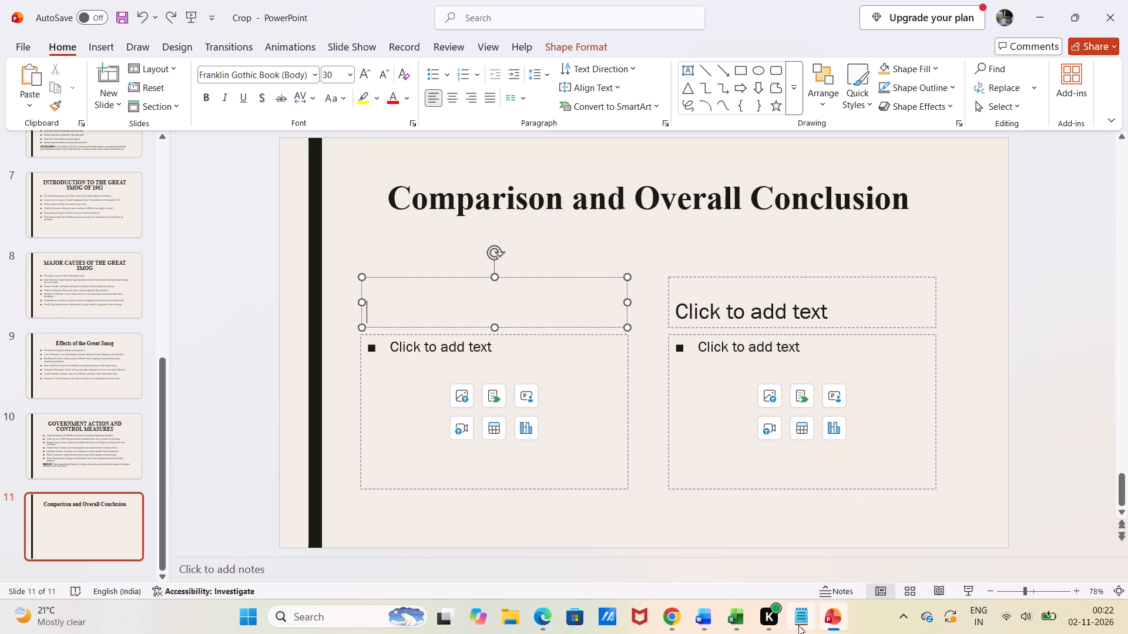
Enter "Delhi, India" as the left column heading on slide 11.
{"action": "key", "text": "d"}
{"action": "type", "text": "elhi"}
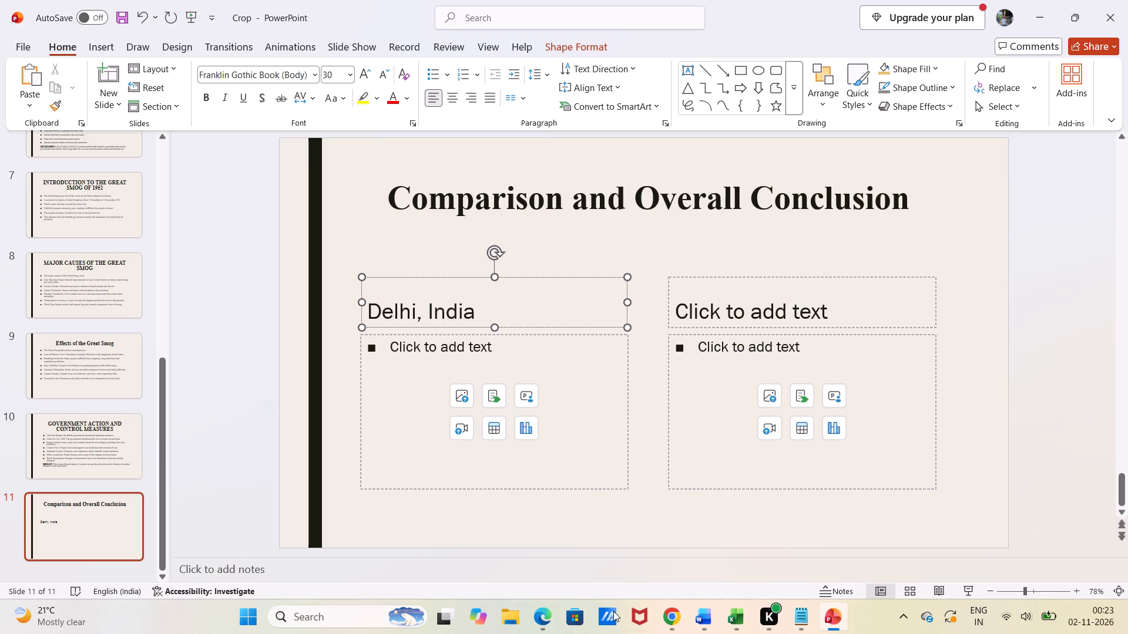
Format the "Delhi, India" heading as centred, bold, italic Times New Roman.
{"action": "left_click", "coordinate": [455, 98]}
{"action": "left_click_drag", "start_coordinate": [438, 313], "coordinate": [552, 310]}
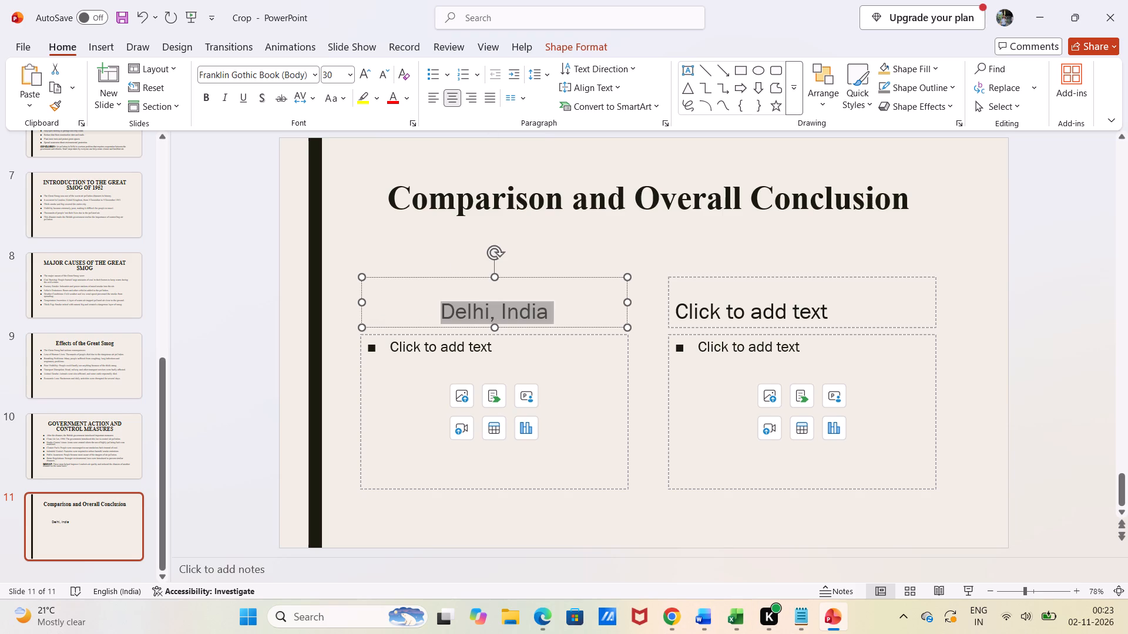
{"action": "left_click_drag", "start_coordinate": [552, 310], "coordinate": [553, 310]}
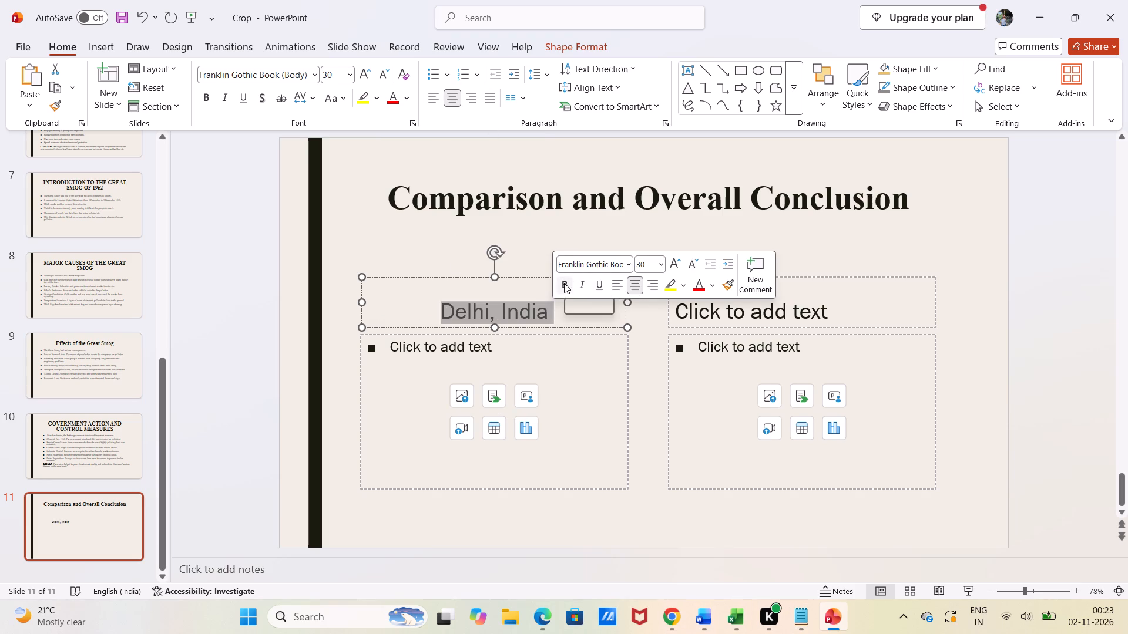
{"action": "left_click", "coordinate": [564, 283]}
{"action": "left_click", "coordinate": [585, 282]}
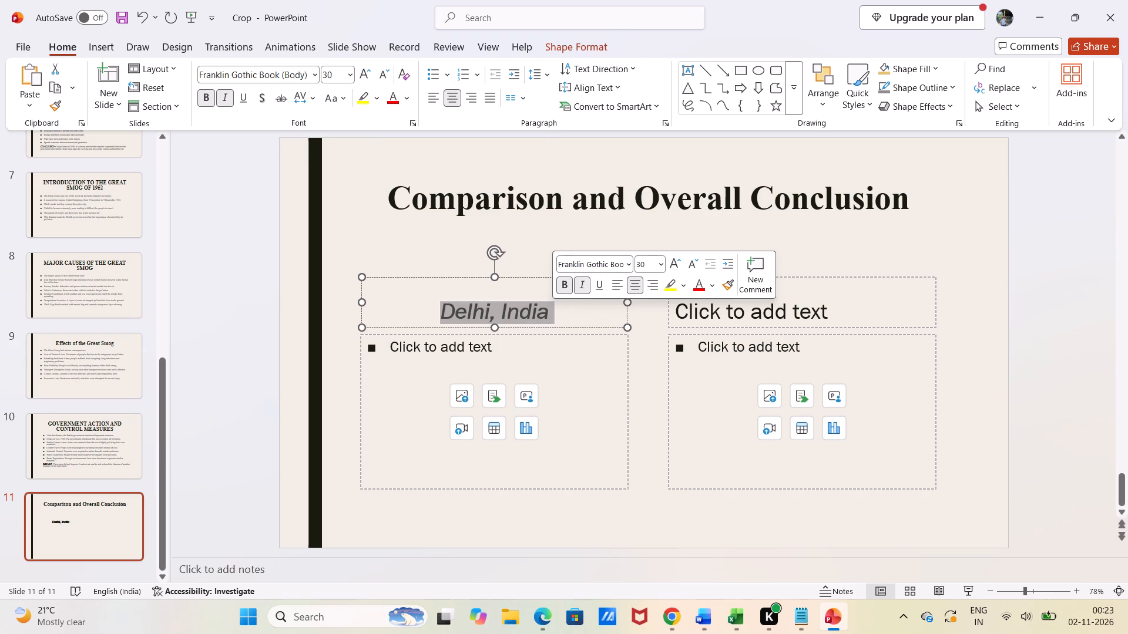
{"action": "left_click", "coordinate": [598, 264]}
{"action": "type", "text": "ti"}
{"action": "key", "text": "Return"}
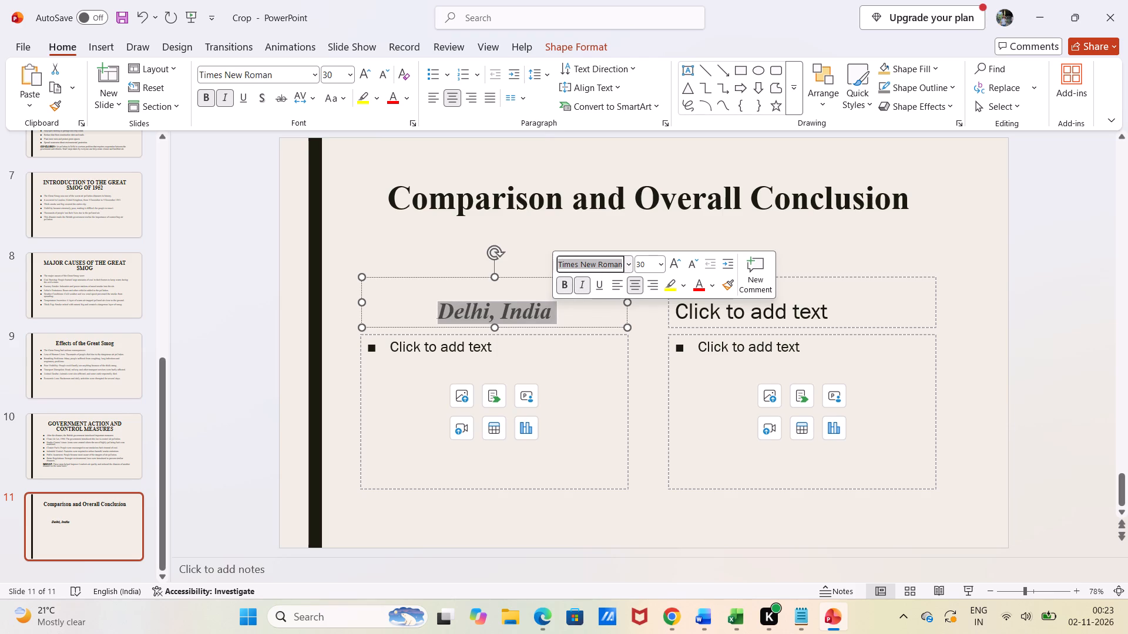
Enter "London, UK" as the right column heading on slide 11, checking the wording in ChatGPT's comparison table.
{"action": "left_click", "coordinate": [821, 313]}
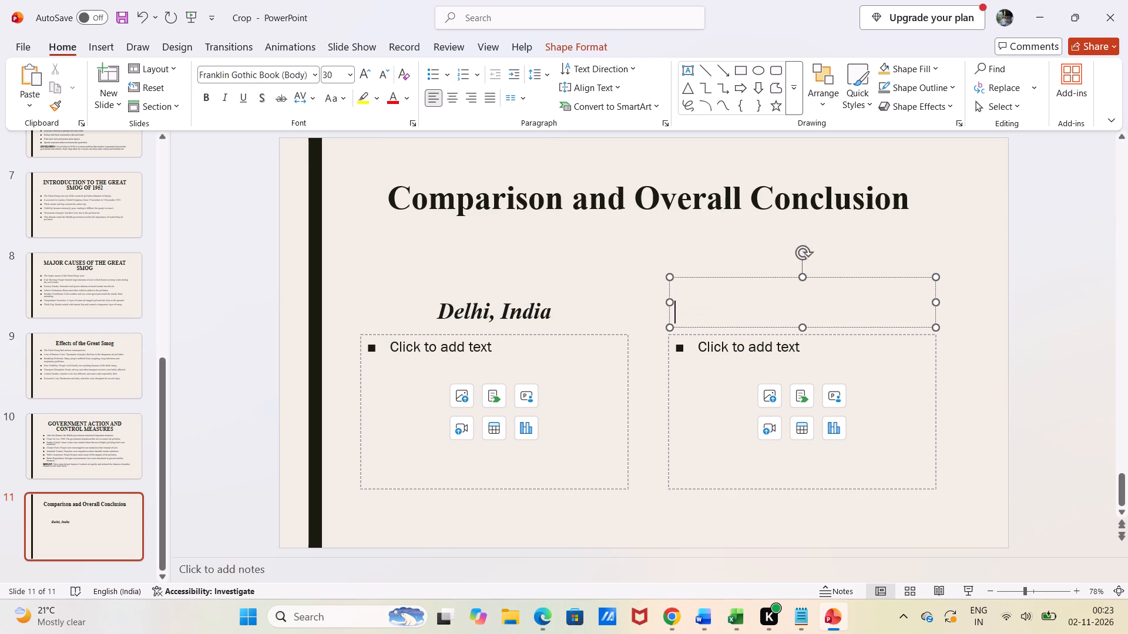
{"action": "left_click", "coordinate": [675, 610]}
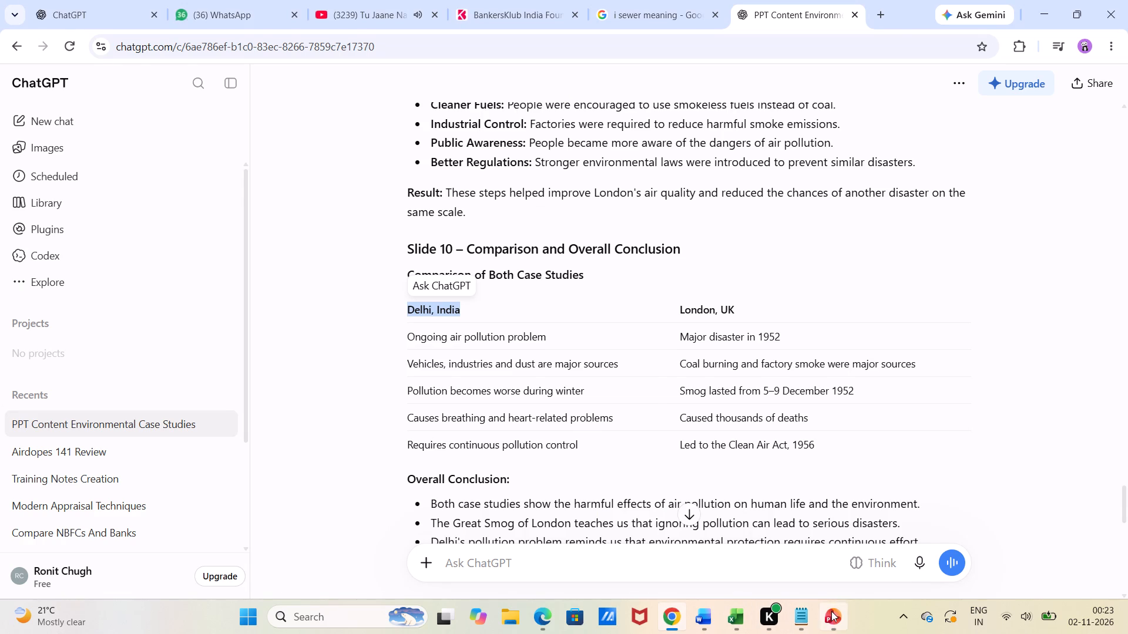
{"action": "left_click", "coordinate": [831, 611]}
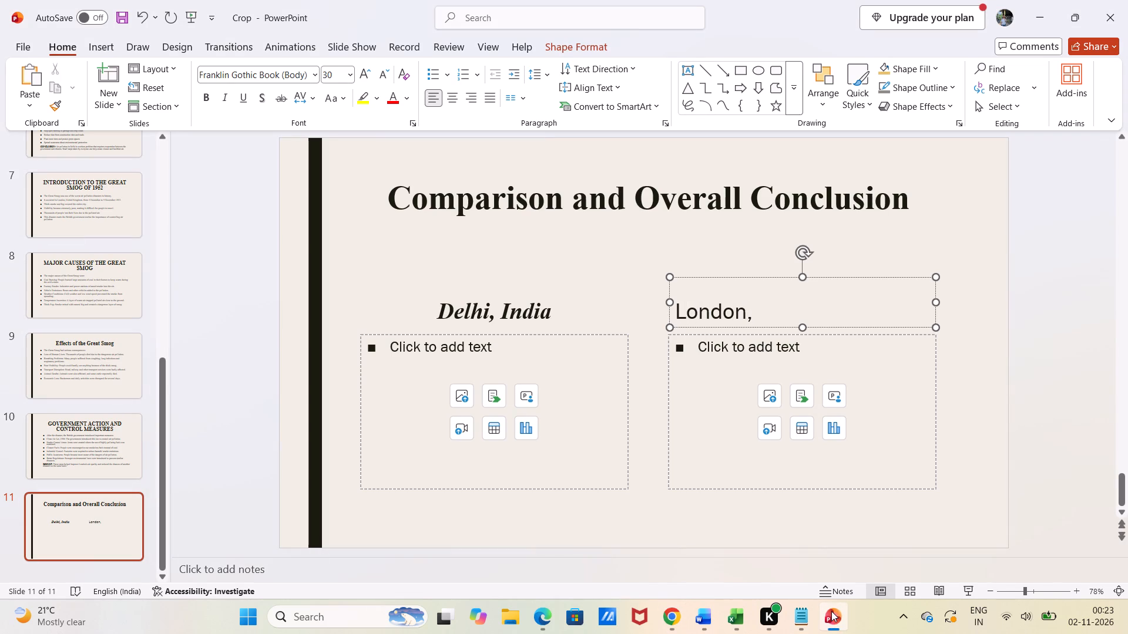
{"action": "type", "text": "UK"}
Format the "London, UK" heading as centred, bold, italic Times New Roman to match the "Delhi, India" heading.
{"action": "left_click", "coordinate": [451, 102]}
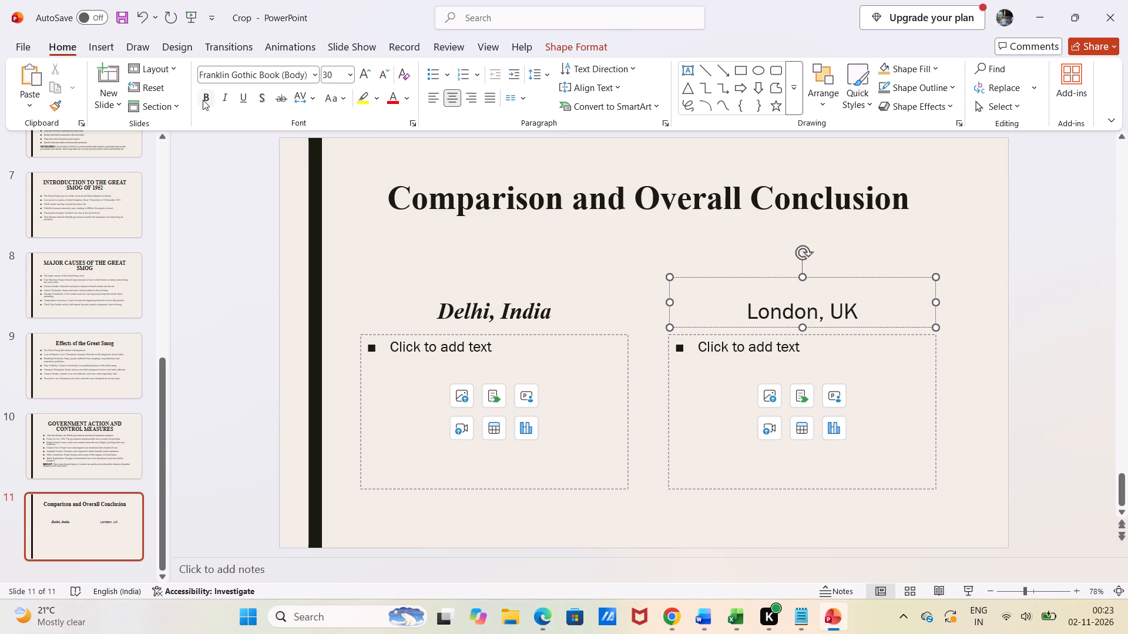
{"action": "left_click", "coordinate": [206, 99]}
{"action": "left_click", "coordinate": [226, 73]}
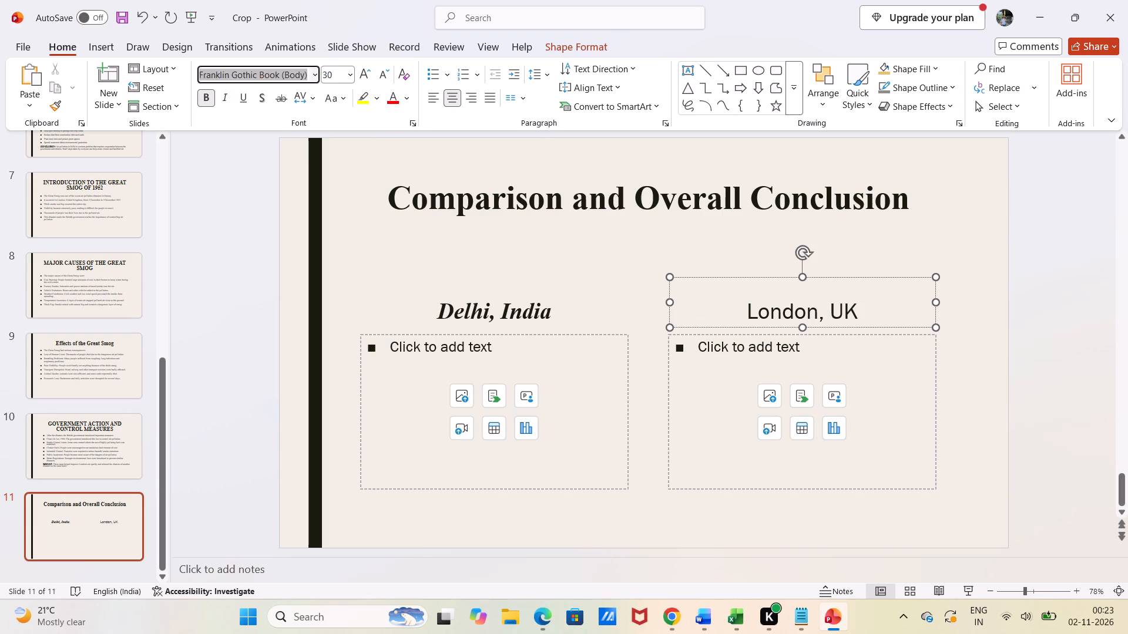
{"action": "left_click_drag", "start_coordinate": [745, 311], "coordinate": [865, 309]}
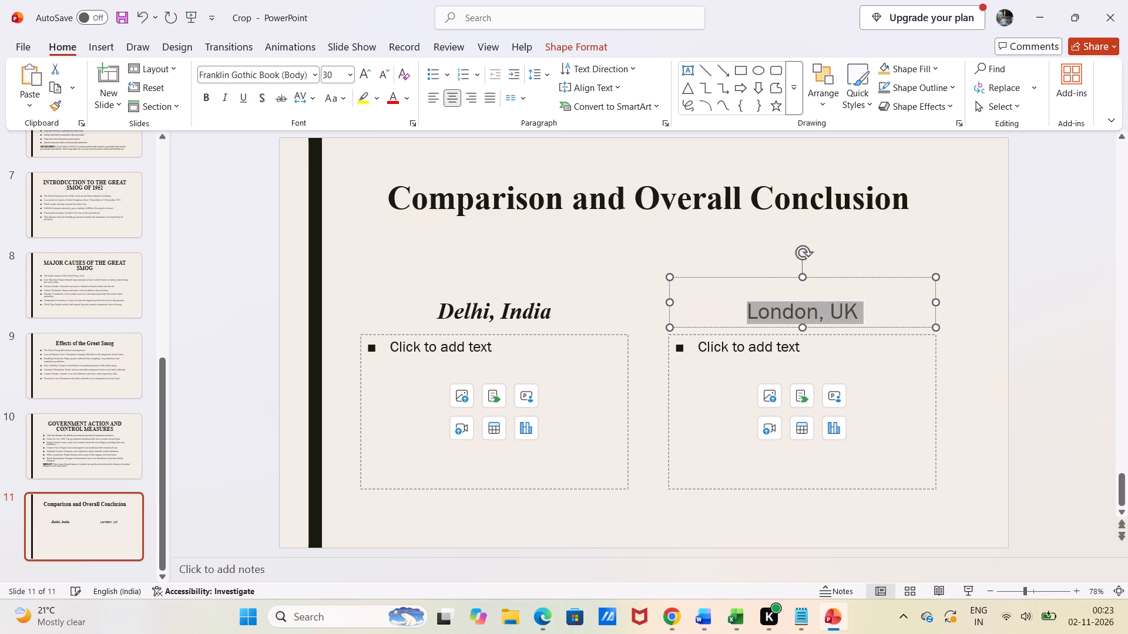
{"action": "left_click_drag", "start_coordinate": [865, 309], "coordinate": [878, 306]}
{"action": "left_click", "coordinate": [901, 260]}
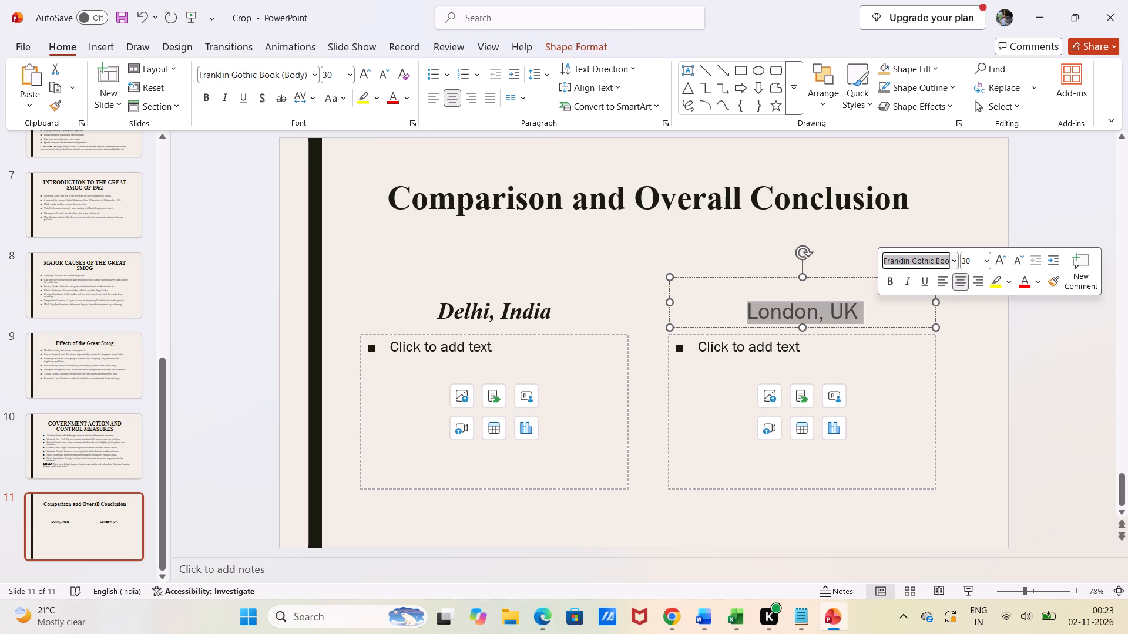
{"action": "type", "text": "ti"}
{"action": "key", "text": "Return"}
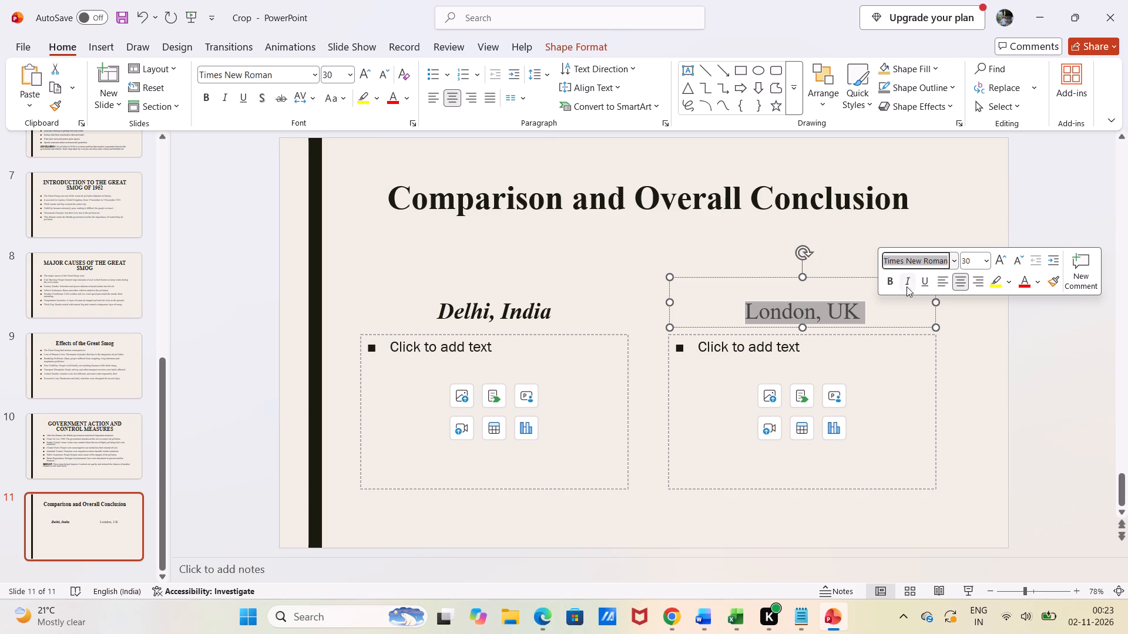
{"action": "left_click", "coordinate": [891, 279]}
{"action": "left_click", "coordinate": [904, 279]}
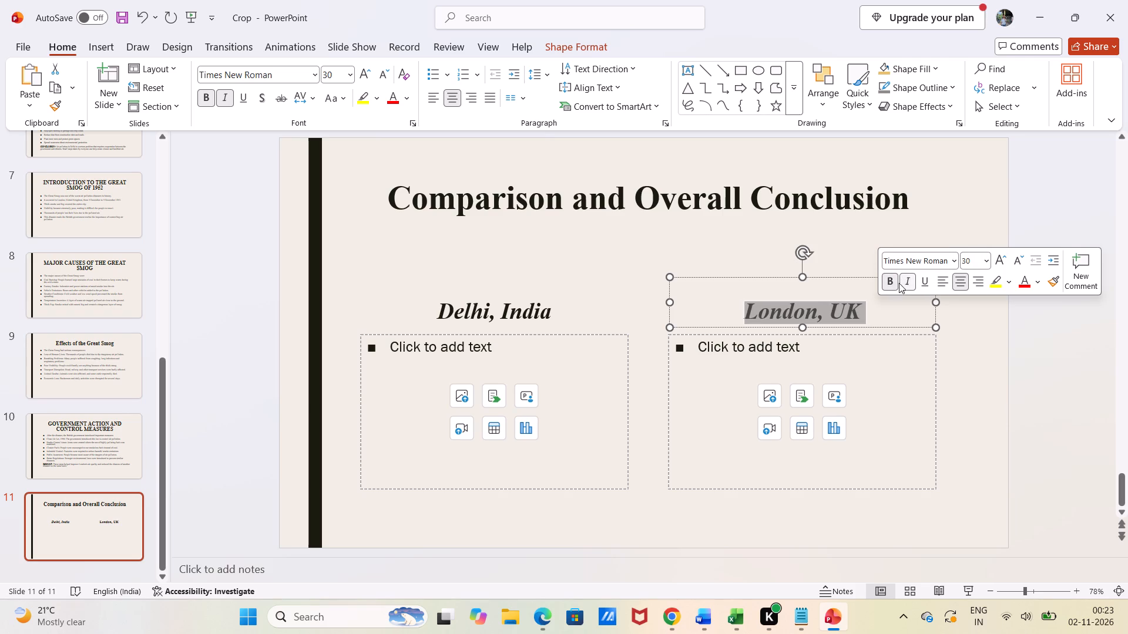
{"action": "left_click", "coordinate": [258, 440]}
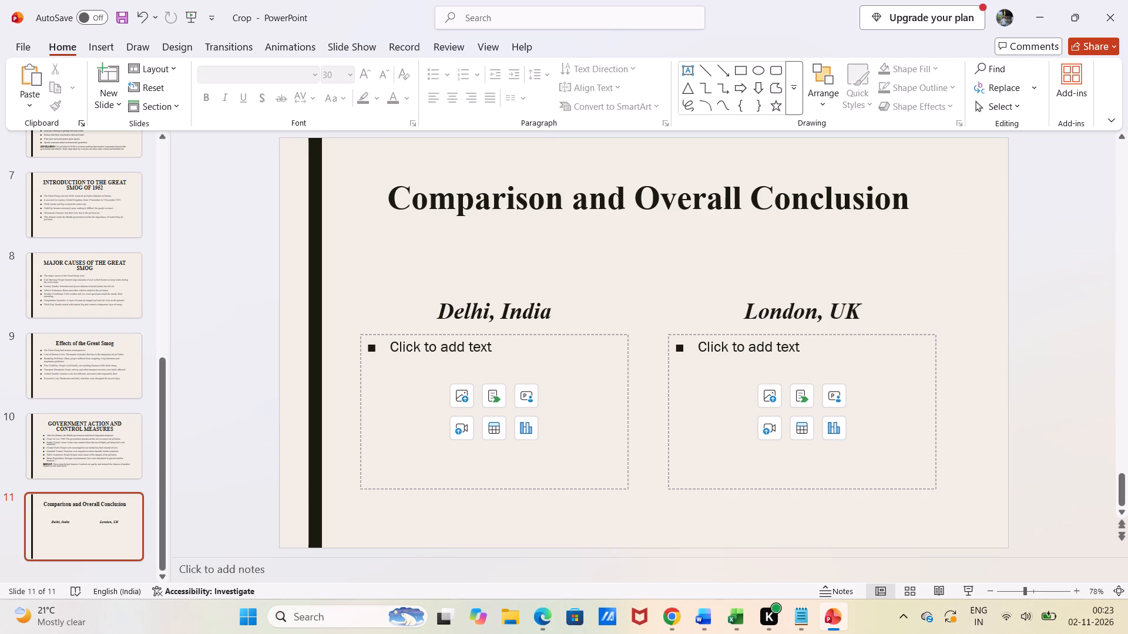
Shrink the "Delhi, India" heading box on slide 11 and raise it to sit just below the slide title.
{"action": "left_click", "coordinate": [512, 319]}
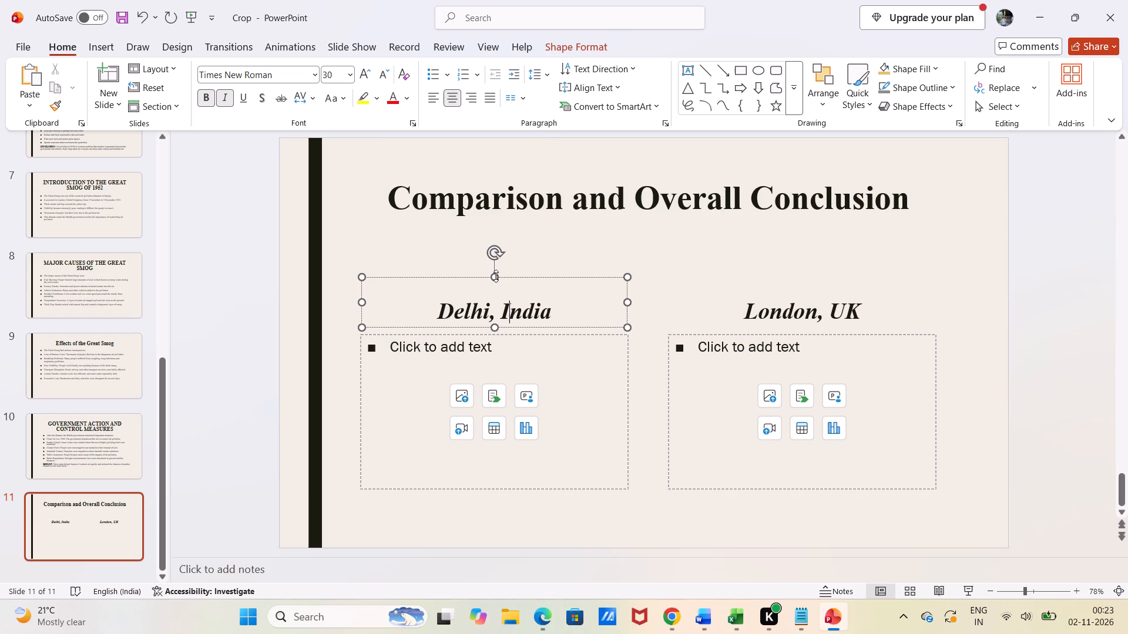
{"action": "left_click_drag", "start_coordinate": [496, 276], "coordinate": [495, 237]}
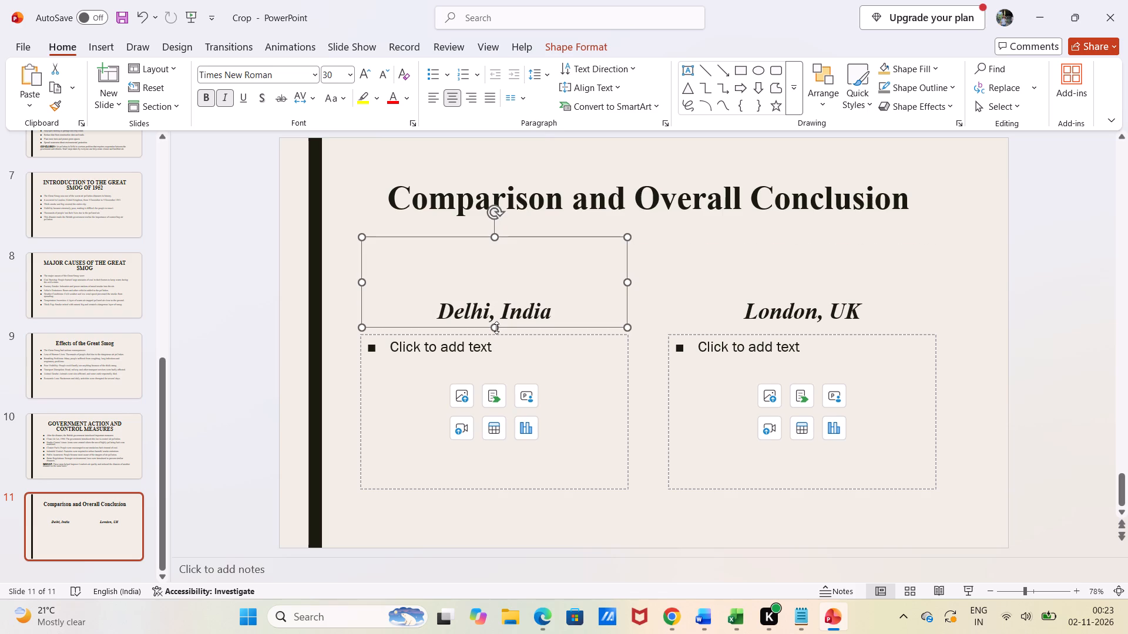
{"action": "left_click_drag", "start_coordinate": [493, 327], "coordinate": [491, 283]}
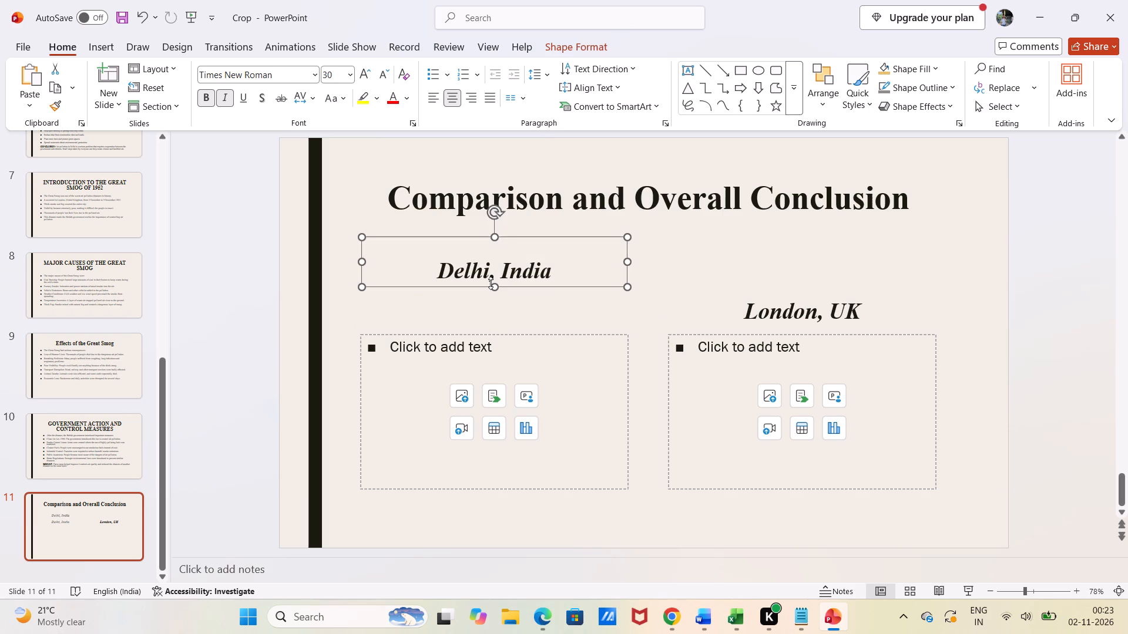
{"action": "left_click_drag", "start_coordinate": [491, 283], "coordinate": [491, 273]}
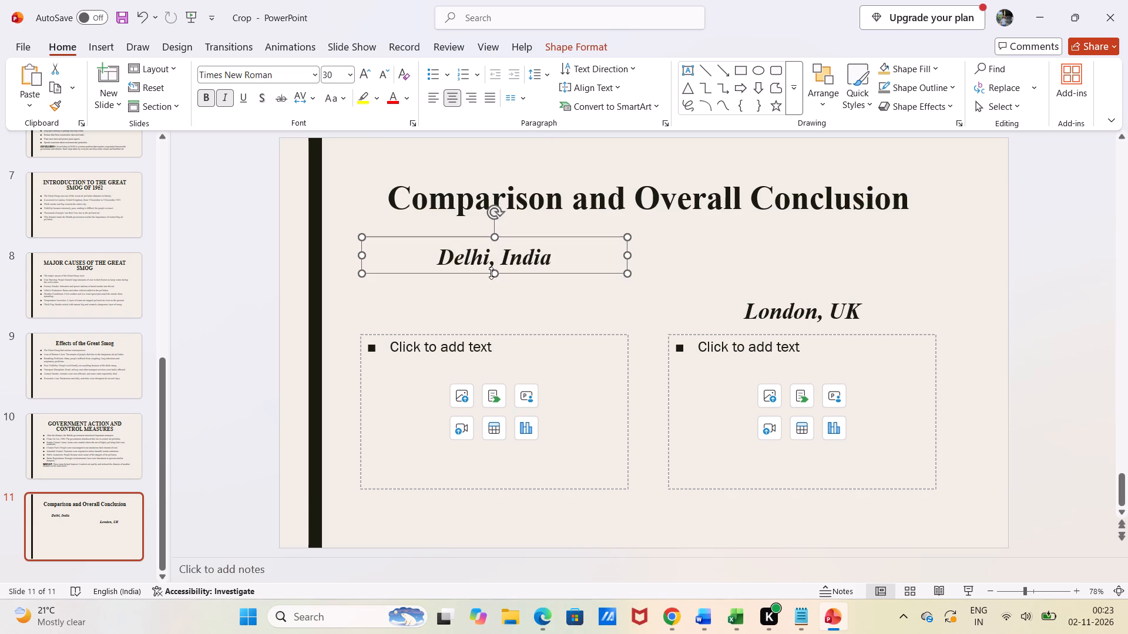
Raise and shrink the "London, UK" heading box so it lines up level with the "Delhi, India" heading.
{"action": "left_click", "coordinate": [829, 308]}
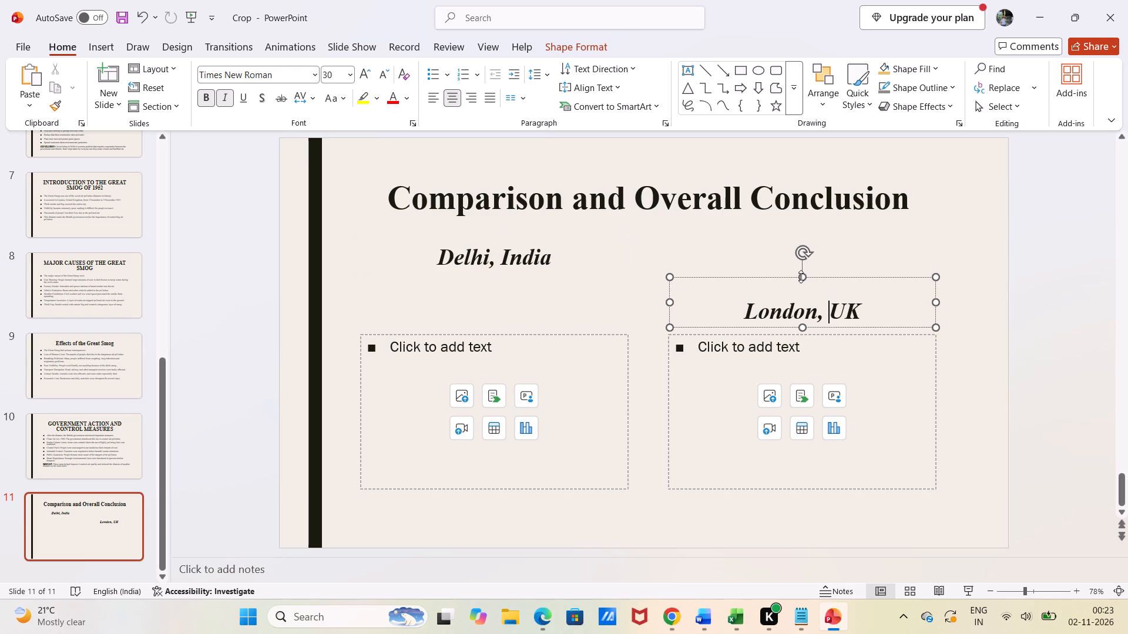
{"action": "left_click_drag", "start_coordinate": [804, 276], "coordinate": [797, 244]}
{"action": "left_click_drag", "start_coordinate": [805, 329], "coordinate": [804, 320]}
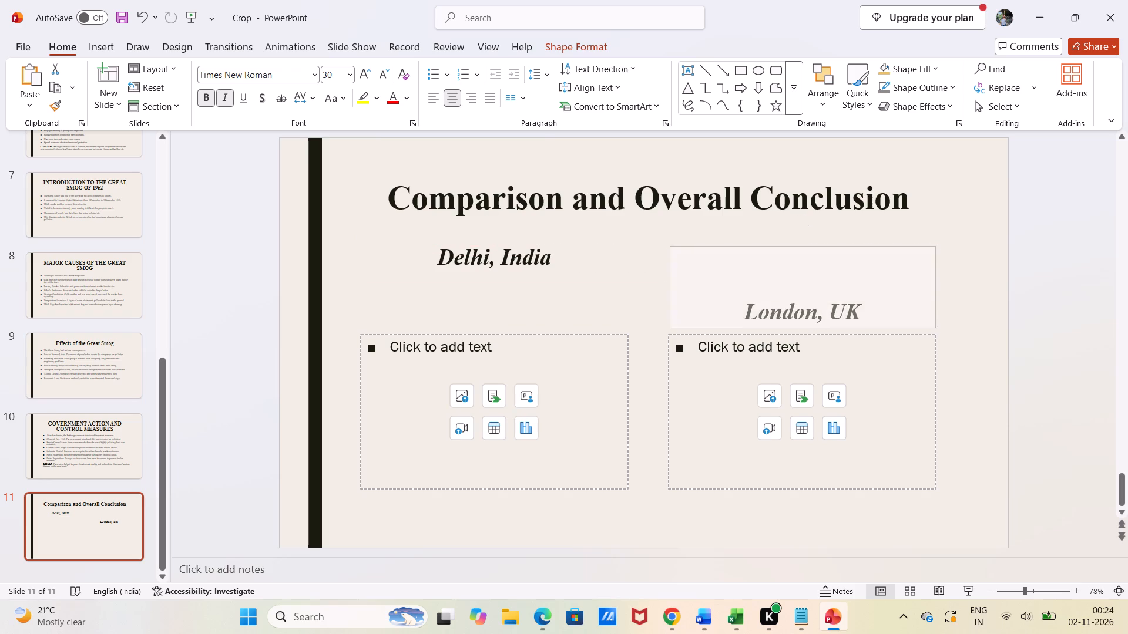
{"action": "left_click_drag", "start_coordinate": [804, 320], "coordinate": [798, 281]}
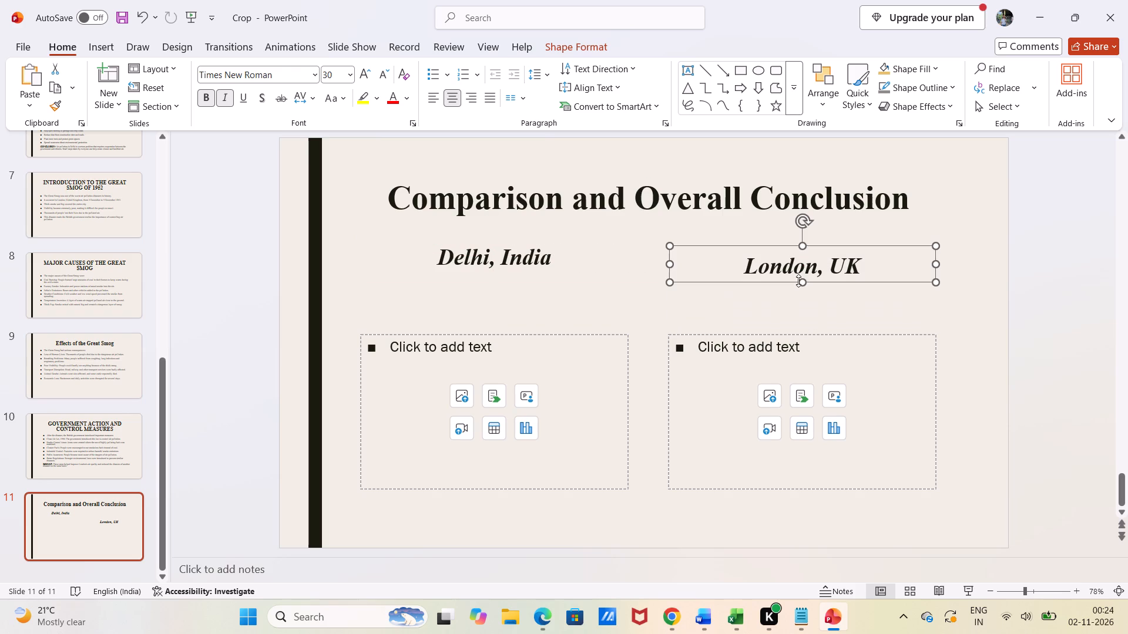
{"action": "left_click", "coordinate": [589, 307]}
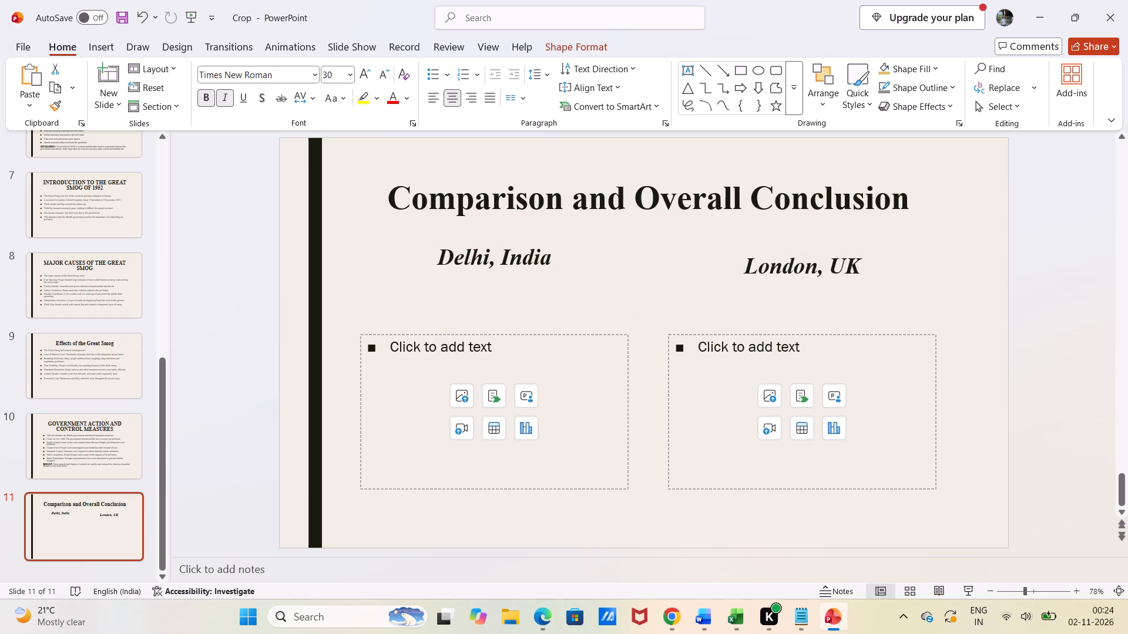
{"action": "left_click", "coordinate": [807, 272]}
{"action": "left_click_drag", "start_coordinate": [803, 244], "coordinate": [803, 238]}
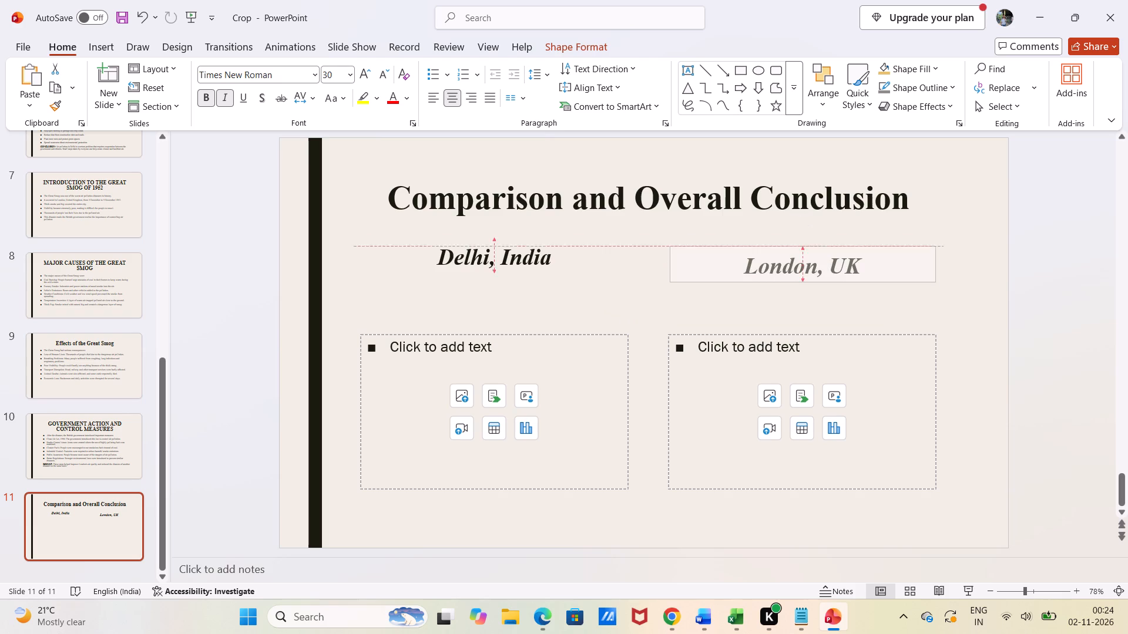
{"action": "left_click_drag", "start_coordinate": [803, 238], "coordinate": [801, 235]}
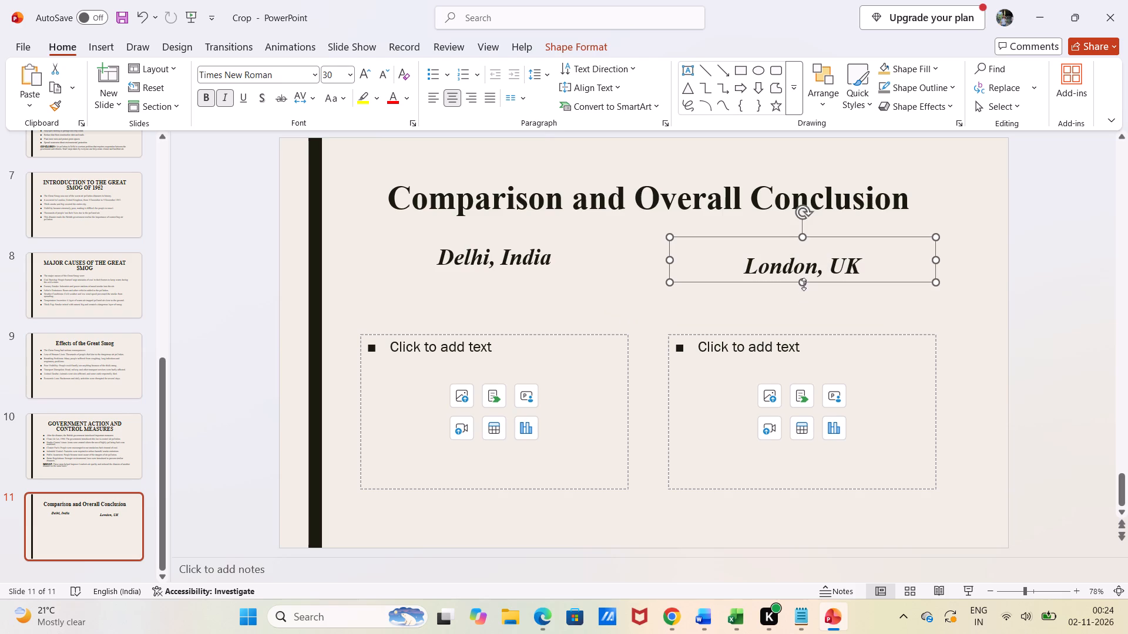
{"action": "left_click_drag", "start_coordinate": [804, 280], "coordinate": [804, 270]}
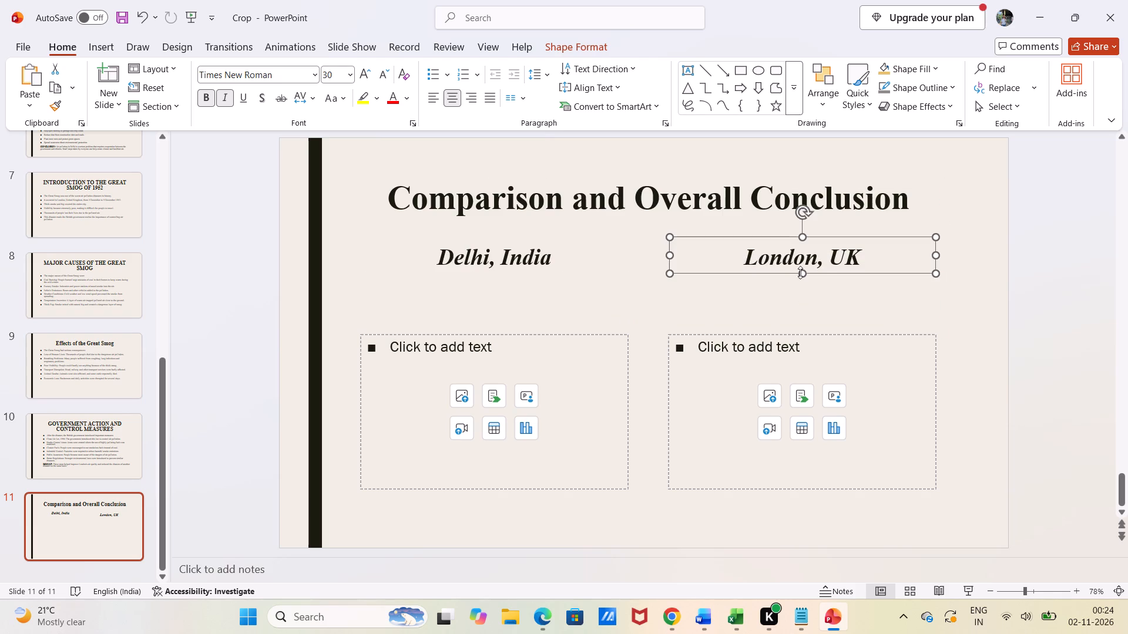
{"action": "left_click", "coordinate": [610, 311]}
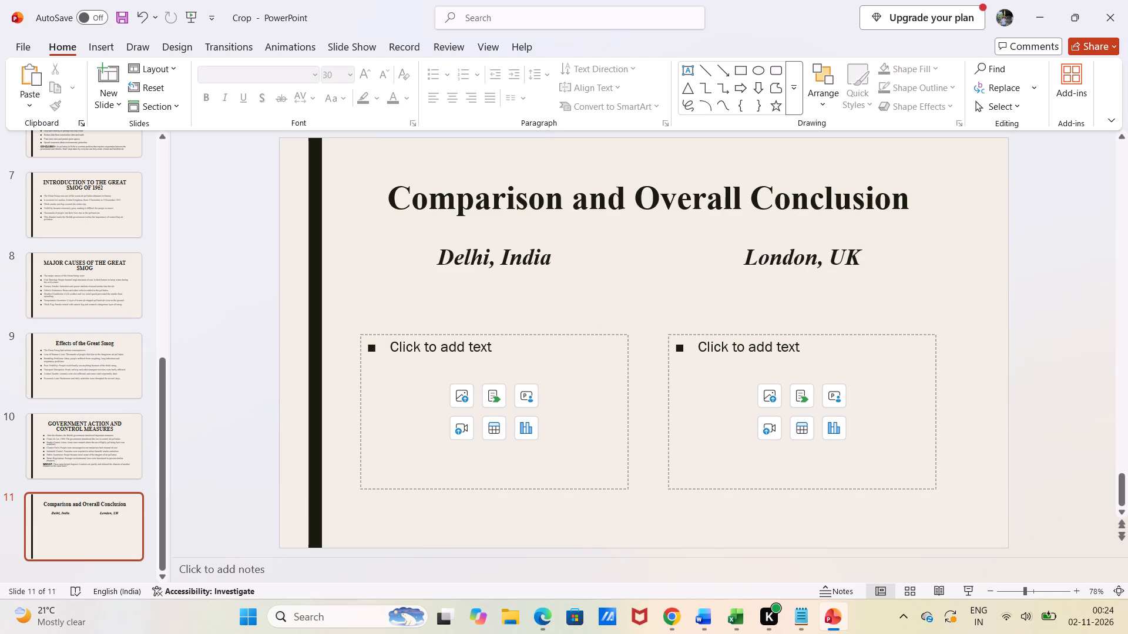
Extend the Delhi and London content placeholders upward on slide 11 so they begin just below their column headings.
{"action": "left_click", "coordinate": [532, 370]}
{"action": "left_click_drag", "start_coordinate": [497, 333], "coordinate": [497, 311]}
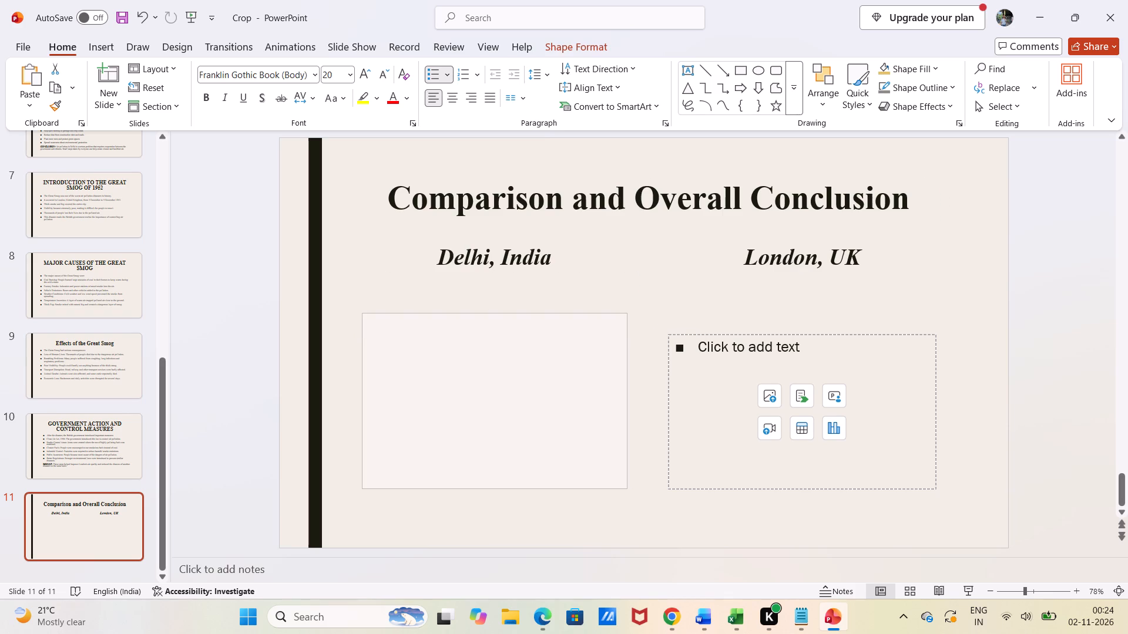
{"action": "left_click_drag", "start_coordinate": [497, 311], "coordinate": [496, 296]}
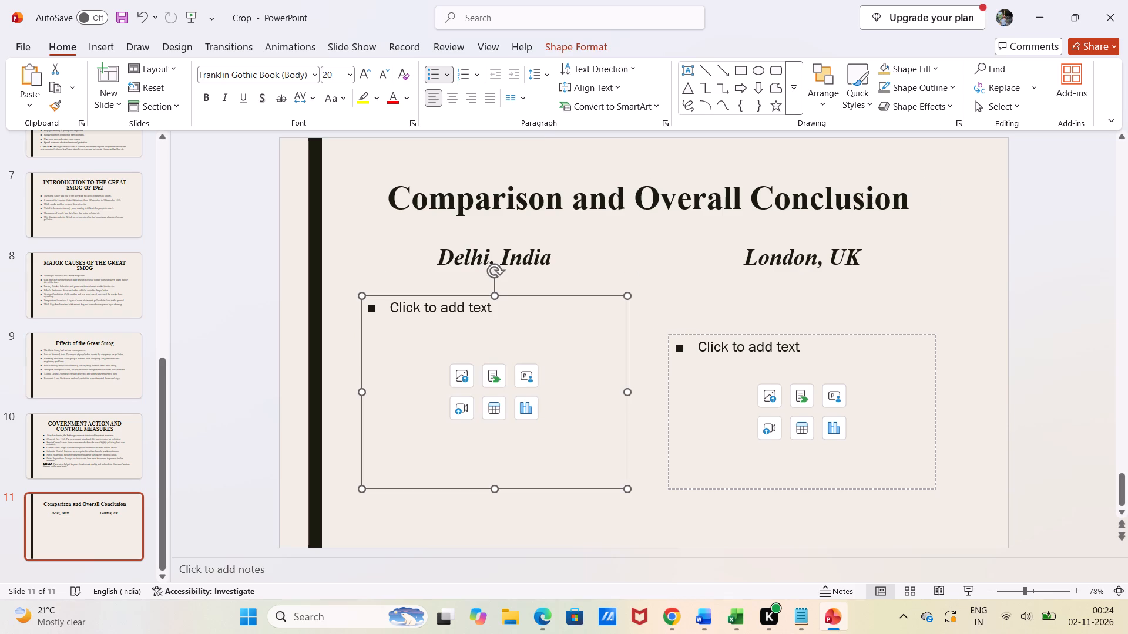
{"action": "left_click", "coordinate": [788, 374]}
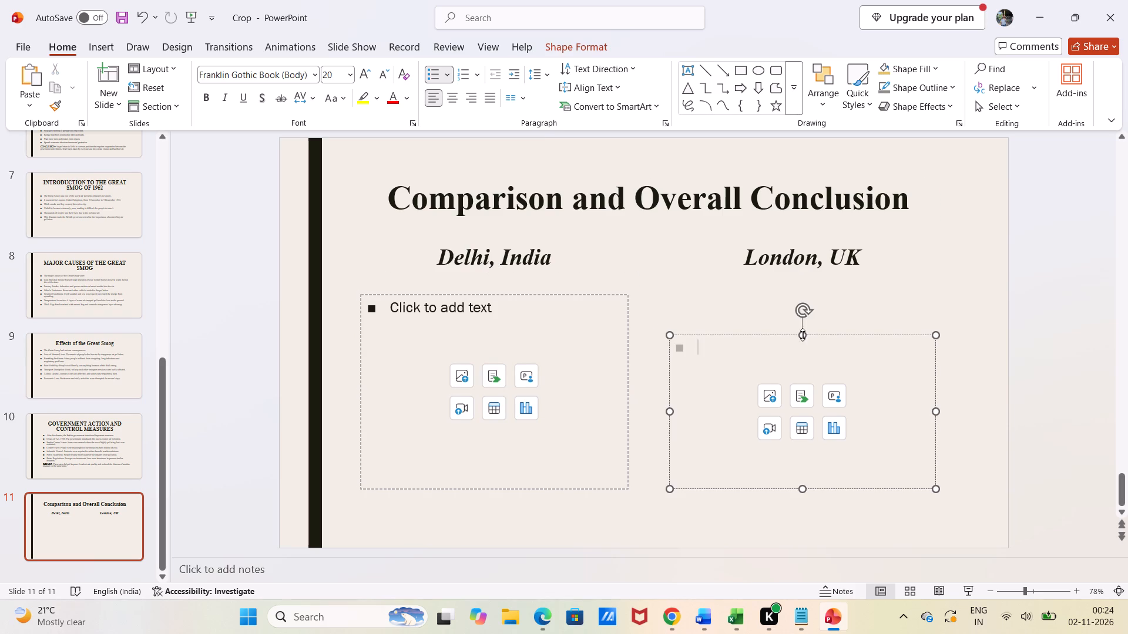
{"action": "left_click_drag", "start_coordinate": [803, 334], "coordinate": [794, 290]}
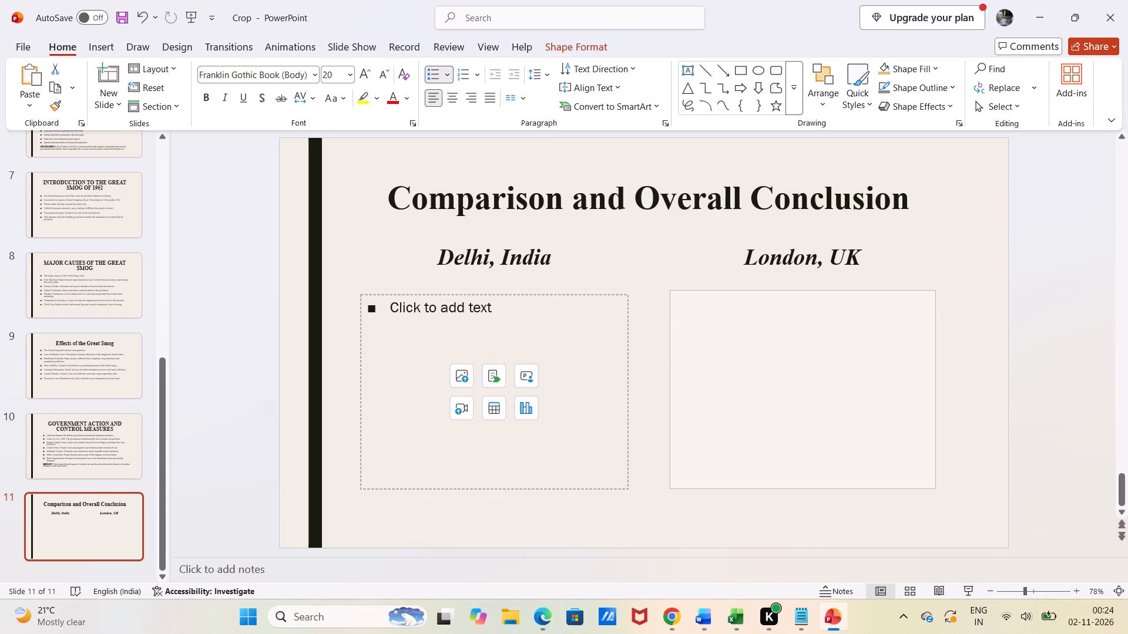
{"action": "left_click_drag", "start_coordinate": [794, 290], "coordinate": [796, 292]}
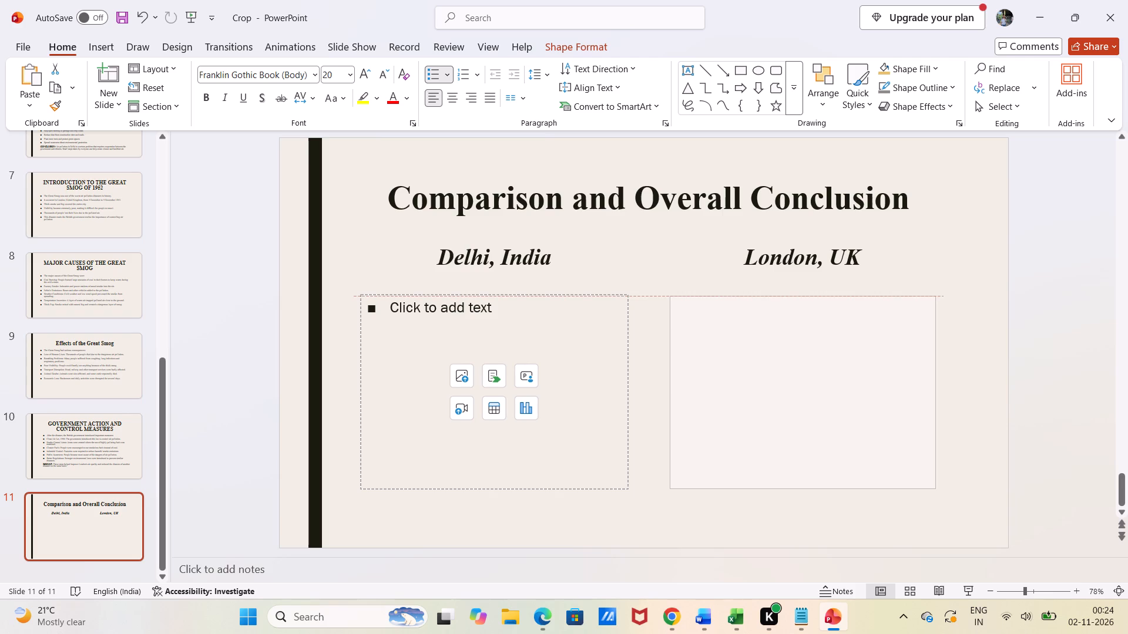
{"action": "left_click_drag", "start_coordinate": [796, 292], "coordinate": [797, 291]}
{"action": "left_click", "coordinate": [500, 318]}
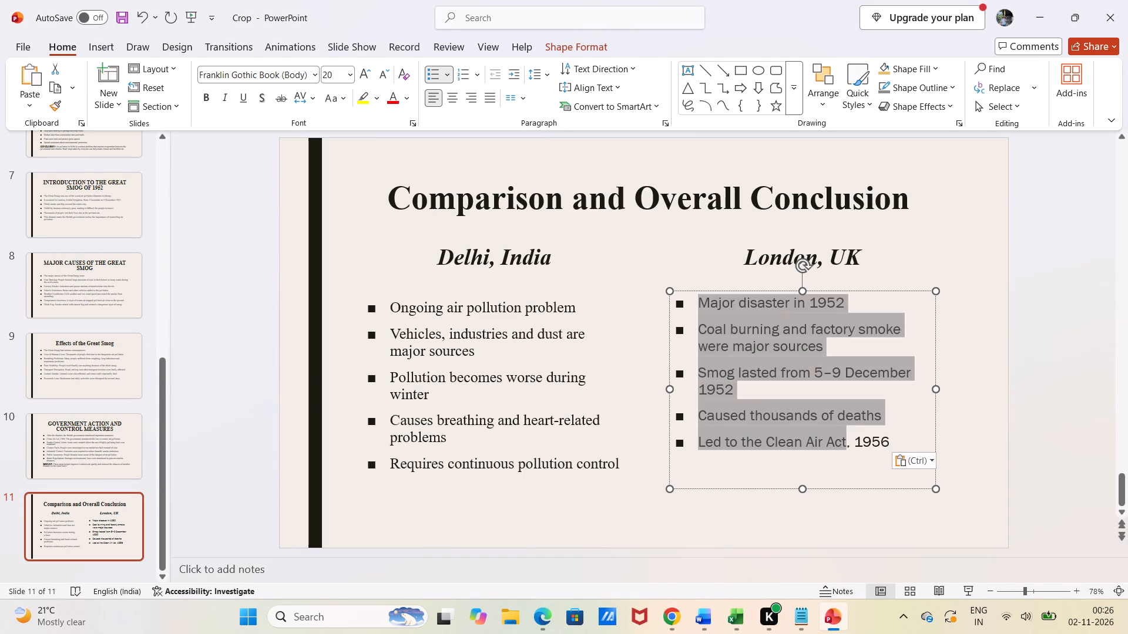
{"action": "left_click_drag", "start_coordinate": [854, 460], "coordinate": [886, 460]}
{"action": "left_click", "coordinate": [929, 412]}
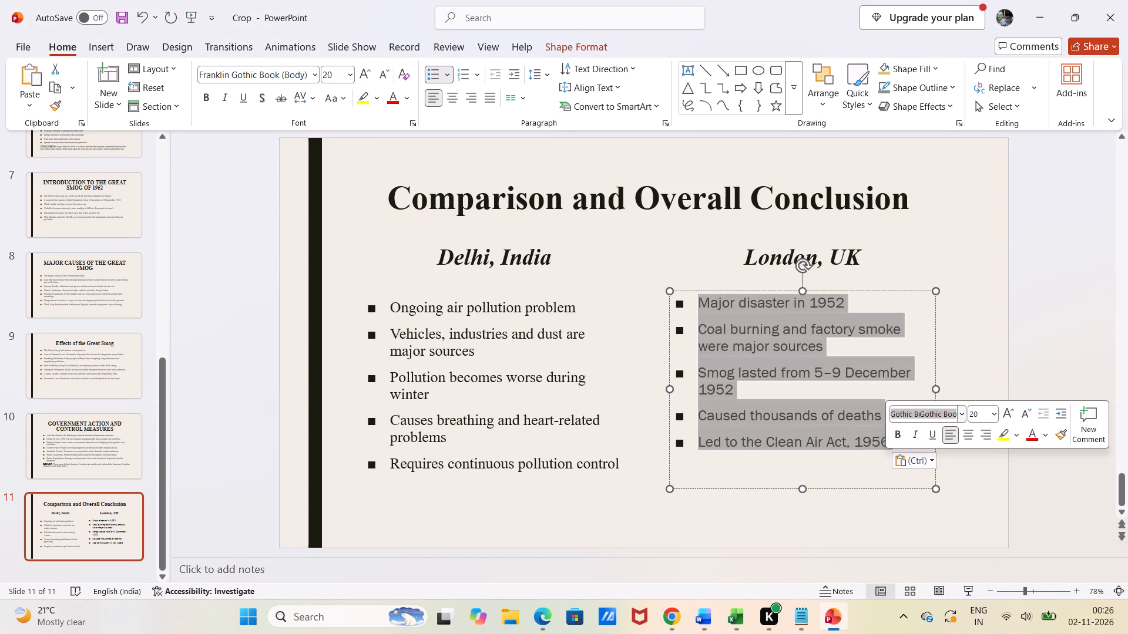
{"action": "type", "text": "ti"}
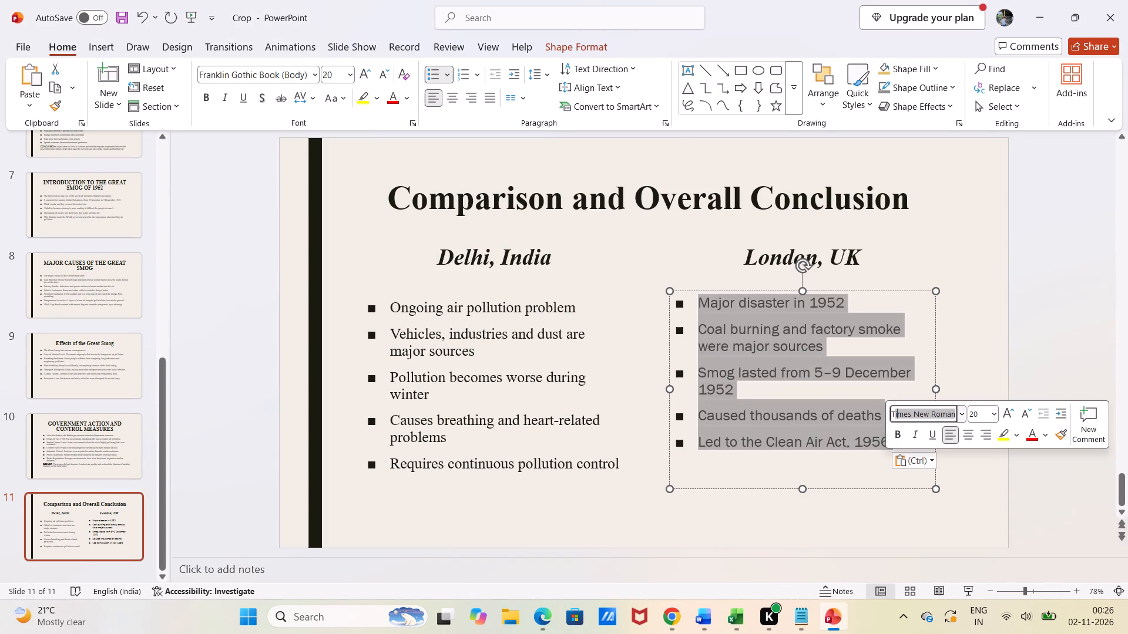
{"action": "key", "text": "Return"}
{"action": "left_click", "coordinate": [492, 516]}
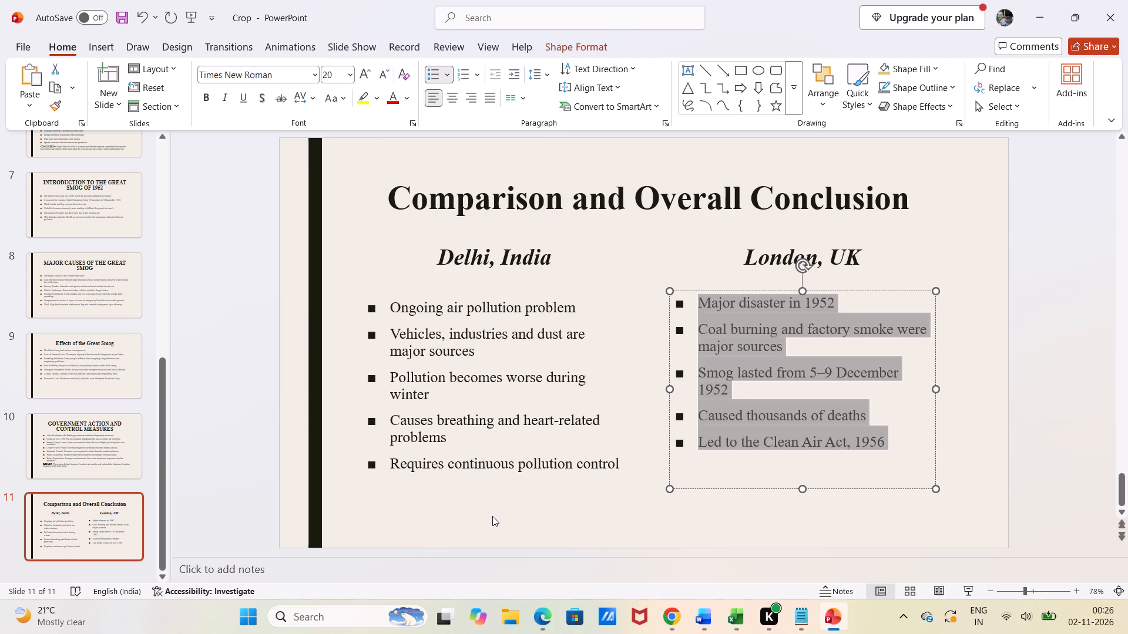
Retitle the comparison slide as "Comparison of Case Studies".
{"action": "left_click", "coordinate": [924, 194]}
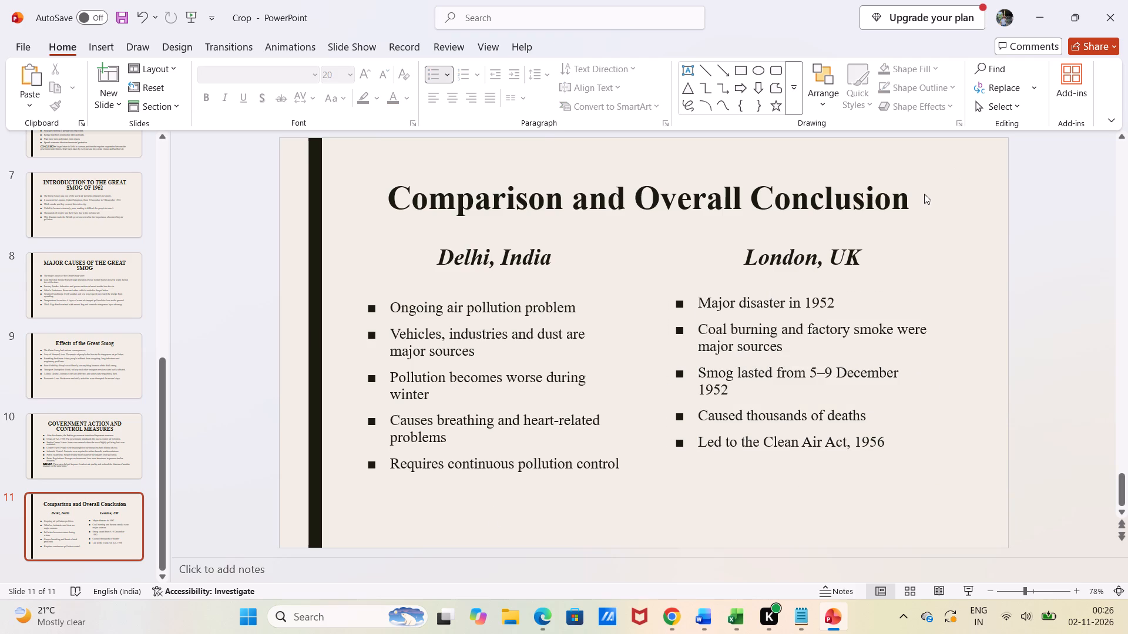
{"action": "left_click", "coordinate": [904, 186]}
{"action": "key", "text": "BackSpace"}
{"action": "key", "text": "BackSpace"}
{"action": "key", "text": "BackSpace"}
{"action": "key", "text": "BackSpace"}
{"action": "key", "text": "BackSpace"}
{"action": "key", "text": "BackSpace"}
{"action": "key", "text": "BackSpace"}
{"action": "key", "text": "BackSpace"}
{"action": "key", "text": "BackSpace"}
{"action": "key", "text": "BackSpace"}
{"action": "key", "text": "BackSpace"}
{"action": "key", "text": "BackSpace"}
{"action": "key", "text": "BackSpace"}
{"action": "key", "text": "BackSpace"}
{"action": "key", "text": "BackSpace"}
{"action": "key", "text": "BackSpace"}
{"action": "key", "text": "BackSpace"}
{"action": "key", "text": "BackSpace"}
{"action": "key", "text": "BackSpace"}
{"action": "key", "text": "BackSpace"}
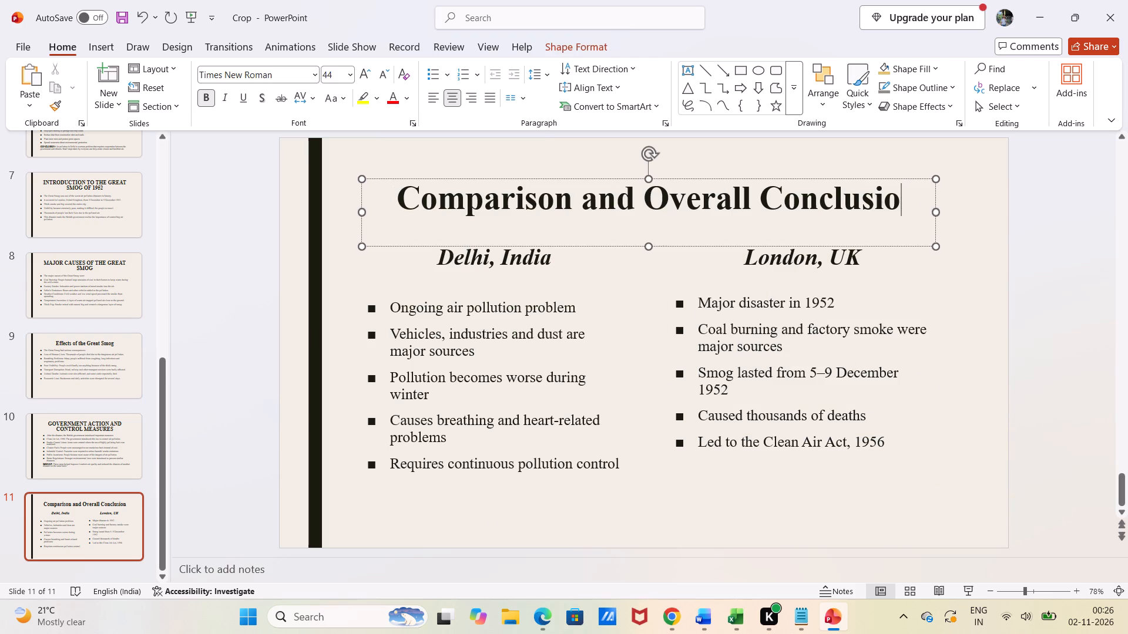
{"action": "key", "text": "BackSpace"}
{"action": "key", "text": "BackSpace"}
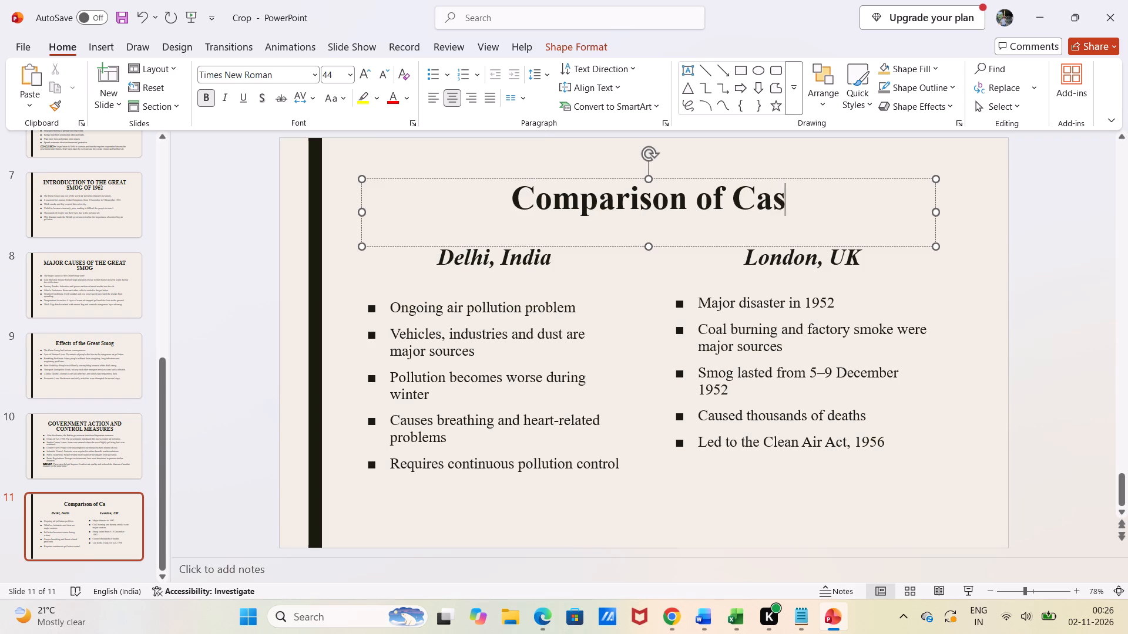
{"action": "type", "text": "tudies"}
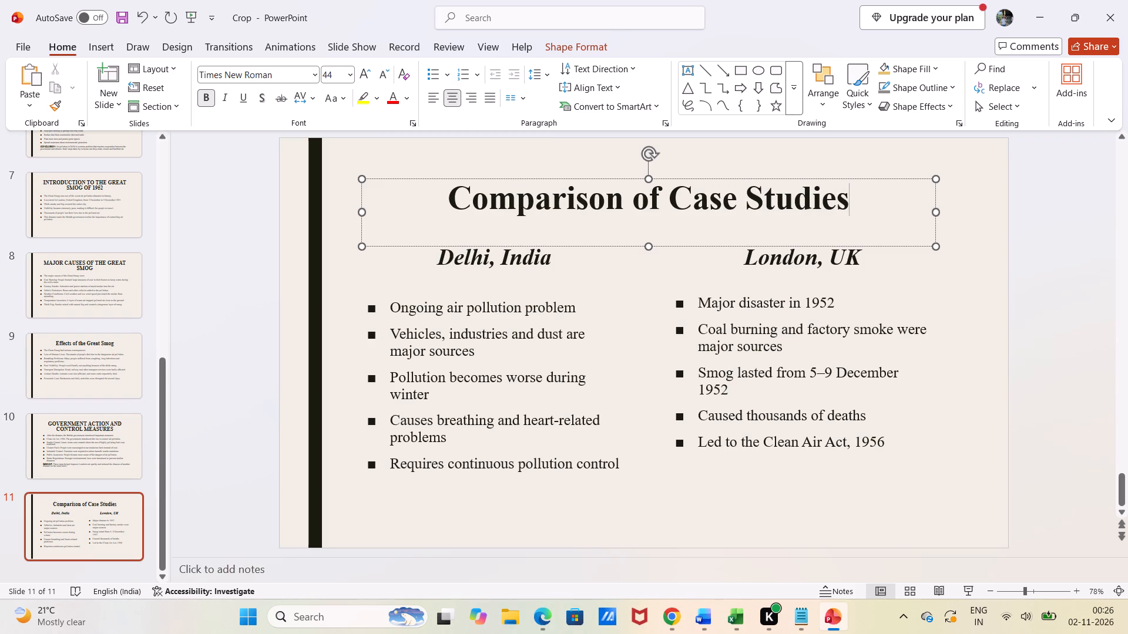
{"action": "left_click", "coordinate": [932, 484]}
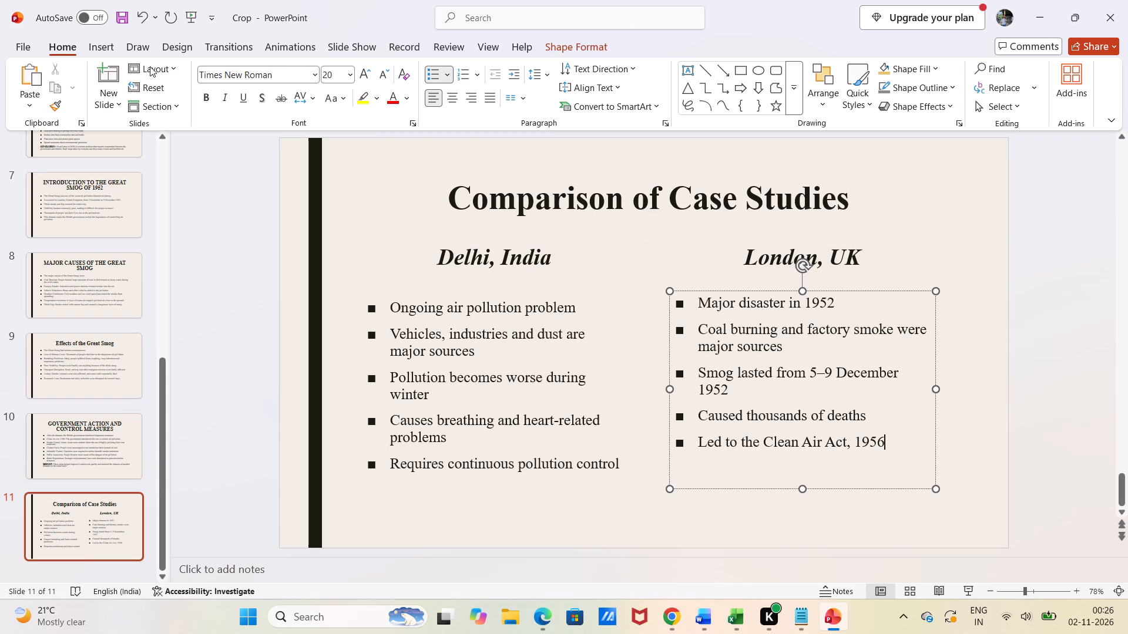
Add a Title and Content slide after the comparison slide.
{"action": "left_click", "coordinate": [106, 92]}
{"action": "left_click", "coordinate": [202, 162]}
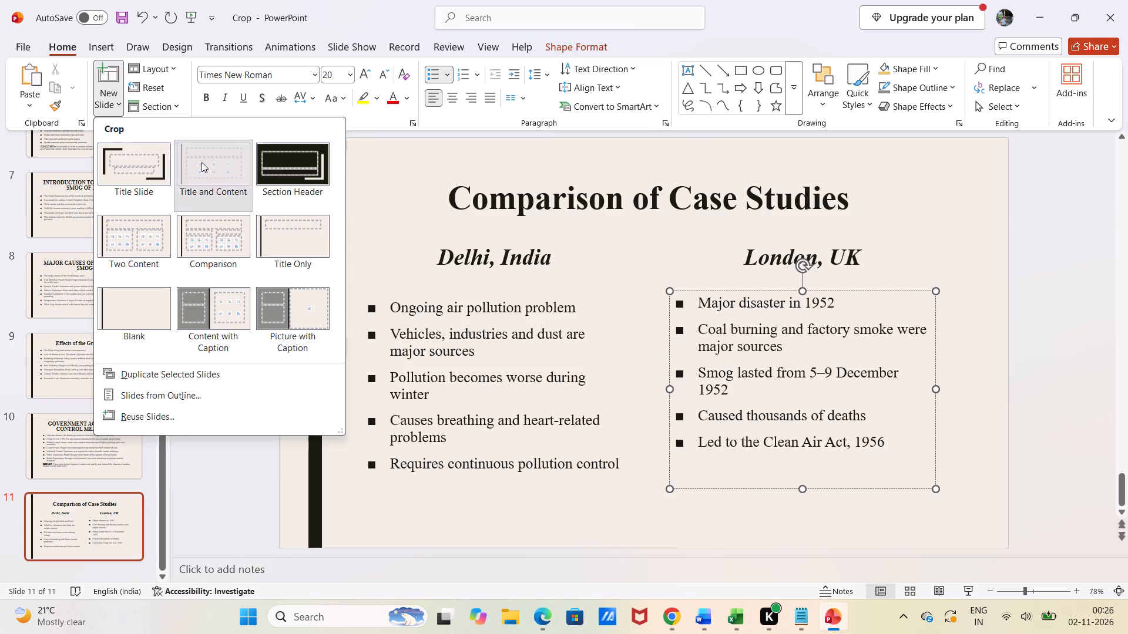
{"action": "left_click", "coordinate": [519, 207]}
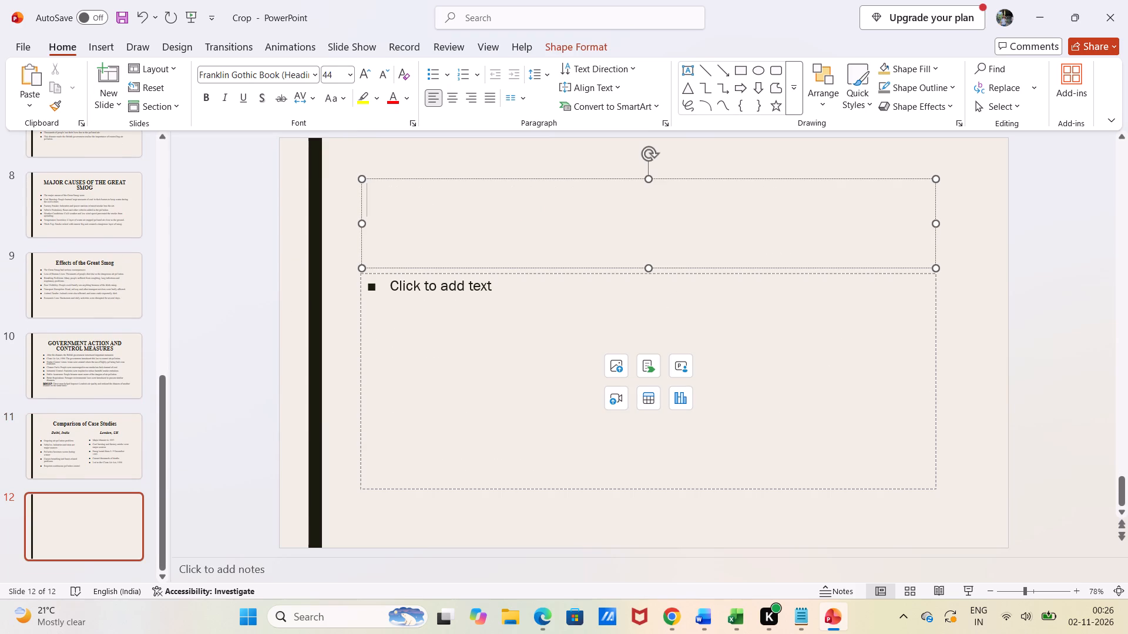
Convert slide 9's title, "Effects of the Great Smog", to uppercase.
{"action": "left_click", "coordinate": [102, 436]}
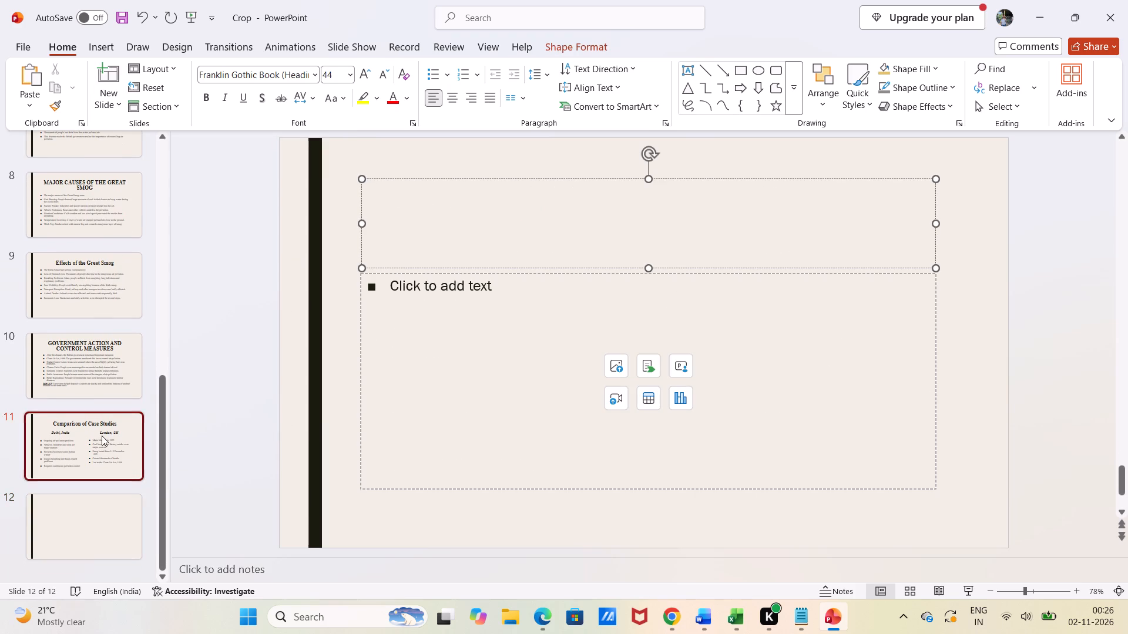
{"action": "left_click", "coordinate": [97, 292]}
{"action": "left_click", "coordinate": [486, 186]}
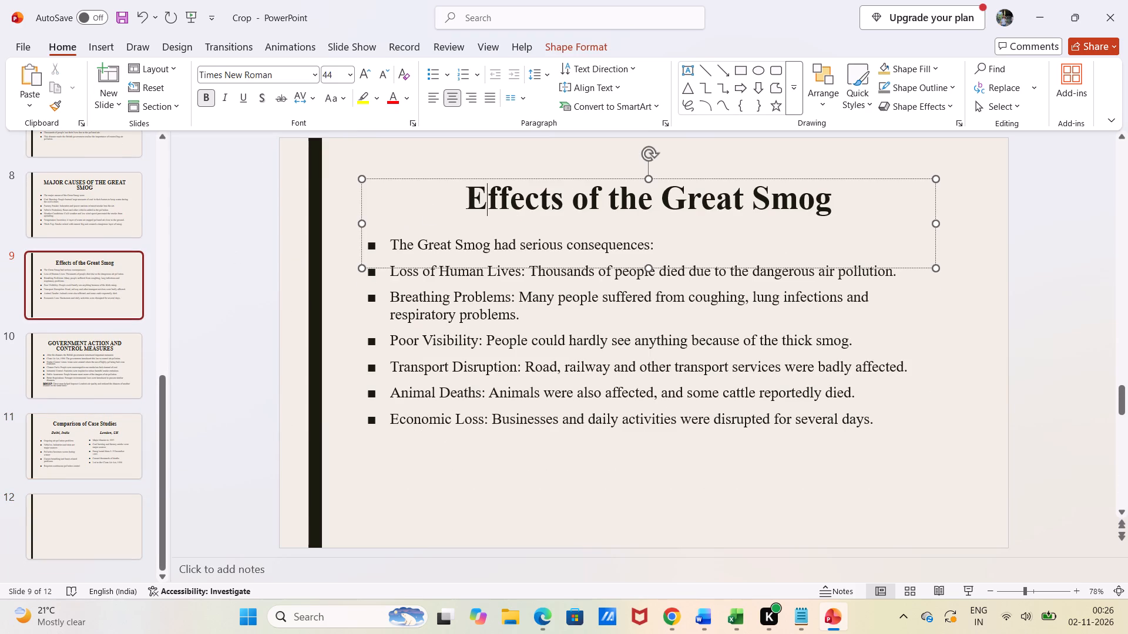
{"action": "left_click_drag", "start_coordinate": [466, 195], "coordinate": [815, 195]}
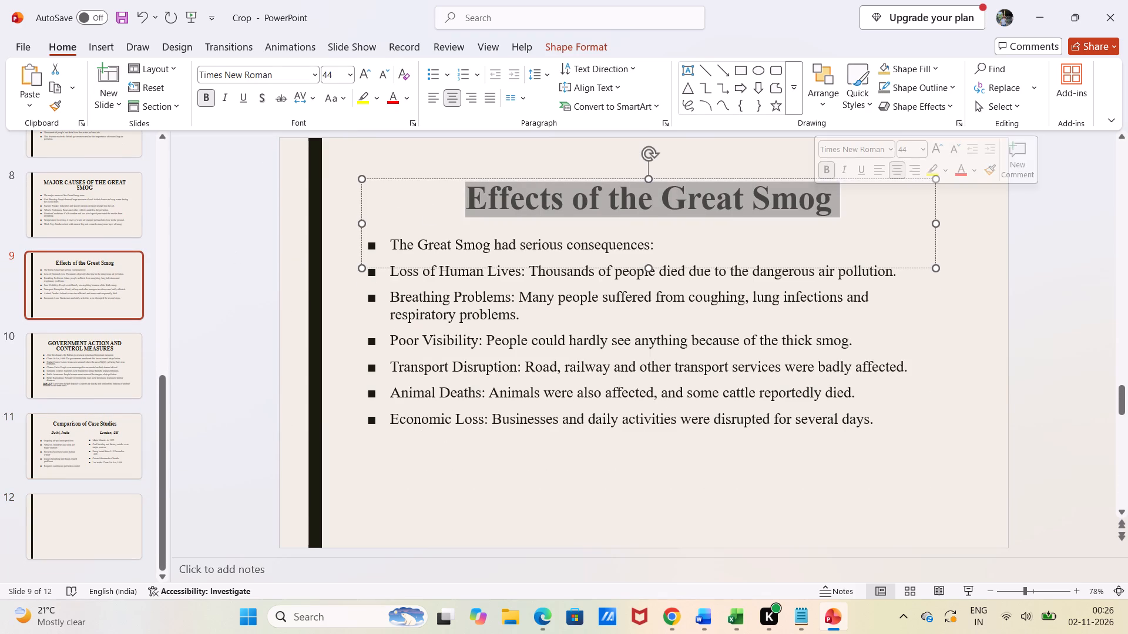
{"action": "left_click", "coordinate": [338, 100]}
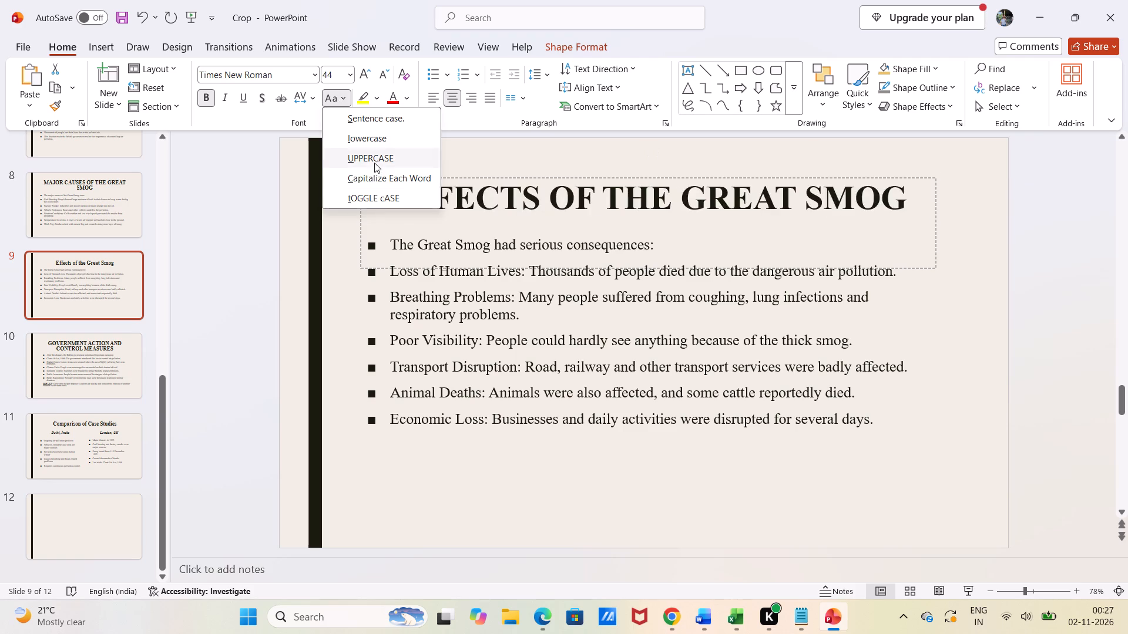
{"action": "left_click", "coordinate": [374, 163]}
Convert slide 11's title, "Comparison of Case Studies", to uppercase.
{"action": "left_click", "coordinate": [93, 441]}
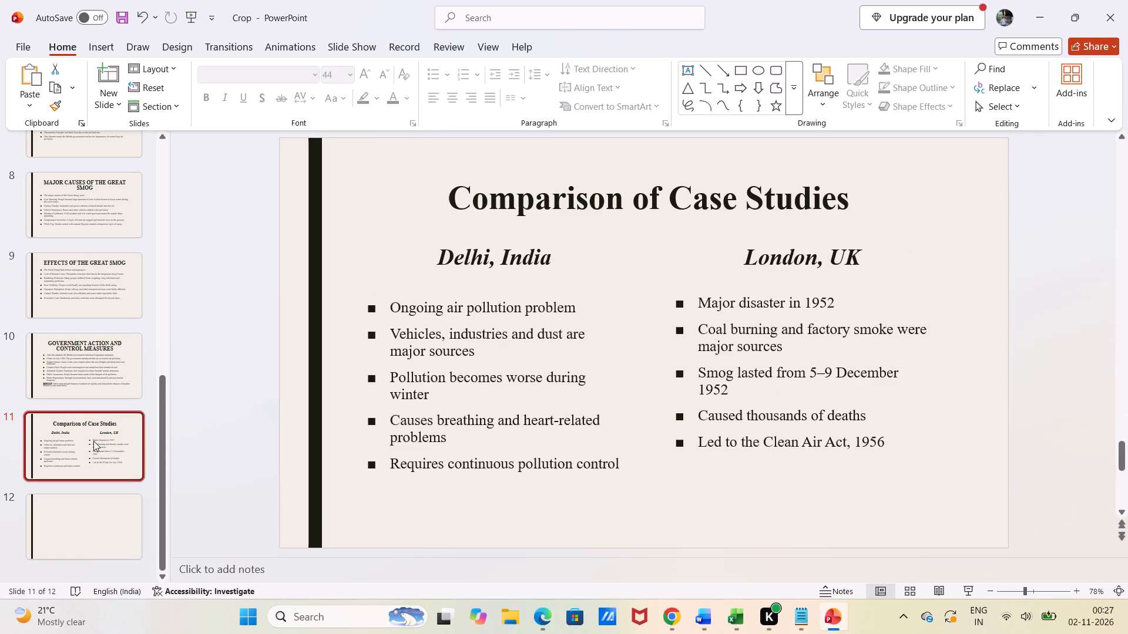
{"action": "left_click_drag", "start_coordinate": [456, 207], "coordinate": [744, 214]}
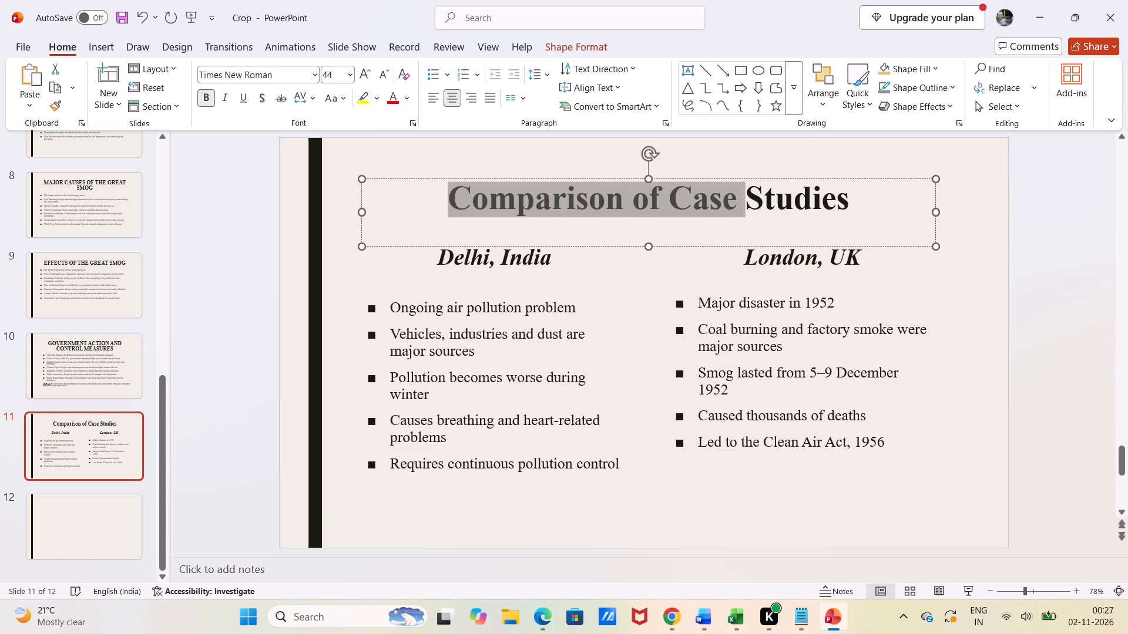
{"action": "left_click_drag", "start_coordinate": [744, 214], "coordinate": [860, 200]}
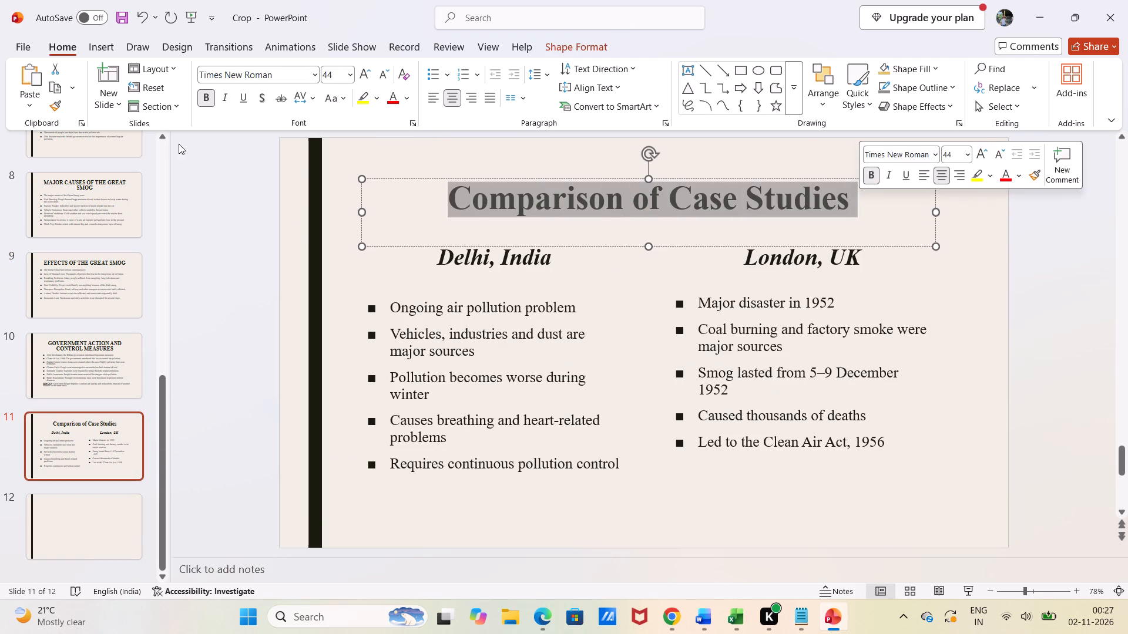
{"action": "left_click", "coordinate": [330, 104]}
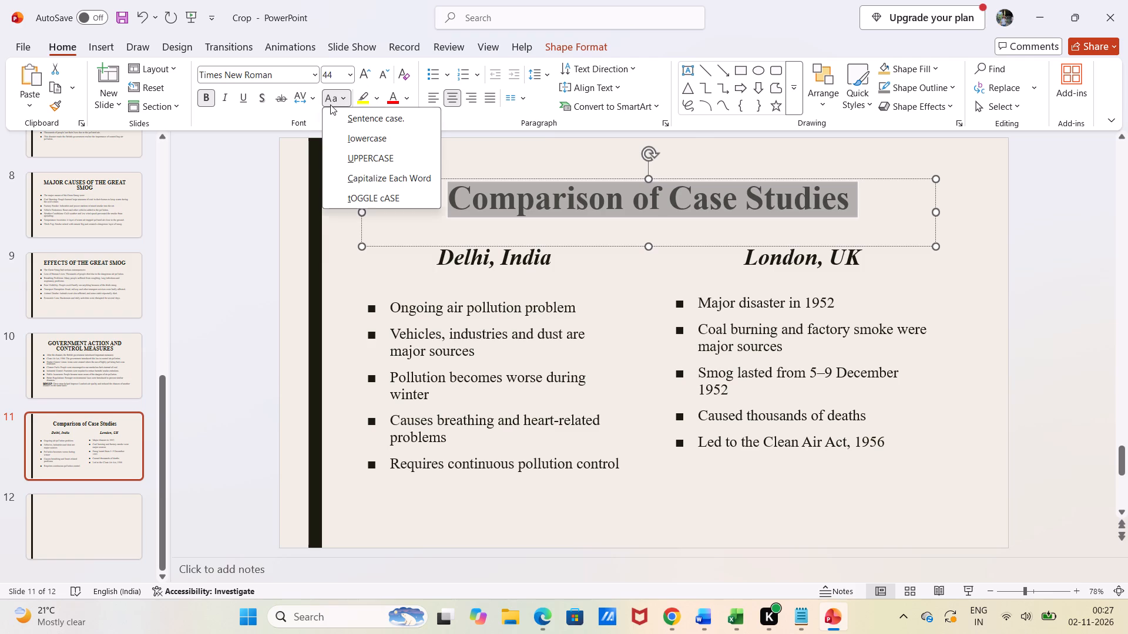
{"action": "left_click", "coordinate": [359, 155]}
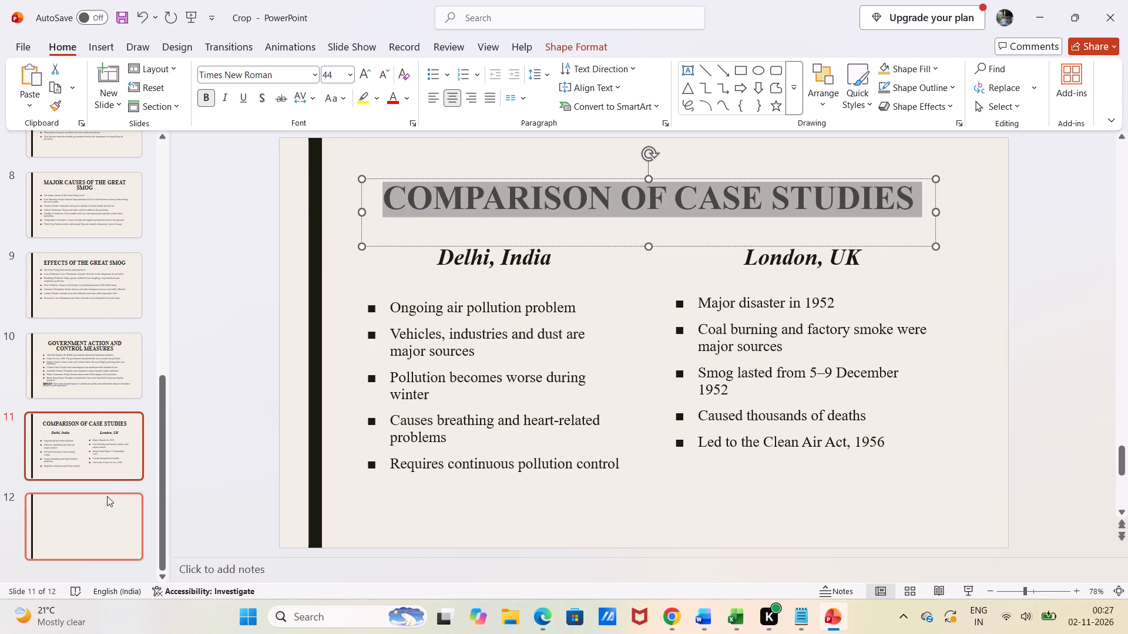
Title the new slide 12 "OVERALL CONCLUSION".
{"action": "left_click", "coordinate": [107, 496]}
{"action": "left_click", "coordinate": [452, 193]}
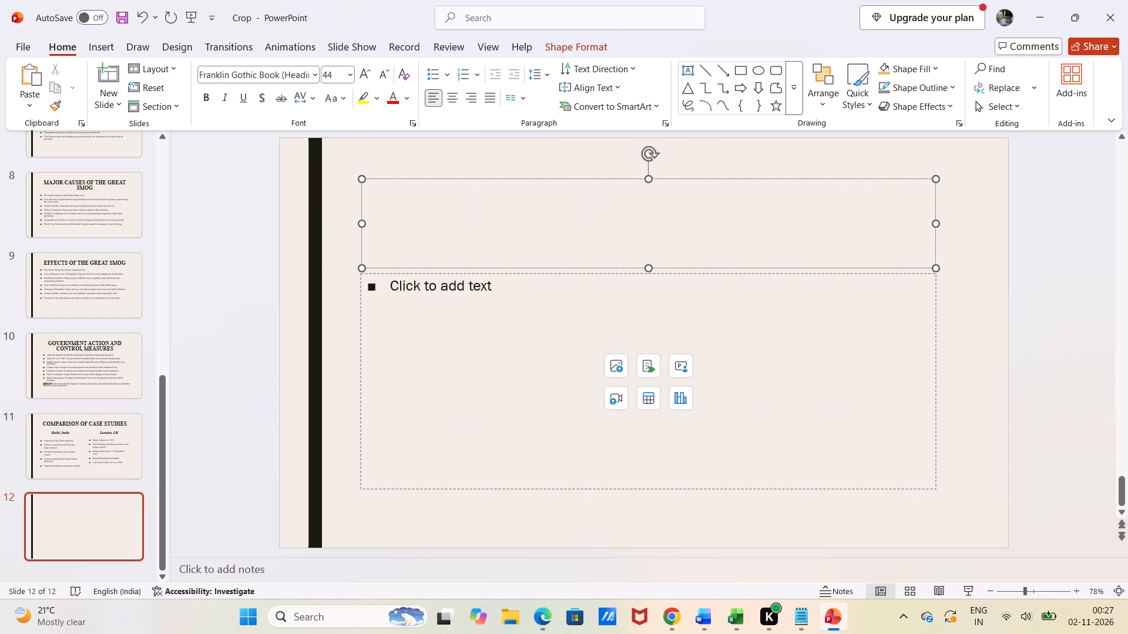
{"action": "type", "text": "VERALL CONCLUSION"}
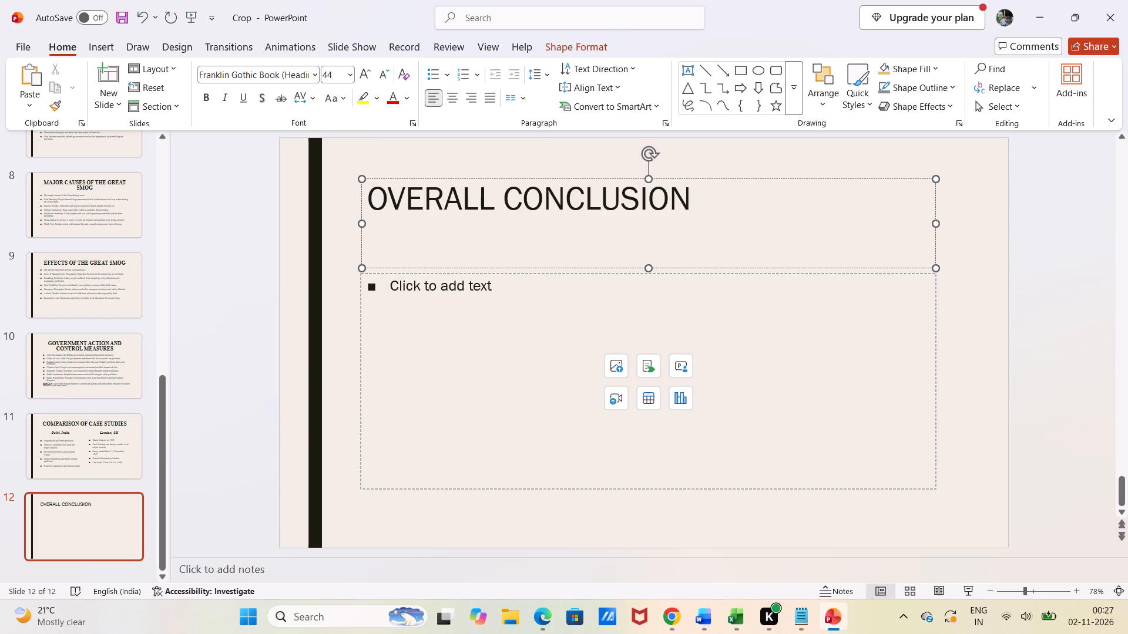
Centre slide 12's title in bold Times New Roman and shorten its title box from the bottom edge.
{"action": "left_click_drag", "start_coordinate": [369, 193], "coordinate": [724, 206]}
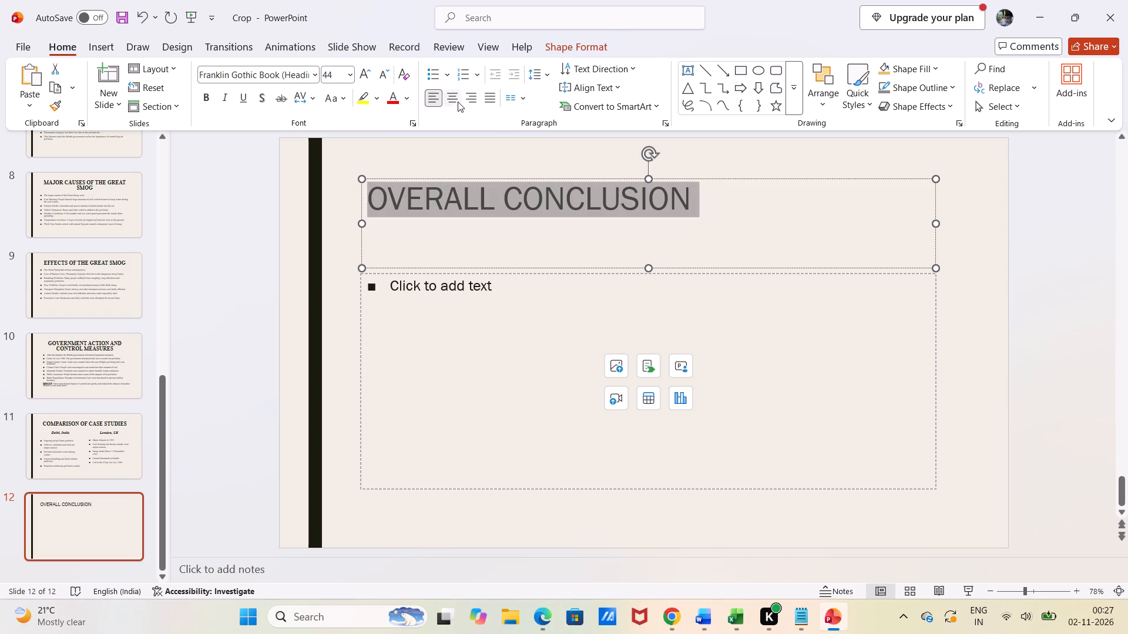
{"action": "left_click", "coordinate": [454, 99]}
{"action": "left_click", "coordinate": [270, 77]}
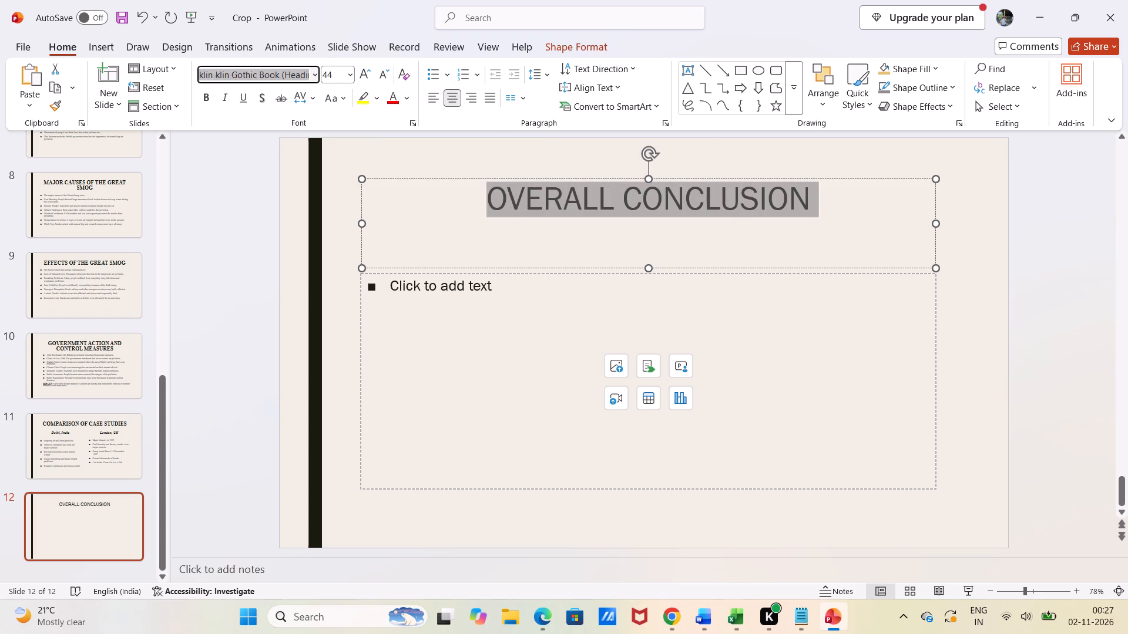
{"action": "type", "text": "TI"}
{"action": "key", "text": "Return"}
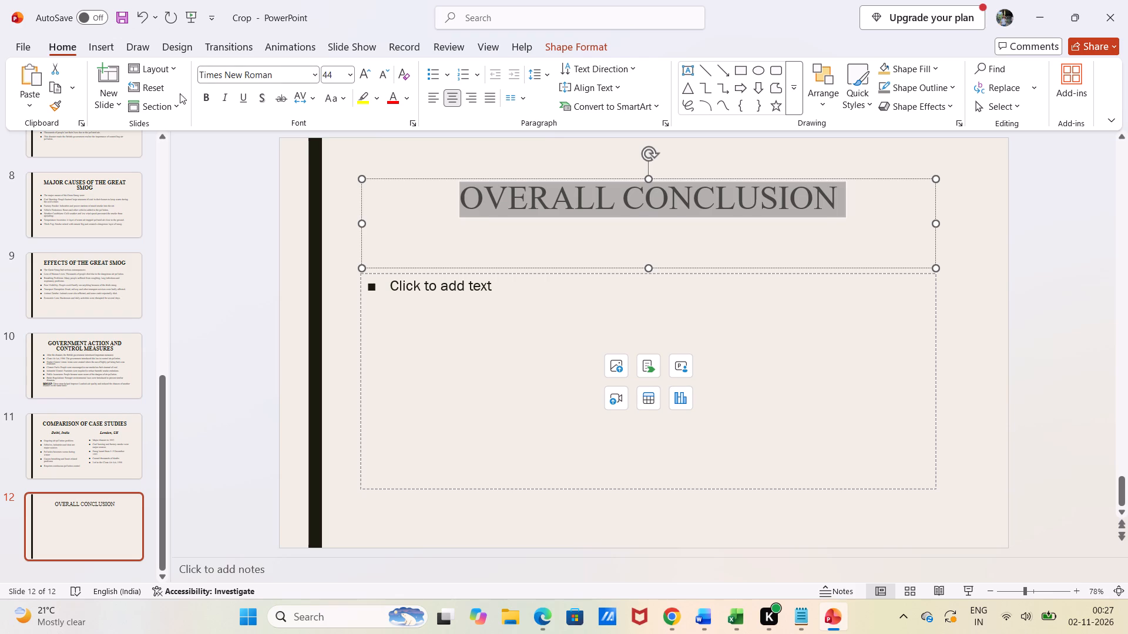
{"action": "left_click", "coordinate": [201, 96]}
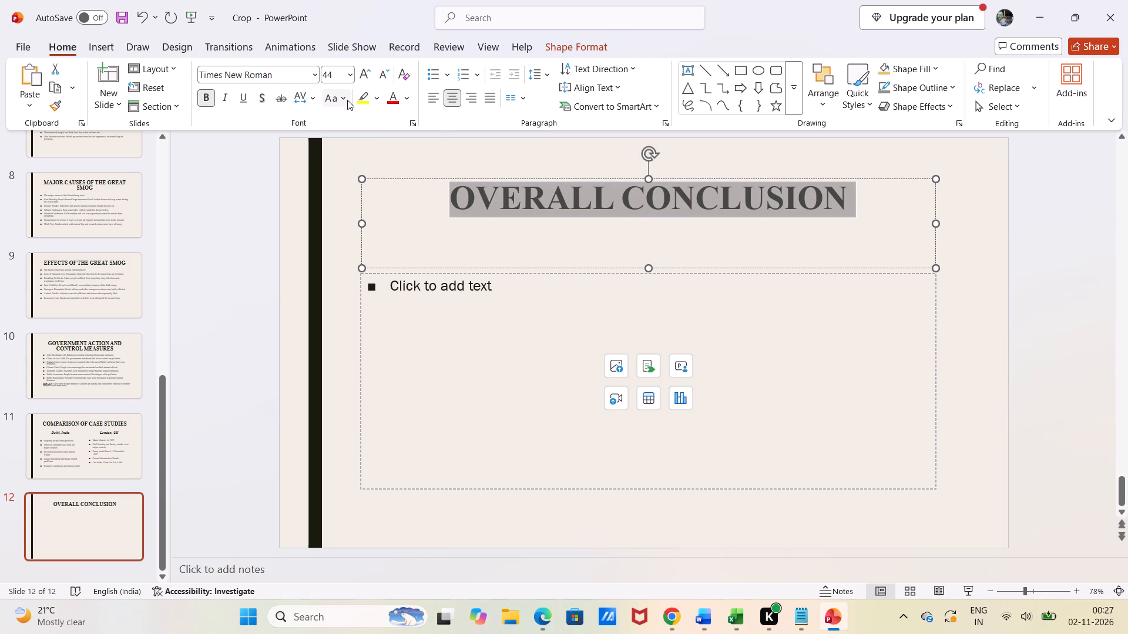
{"action": "left_click", "coordinate": [347, 100]}
{"action": "left_click", "coordinate": [567, 334]}
{"action": "left_click_drag", "start_coordinate": [651, 267], "coordinate": [649, 231]}
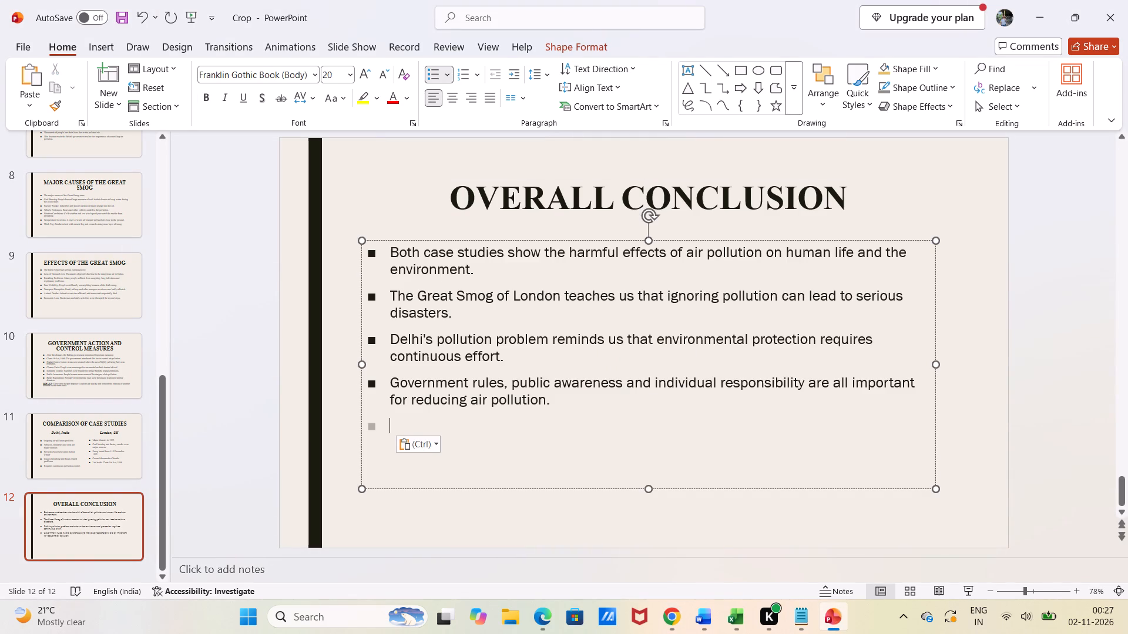
Change the font of slide 12's four conclusion bullets to Times New Roman.
{"action": "left_click_drag", "start_coordinate": [390, 248], "coordinate": [566, 423]}
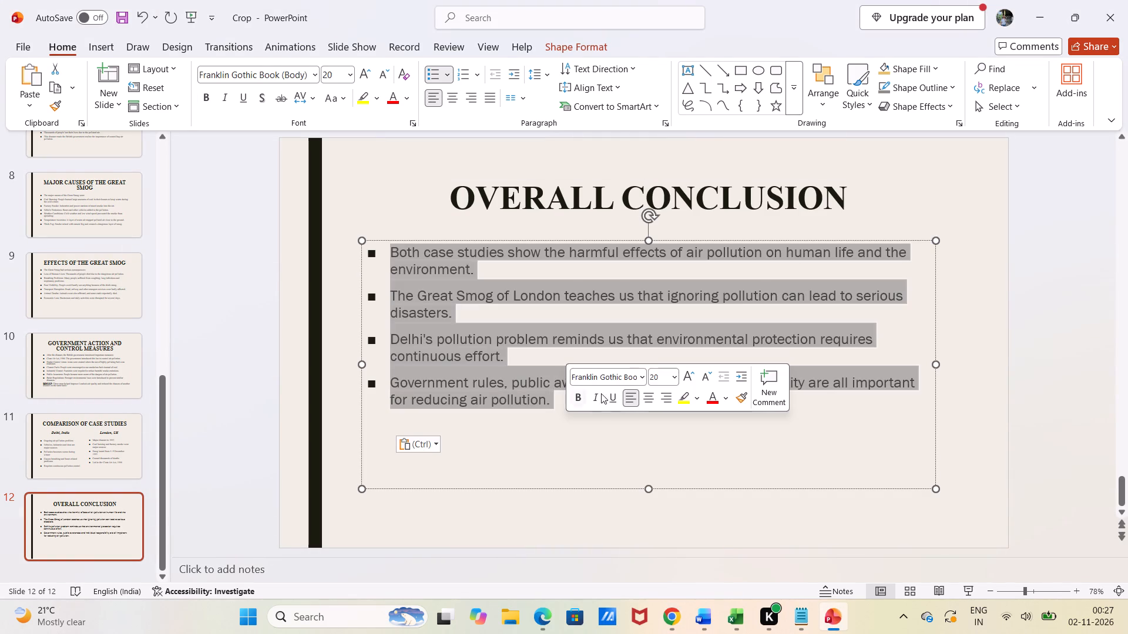
{"action": "left_click", "coordinate": [626, 378]}
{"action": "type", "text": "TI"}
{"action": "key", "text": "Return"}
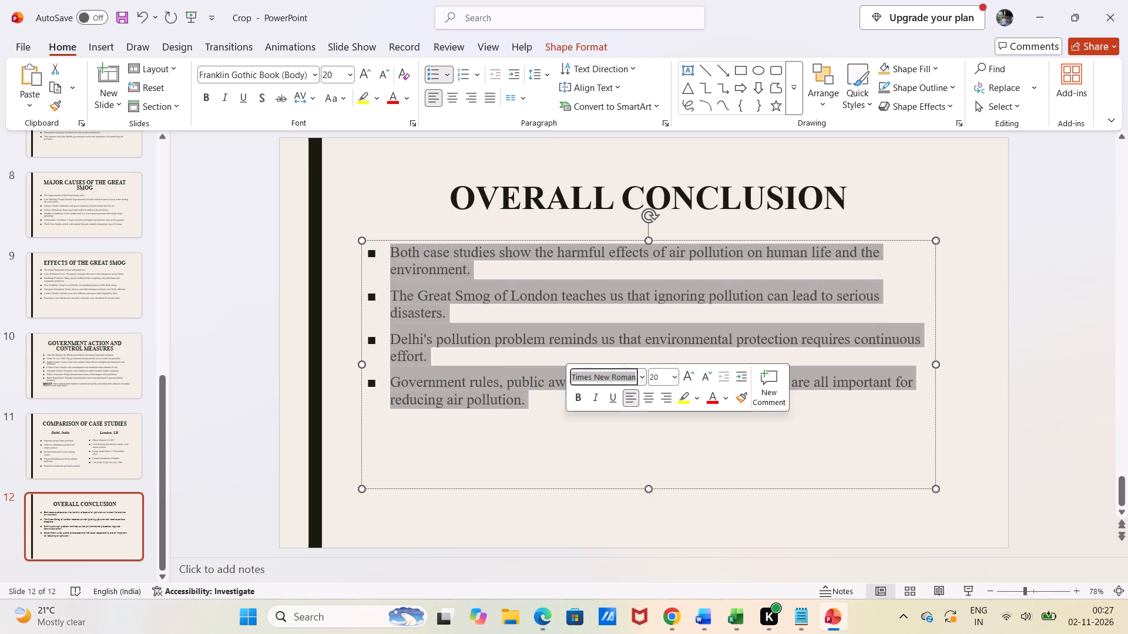
Lower the top edge of slide 3's content box slightly to leave a gap below the title.
{"action": "left_click", "coordinate": [239, 356]}
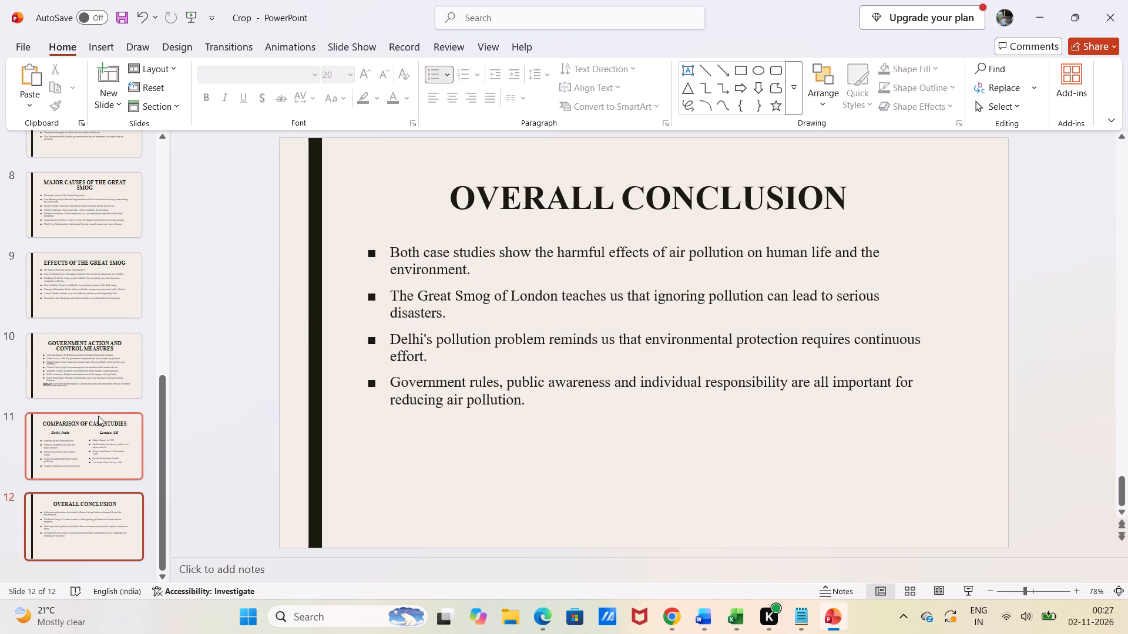
{"action": "scroll", "coordinate": [98, 416], "scroll_direction": "up", "scroll_amount": 5}
{"action": "left_click", "coordinate": [79, 345]}
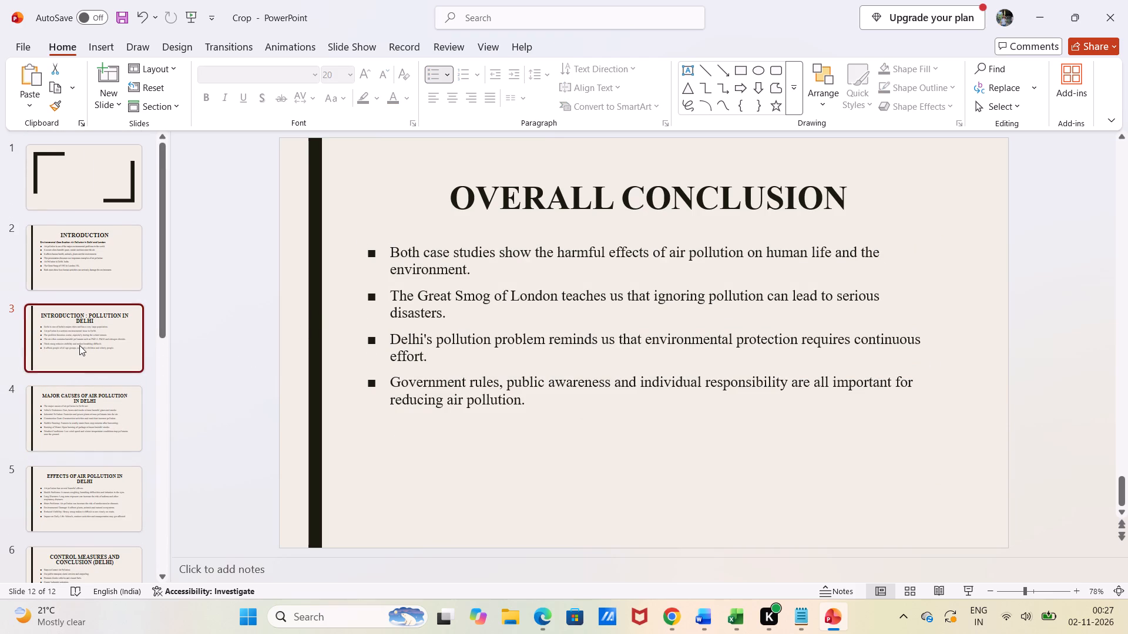
{"action": "left_click", "coordinate": [501, 288]}
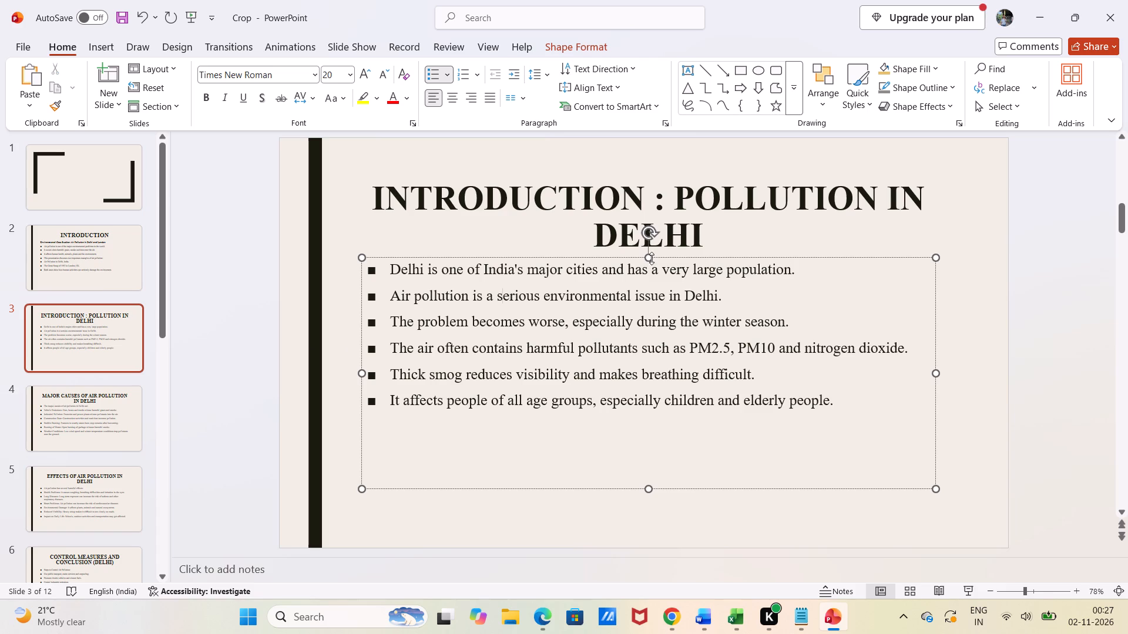
{"action": "left_click_drag", "start_coordinate": [651, 257], "coordinate": [649, 273]}
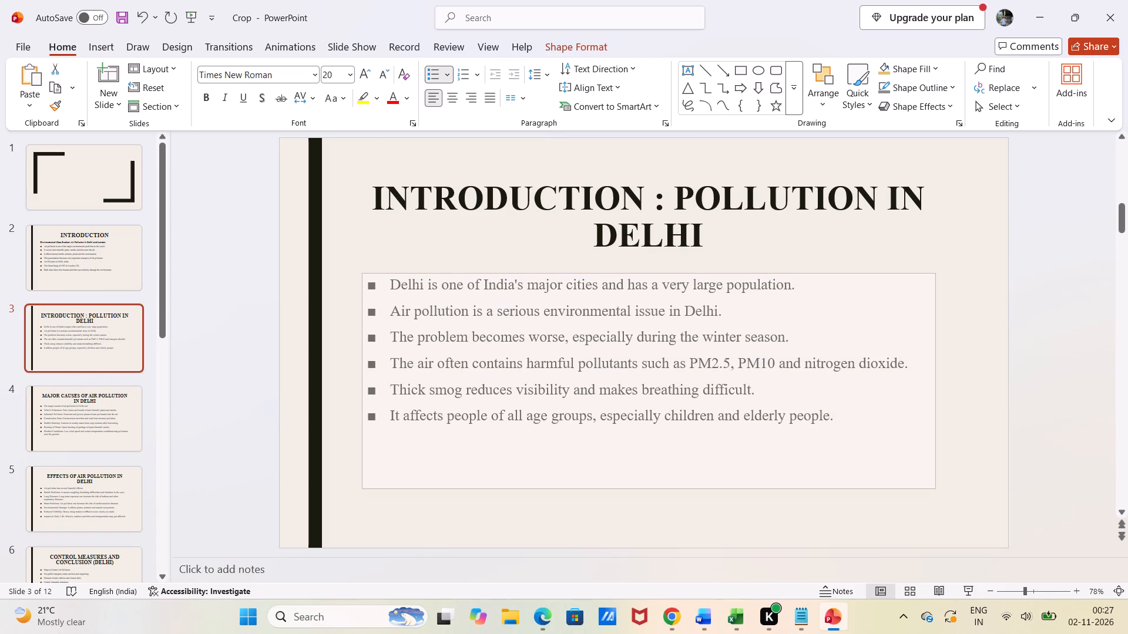
{"action": "left_click_drag", "start_coordinate": [649, 273], "coordinate": [650, 268]}
Add spaces before "IN" in slide 3's title so that "IN DELHI" sits together on the second line.
{"action": "left_click", "coordinate": [497, 241]}
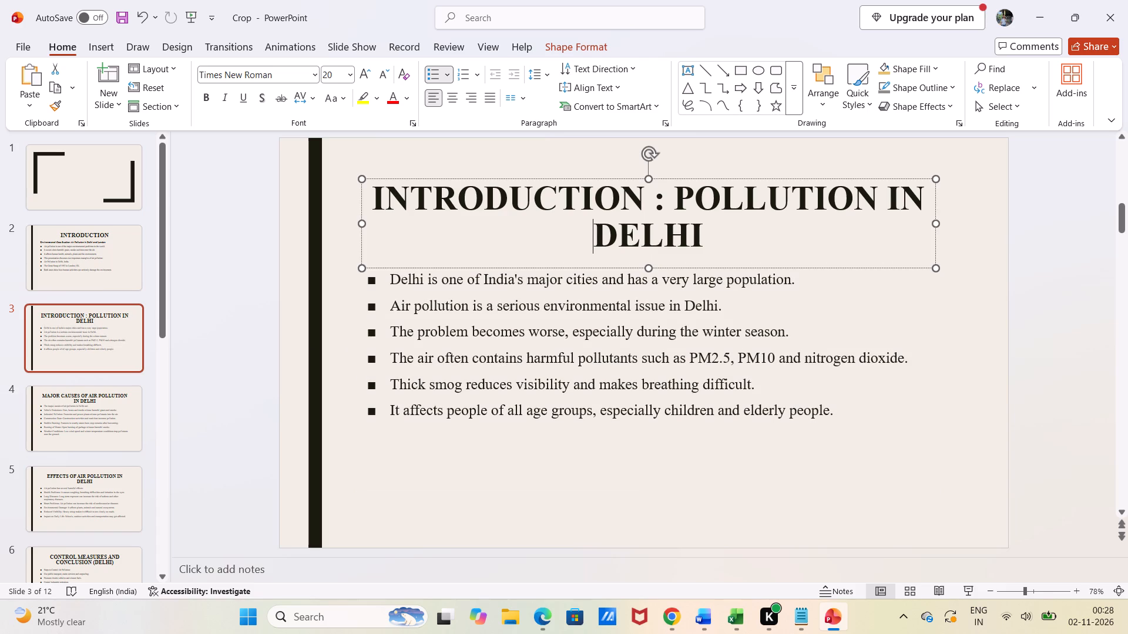
{"action": "left_click", "coordinate": [885, 192]}
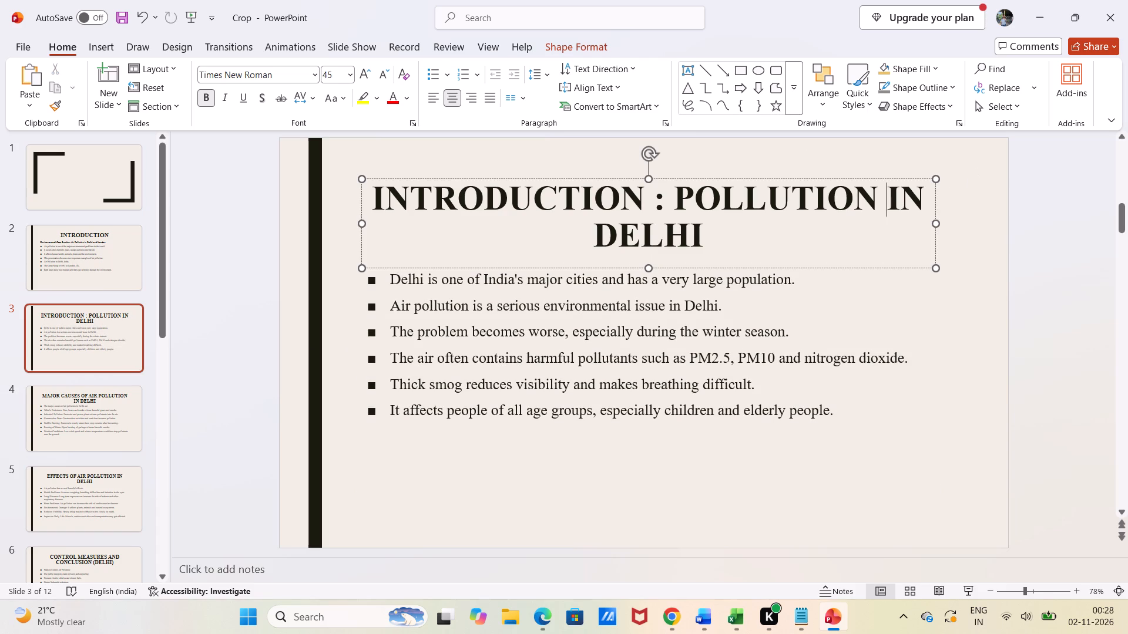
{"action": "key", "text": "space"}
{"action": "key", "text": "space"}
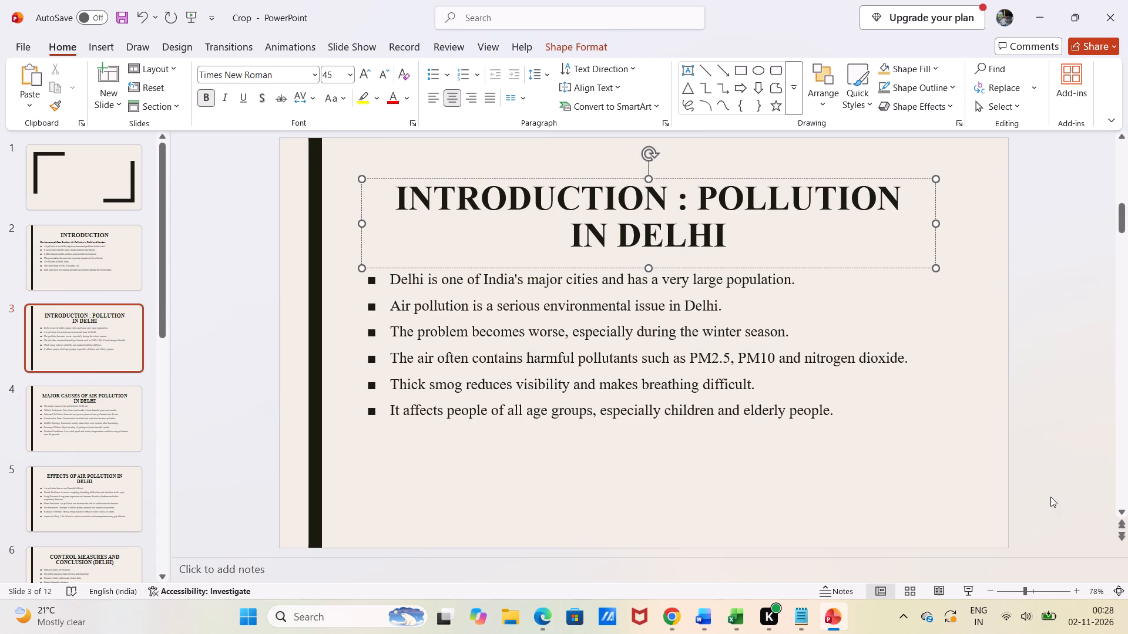
{"action": "left_click", "coordinate": [1050, 500]}
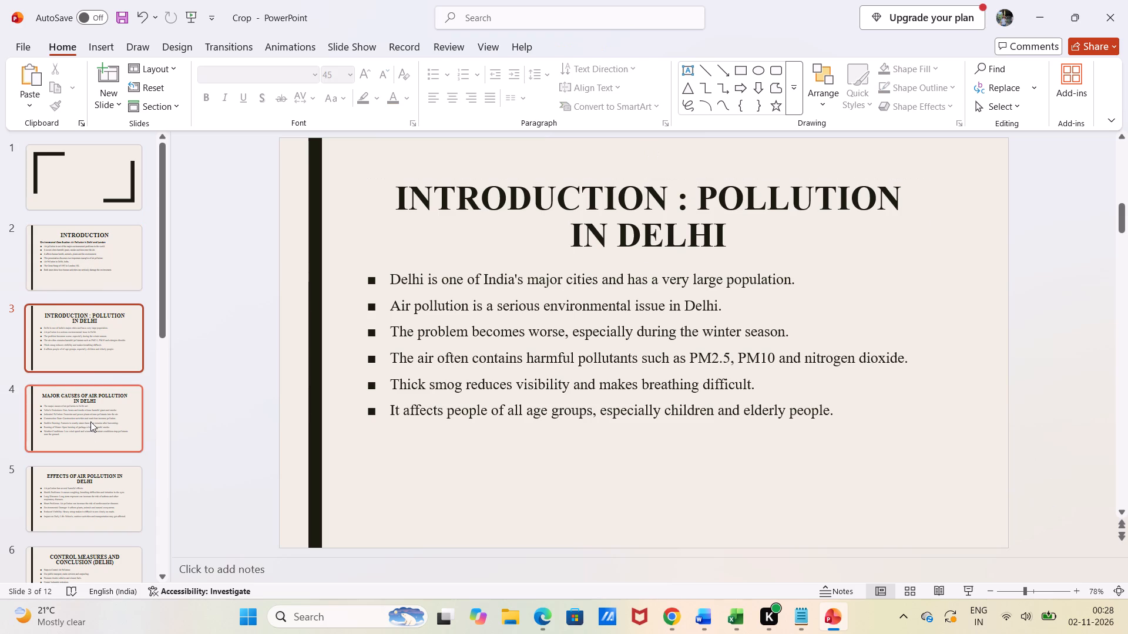
Lower the top edge of slide 4's content box slightly to leave a gap below the title.
{"action": "left_click", "coordinate": [96, 431]}
{"action": "left_click", "coordinate": [466, 306]}
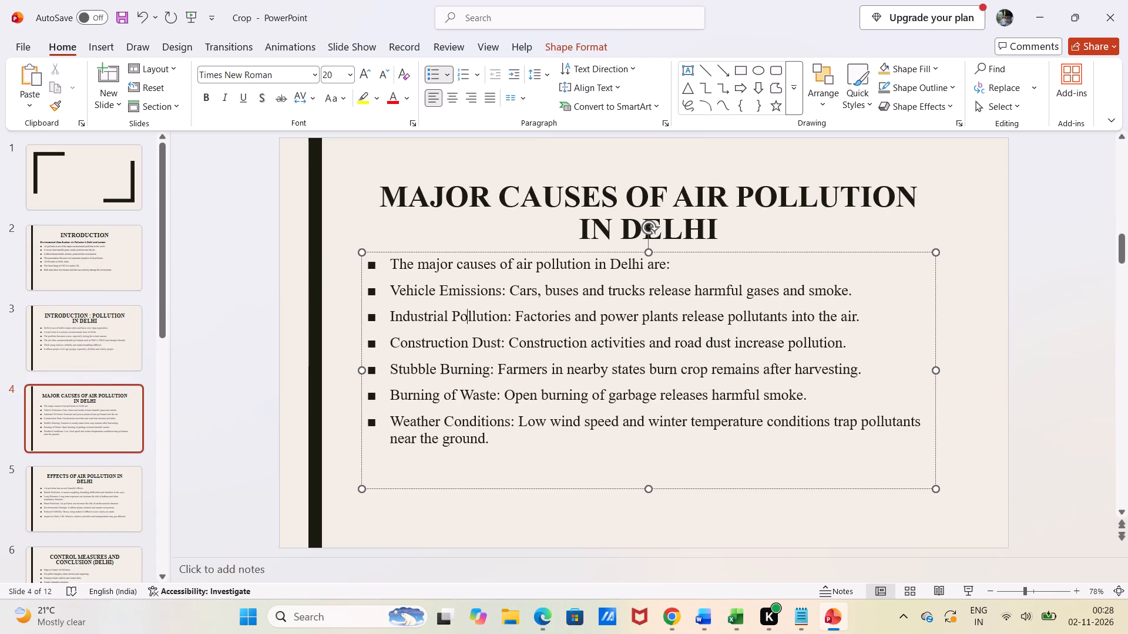
{"action": "left_click_drag", "start_coordinate": [649, 251], "coordinate": [650, 256]}
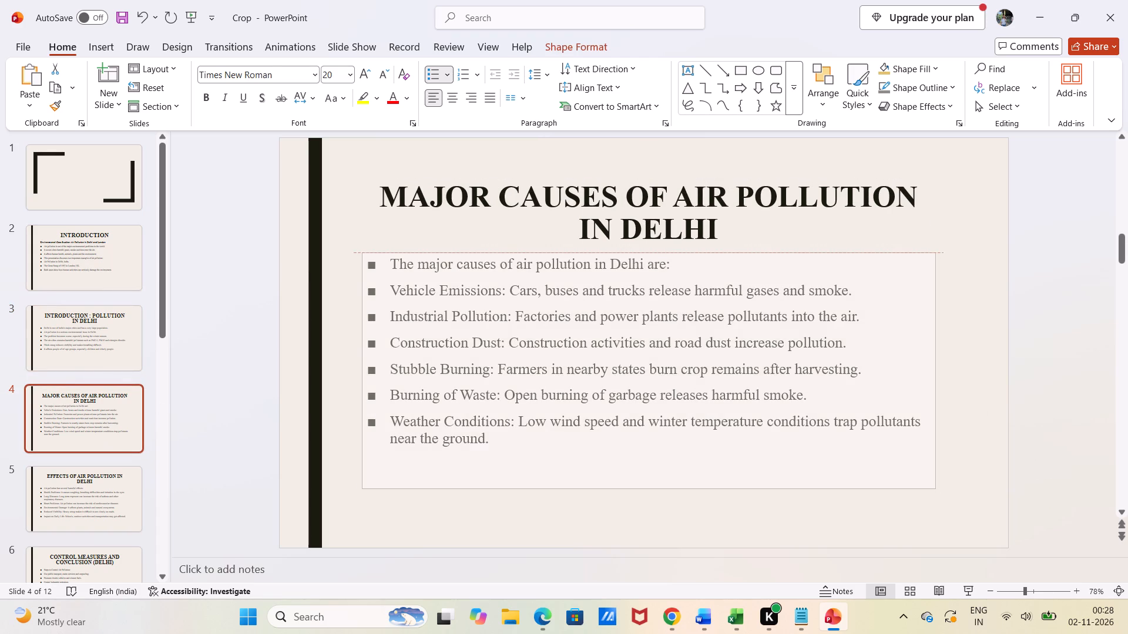
{"action": "left_click_drag", "start_coordinate": [650, 256], "coordinate": [651, 261]}
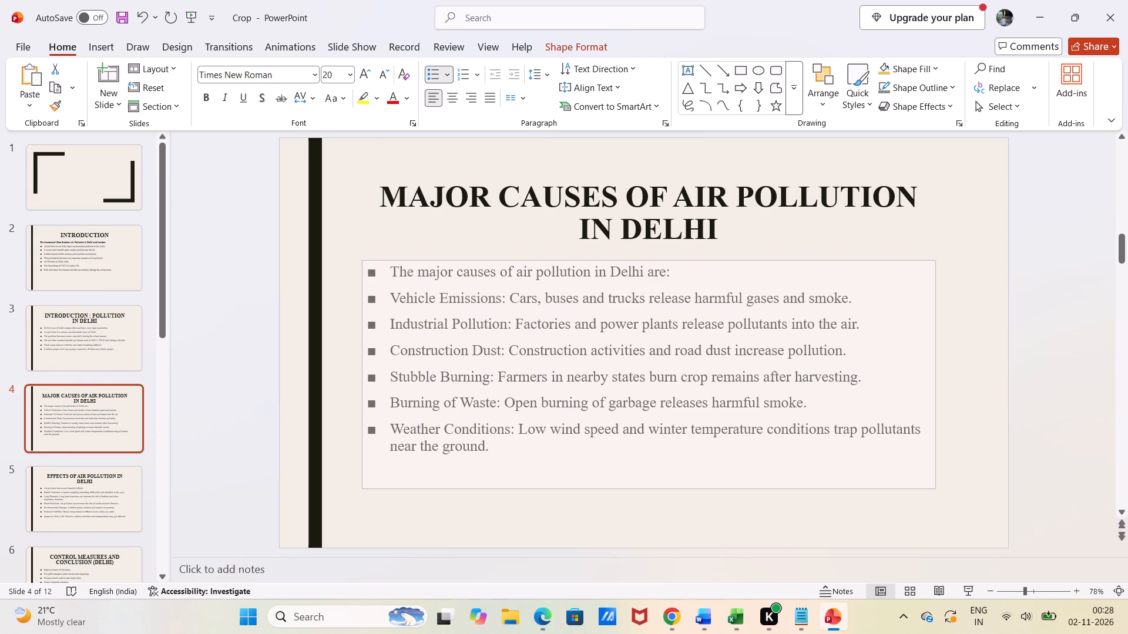
{"action": "left_click_drag", "start_coordinate": [651, 261], "coordinate": [651, 260]}
Add spaces before "IN" in slide 5's title so that "IN DELHI" sits together on the second line.
{"action": "left_click", "coordinate": [91, 505]}
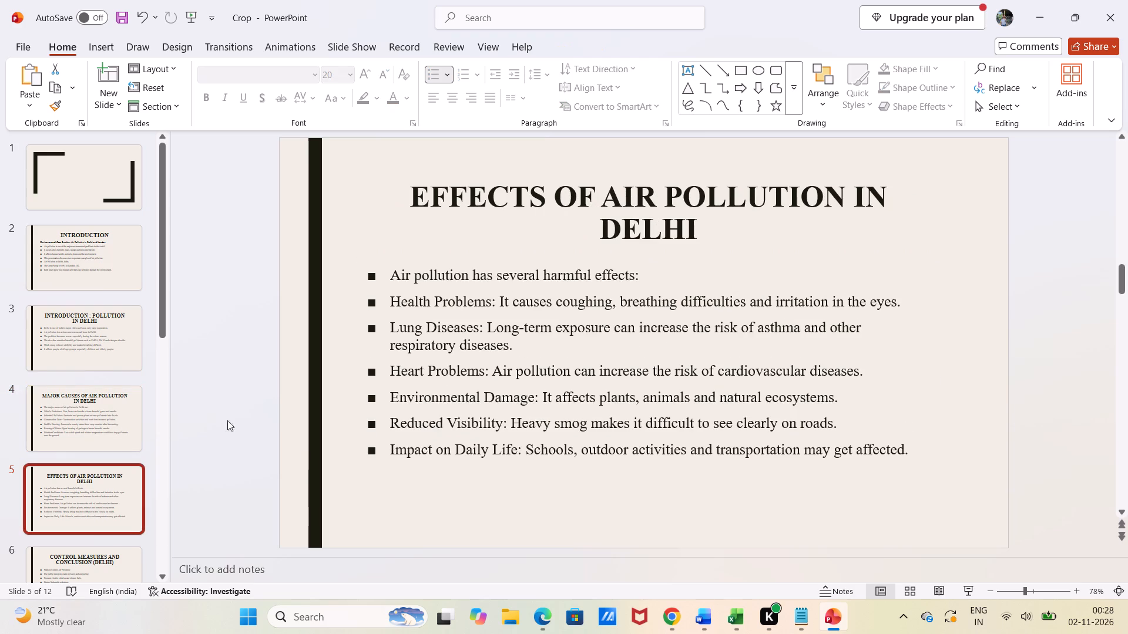
{"action": "left_click", "coordinate": [766, 211]}
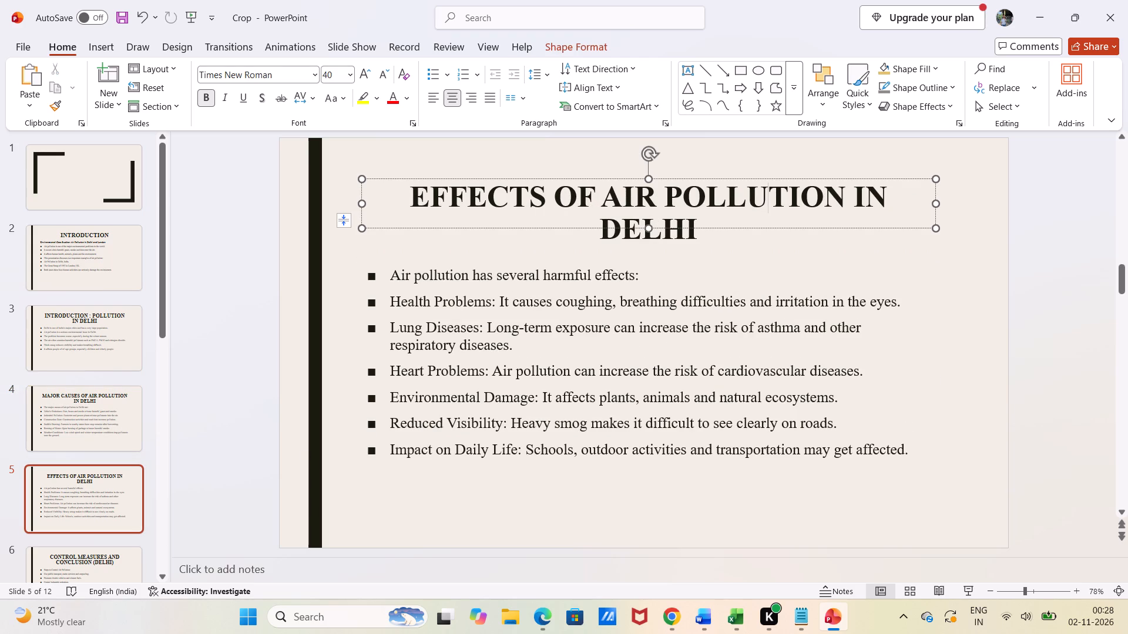
{"action": "left_click", "coordinate": [854, 190]}
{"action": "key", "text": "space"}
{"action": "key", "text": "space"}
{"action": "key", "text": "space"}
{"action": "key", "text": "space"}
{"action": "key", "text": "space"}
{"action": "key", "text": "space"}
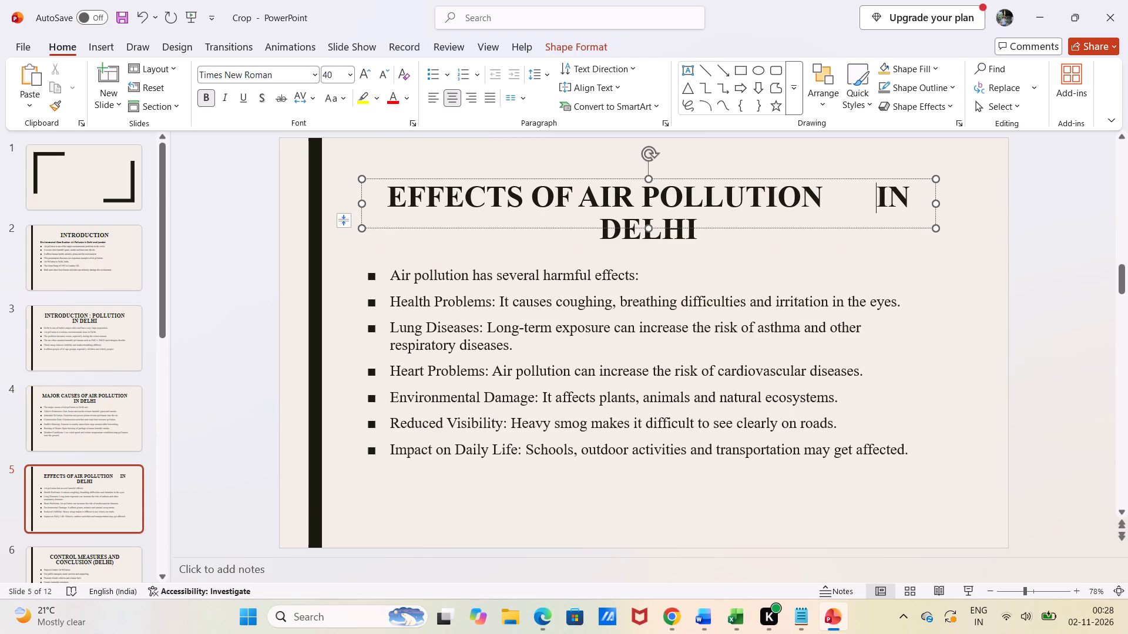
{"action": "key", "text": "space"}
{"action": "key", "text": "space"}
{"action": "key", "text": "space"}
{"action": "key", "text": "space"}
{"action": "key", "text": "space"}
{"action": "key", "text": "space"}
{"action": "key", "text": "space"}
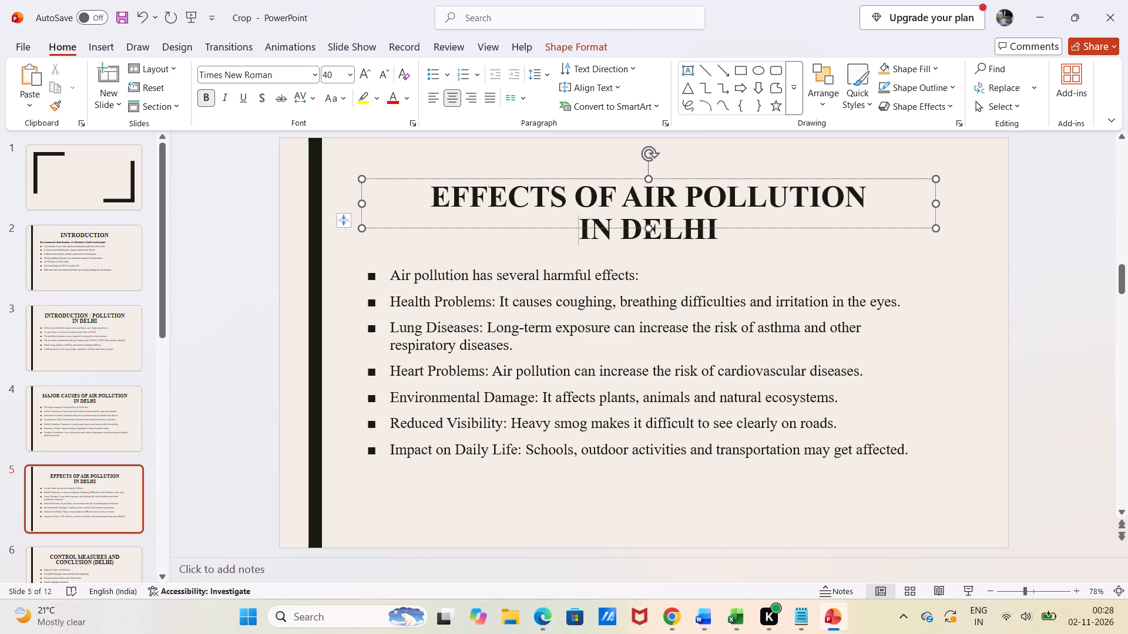
{"action": "left_click", "coordinate": [914, 240]}
{"action": "left_click", "coordinate": [684, 339]}
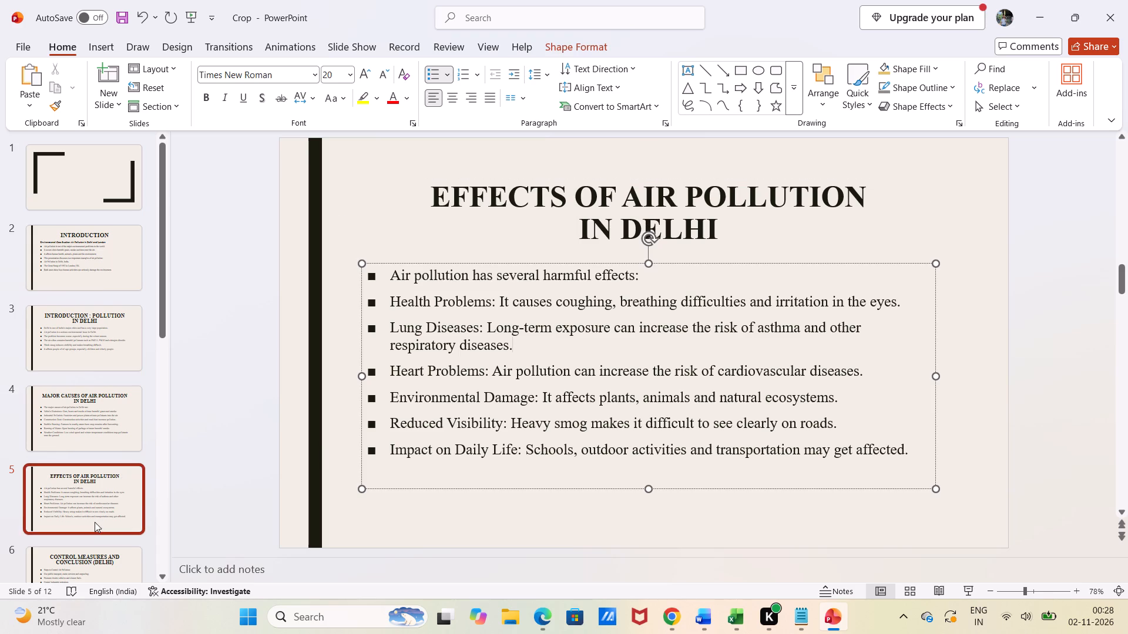
Check the title and content layout of slides 6 and 7.
{"action": "scroll", "coordinate": [95, 522], "scroll_direction": "down", "scroll_amount": 1}
{"action": "left_click", "coordinate": [92, 439]}
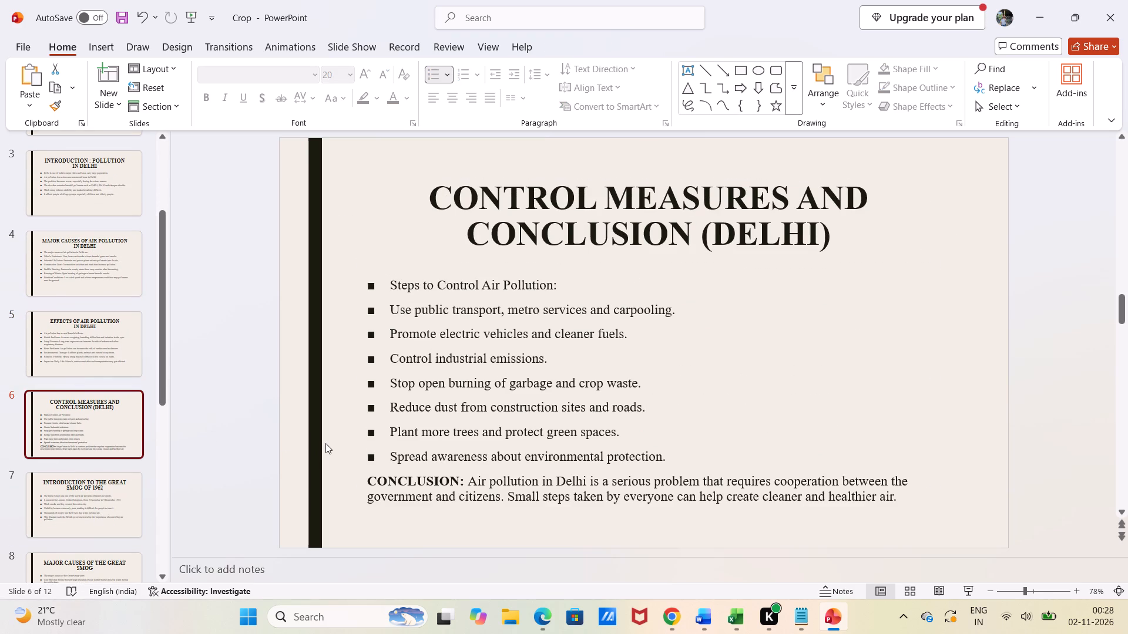
{"action": "scroll", "coordinate": [122, 495], "scroll_direction": "down", "scroll_amount": 1}
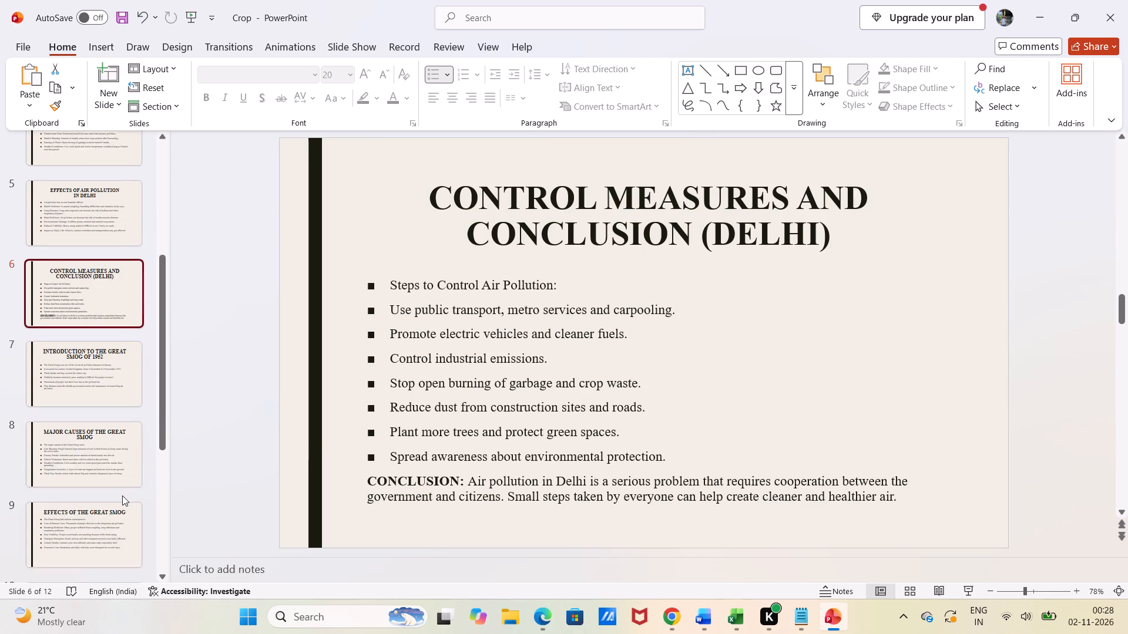
{"action": "left_click", "coordinate": [74, 353]}
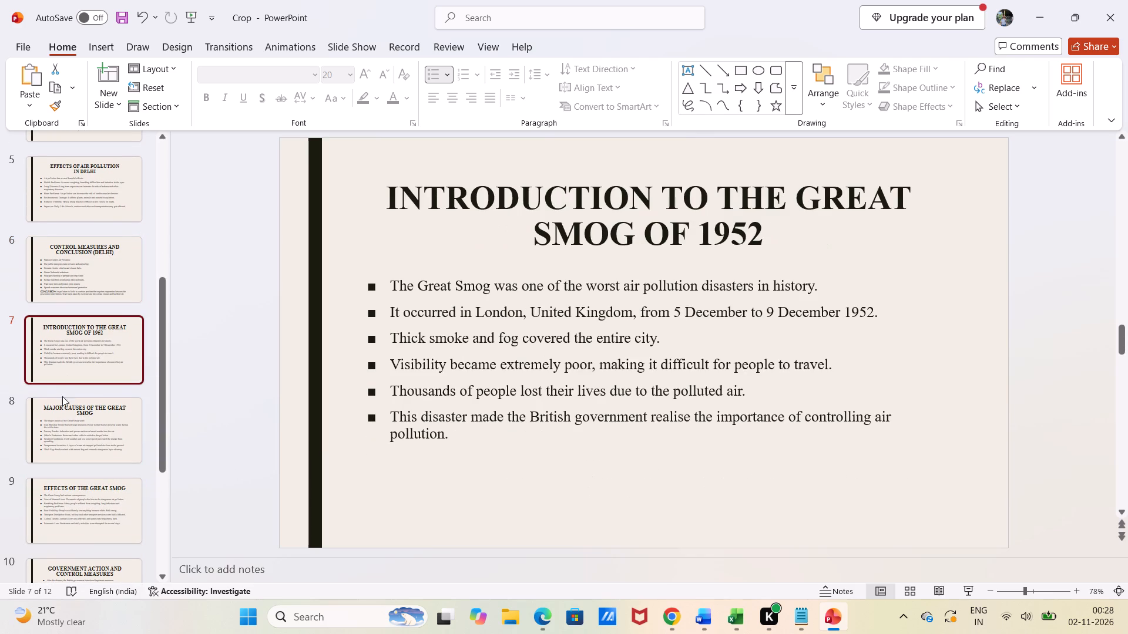
{"action": "scroll", "coordinate": [60, 427], "scroll_direction": "down", "scroll_amount": 1}
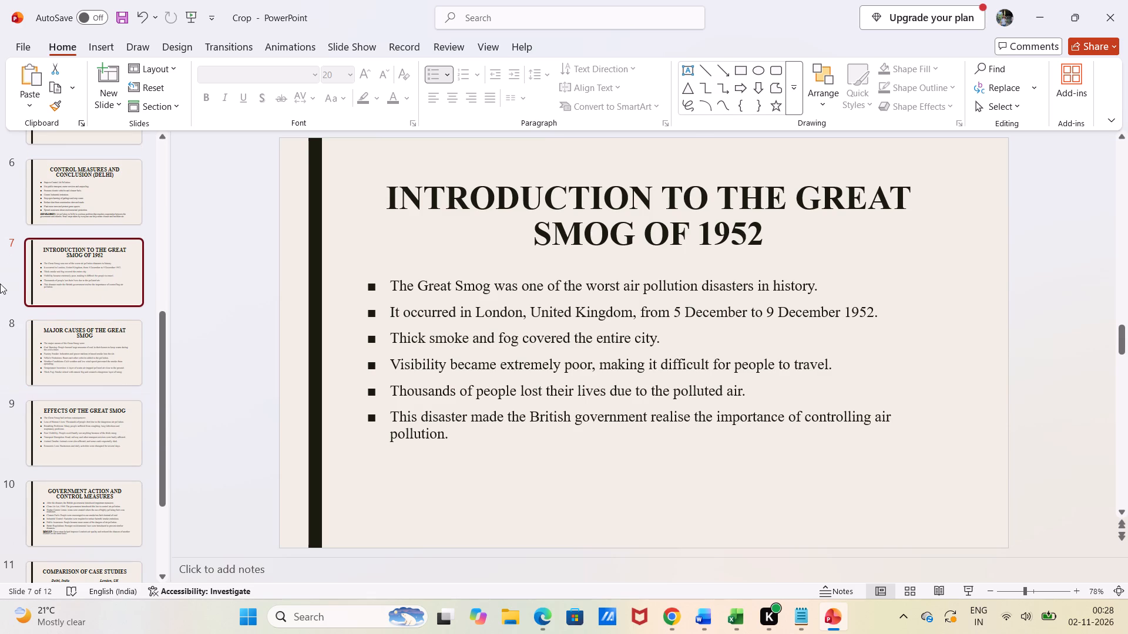
Title the opening slide 1 "TOPIC – AIR POLLUTION".
{"action": "scroll", "coordinate": [88, 315], "scroll_direction": "up", "scroll_amount": 12}
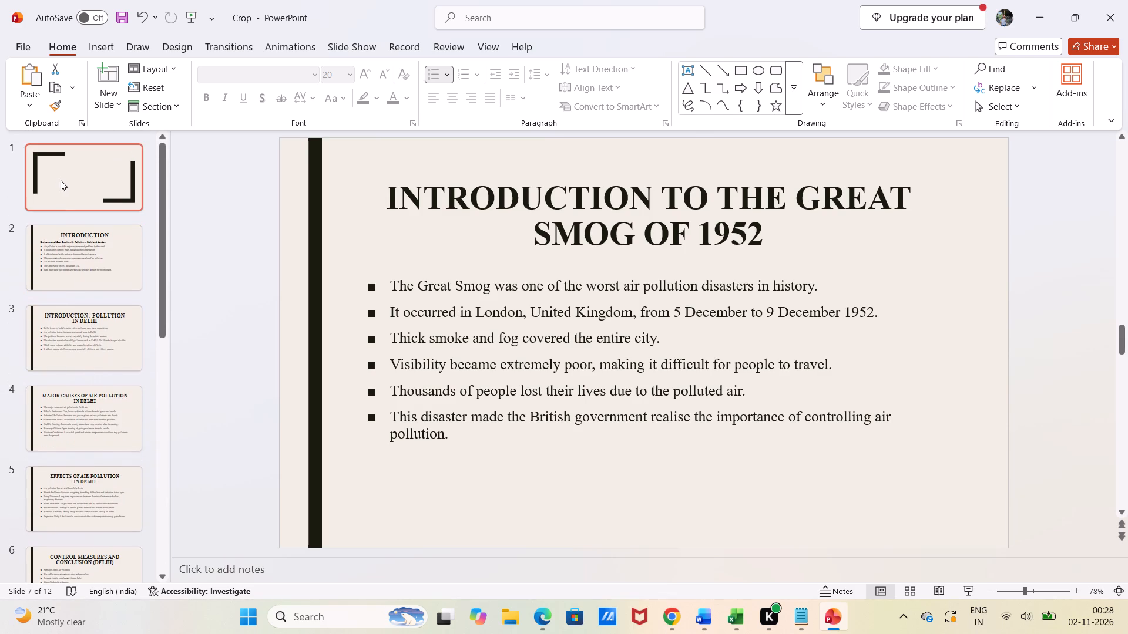
{"action": "left_click", "coordinate": [61, 180]}
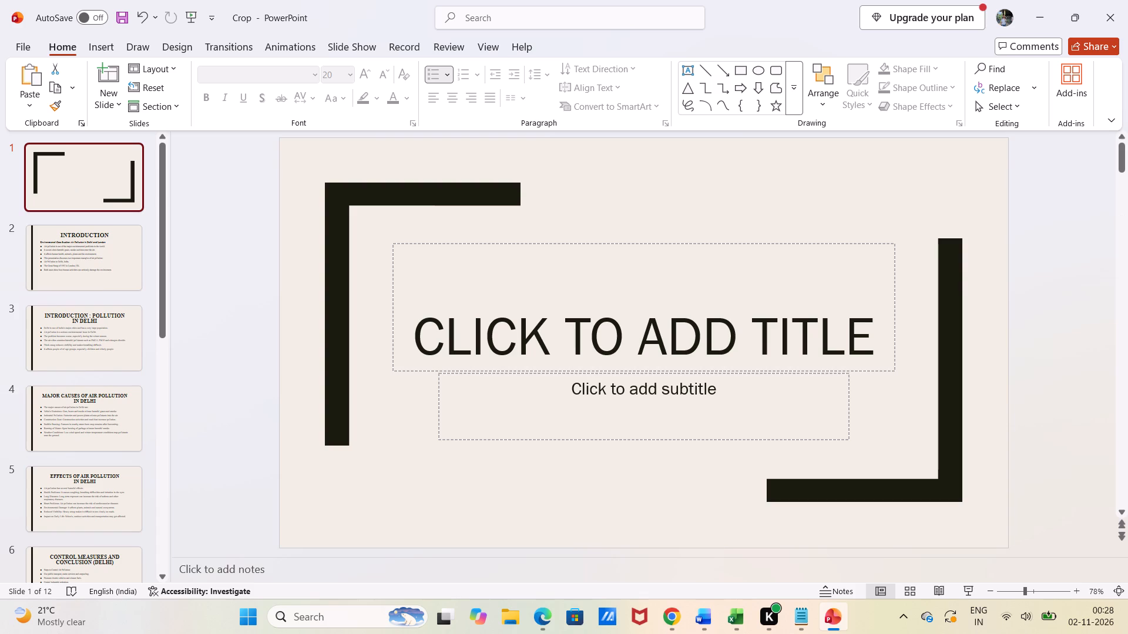
{"action": "left_click", "coordinate": [671, 322]}
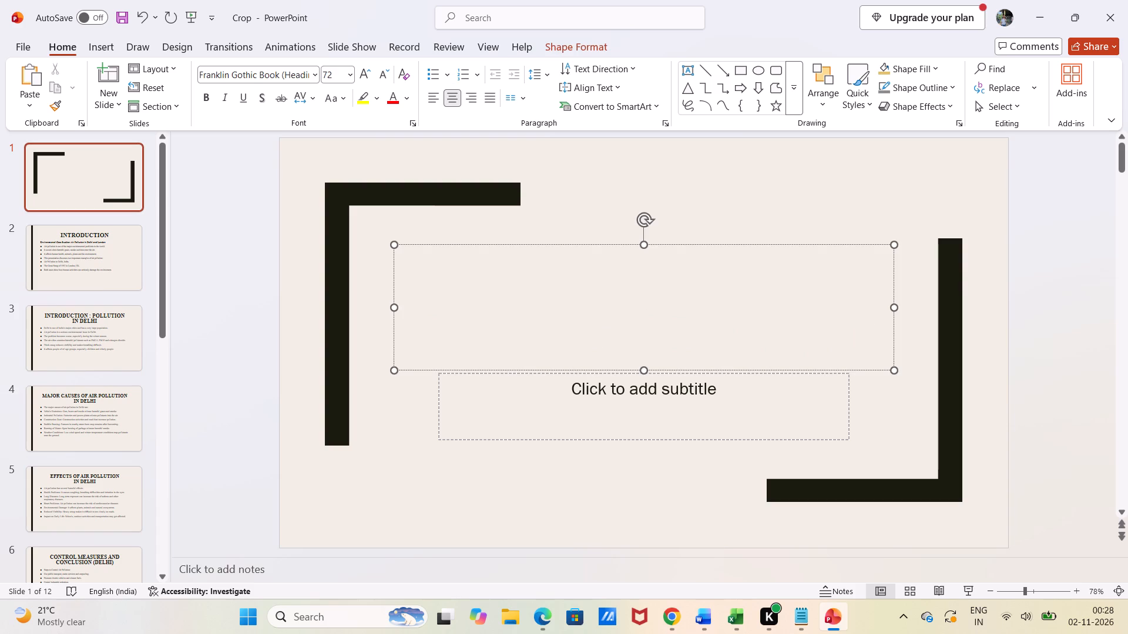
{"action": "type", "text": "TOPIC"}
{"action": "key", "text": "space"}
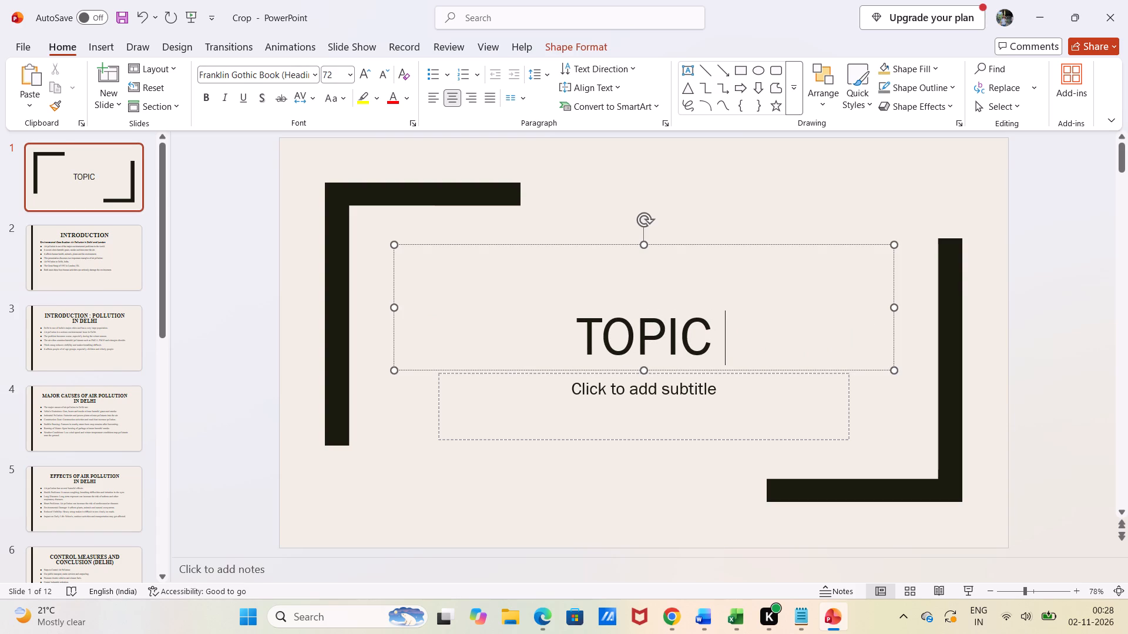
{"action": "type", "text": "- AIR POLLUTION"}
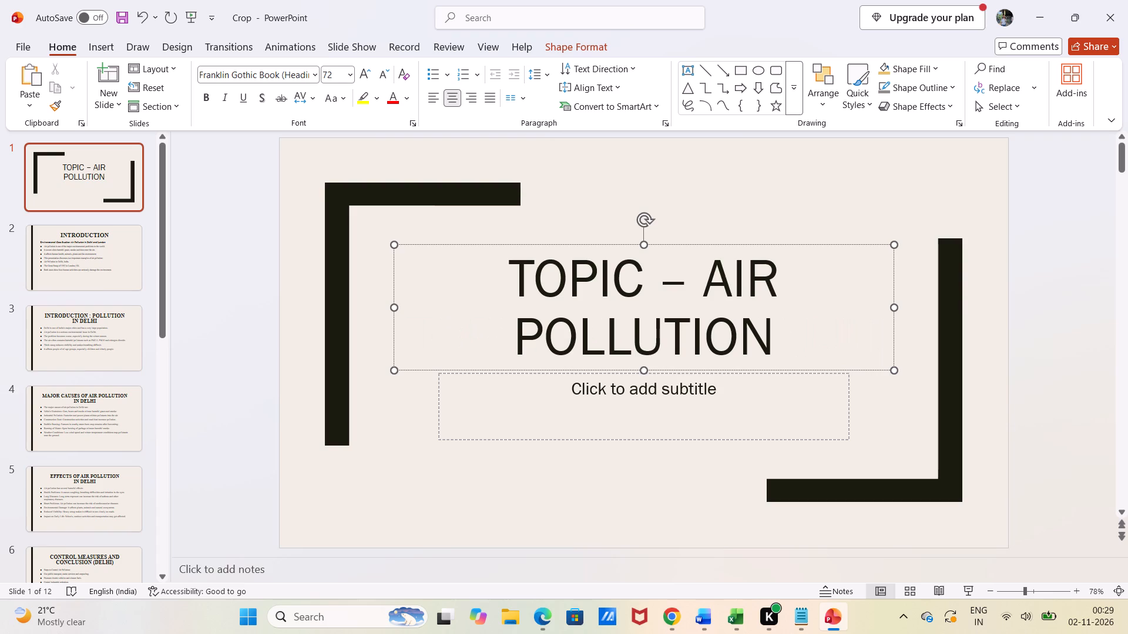
Format slide 1's title in bold Times New Roman at size 65.
{"action": "left_click_drag", "start_coordinate": [503, 265], "coordinate": [767, 358]}
{"action": "left_click", "coordinate": [807, 315]}
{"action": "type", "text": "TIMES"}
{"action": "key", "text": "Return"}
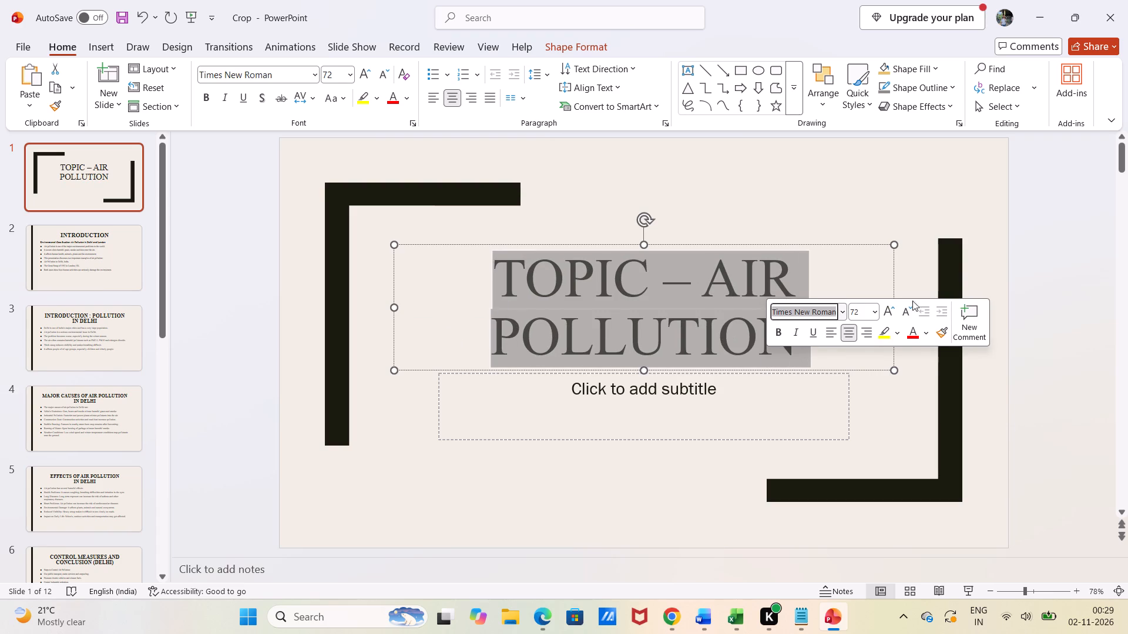
{"action": "left_click", "coordinate": [778, 329]}
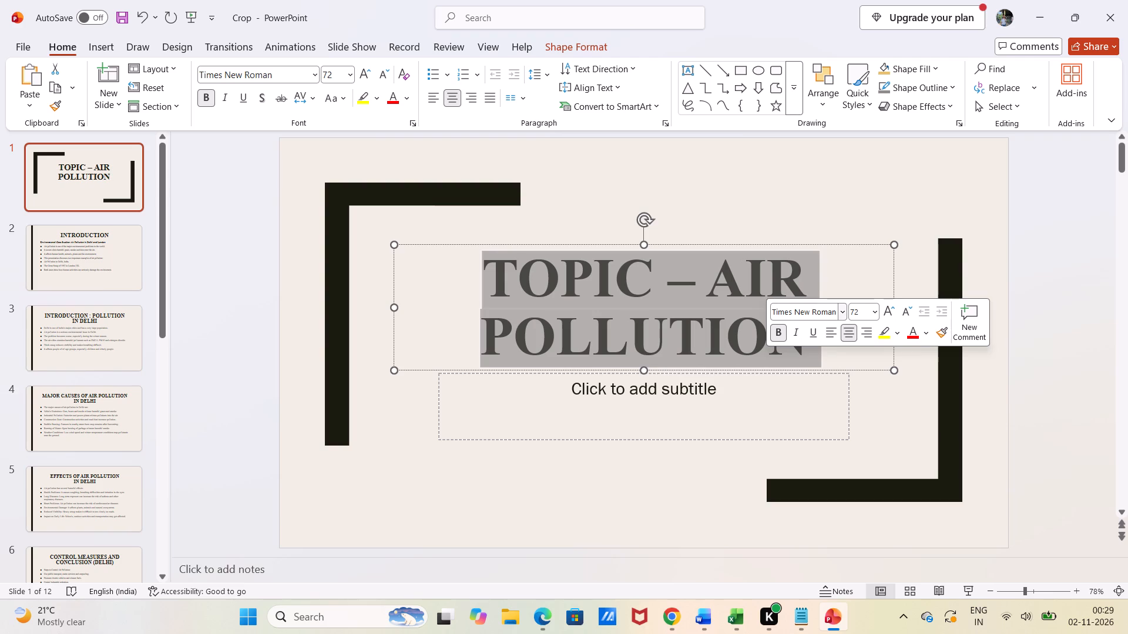
{"action": "left_click", "coordinate": [855, 312]}
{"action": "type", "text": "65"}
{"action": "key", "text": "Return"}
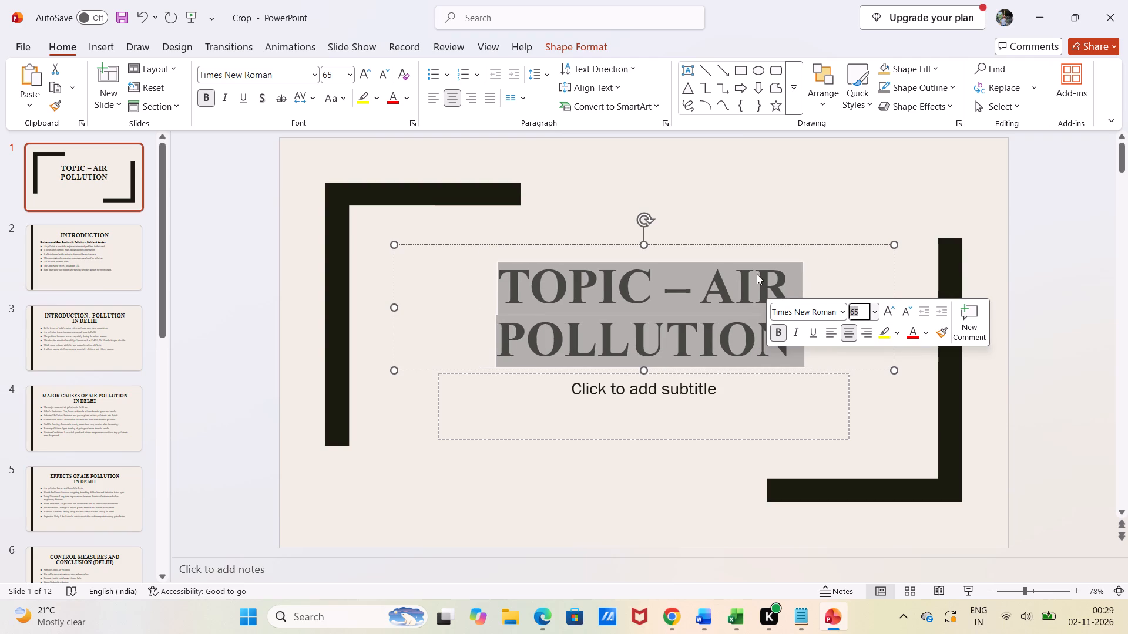
Put "AIR POLLUTION" on its own line in slide 1's title and shift the title box's upper and lower edges upward.
{"action": "left_click", "coordinate": [701, 277]}
{"action": "key", "text": "Return"}
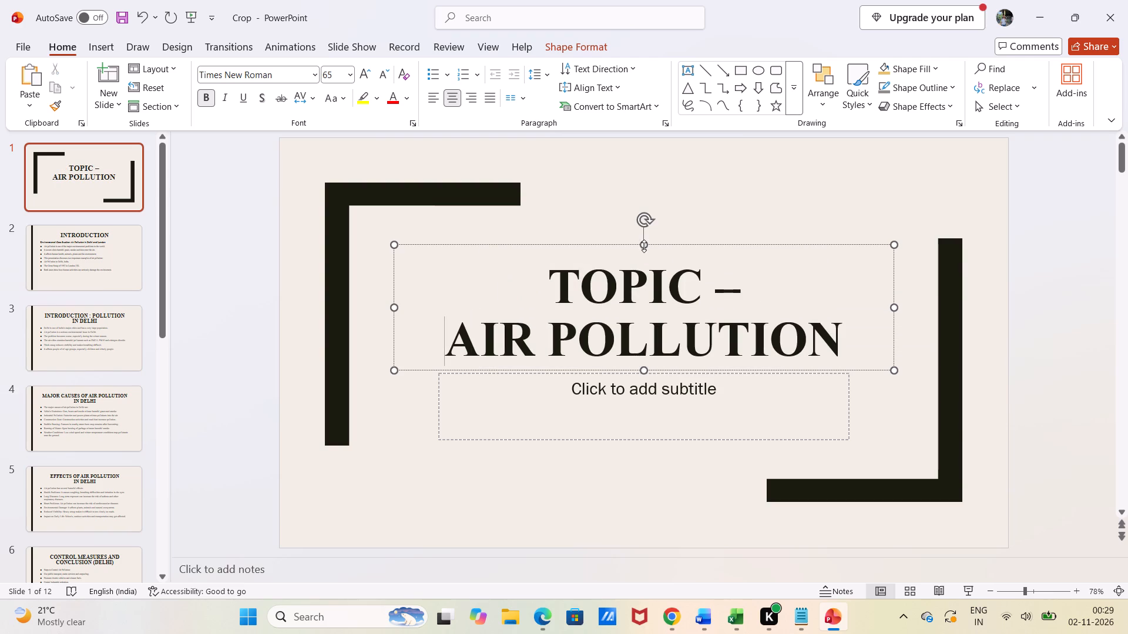
{"action": "left_click_drag", "start_coordinate": [646, 247], "coordinate": [644, 227]}
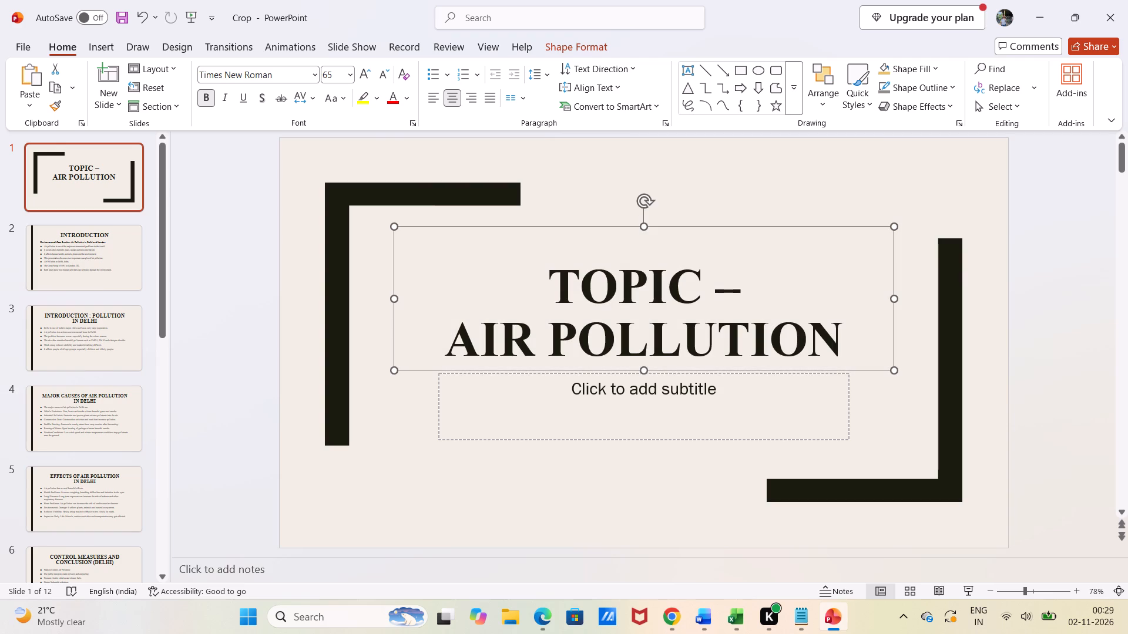
{"action": "left_click_drag", "start_coordinate": [645, 369], "coordinate": [643, 342]}
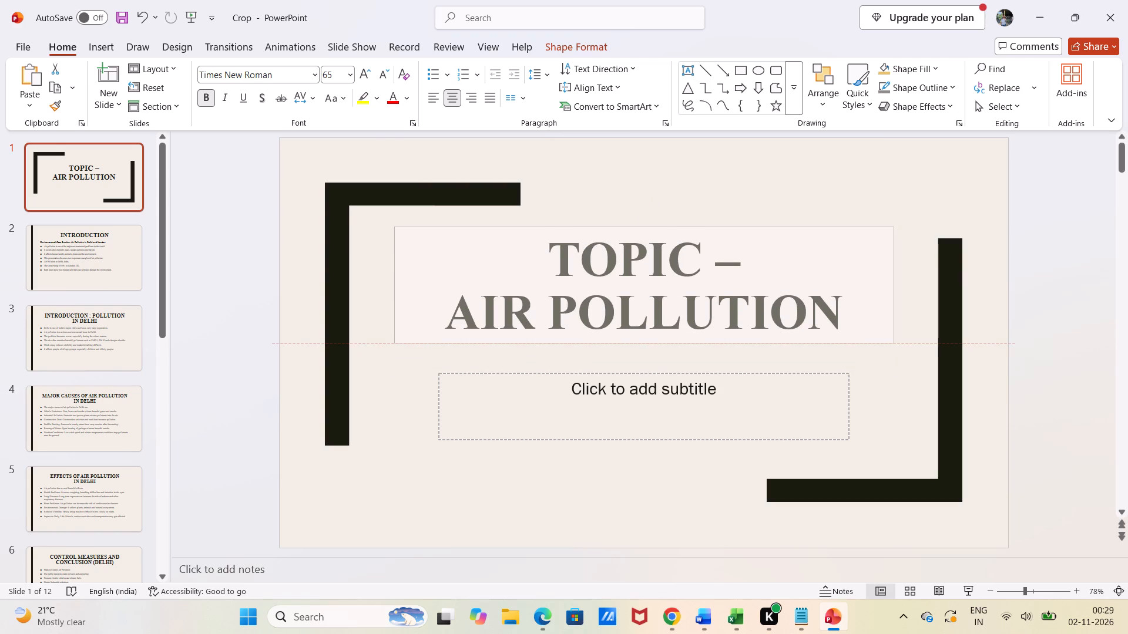
{"action": "left_click_drag", "start_coordinate": [643, 342], "coordinate": [643, 342]}
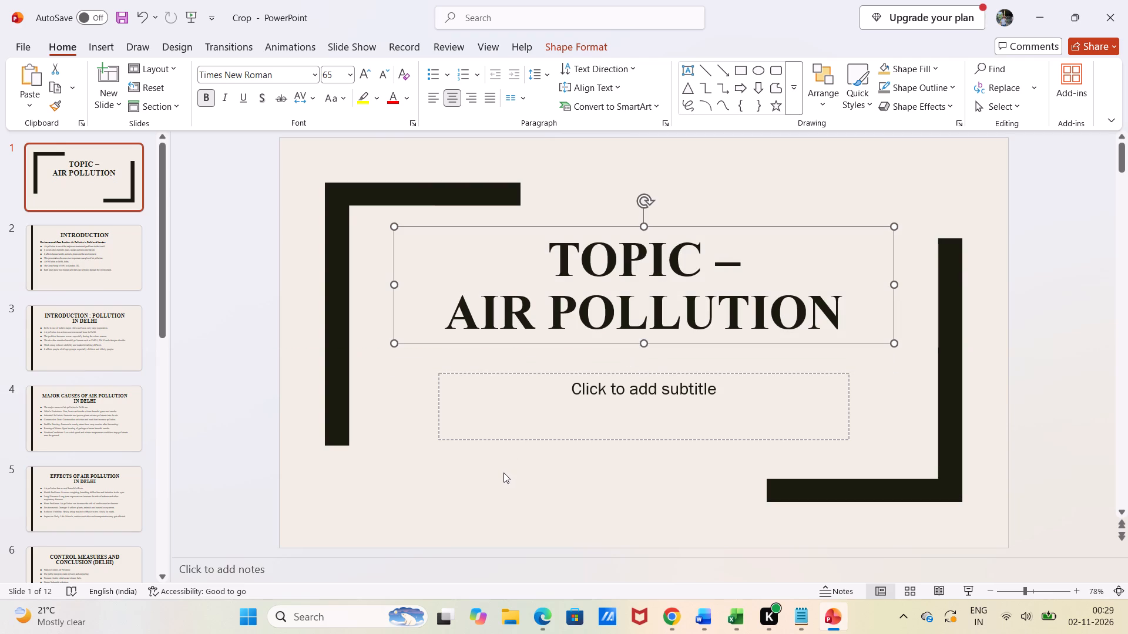
Fill slide 1's subtitle with the presenter's name on one line and the roll number on a second line.
{"action": "left_click", "coordinate": [648, 390]}
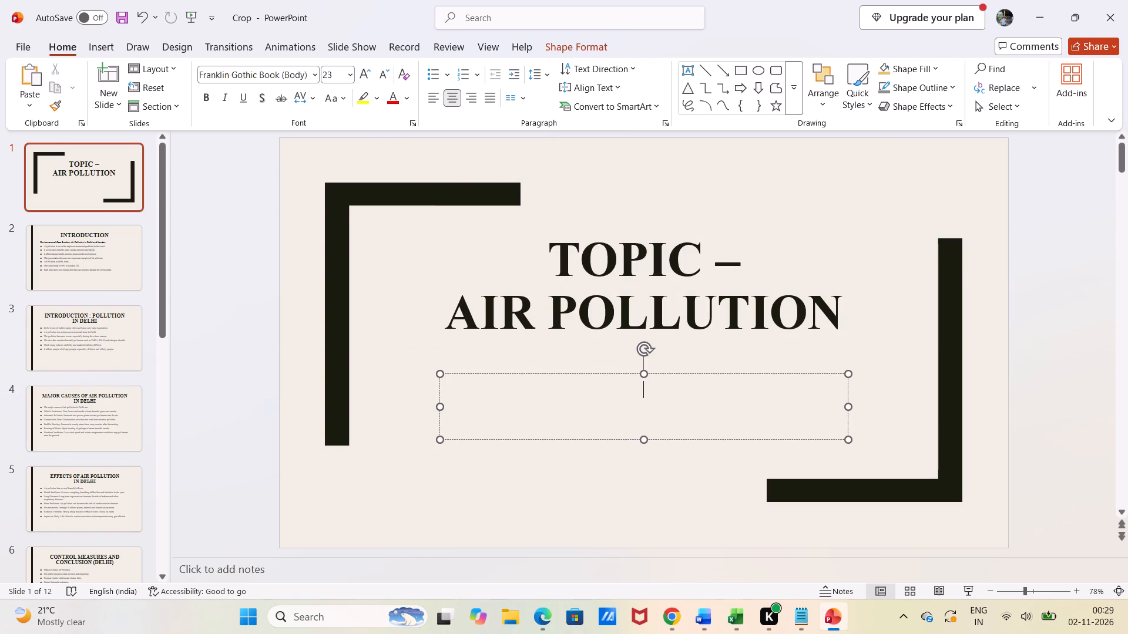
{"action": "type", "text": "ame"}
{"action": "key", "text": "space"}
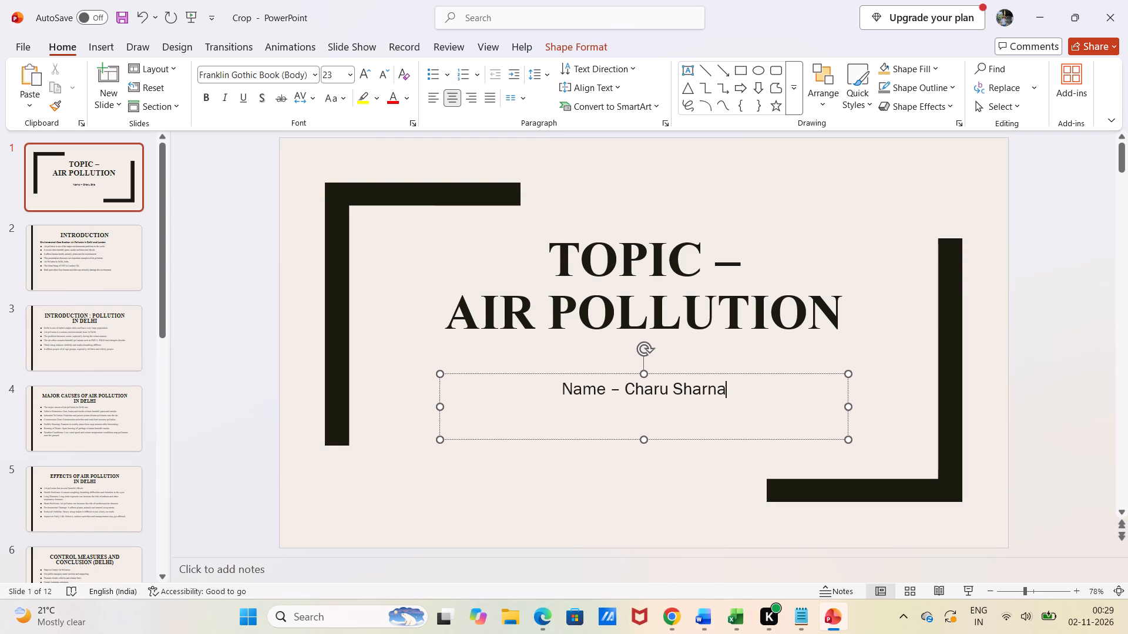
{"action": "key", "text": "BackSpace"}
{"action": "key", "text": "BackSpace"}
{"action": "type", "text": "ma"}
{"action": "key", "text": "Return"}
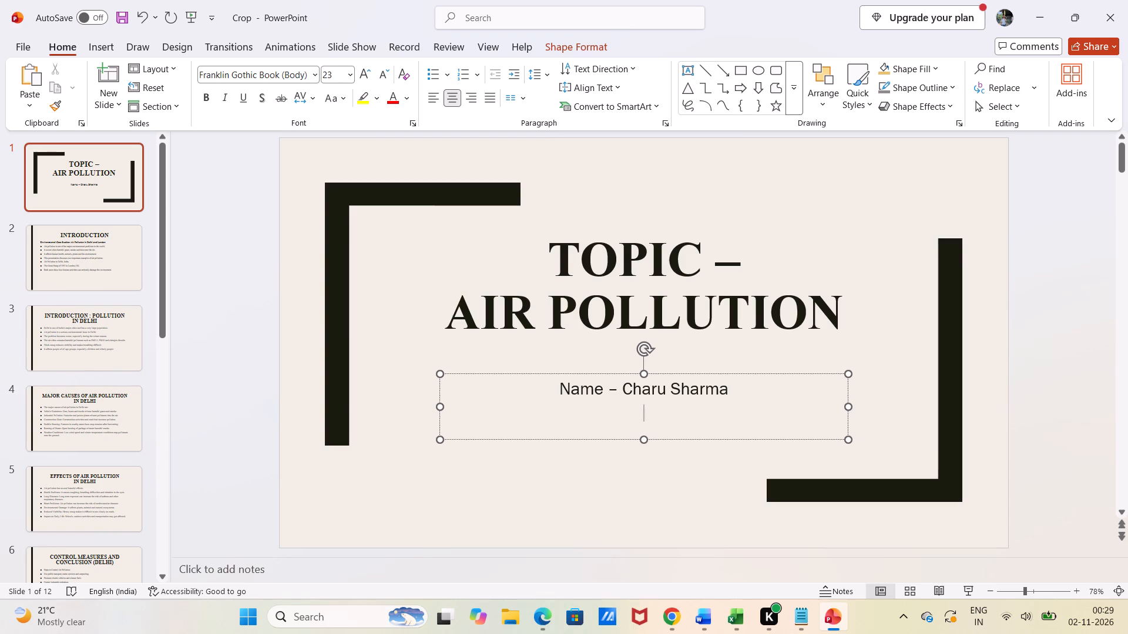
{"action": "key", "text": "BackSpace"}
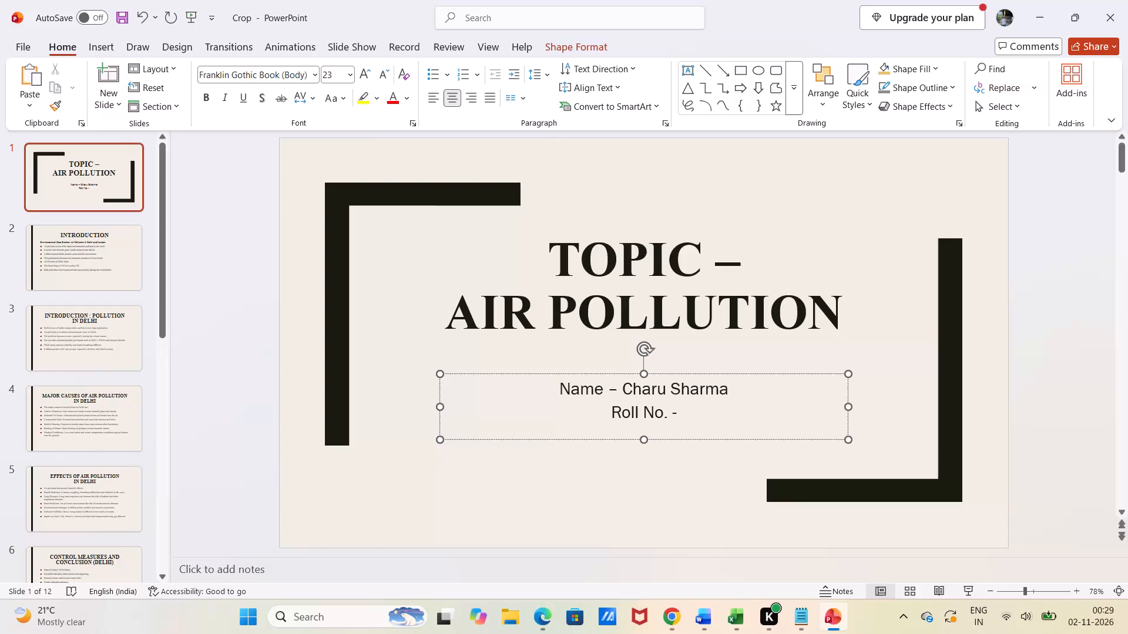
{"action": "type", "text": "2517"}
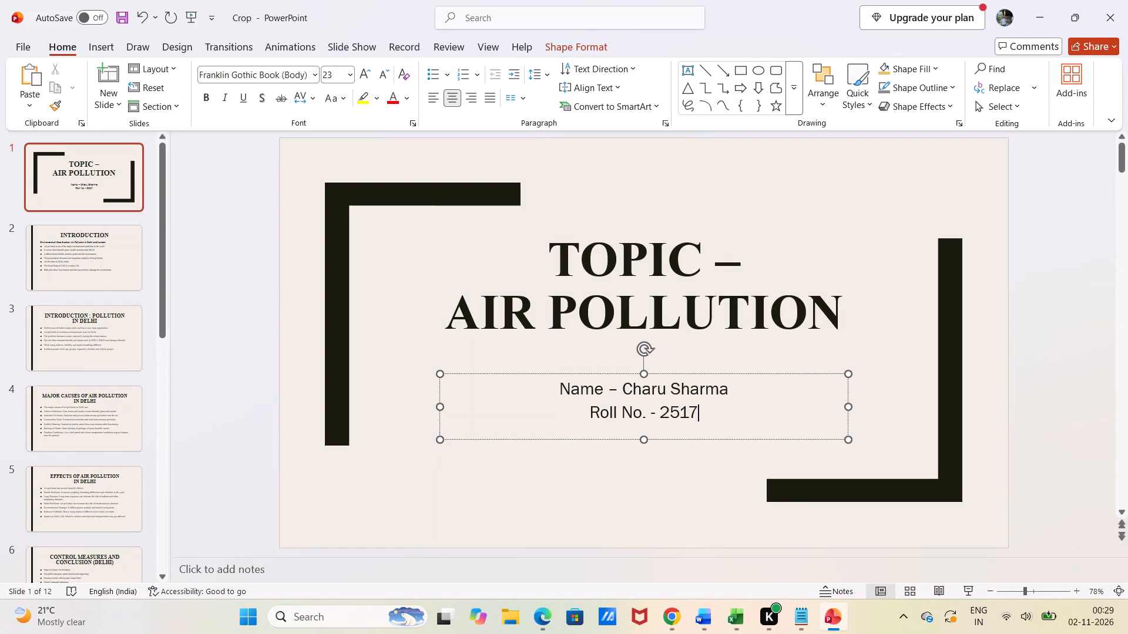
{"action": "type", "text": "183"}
{"action": "left_click", "coordinate": [578, 480]}
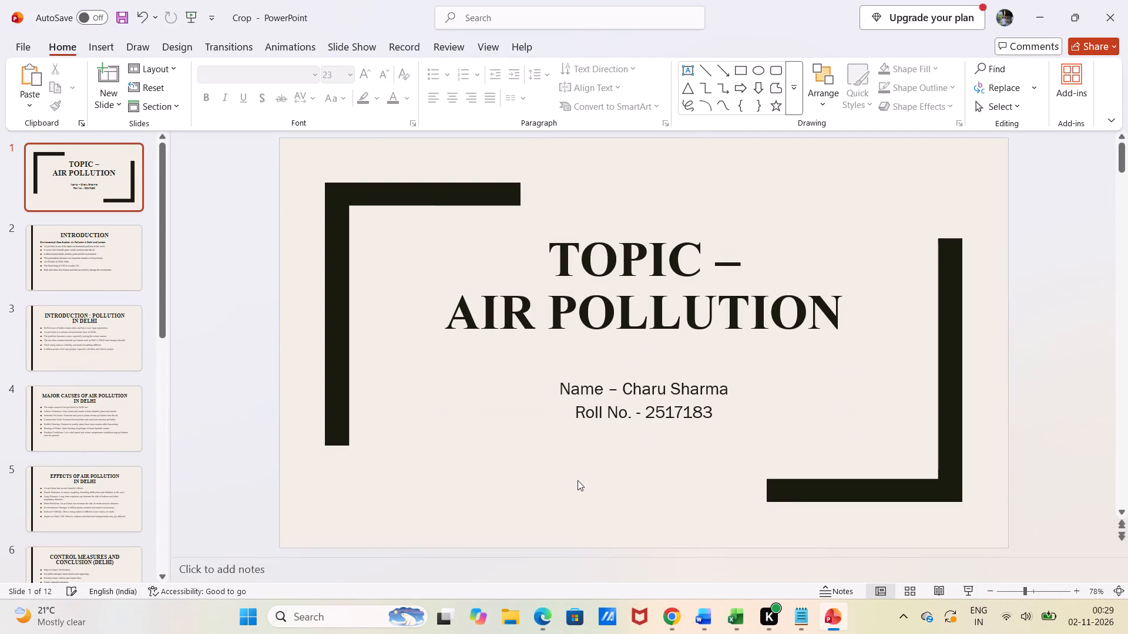
Format both lines of slide 1's subtitle in Times New Roman at size 25.
{"action": "left_click", "coordinate": [627, 396]}
{"action": "left_click_drag", "start_coordinate": [560, 388], "coordinate": [573, 391]}
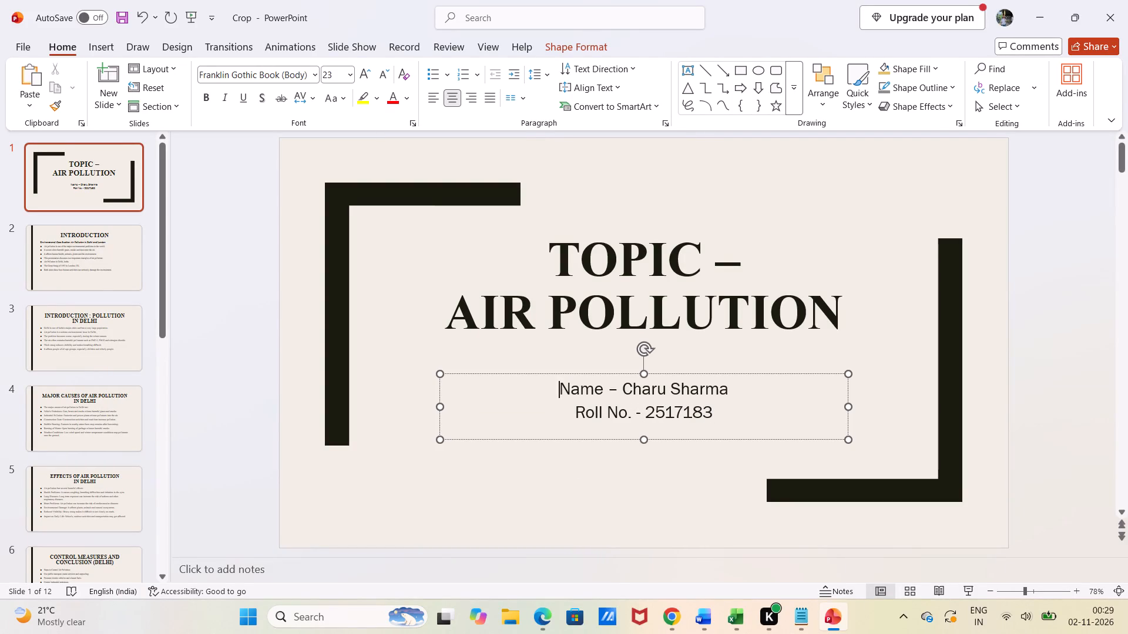
{"action": "left_click_drag", "start_coordinate": [573, 391], "coordinate": [728, 420]}
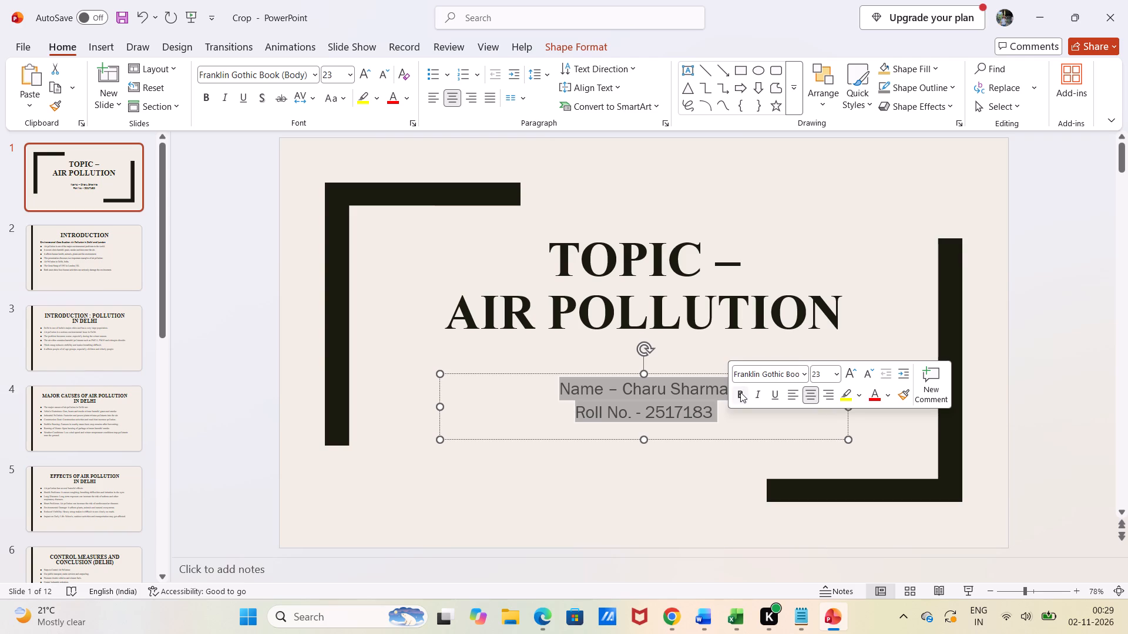
{"action": "left_click", "coordinate": [772, 374]}
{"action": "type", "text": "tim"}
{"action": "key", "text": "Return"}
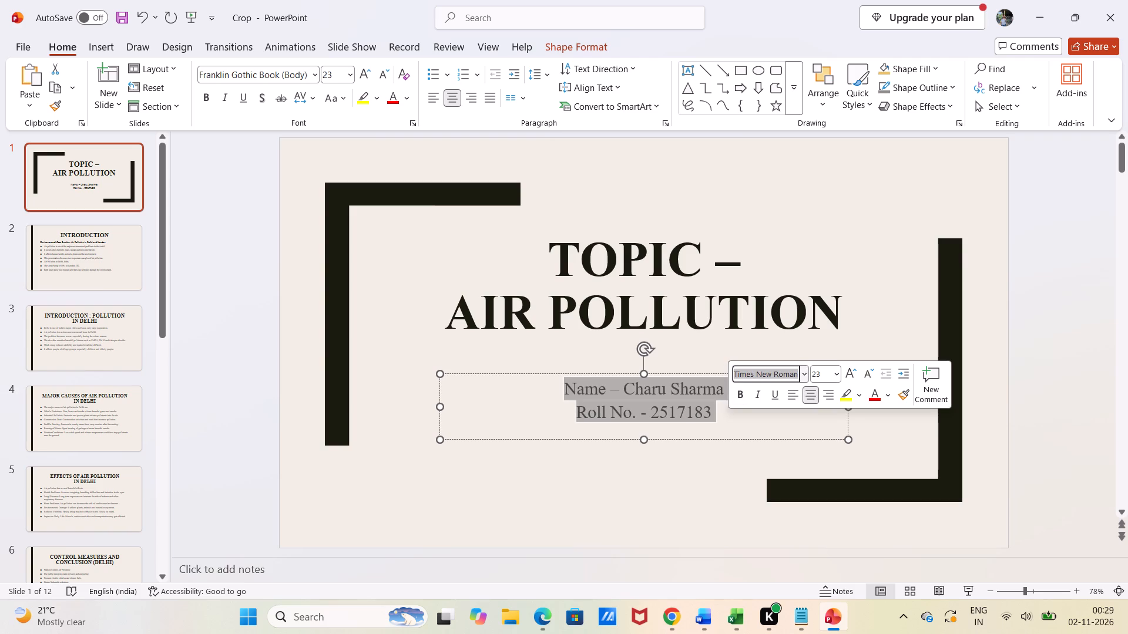
{"action": "left_click", "coordinate": [820, 372]}
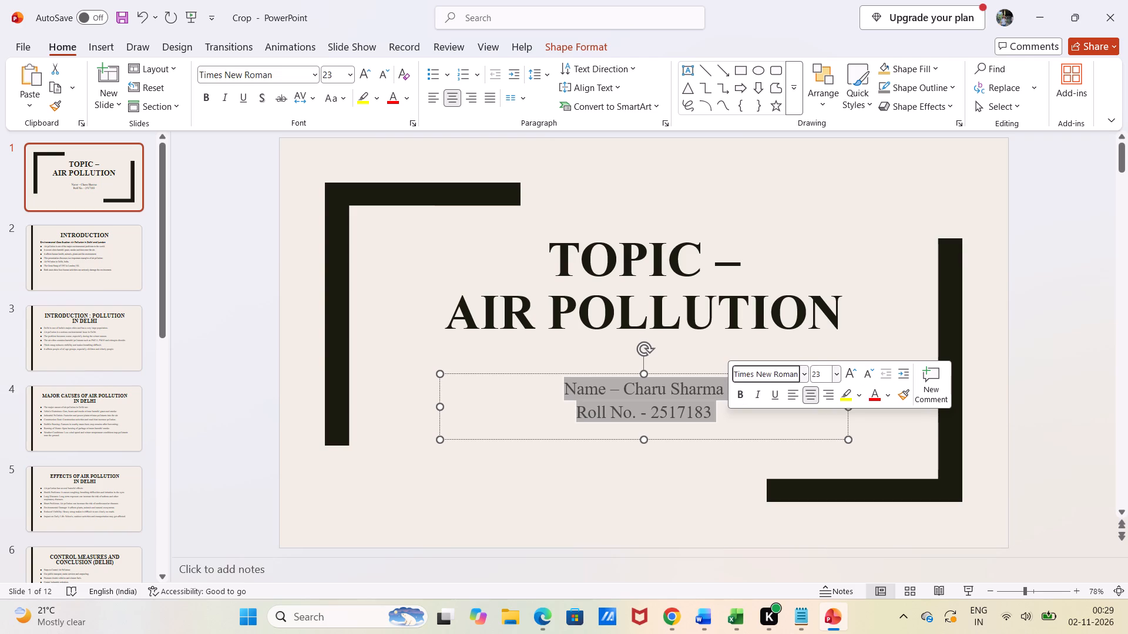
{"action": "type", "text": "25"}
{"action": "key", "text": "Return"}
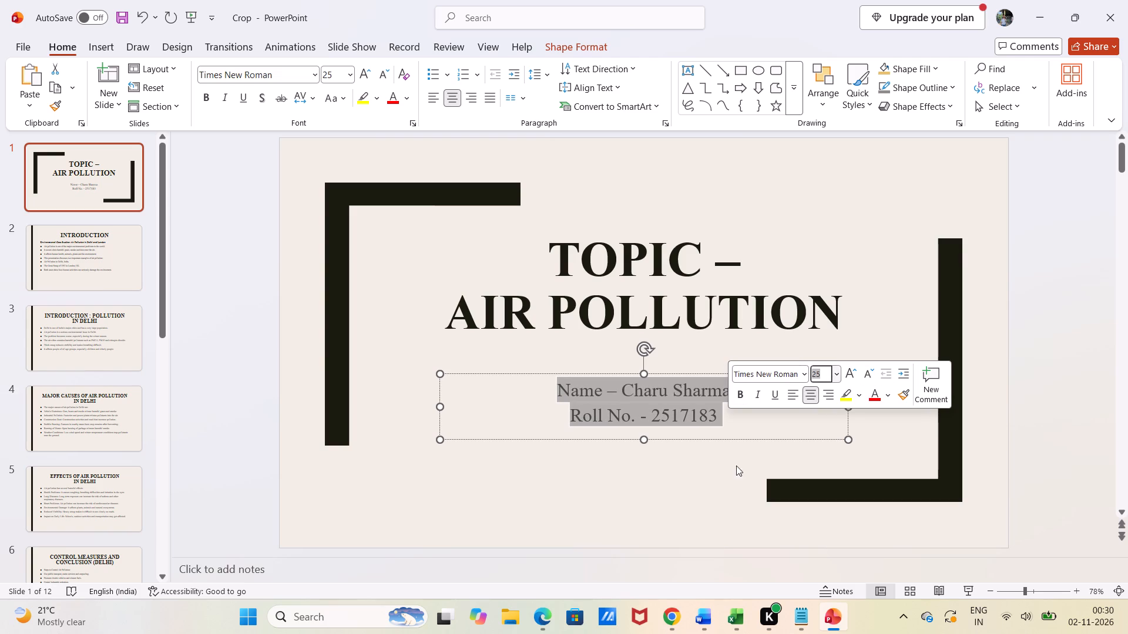
{"action": "left_click", "coordinate": [582, 498]}
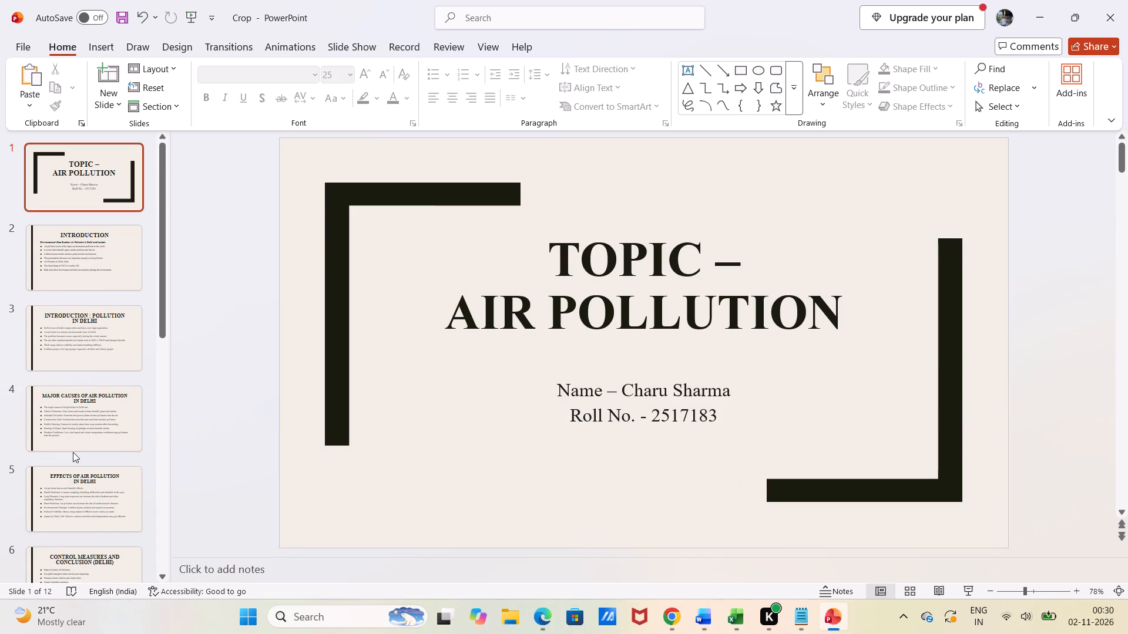
Add a Title Only slide after the Overall Conclusion slide and title it "THANK YOU".
{"action": "scroll", "coordinate": [73, 452], "scroll_direction": "down", "scroll_amount": 5}
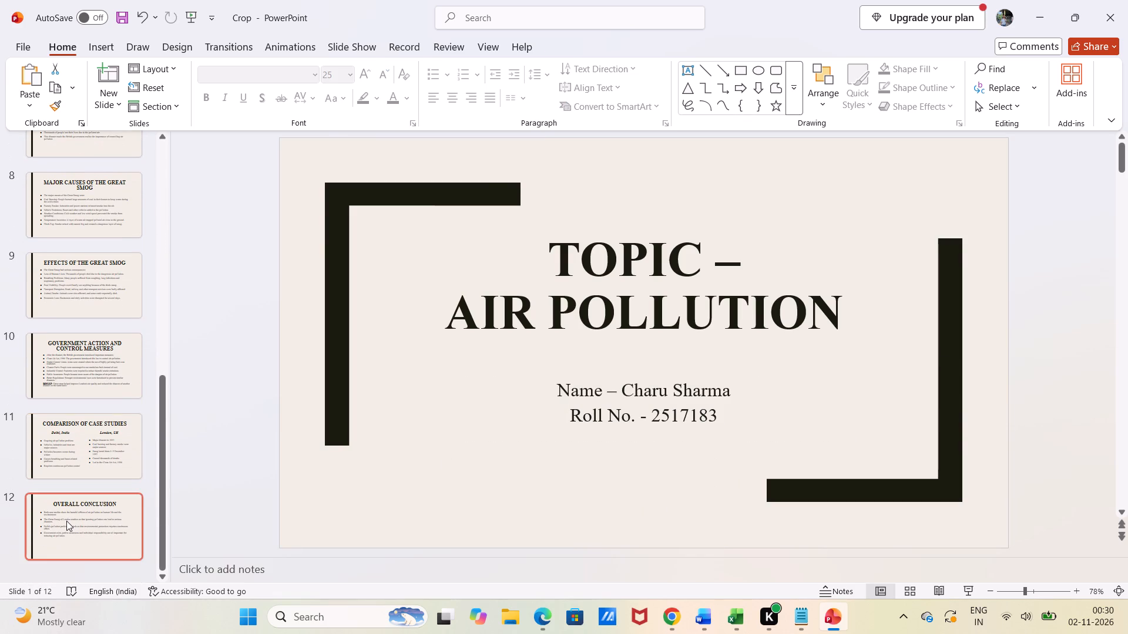
{"action": "left_click", "coordinate": [66, 521]}
{"action": "left_click", "coordinate": [113, 102]}
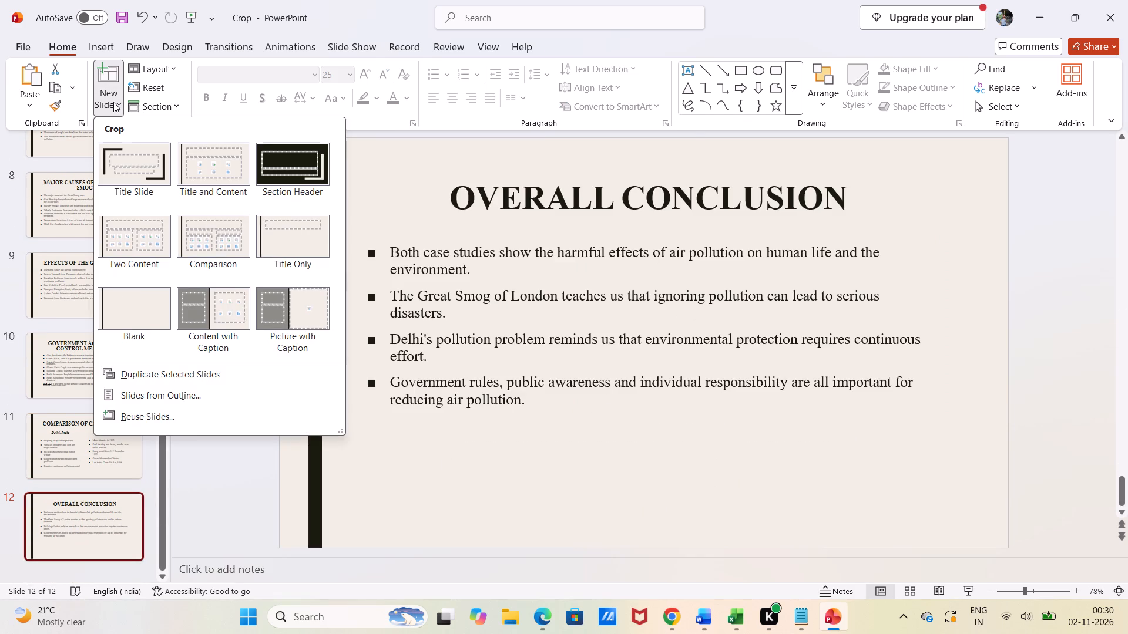
{"action": "left_click", "coordinate": [261, 248]}
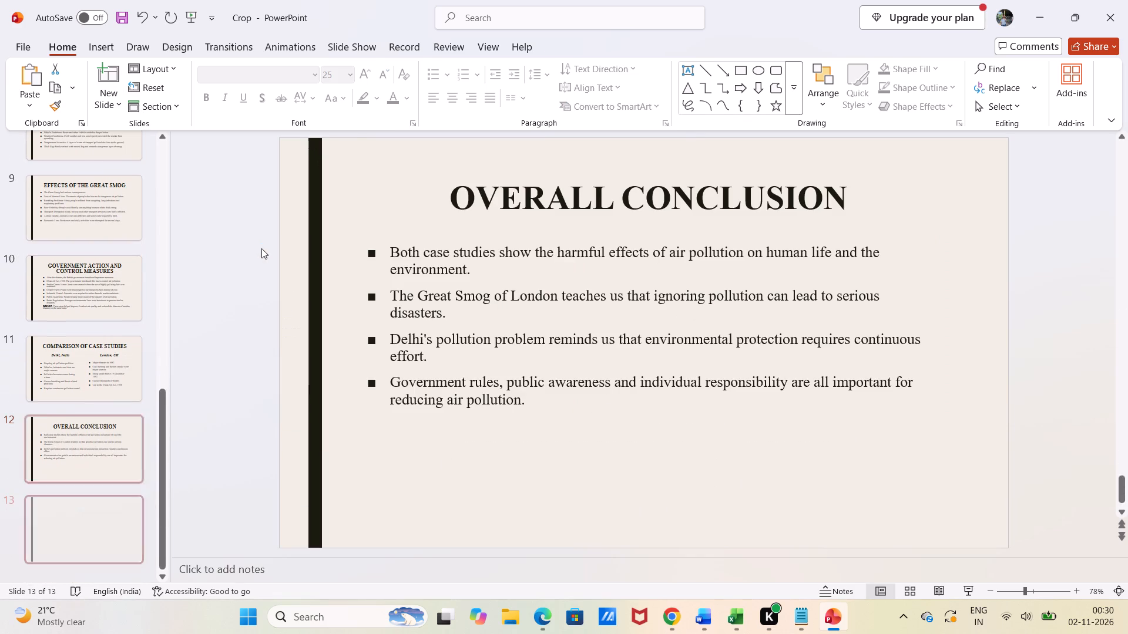
{"action": "left_click", "coordinate": [530, 238]}
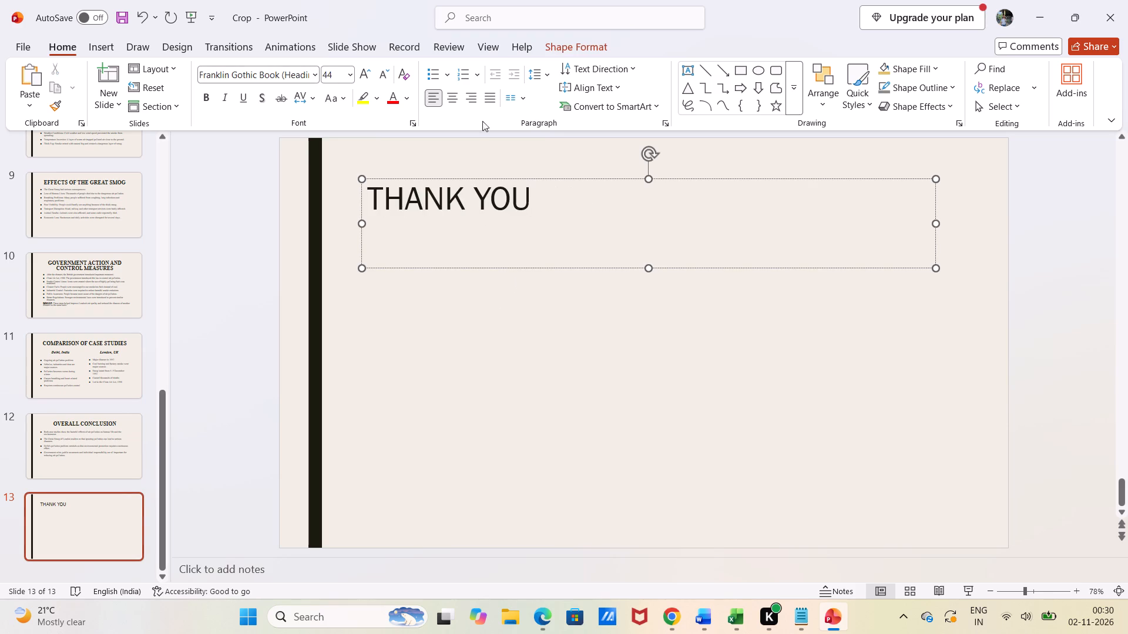
Centre the "THANK YOU" title and format it in bold Times New Roman at size 65.
{"action": "left_click", "coordinate": [455, 103]}
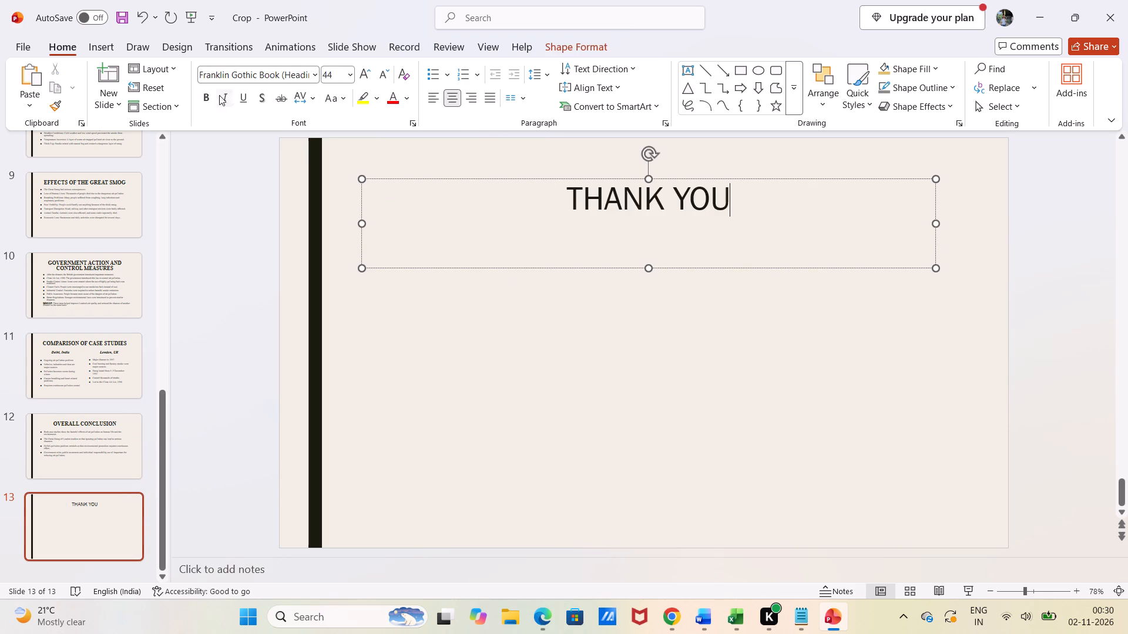
{"action": "left_click_drag", "start_coordinate": [549, 201], "coordinate": [761, 198]}
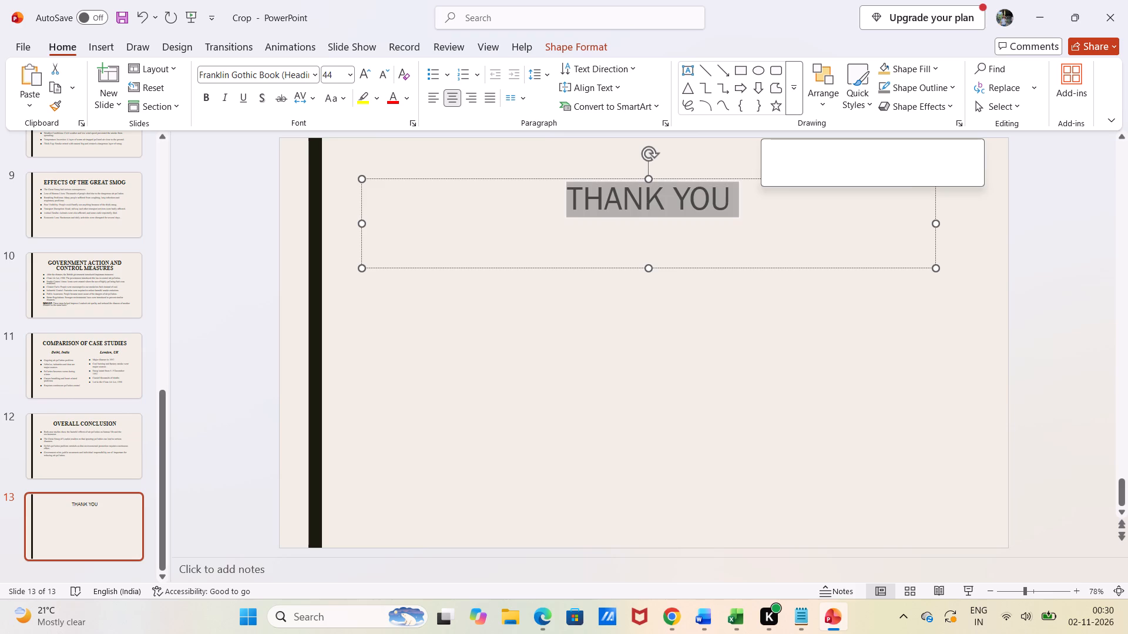
{"action": "left_click", "coordinate": [851, 150]}
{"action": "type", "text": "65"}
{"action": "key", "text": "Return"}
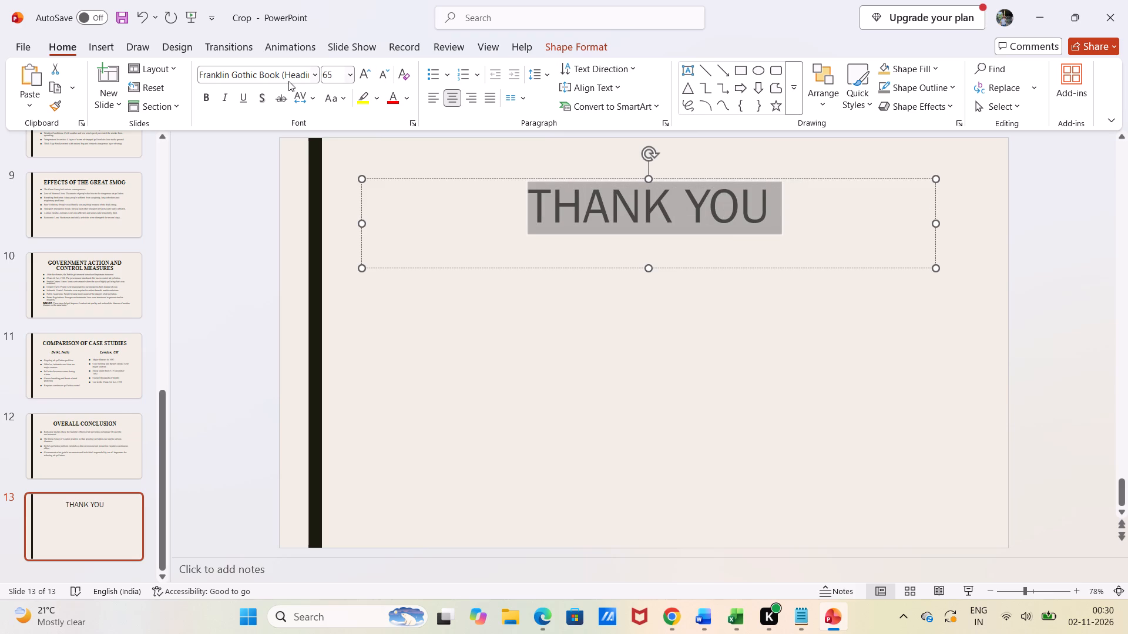
{"action": "left_click", "coordinate": [287, 75]}
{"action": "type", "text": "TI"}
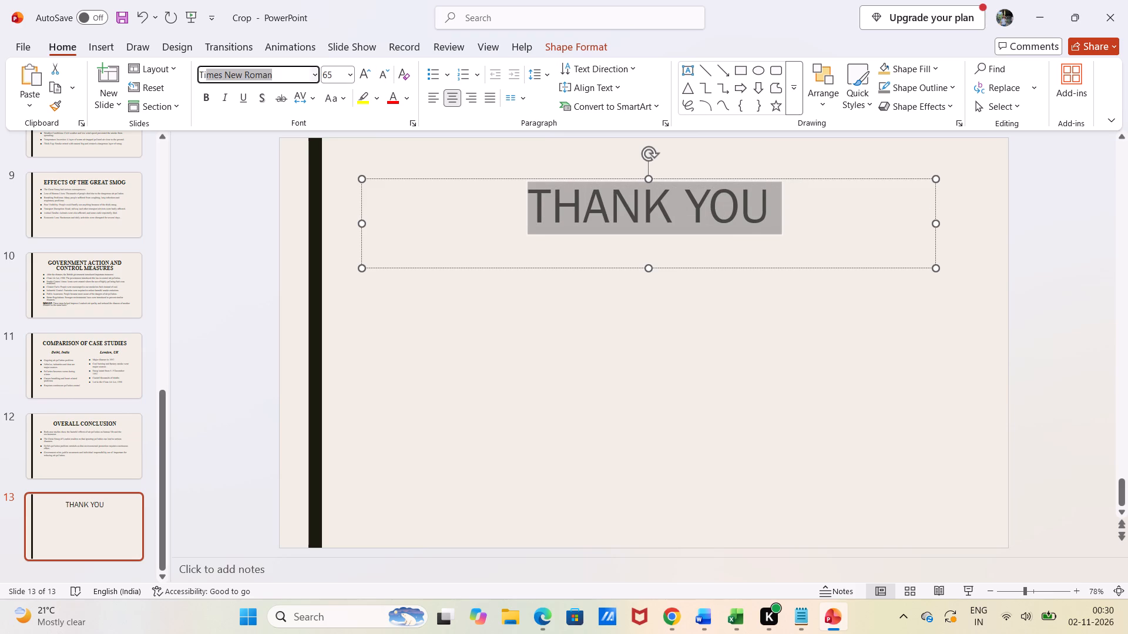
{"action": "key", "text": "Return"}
{"action": "left_click", "coordinate": [207, 100]}
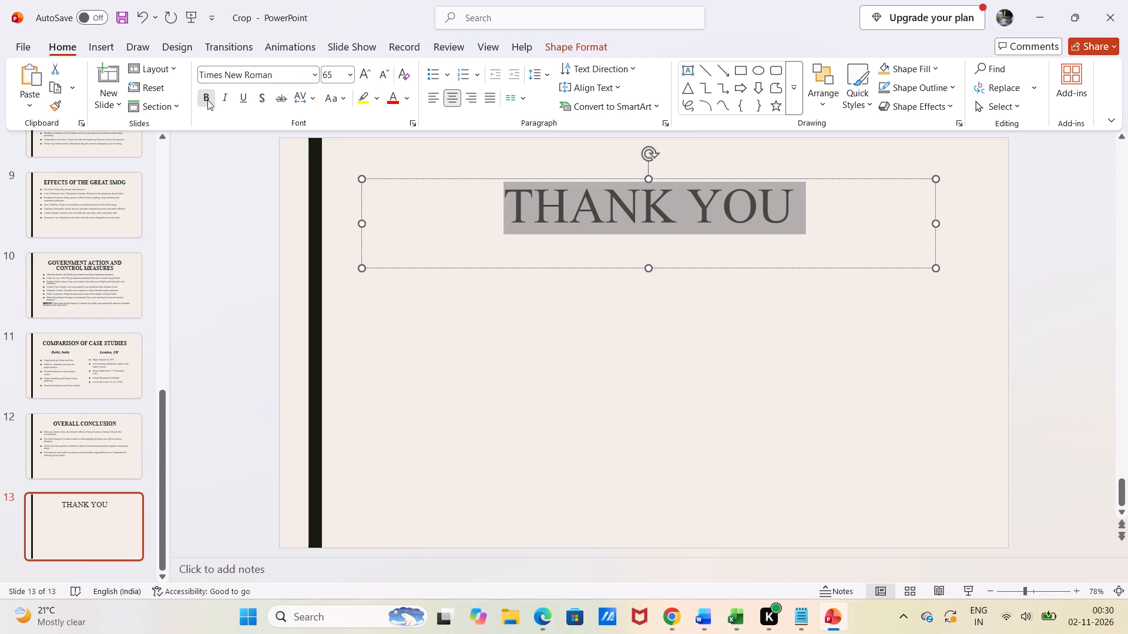
{"action": "left_click", "coordinate": [508, 370]}
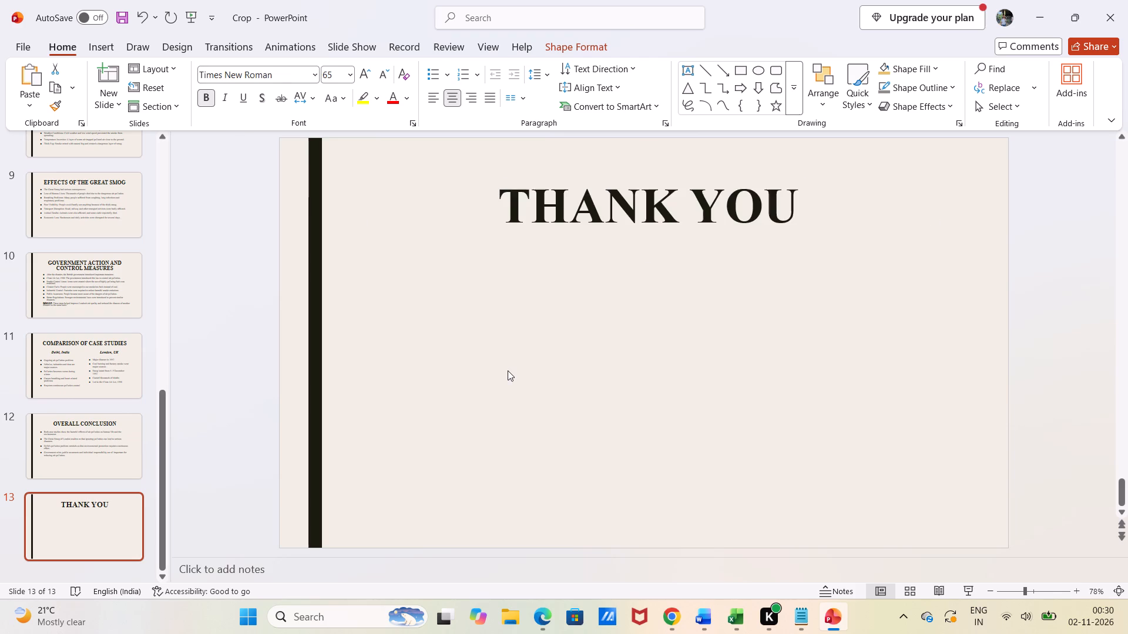
{"action": "left_click", "coordinate": [508, 370]}
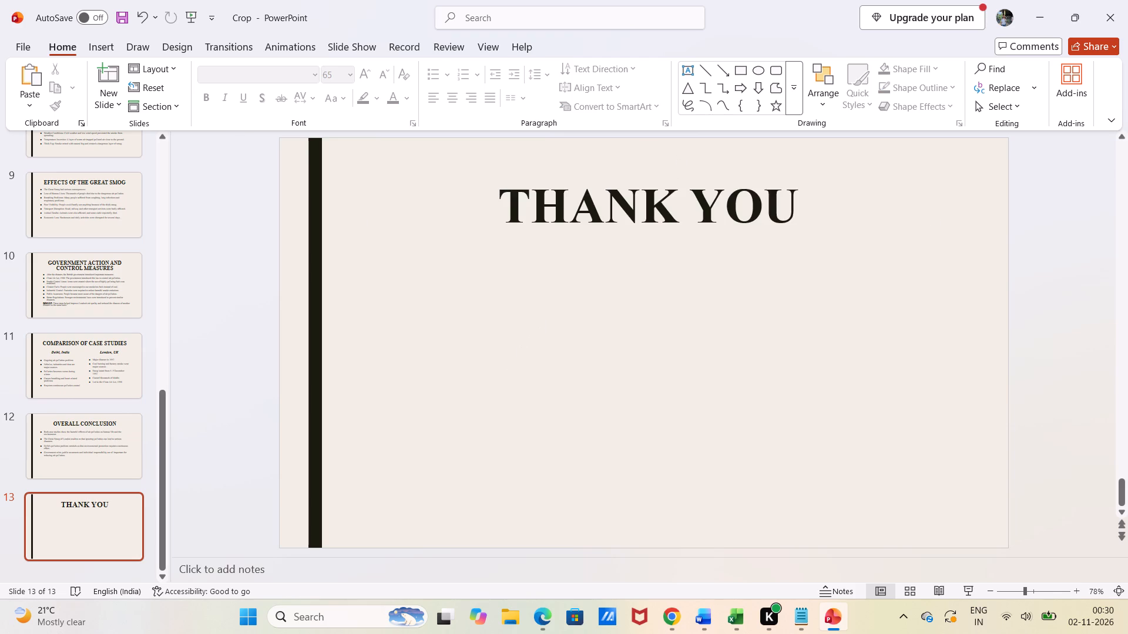
Shift the lower and upper edges of the "THANK YOU" title box downward so the text sits near the slide's middle.
{"action": "left_click", "coordinate": [629, 227]}
{"action": "left_click", "coordinate": [659, 259]}
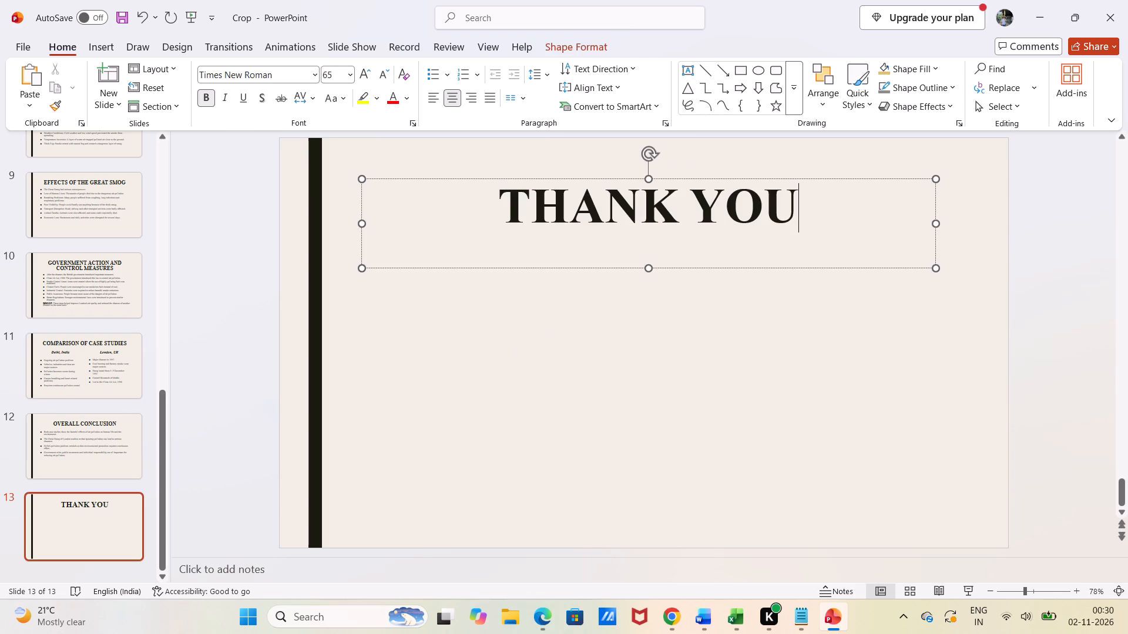
{"action": "left_click_drag", "start_coordinate": [649, 268], "coordinate": [659, 332]}
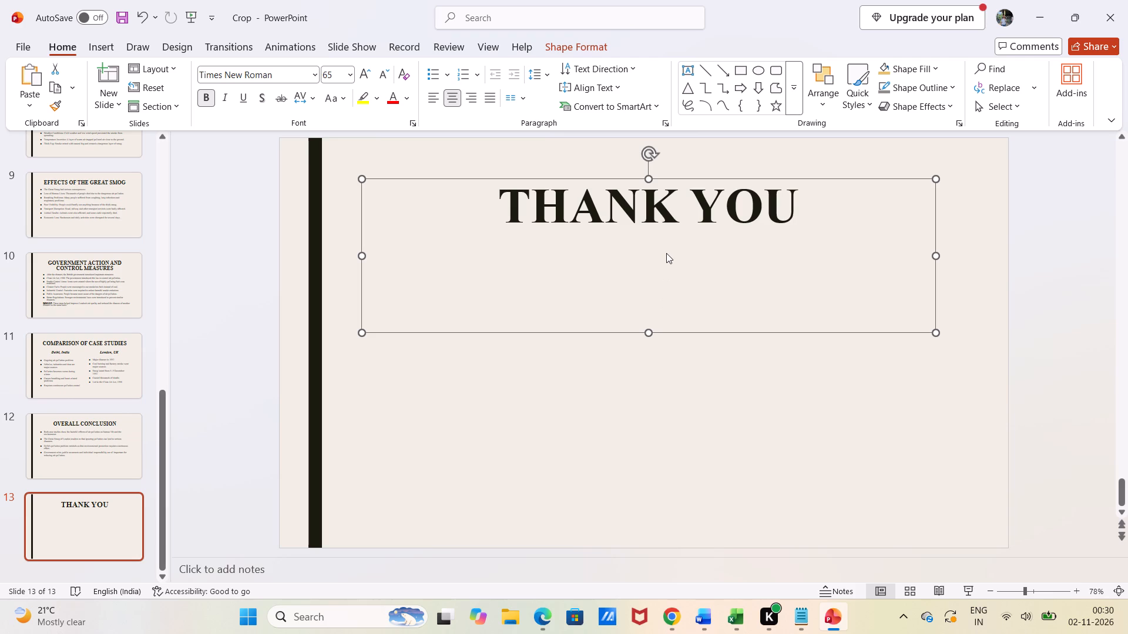
{"action": "left_click", "coordinate": [614, 282]}
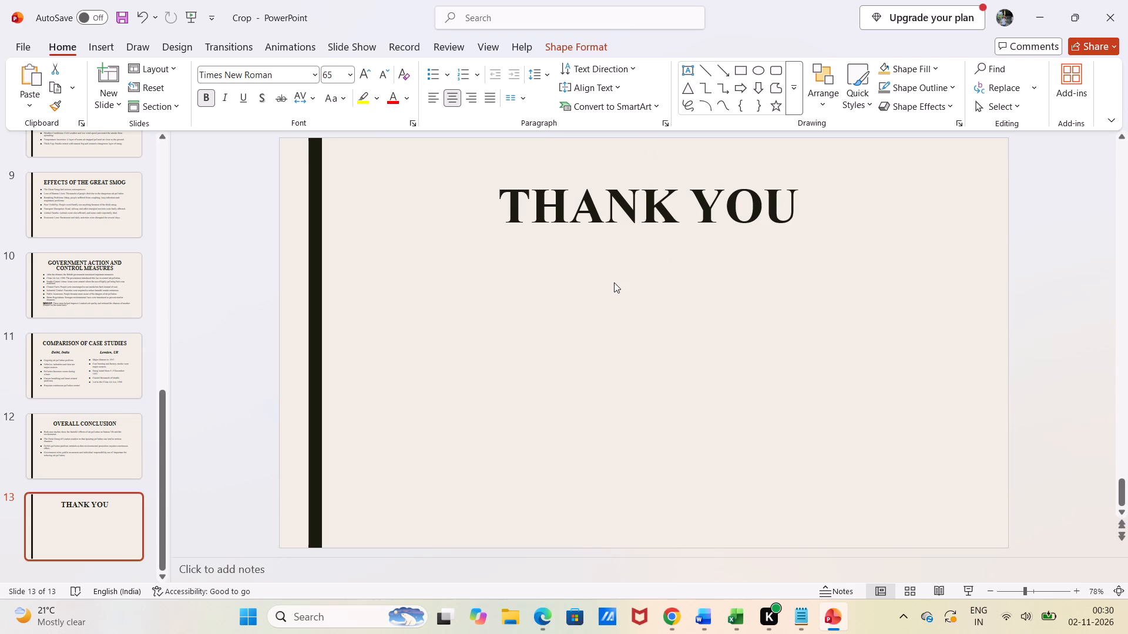
{"action": "left_click", "coordinate": [646, 251]}
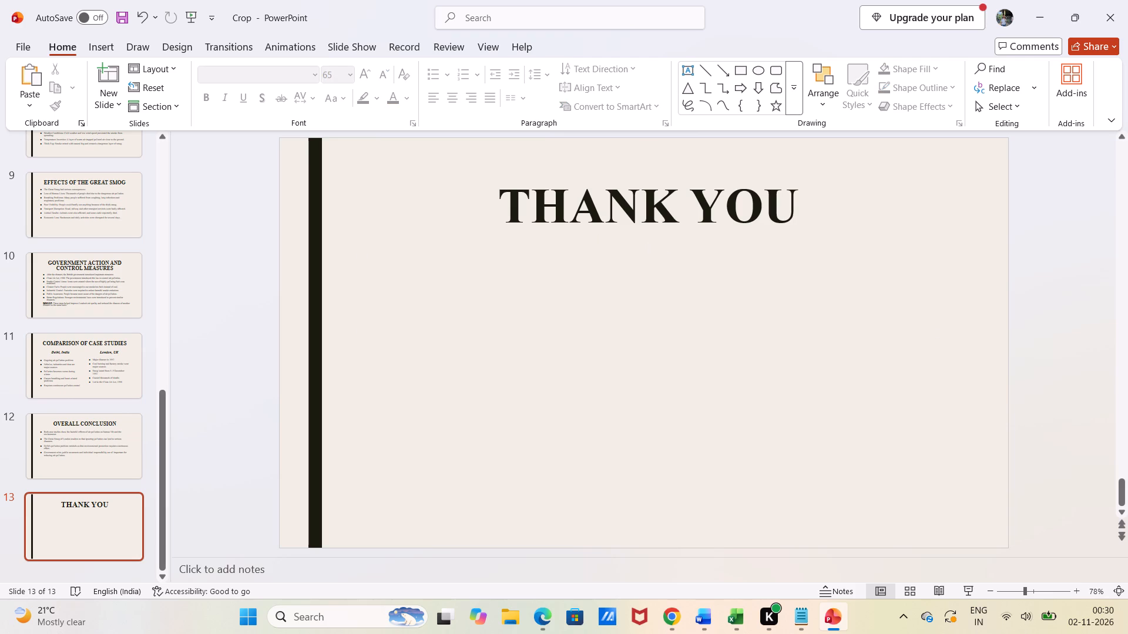
{"action": "left_click", "coordinate": [656, 220]}
{"action": "left_click_drag", "start_coordinate": [650, 180], "coordinate": [656, 245]}
{"action": "left_click_drag", "start_coordinate": [648, 331], "coordinate": [654, 404]}
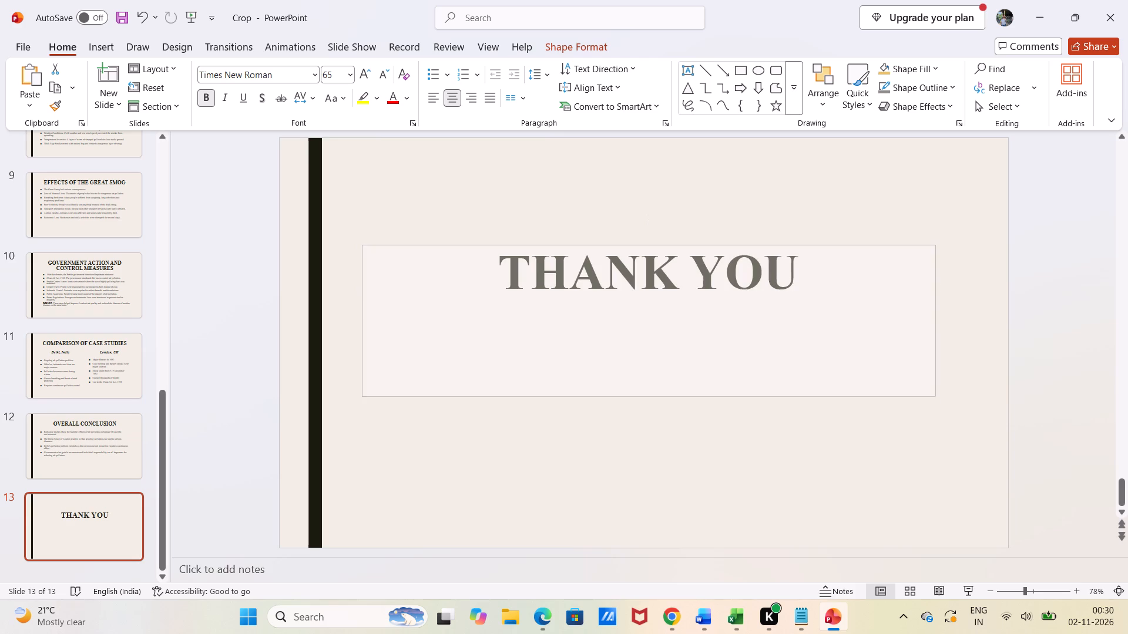
{"action": "left_click_drag", "start_coordinate": [654, 404], "coordinate": [653, 454]}
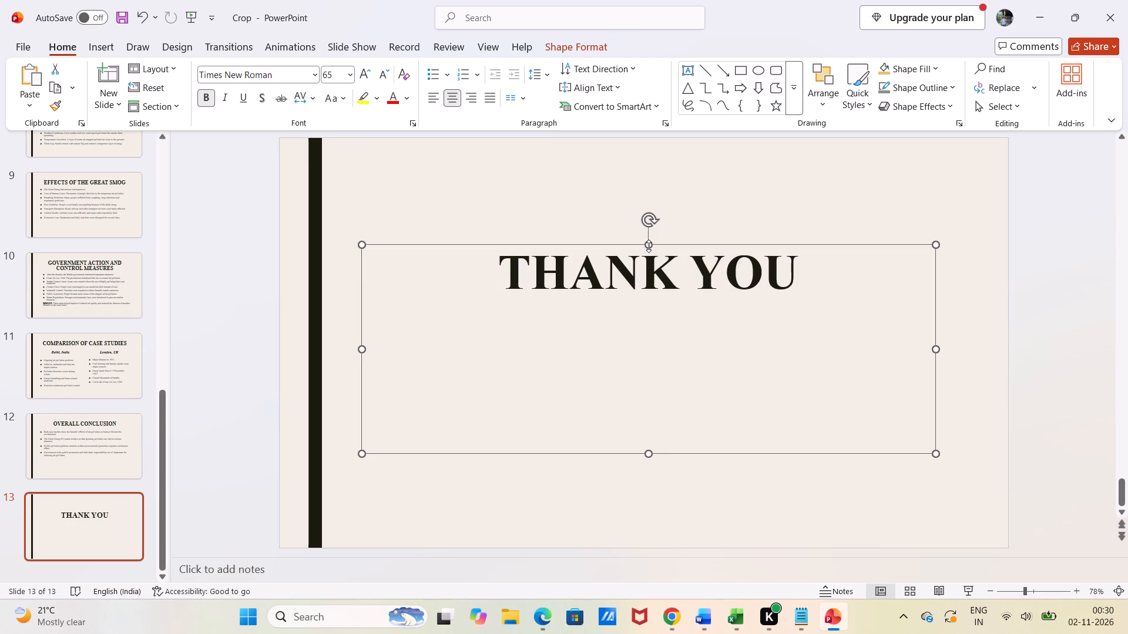
{"action": "left_click_drag", "start_coordinate": [649, 246], "coordinate": [664, 321]}
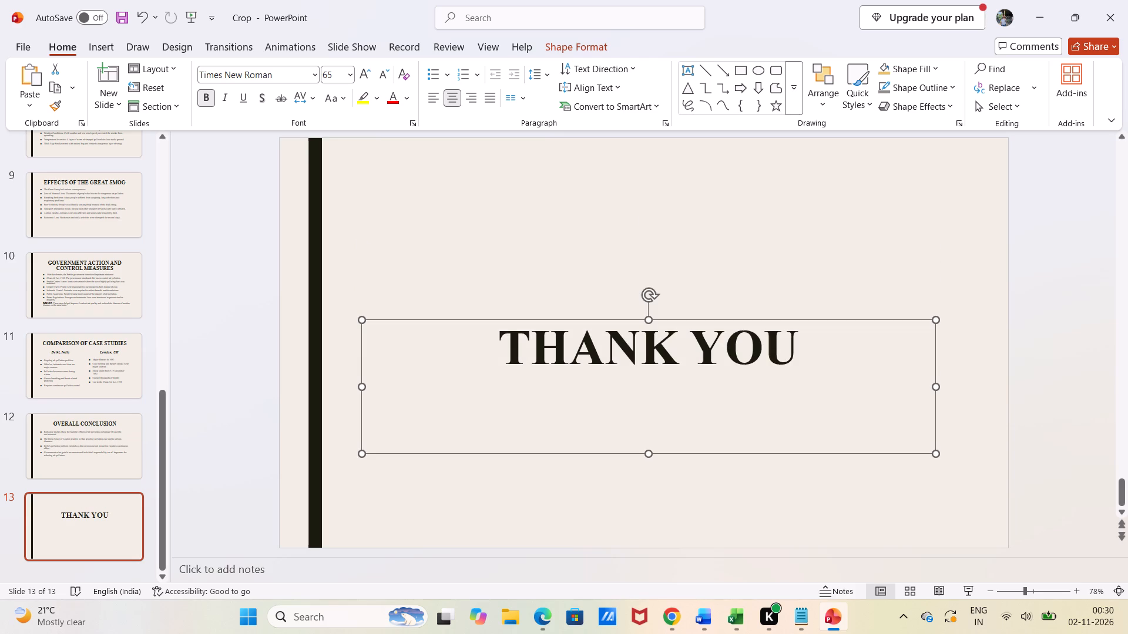
{"action": "left_click", "coordinate": [678, 248]}
{"action": "left_click", "coordinate": [622, 348]}
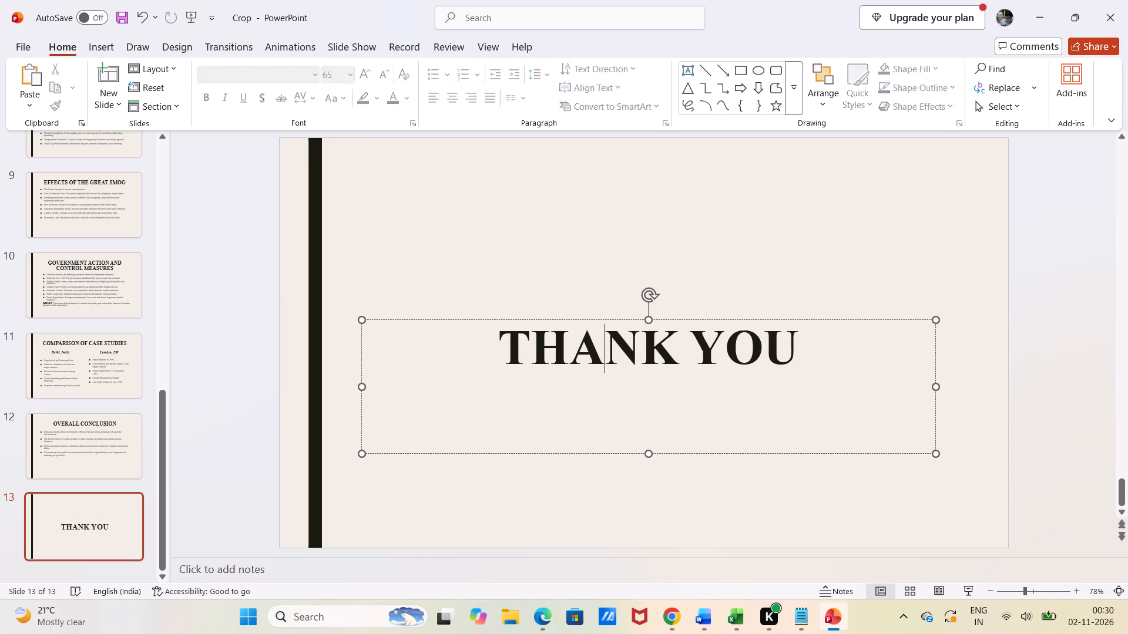
{"action": "left_click", "coordinate": [475, 186]}
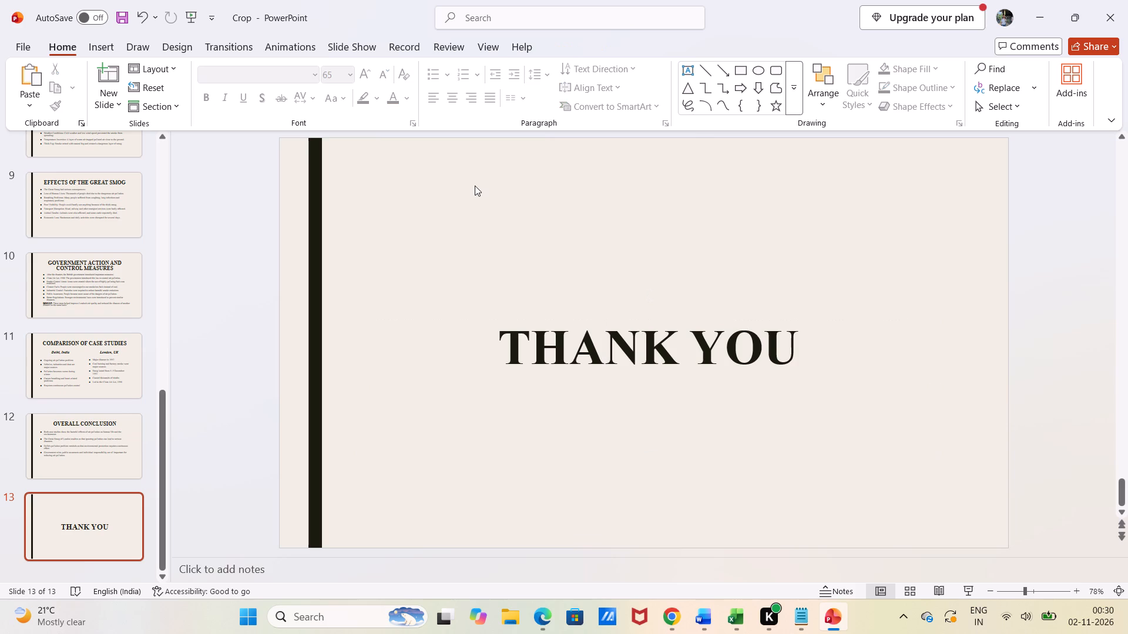
Raise the upper edge of the "THANK YOU" title box slightly to move the text a little higher.
{"action": "left_click", "coordinate": [629, 306]}
{"action": "left_click_drag", "start_coordinate": [657, 363], "coordinate": [647, 316]}
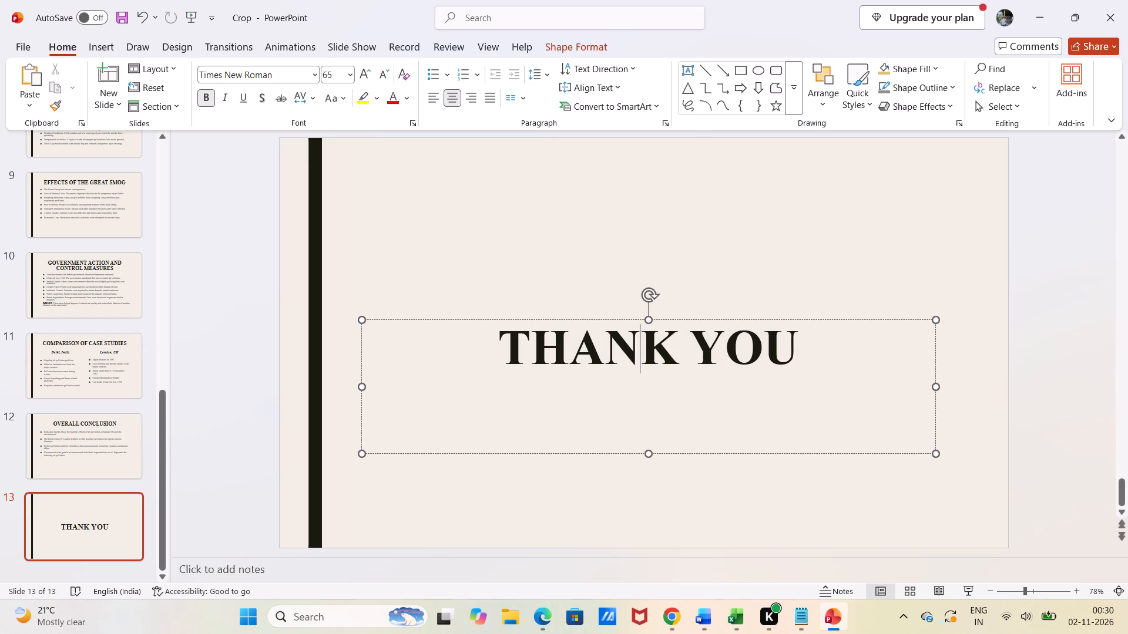
{"action": "left_click_drag", "start_coordinate": [647, 316], "coordinate": [647, 288]}
{"action": "left_click_drag", "start_coordinate": [650, 320], "coordinate": [650, 288]}
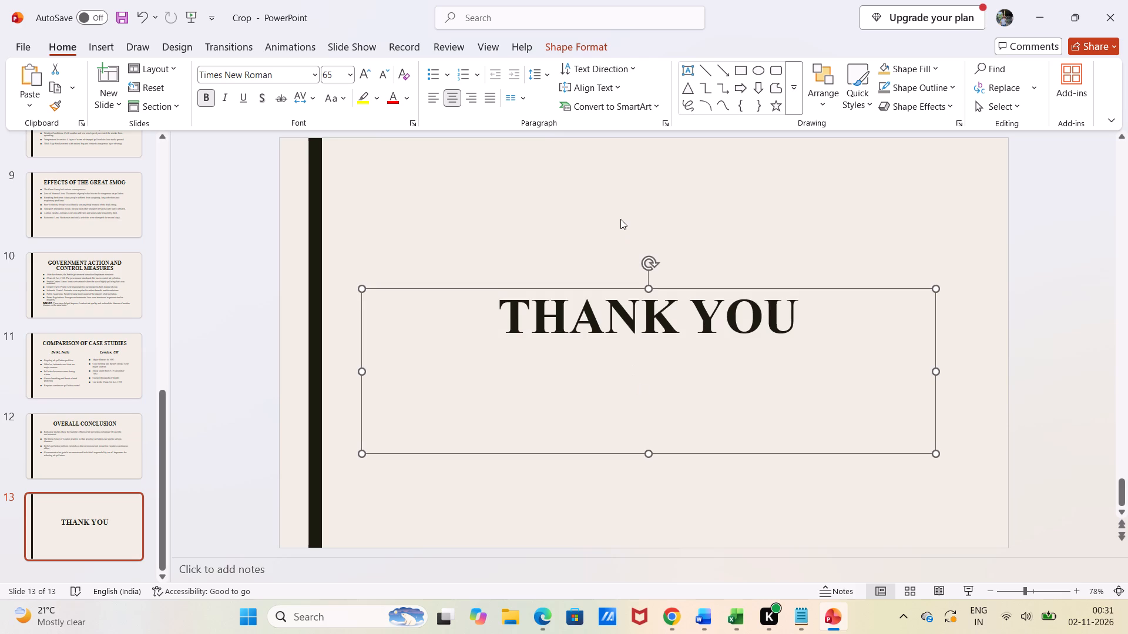
Save the presentation as "Air Pollution_Charu" in the personal OneDrive ドキュメント folder.
{"action": "left_click", "coordinate": [619, 220]}
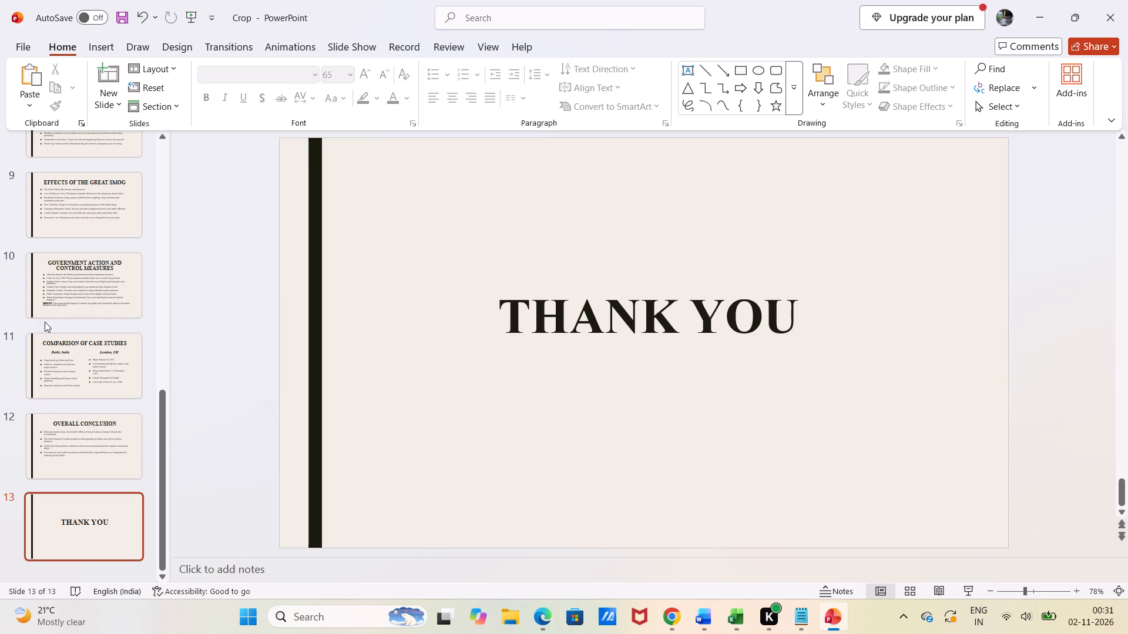
{"action": "left_click", "coordinate": [253, 22]}
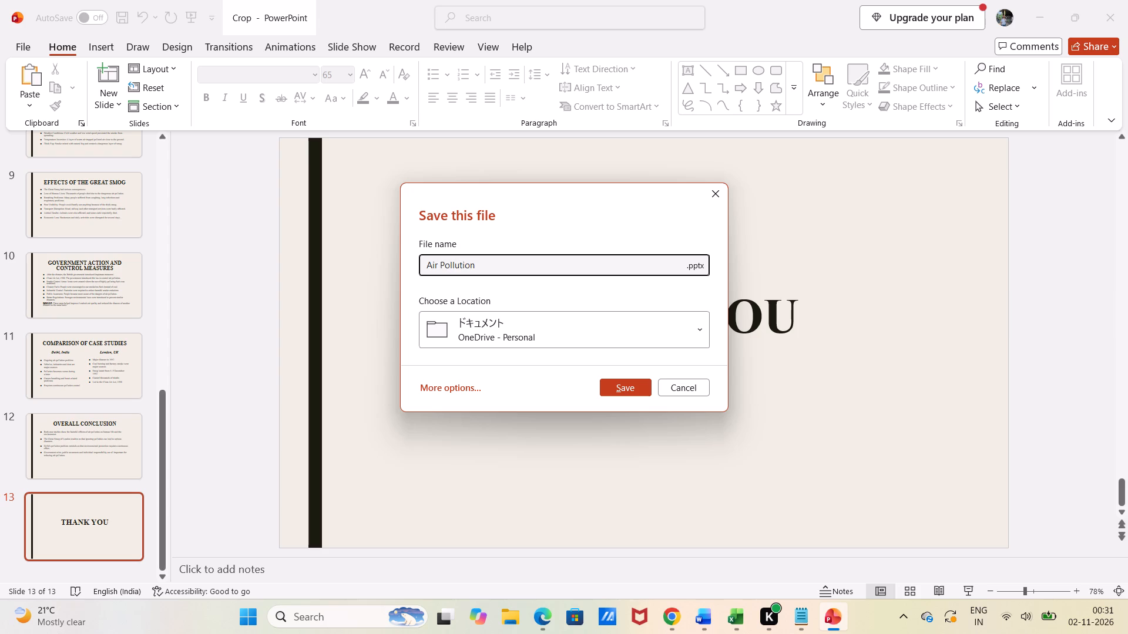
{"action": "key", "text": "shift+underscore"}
{"action": "left_click", "coordinate": [625, 385]}
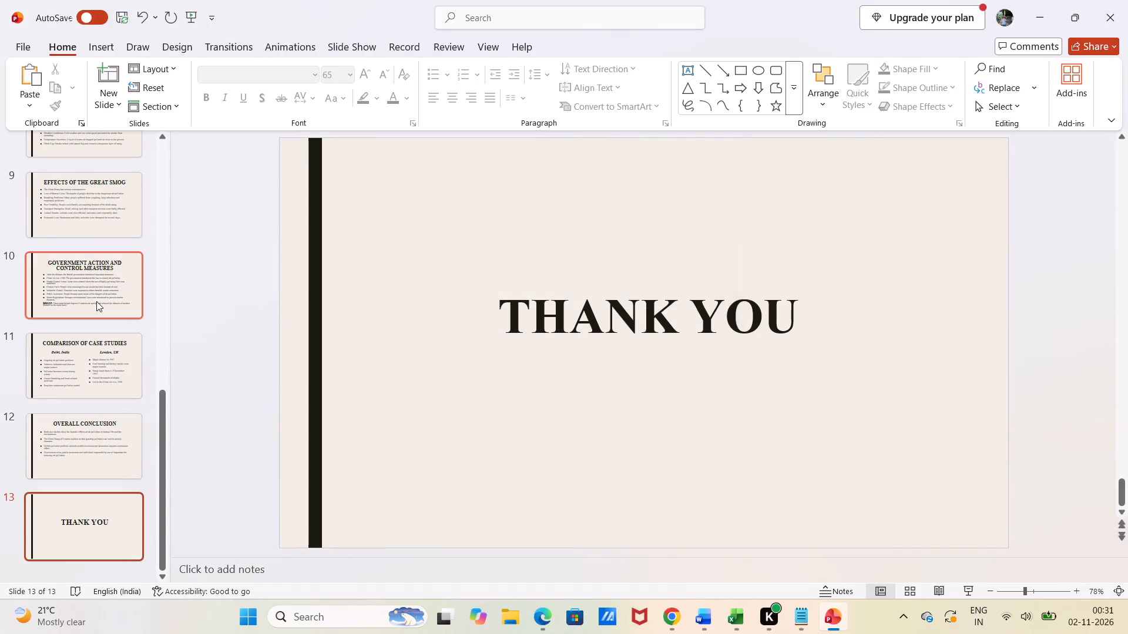
Save a copy of the presentation to the Desktop folder under the same file name as a PowerPoint Presentation.
{"action": "left_click", "coordinate": [22, 44]}
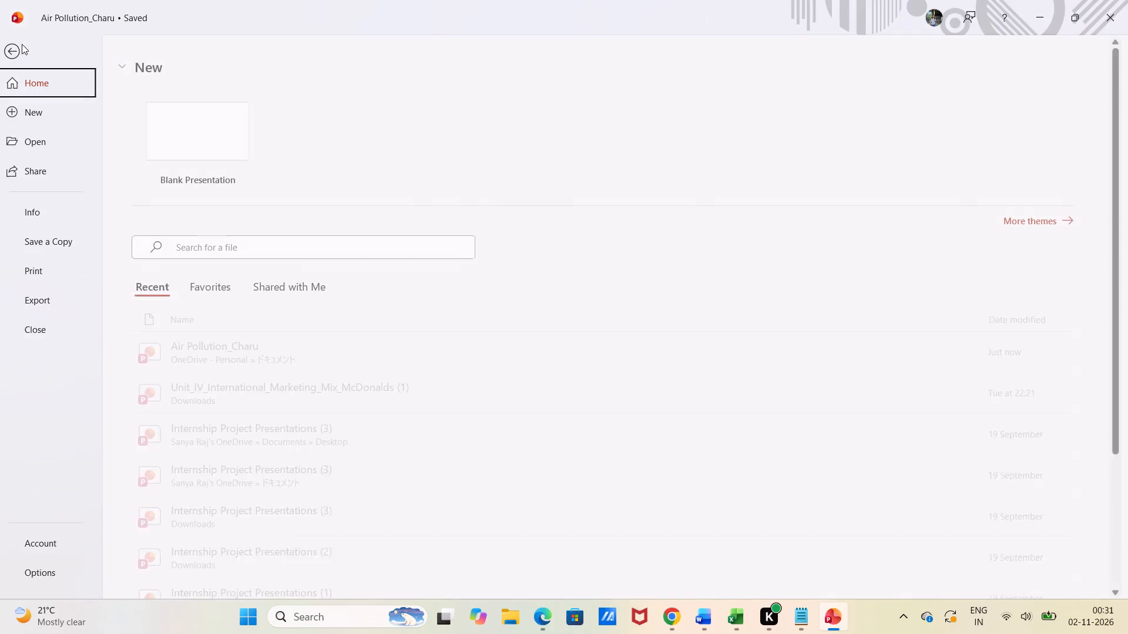
{"action": "left_click", "coordinate": [63, 242]}
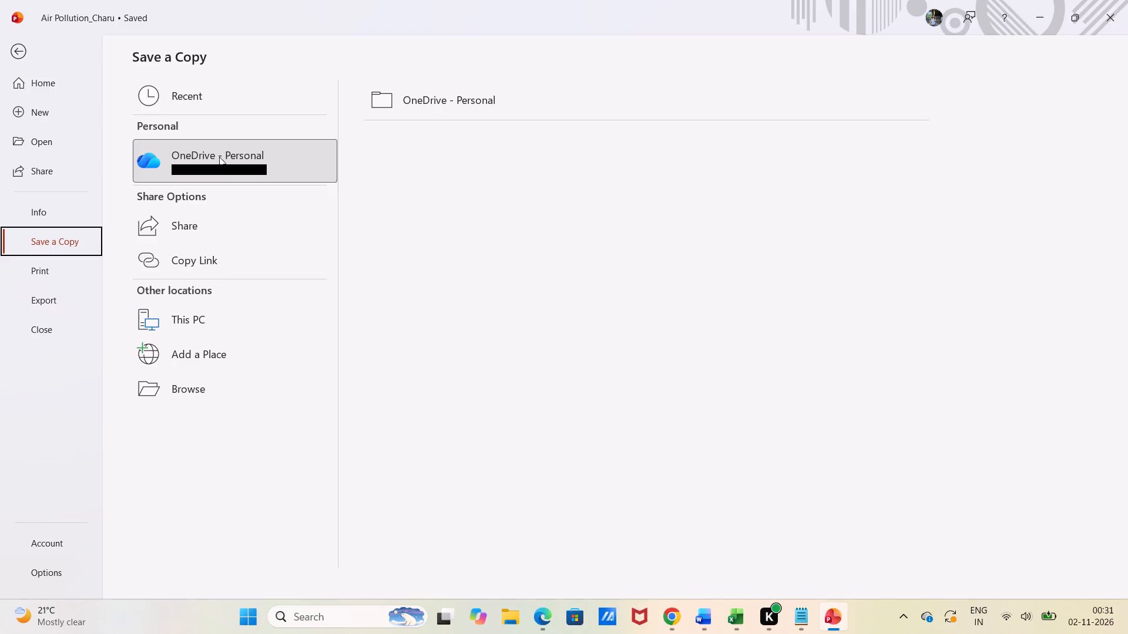
{"action": "left_click", "coordinate": [218, 313]}
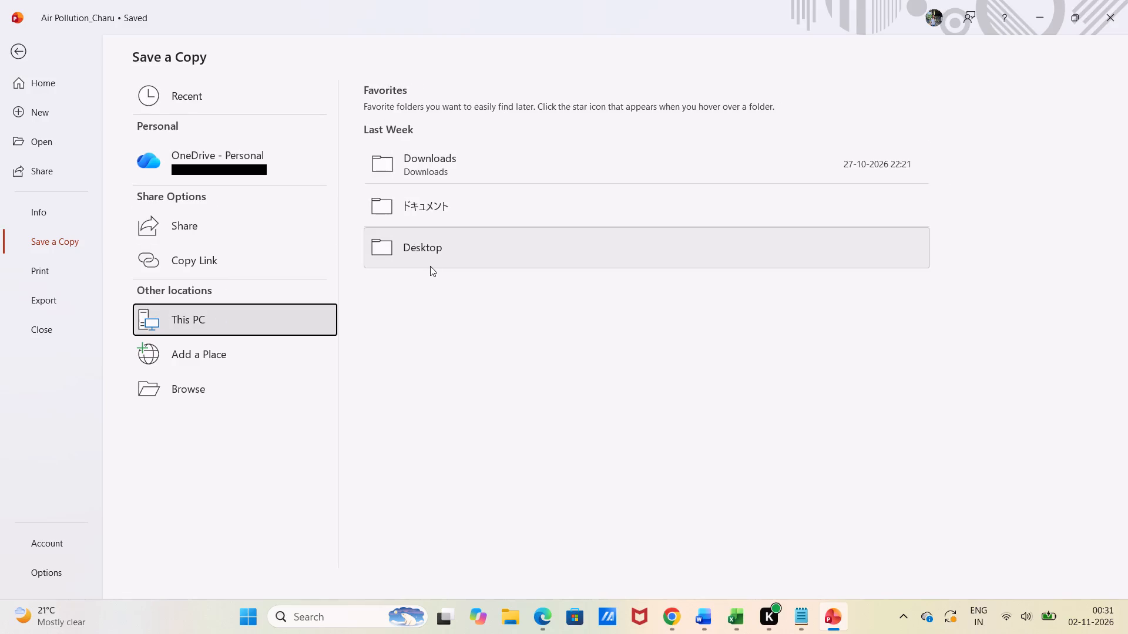
{"action": "left_click", "coordinate": [430, 266]}
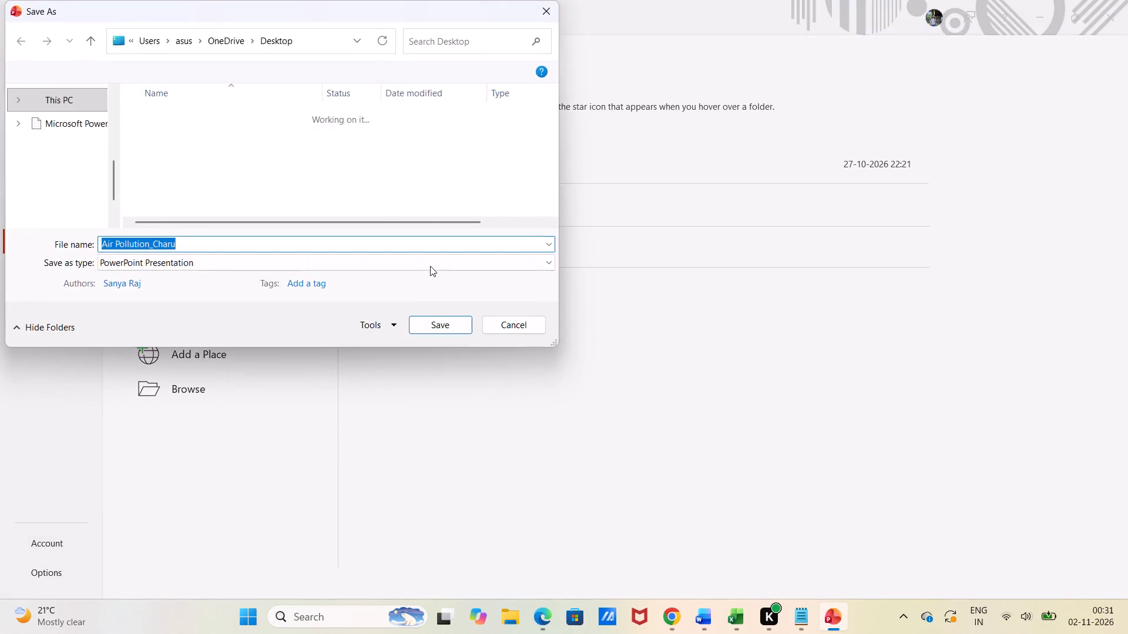
{"action": "left_click", "coordinate": [435, 326]}
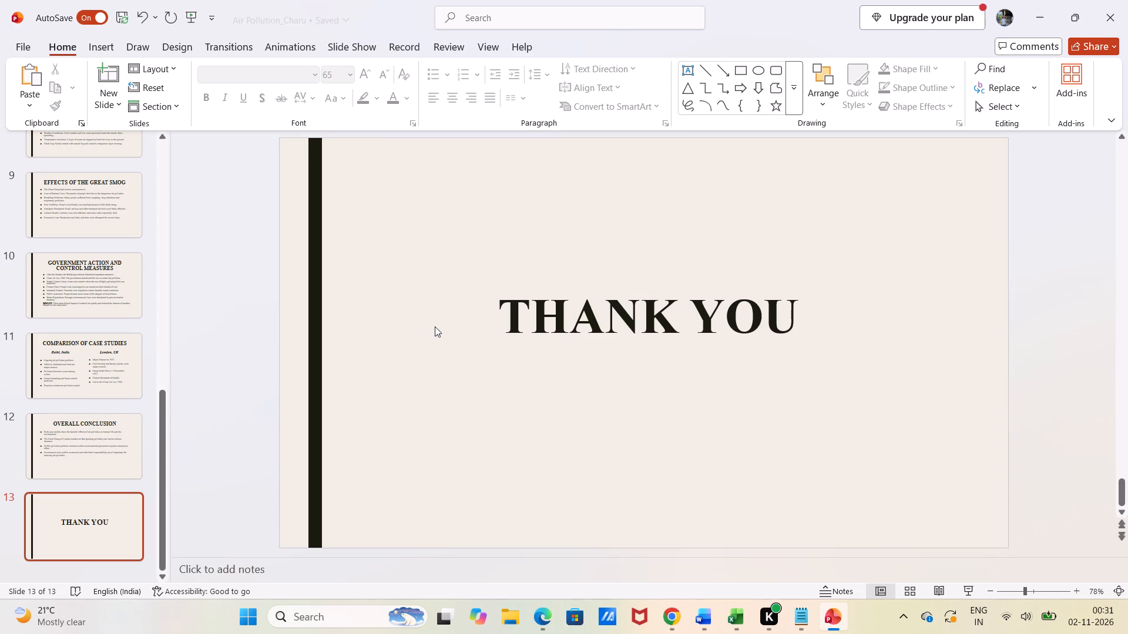
On the title slide, add the line "GE GEOGRAPHY" below "AIR POLLUTION" in the title.
{"action": "scroll", "coordinate": [125, 313], "scroll_direction": "up", "scroll_amount": 7}
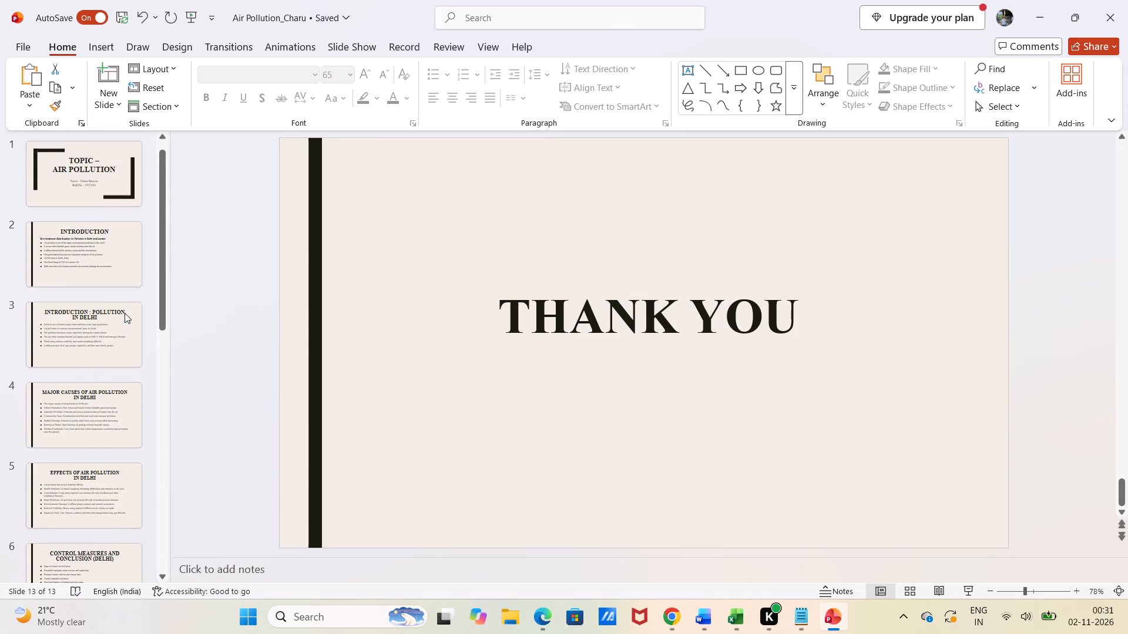
{"action": "scroll", "coordinate": [125, 313], "scroll_direction": "up", "scroll_amount": 7}
{"action": "left_click", "coordinate": [110, 184]}
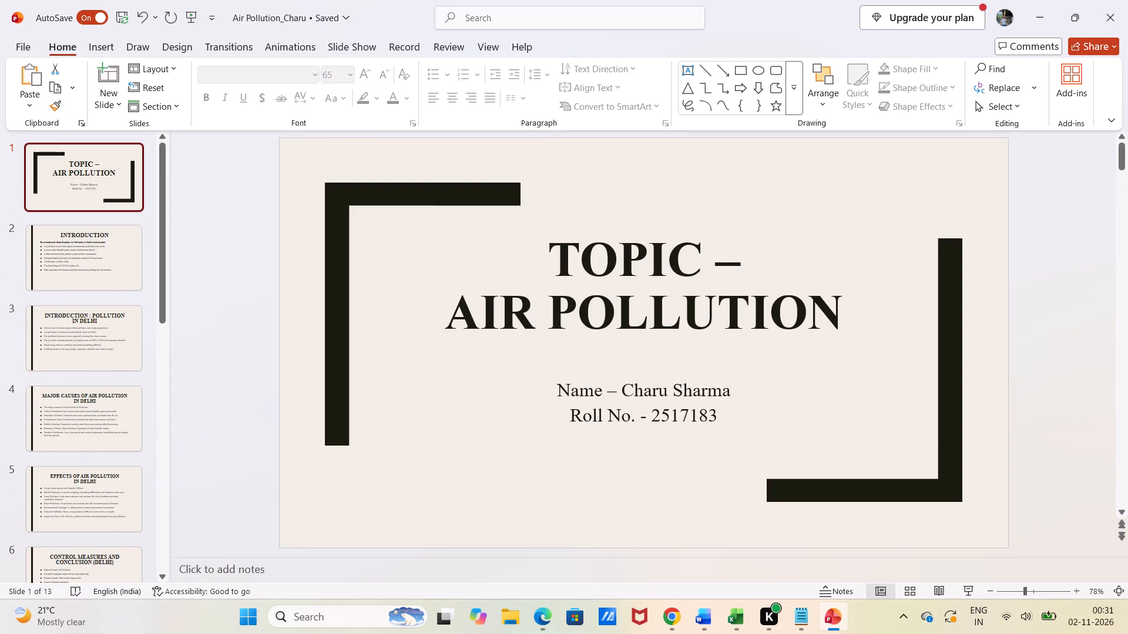
{"action": "left_click", "coordinate": [808, 306]}
{"action": "left_click", "coordinate": [853, 315]}
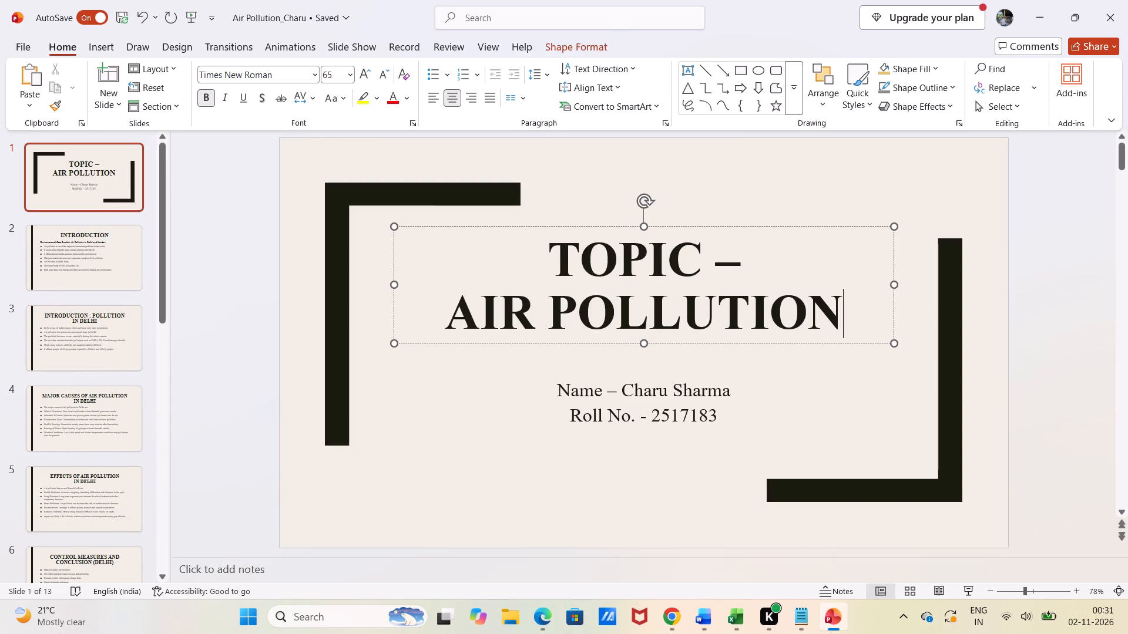
{"action": "key", "text": "Return"}
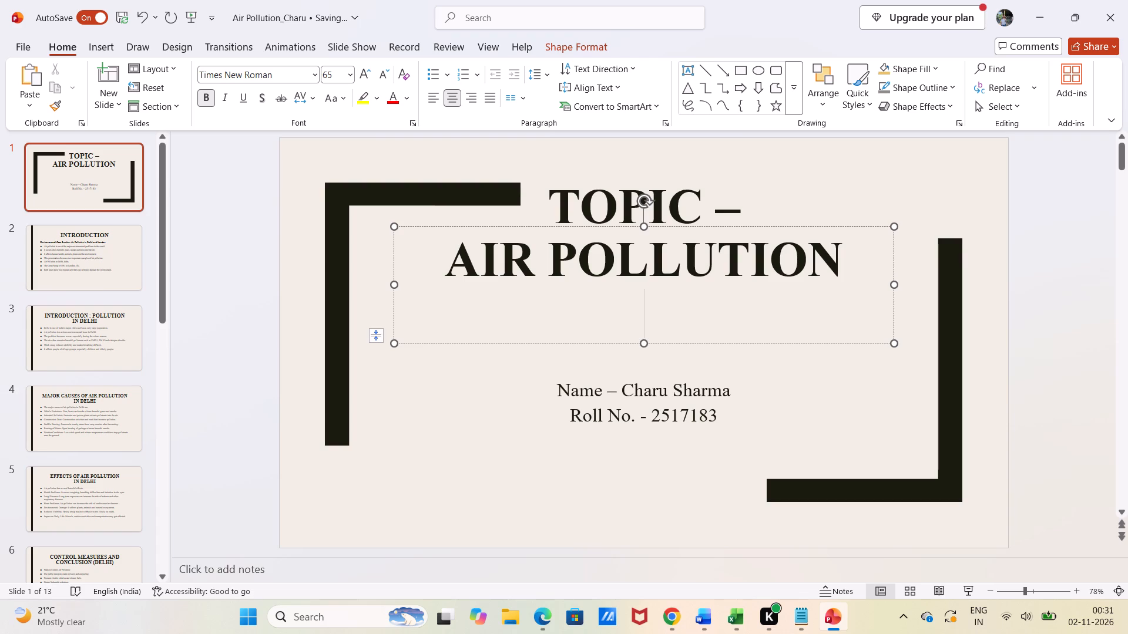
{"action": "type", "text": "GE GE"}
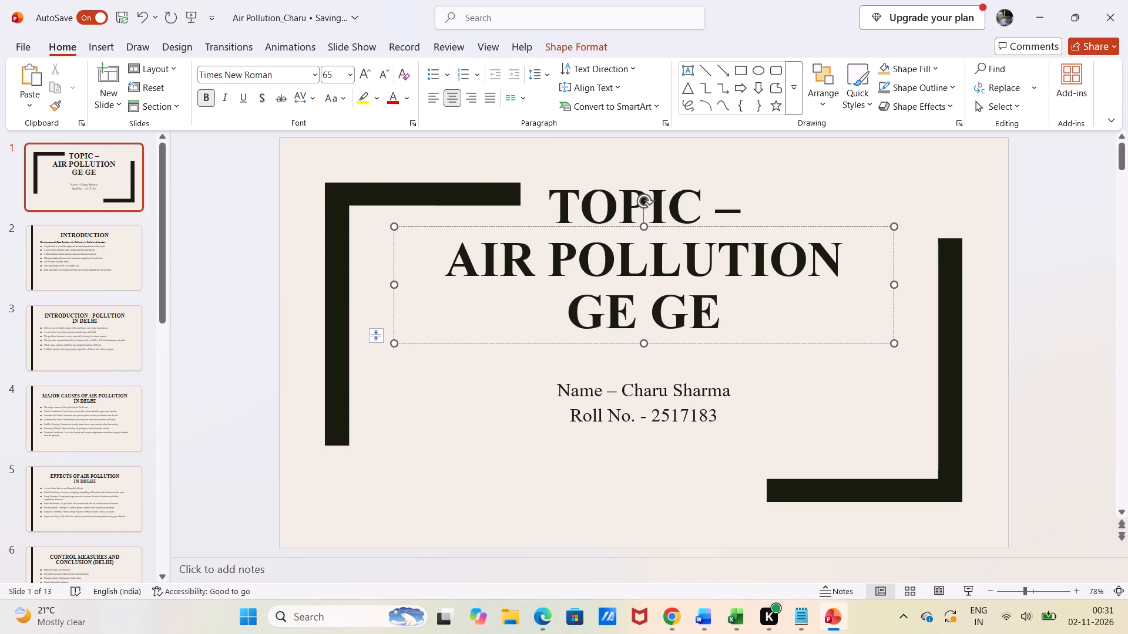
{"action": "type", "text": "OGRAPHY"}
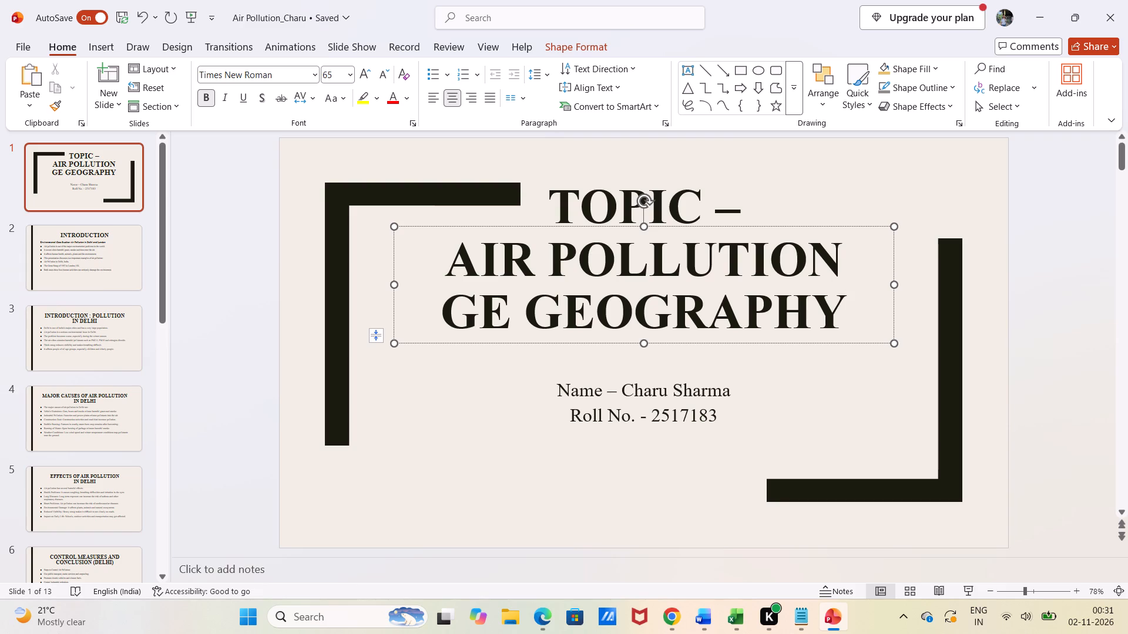
Set the font size of the "GE GEOGRAPHY" line to 35.
{"action": "left_click_drag", "start_coordinate": [439, 312], "coordinate": [757, 313]}
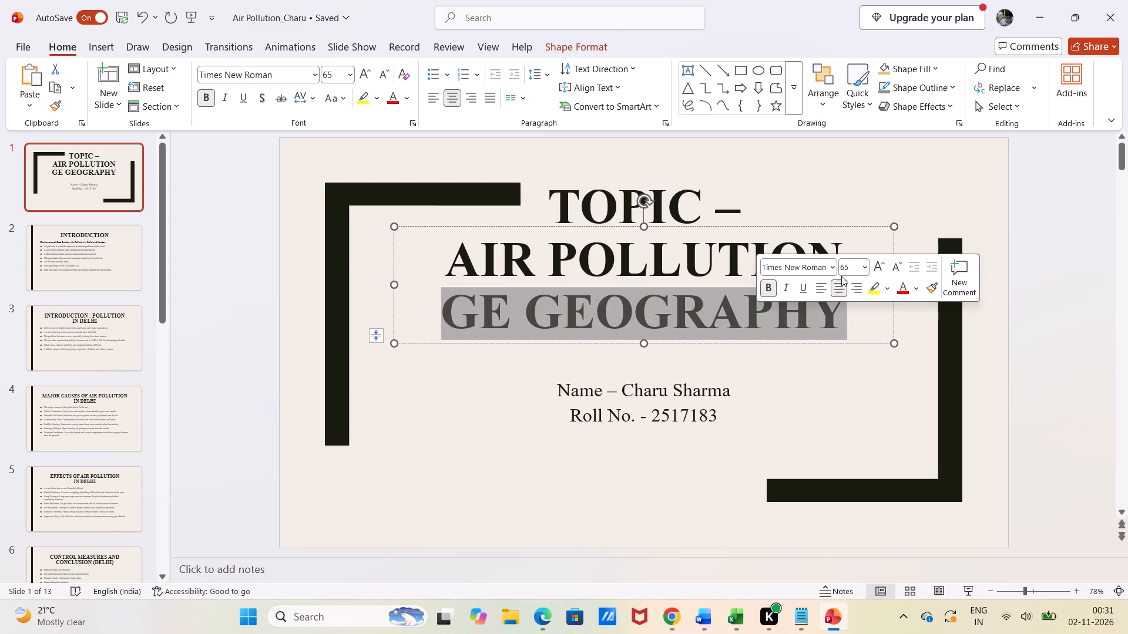
{"action": "left_click", "coordinate": [846, 267]}
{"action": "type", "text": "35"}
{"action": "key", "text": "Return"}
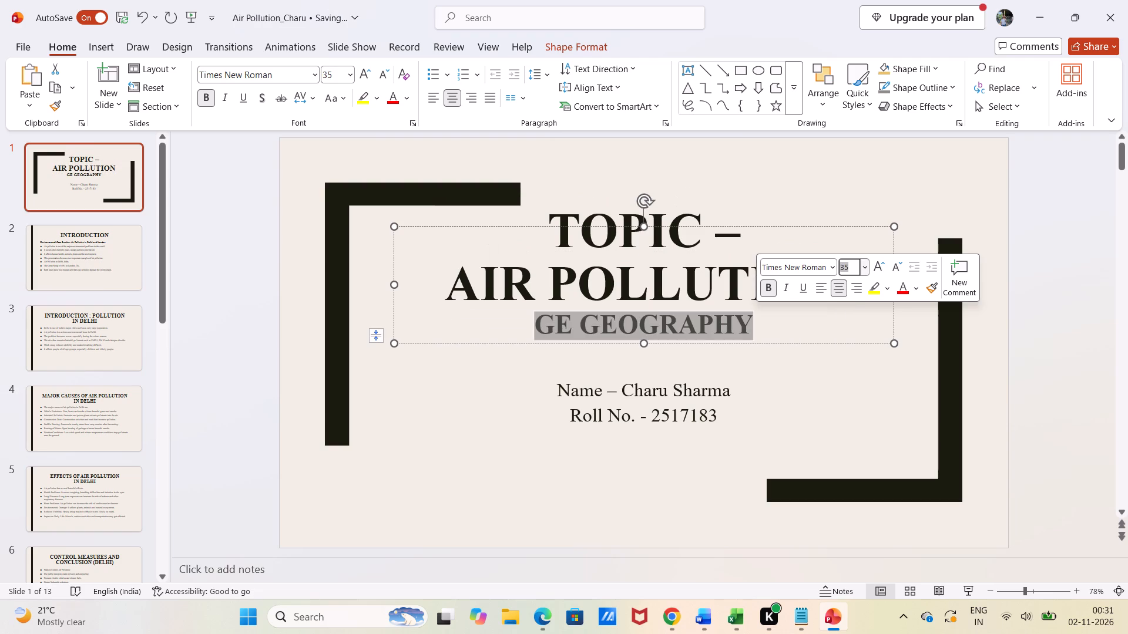
{"action": "left_click", "coordinate": [775, 382]}
{"action": "left_click", "coordinate": [744, 358]}
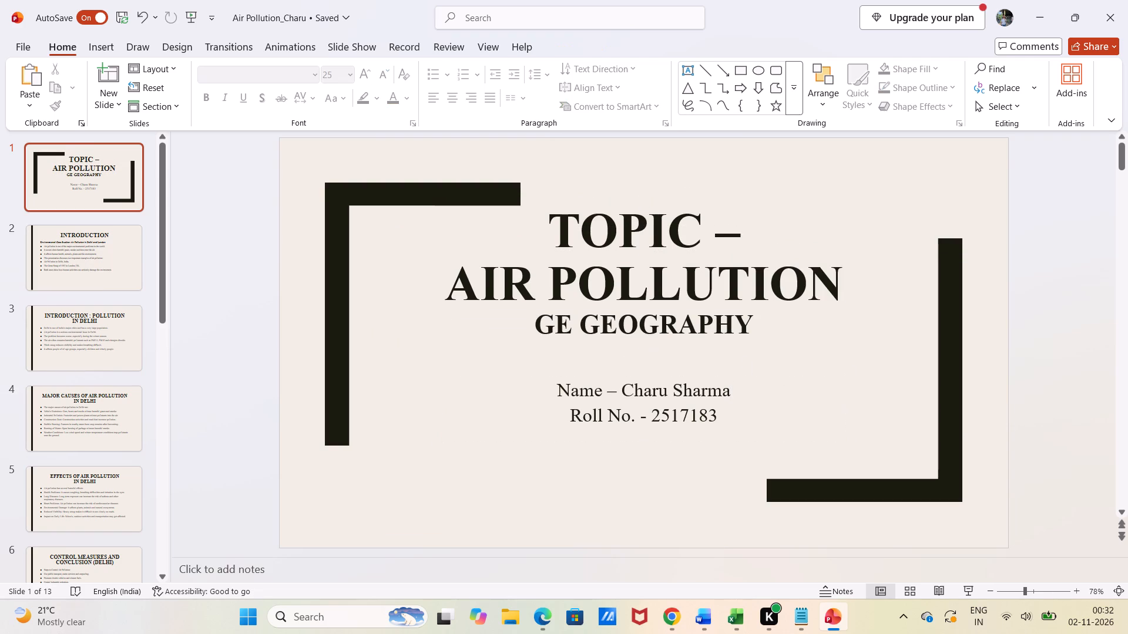
Shift the lower and upper edges of the name and roll number box downward to leave more space below the title.
{"action": "left_click", "coordinate": [636, 407]}
{"action": "left_click_drag", "start_coordinate": [643, 439], "coordinate": [643, 461]}
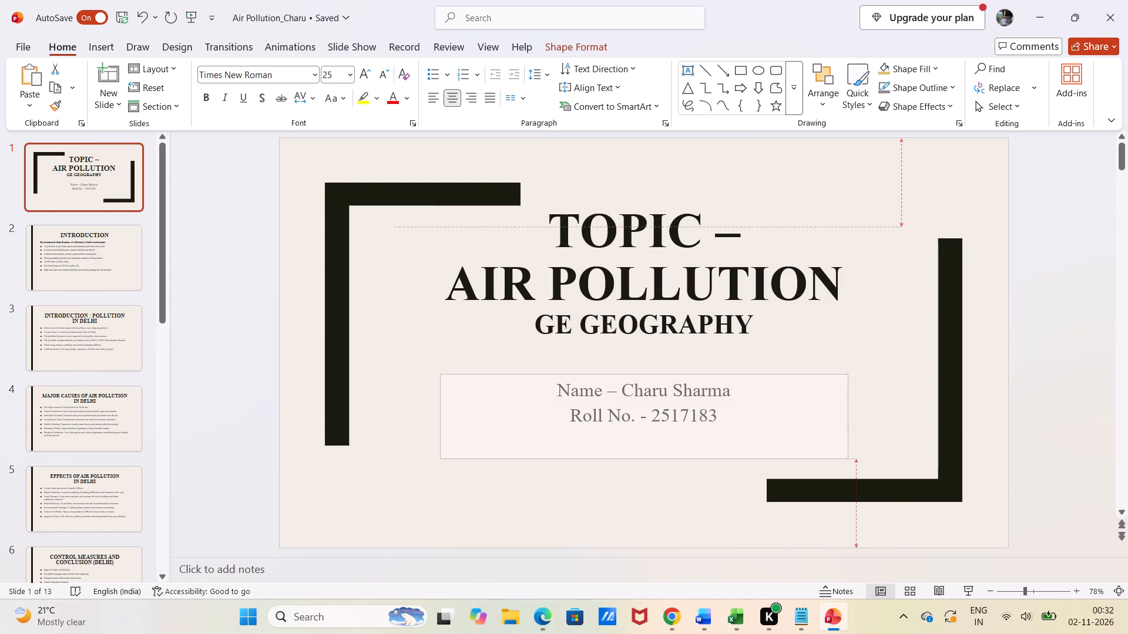
{"action": "left_click_drag", "start_coordinate": [643, 461], "coordinate": [643, 465]}
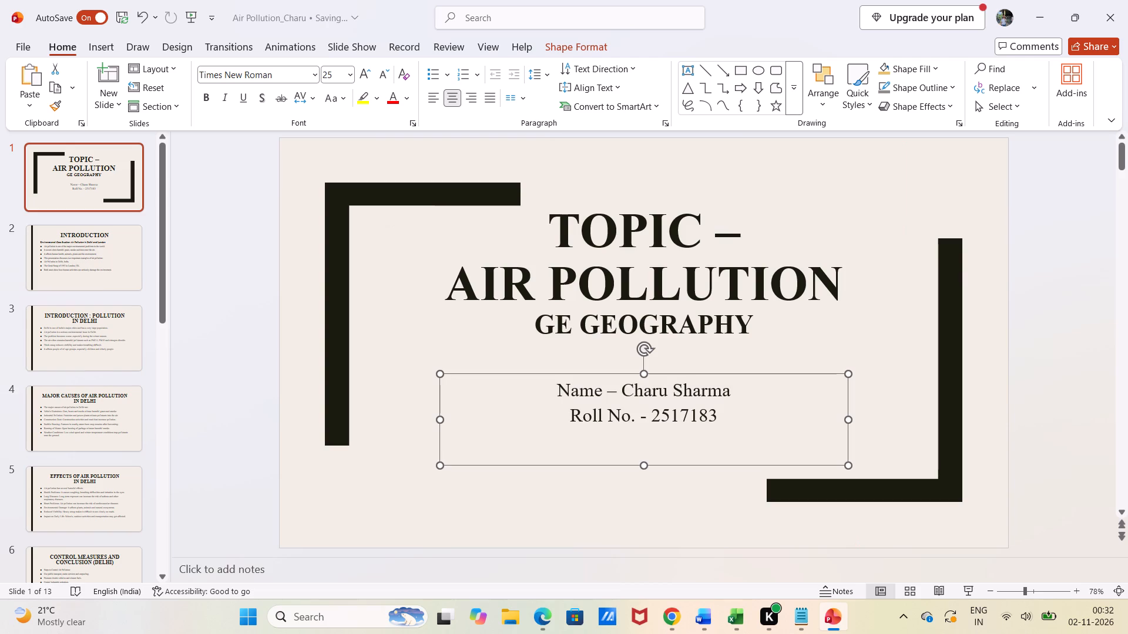
{"action": "left_click_drag", "start_coordinate": [644, 376], "coordinate": [645, 404]}
Extend the lower edge of the title box downward so the three title lines fit inside it.
{"action": "left_click", "coordinate": [641, 259]}
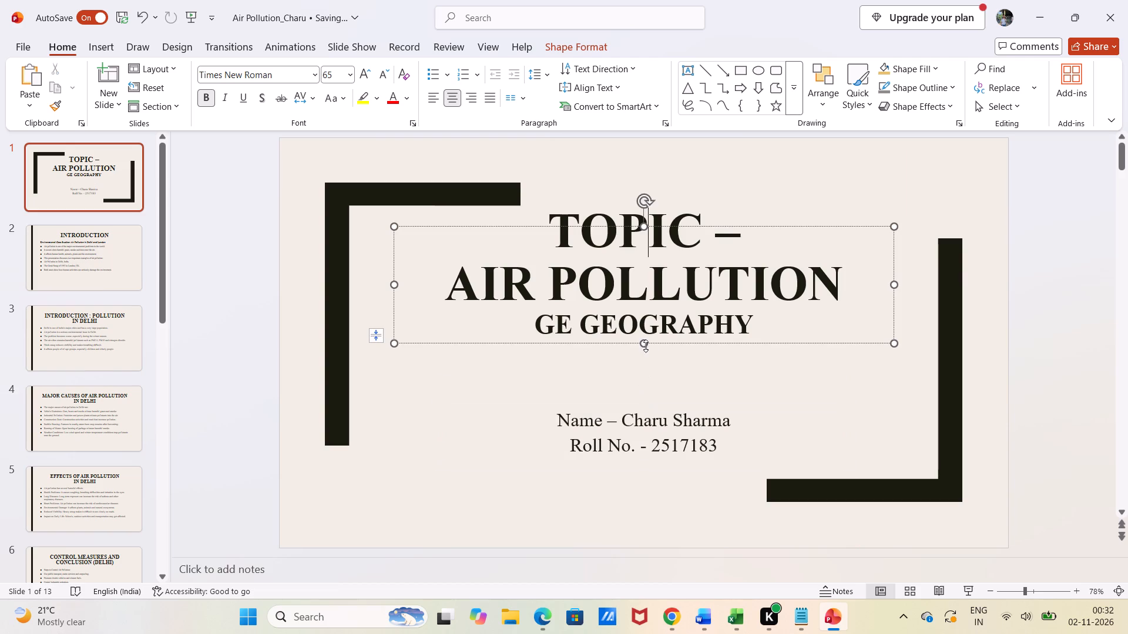
{"action": "left_click_drag", "start_coordinate": [644, 341], "coordinate": [648, 373]}
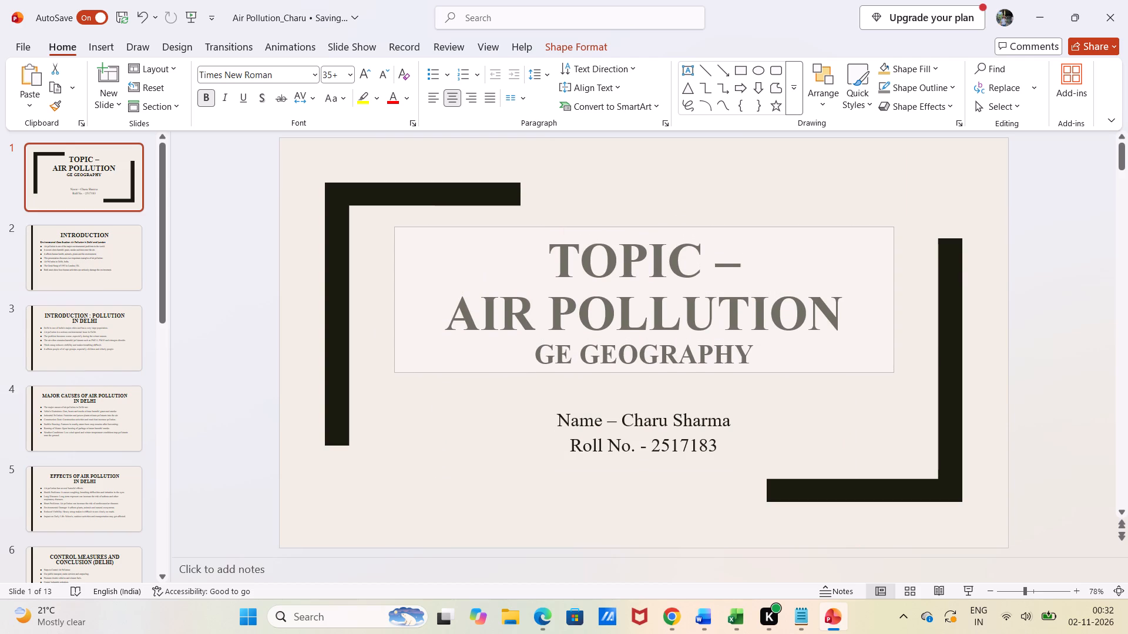
{"action": "left_click_drag", "start_coordinate": [648, 373], "coordinate": [648, 378]}
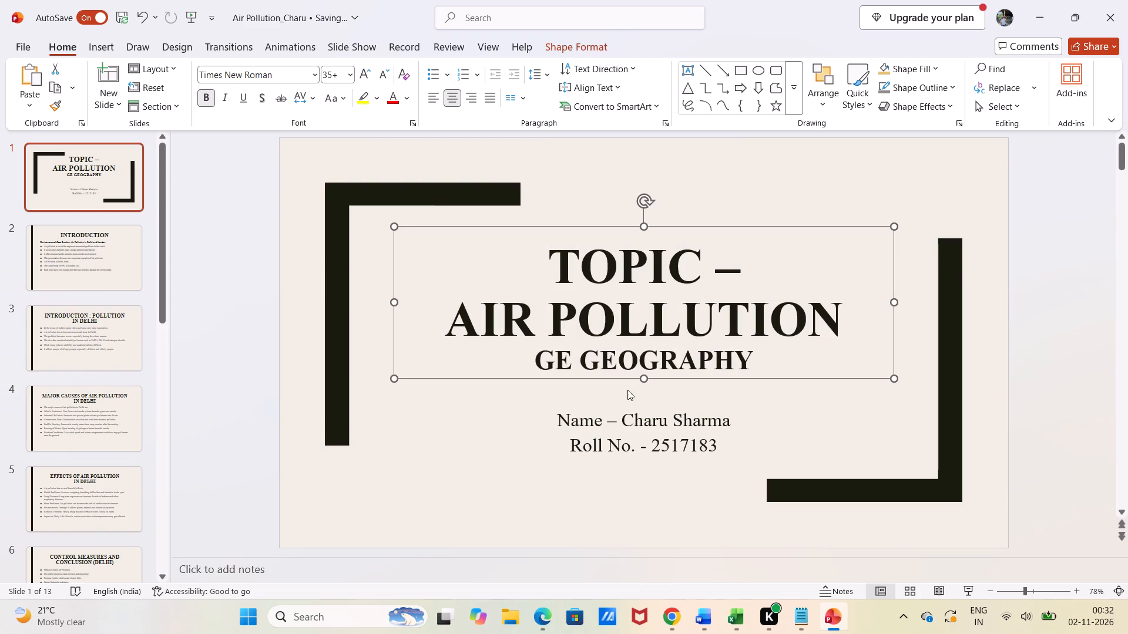
{"action": "left_click", "coordinate": [533, 459]}
{"action": "left_click", "coordinate": [425, 490]}
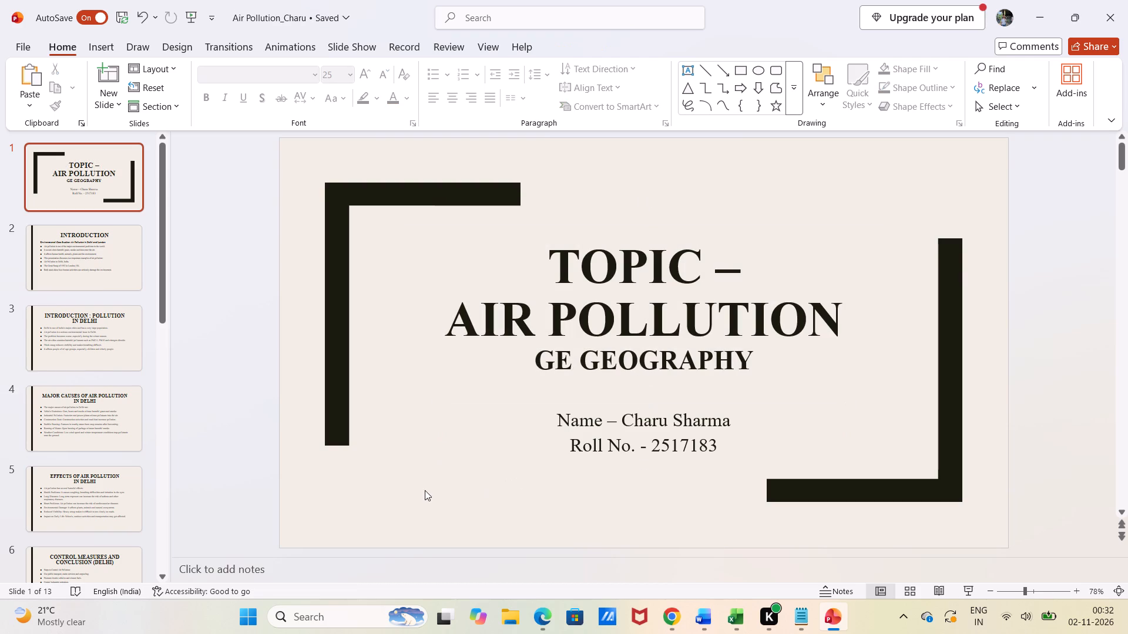
Insert a blank line between "AIR POLLUTION" and "GE GEOGRAPHY" in the title.
{"action": "left_click", "coordinate": [688, 327]}
{"action": "left_click", "coordinate": [845, 312]}
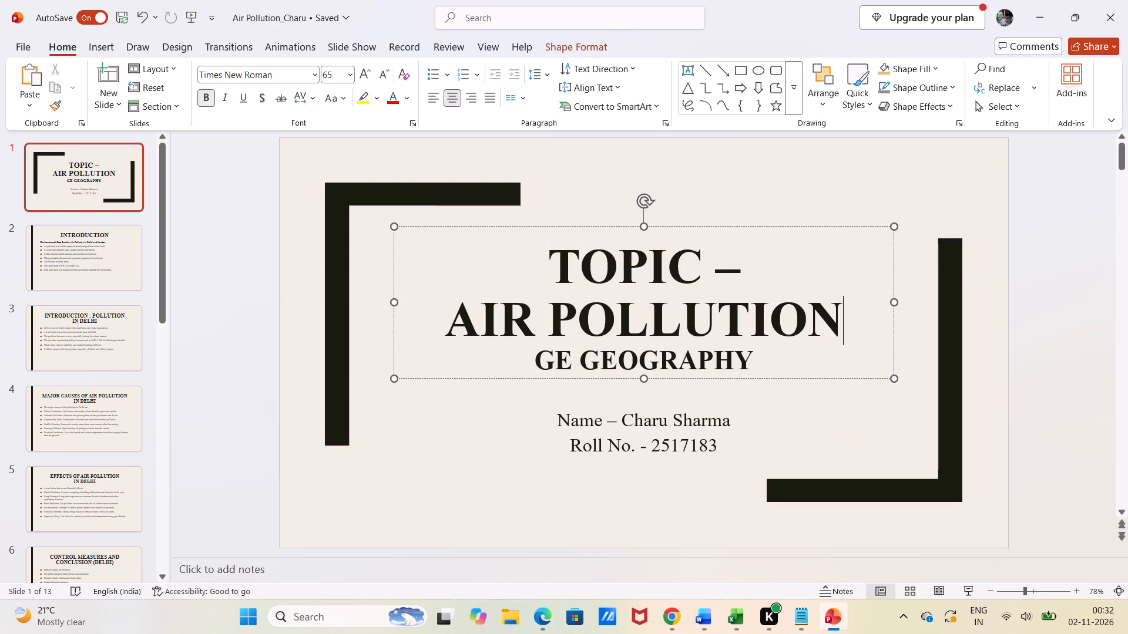
{"action": "key", "text": "Return"}
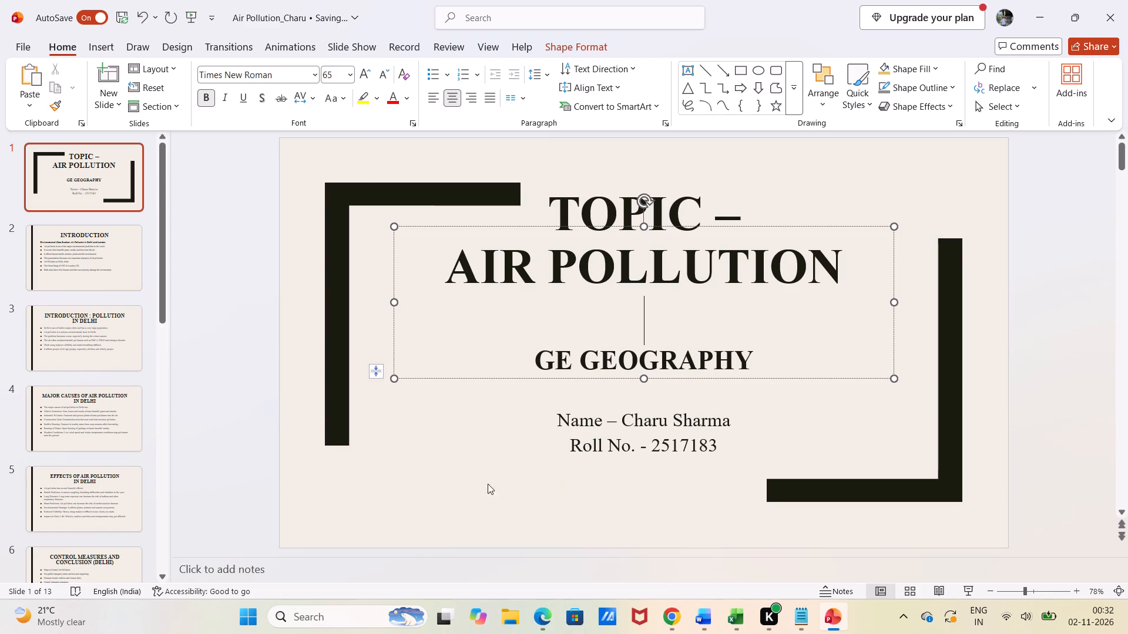
{"action": "left_click", "coordinate": [482, 483]}
{"action": "left_click", "coordinate": [641, 359]}
Move the name and roll number box's edges further down, fine-tuning the upper edge to leave a gap beneath "GE GEOGRAPHY".
{"action": "left_click_drag", "start_coordinate": [538, 511], "coordinate": [617, 444]}
{"action": "left_click", "coordinate": [604, 427]}
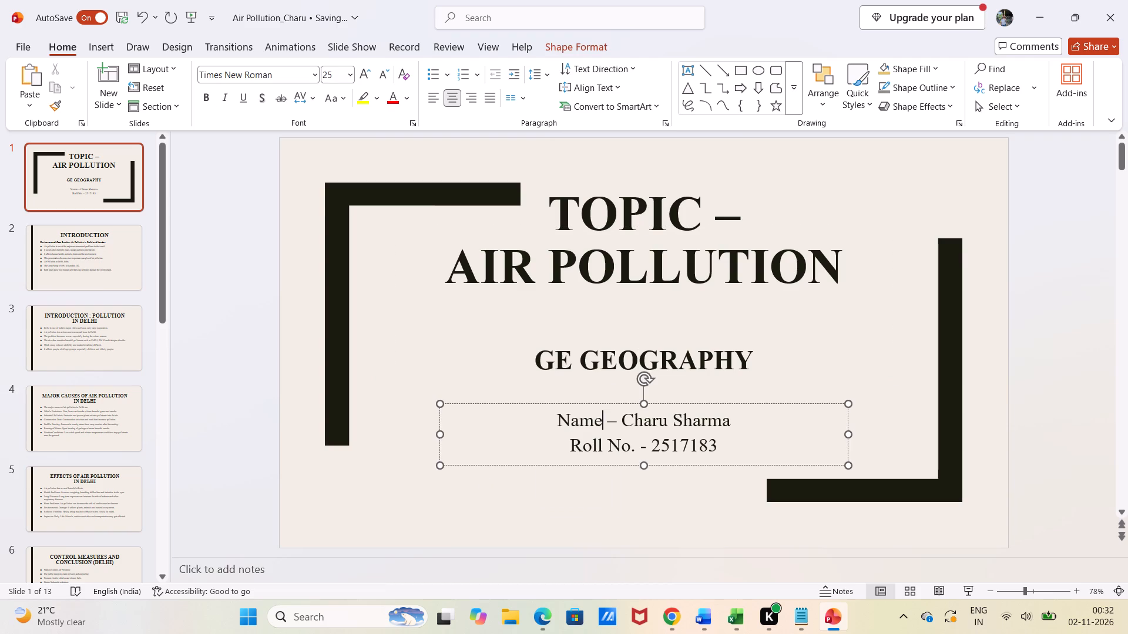
{"action": "left_click_drag", "start_coordinate": [643, 466], "coordinate": [645, 480]}
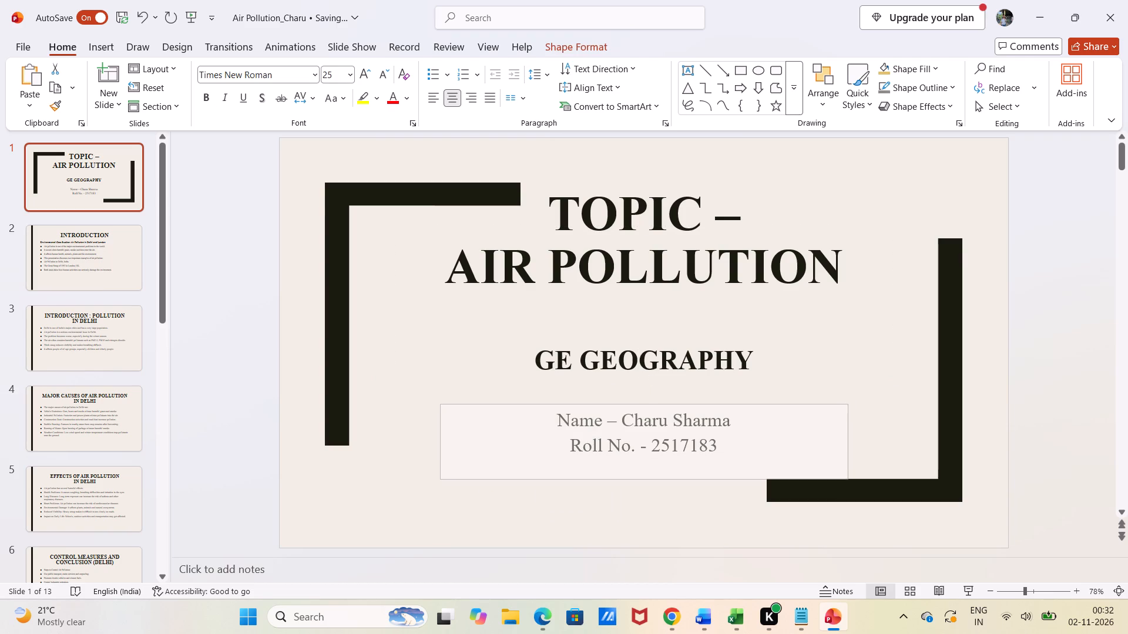
{"action": "left_click_drag", "start_coordinate": [645, 480], "coordinate": [646, 480]}
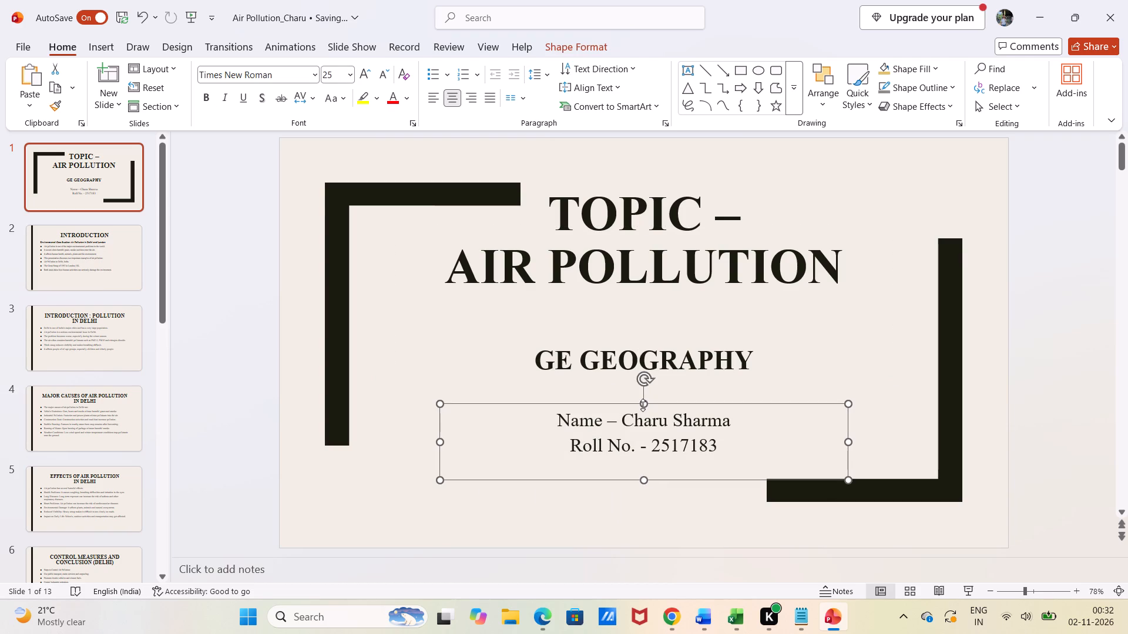
{"action": "left_click_drag", "start_coordinate": [643, 405], "coordinate": [638, 422]}
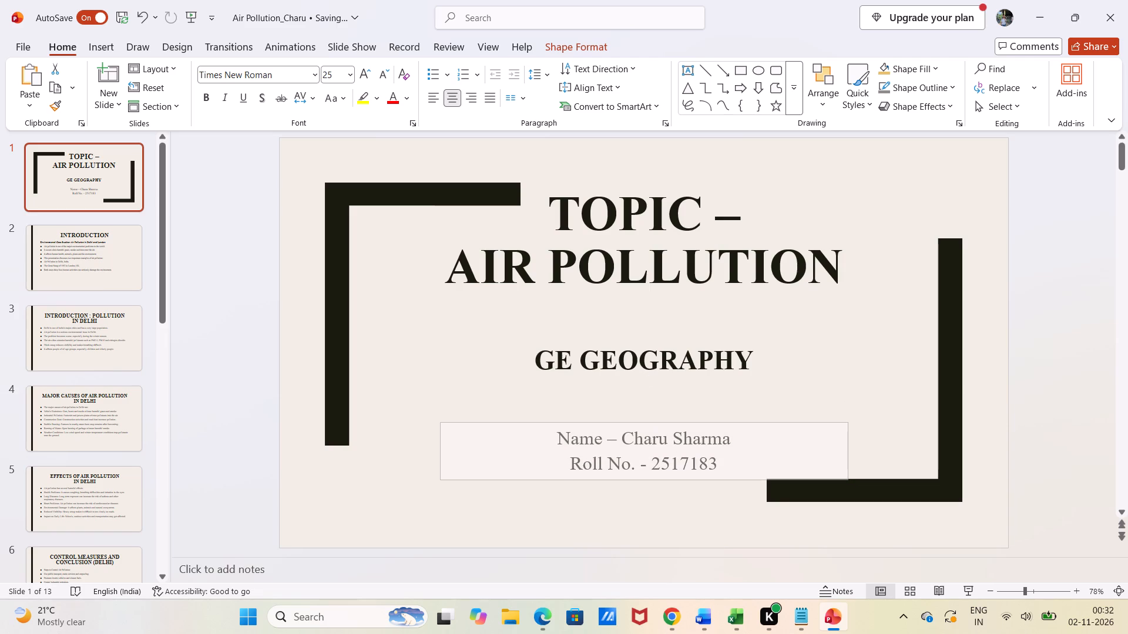
{"action": "left_click_drag", "start_coordinate": [638, 422], "coordinate": [638, 421]}
{"action": "left_click", "coordinate": [523, 510]}
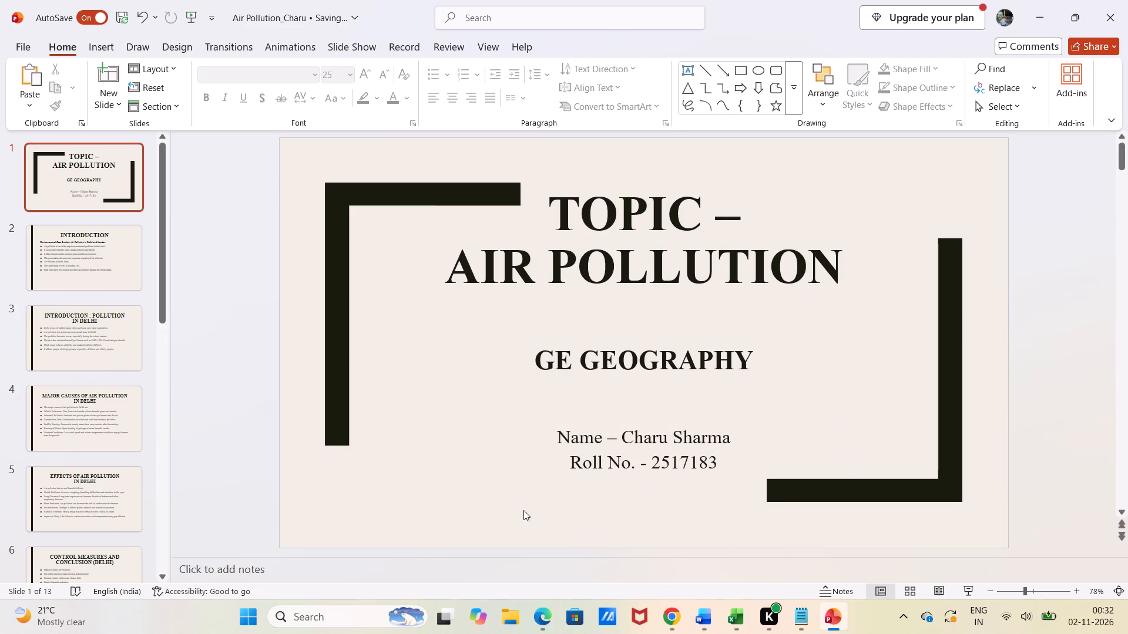
{"action": "left_click", "coordinate": [619, 447]}
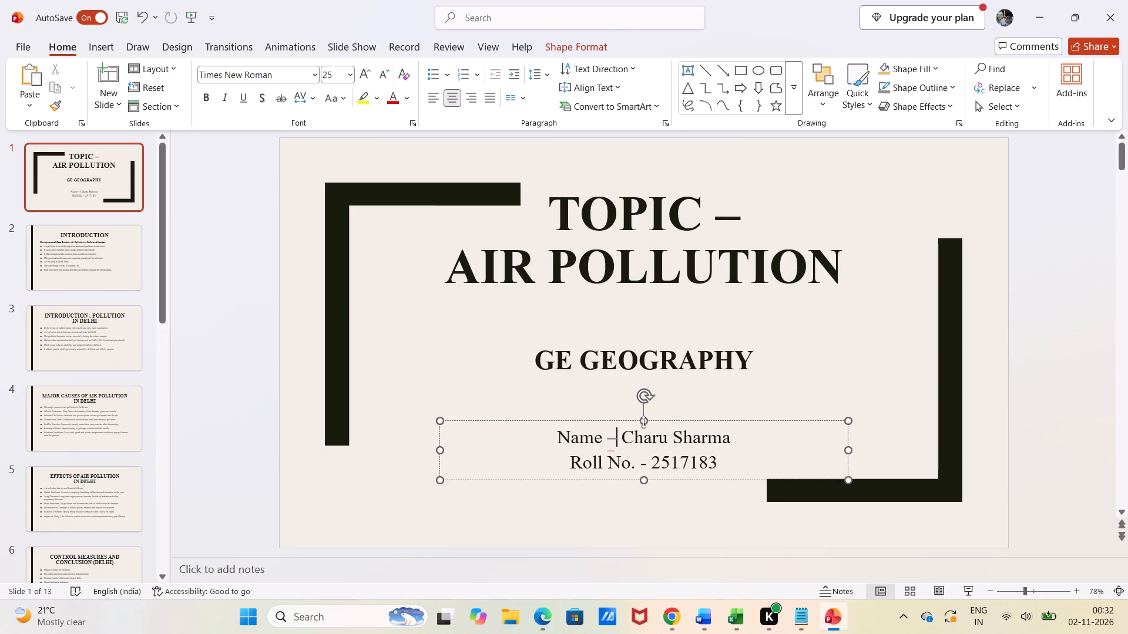
{"action": "left_click_drag", "start_coordinate": [645, 422], "coordinate": [645, 417]}
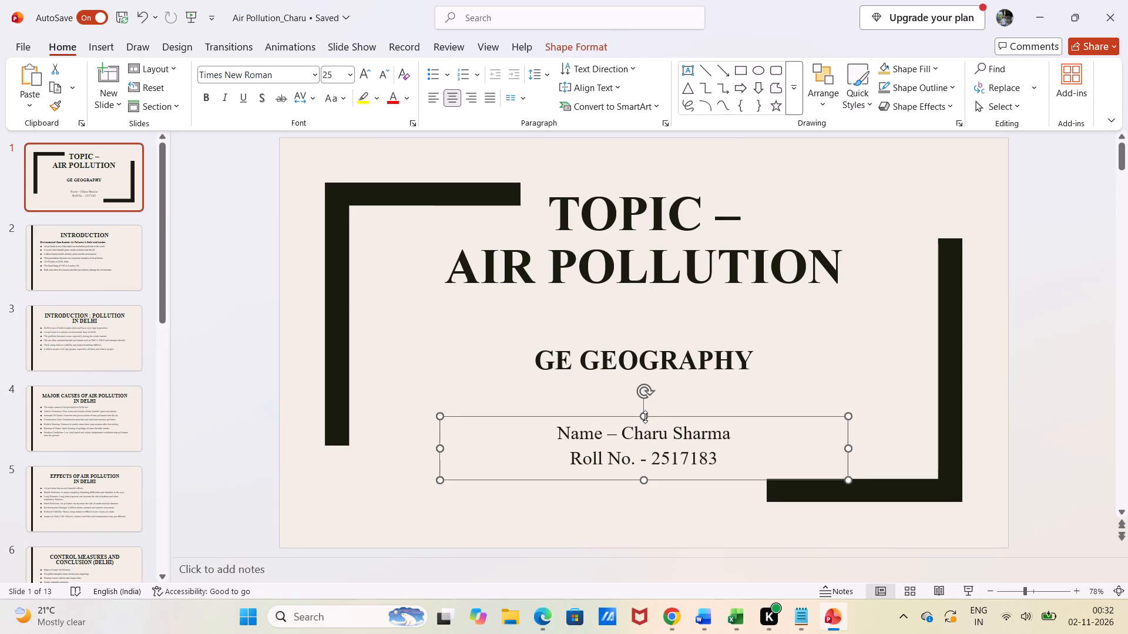
Extend the title box's lower edge further down so "GE GEOGRAPHY" sits just above the name and roll number box.
{"action": "left_click_drag", "start_coordinate": [578, 504], "coordinate": [630, 313]}
{"action": "left_click", "coordinate": [630, 313]}
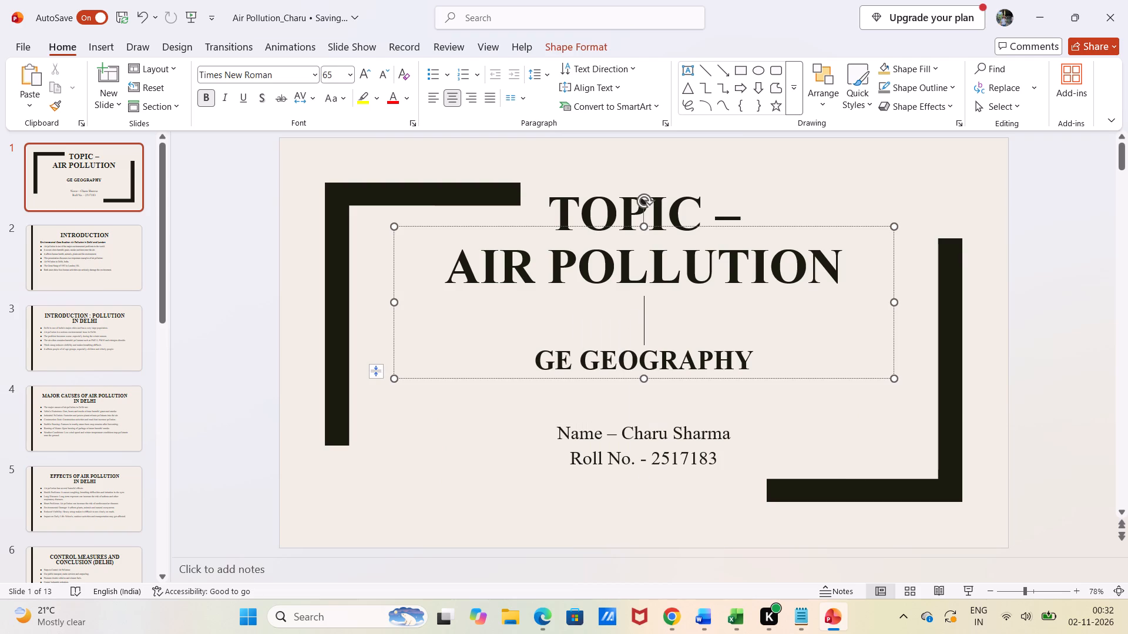
{"action": "left_click_drag", "start_coordinate": [644, 378], "coordinate": [643, 403]}
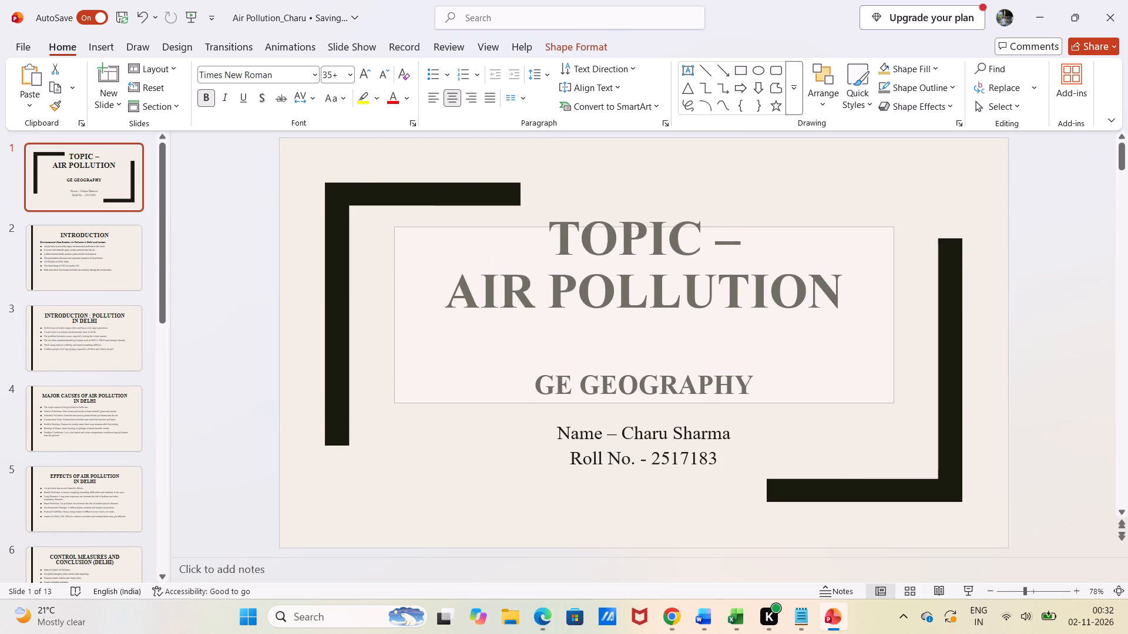
{"action": "left_click_drag", "start_coordinate": [643, 403], "coordinate": [643, 406]}
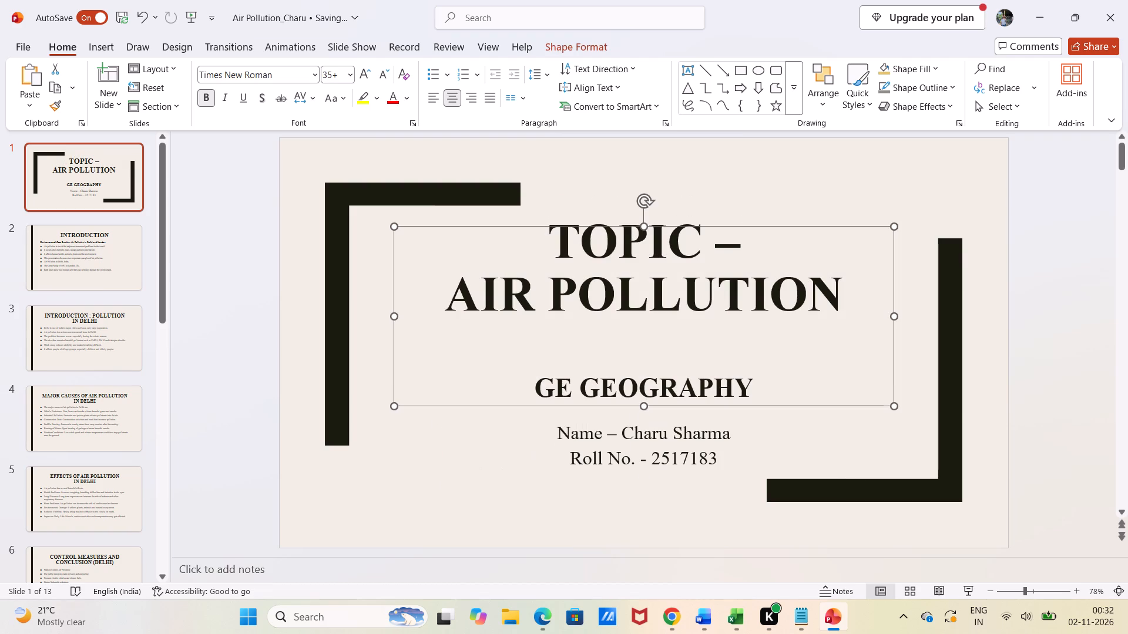
{"action": "left_click", "coordinate": [462, 478]}
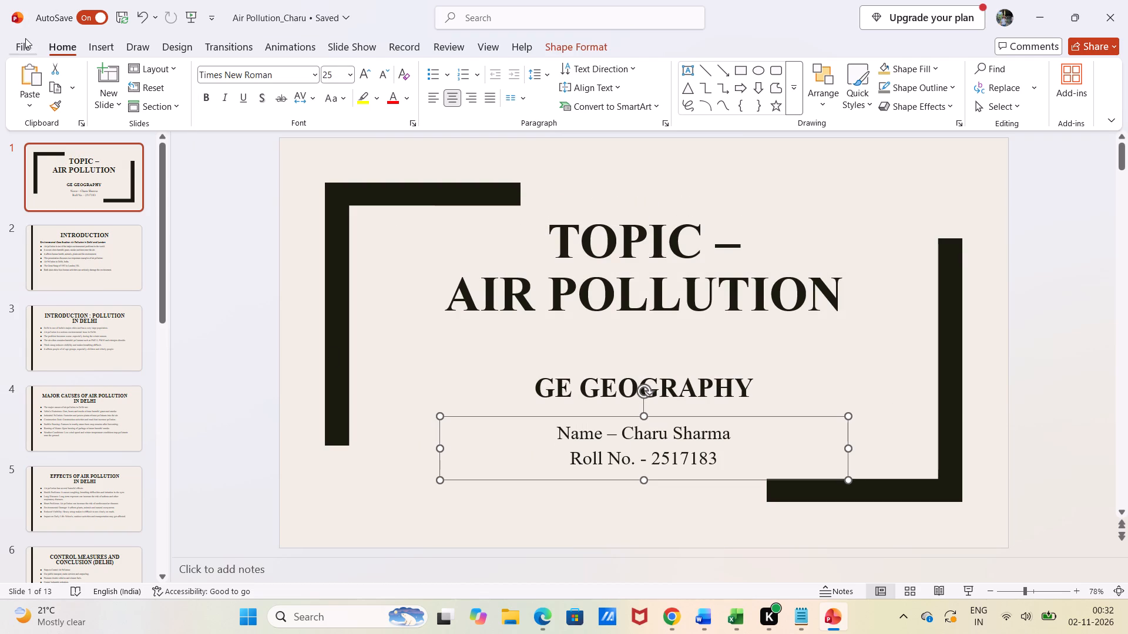
Save a copy of the presentation to the Desktop folder under the same file name, replacing the existing file.
{"action": "left_click", "coordinate": [26, 39]}
{"action": "left_click", "coordinate": [58, 239]}
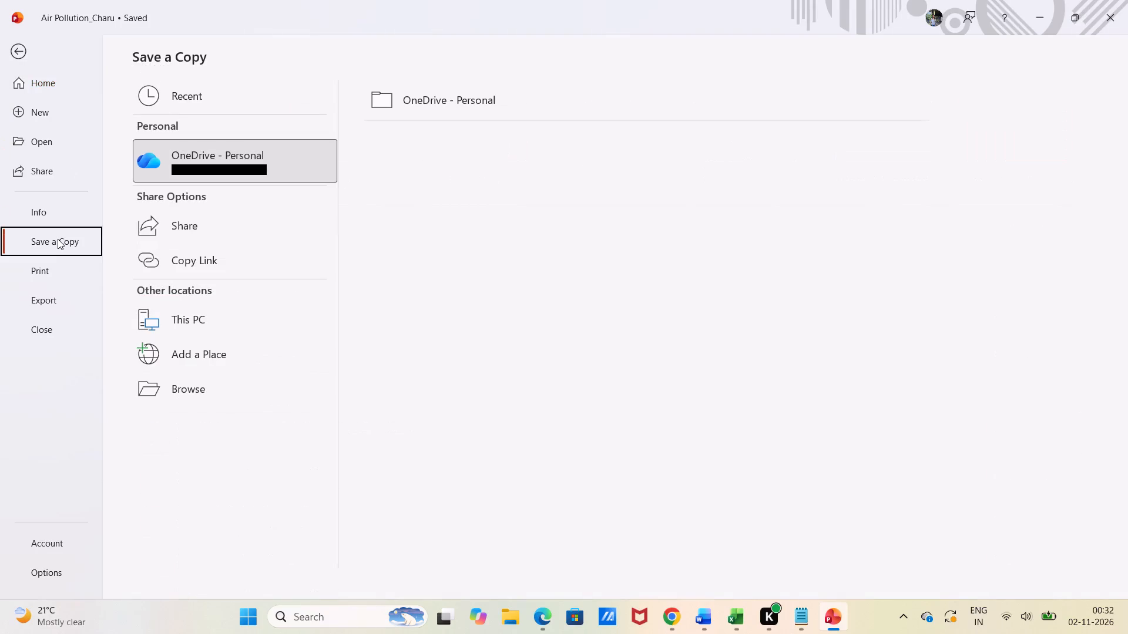
{"action": "left_click", "coordinate": [203, 318]}
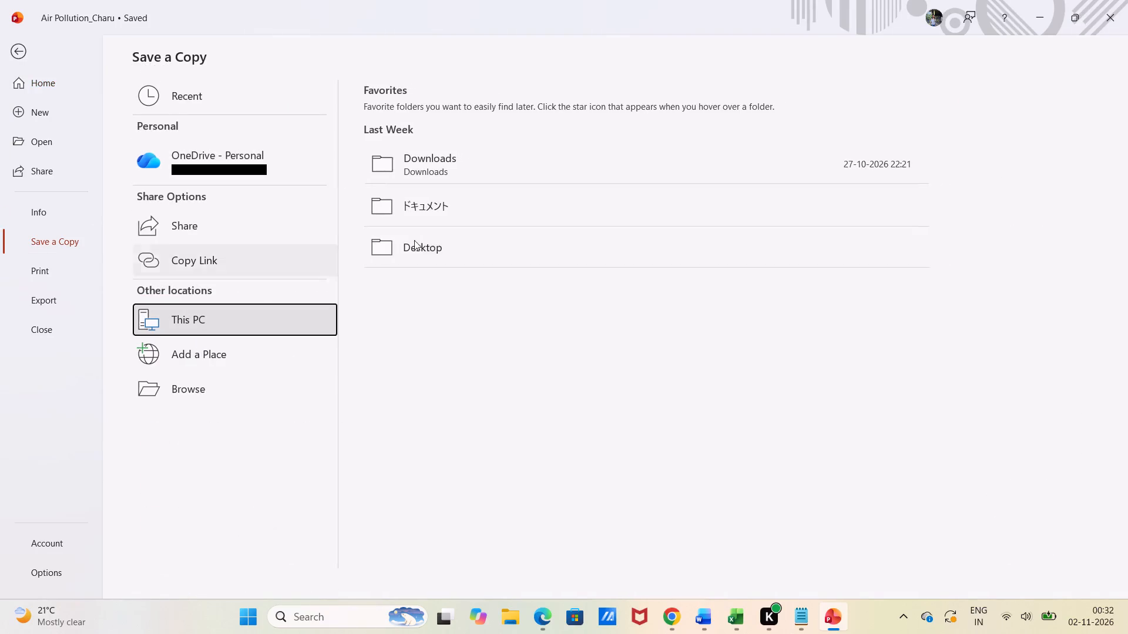
{"action": "left_click", "coordinate": [488, 244]}
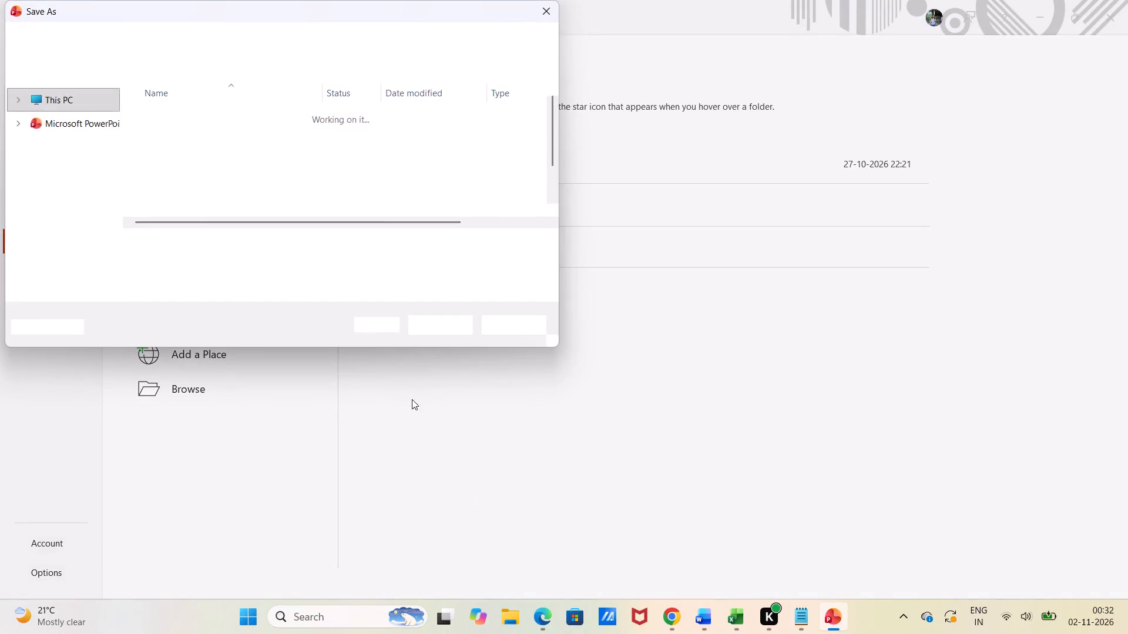
{"action": "left_click", "coordinate": [436, 327]}
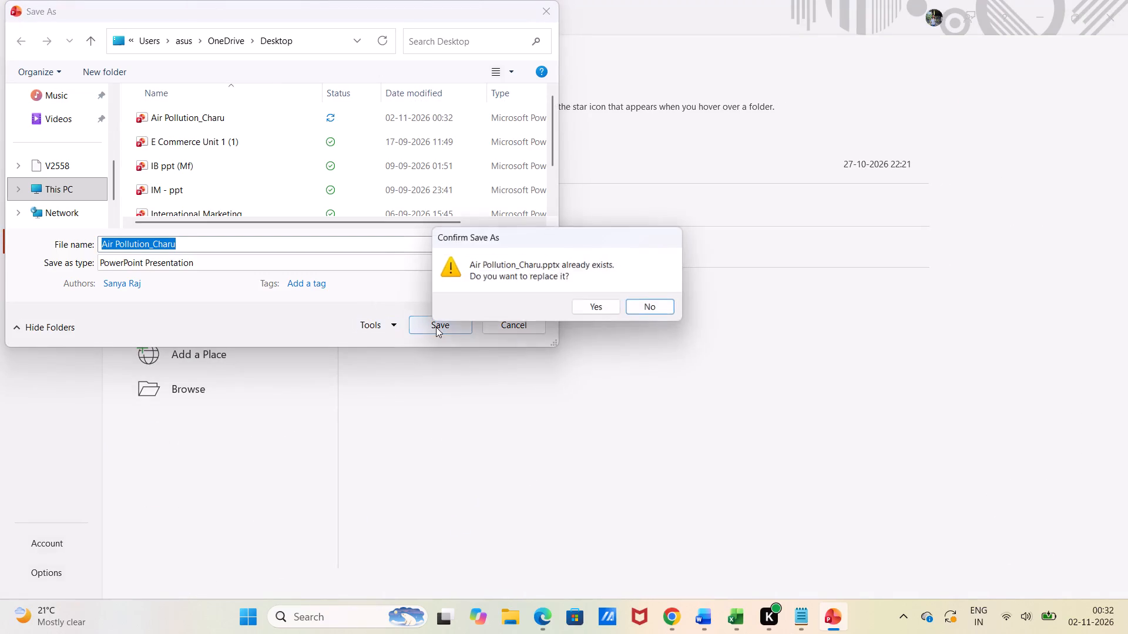
{"action": "left_click", "coordinate": [609, 311]}
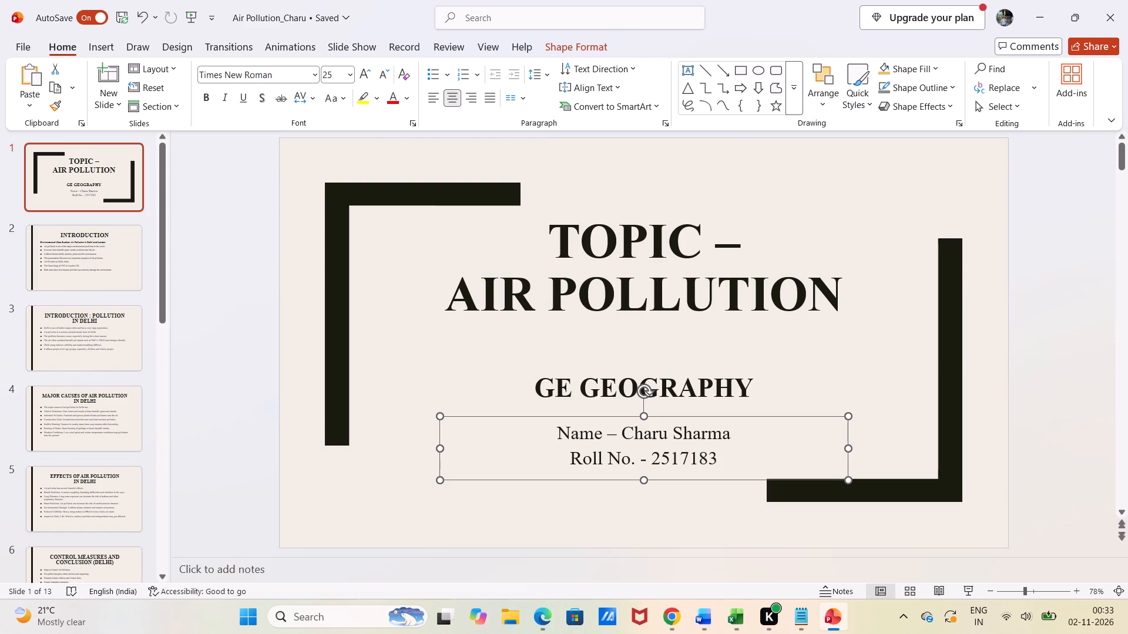
Minimize the presentation and browser windows to switch to the SIP_Project_File document in Word.
{"action": "left_click", "coordinate": [1030, 24]}
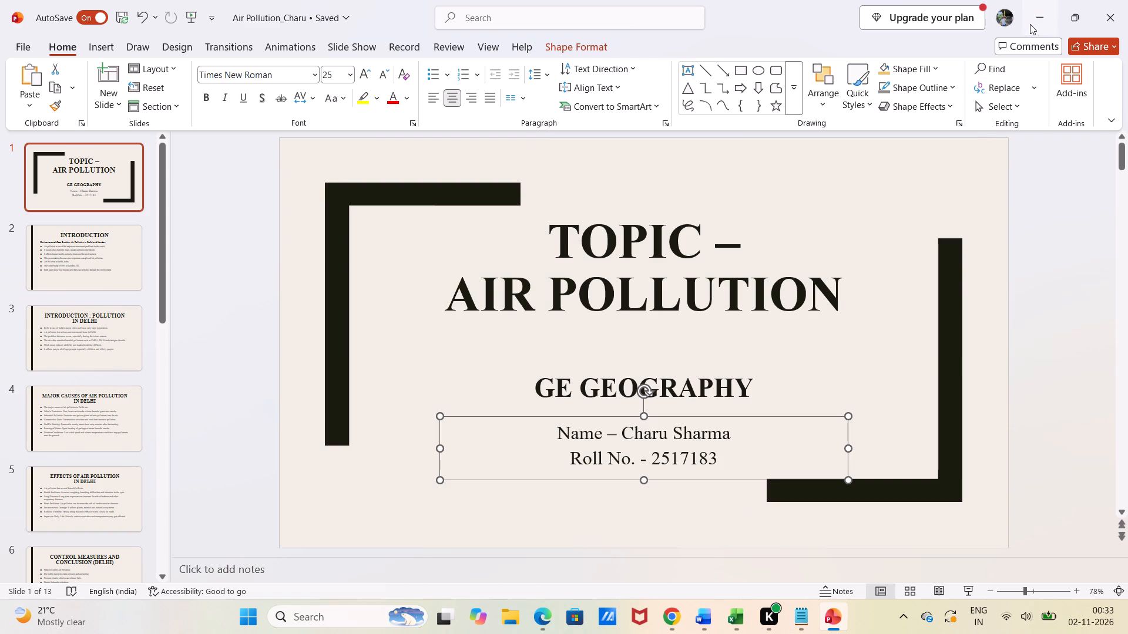
{"action": "left_click", "coordinate": [1030, 24]}
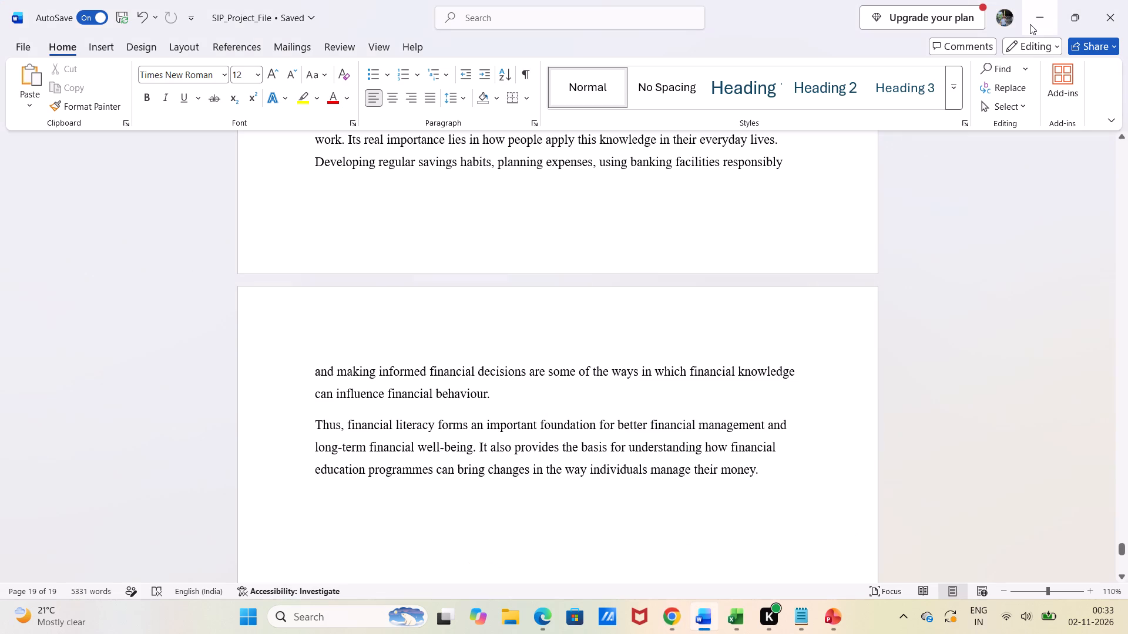
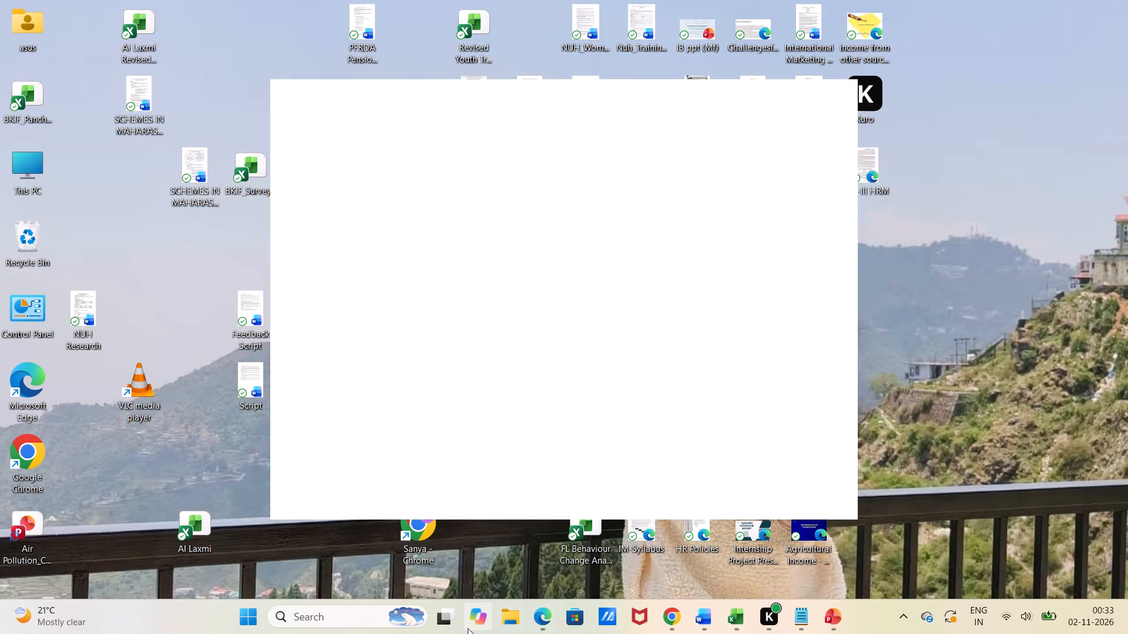
Open File Explorer at its Home page to reach the recently used files.
{"action": "double_click", "coordinate": [508, 621]}
{"action": "left_click", "coordinate": [509, 618]}
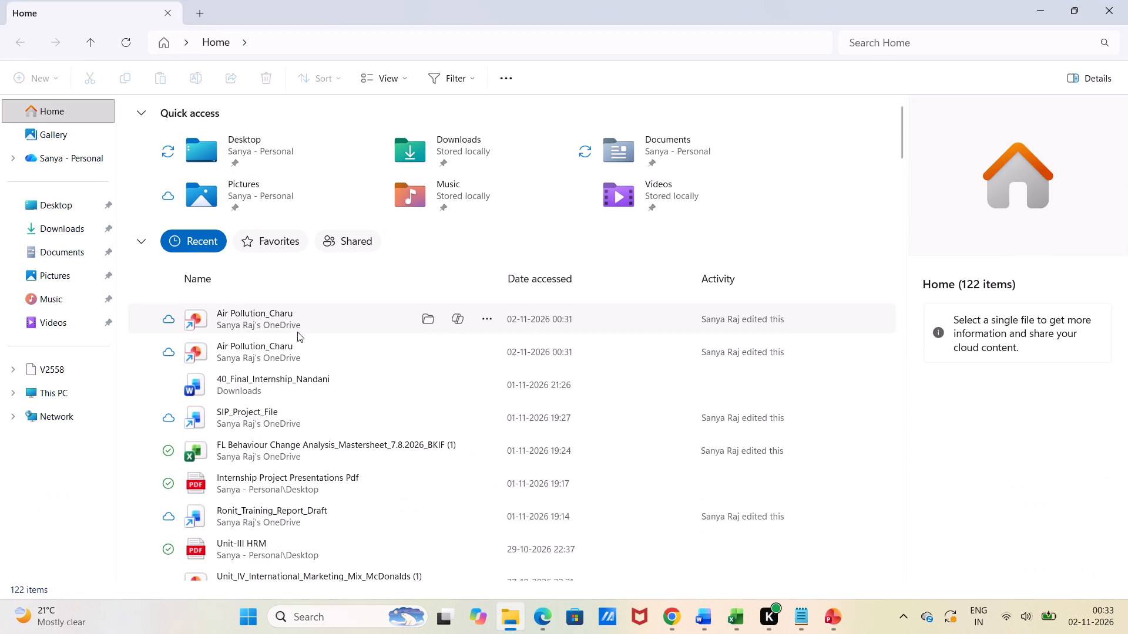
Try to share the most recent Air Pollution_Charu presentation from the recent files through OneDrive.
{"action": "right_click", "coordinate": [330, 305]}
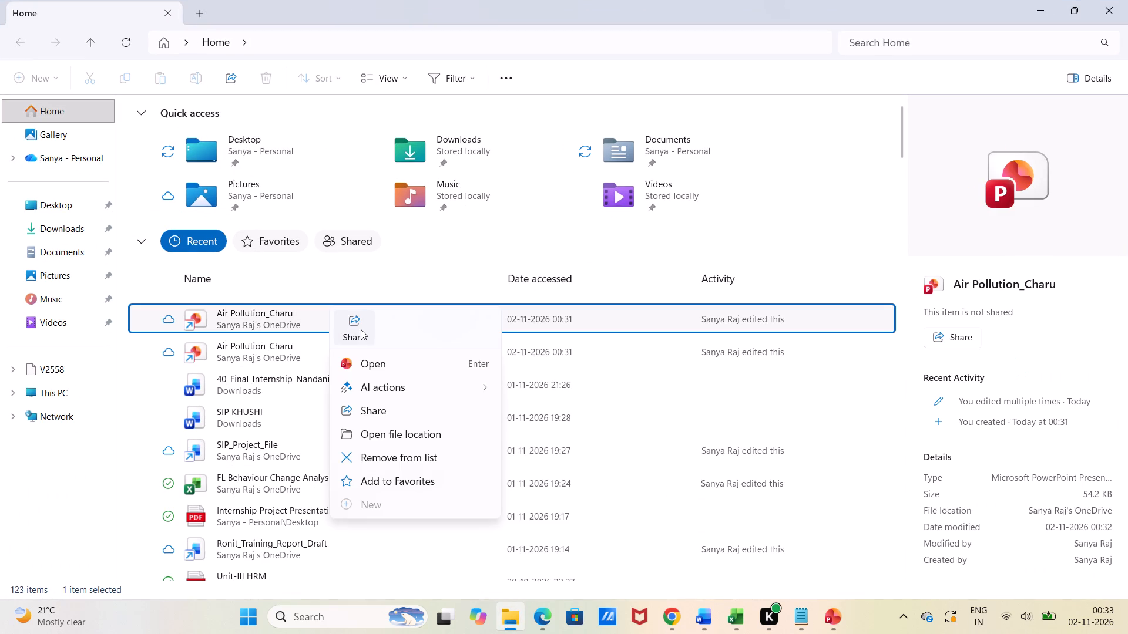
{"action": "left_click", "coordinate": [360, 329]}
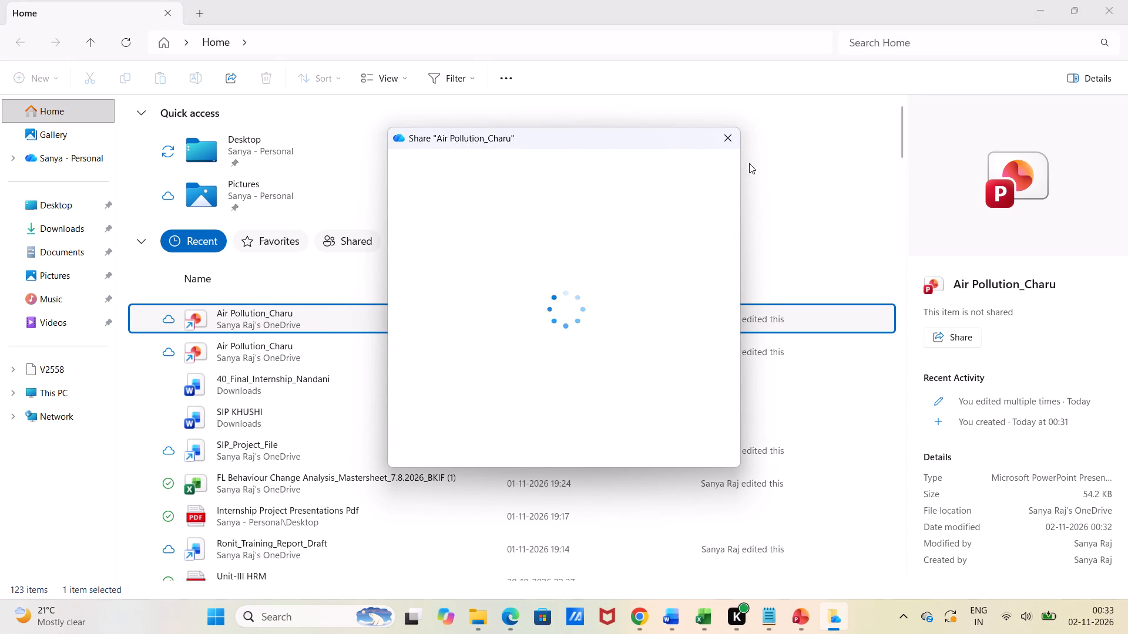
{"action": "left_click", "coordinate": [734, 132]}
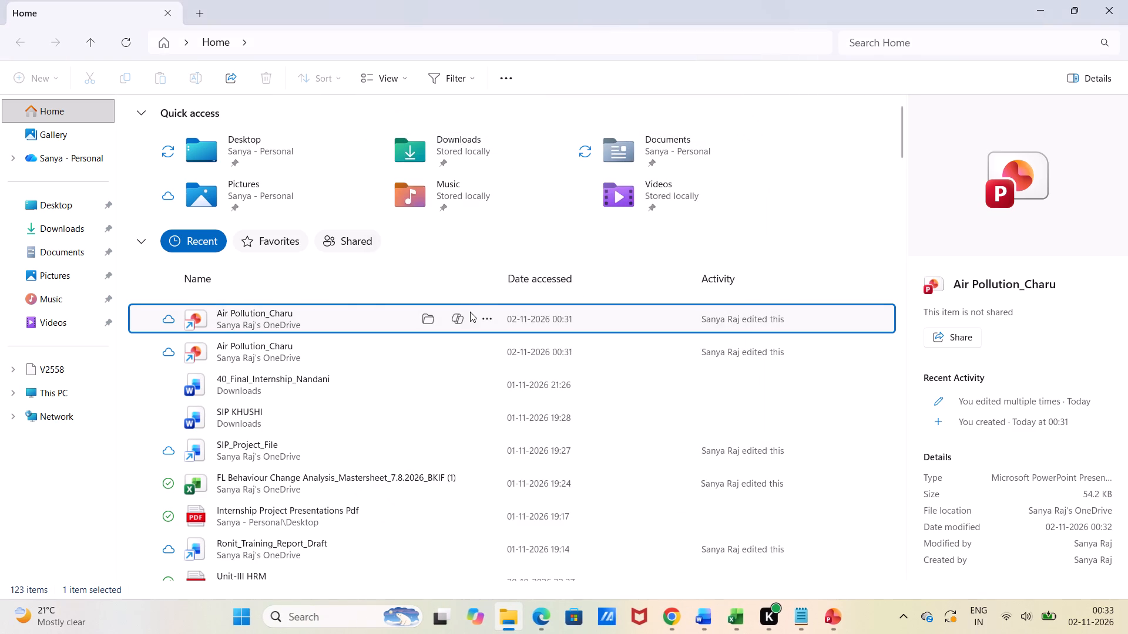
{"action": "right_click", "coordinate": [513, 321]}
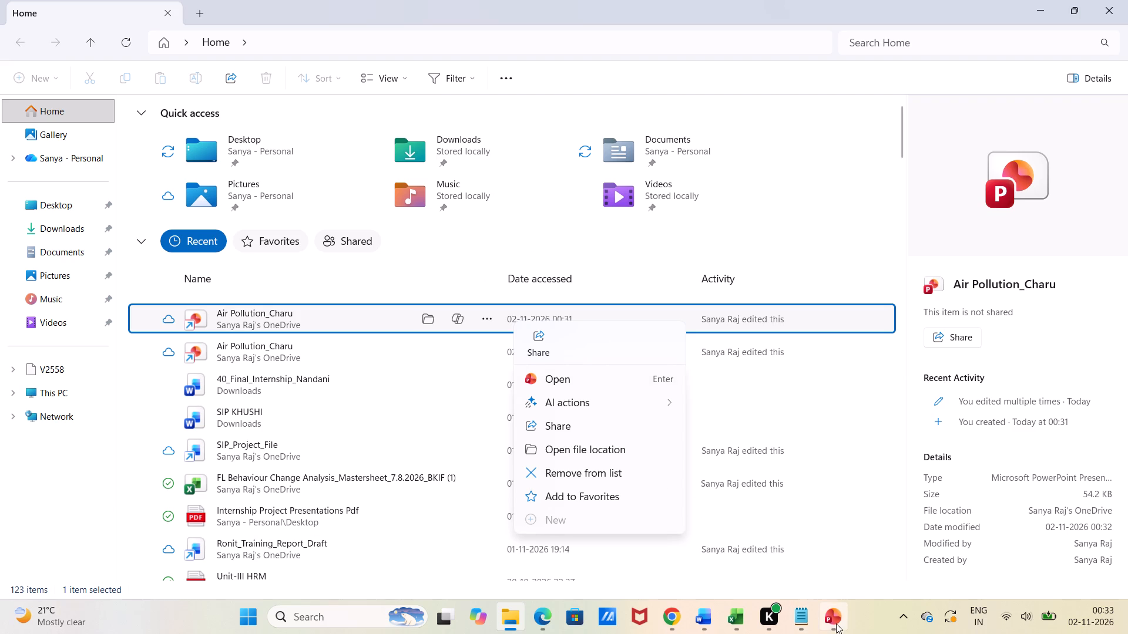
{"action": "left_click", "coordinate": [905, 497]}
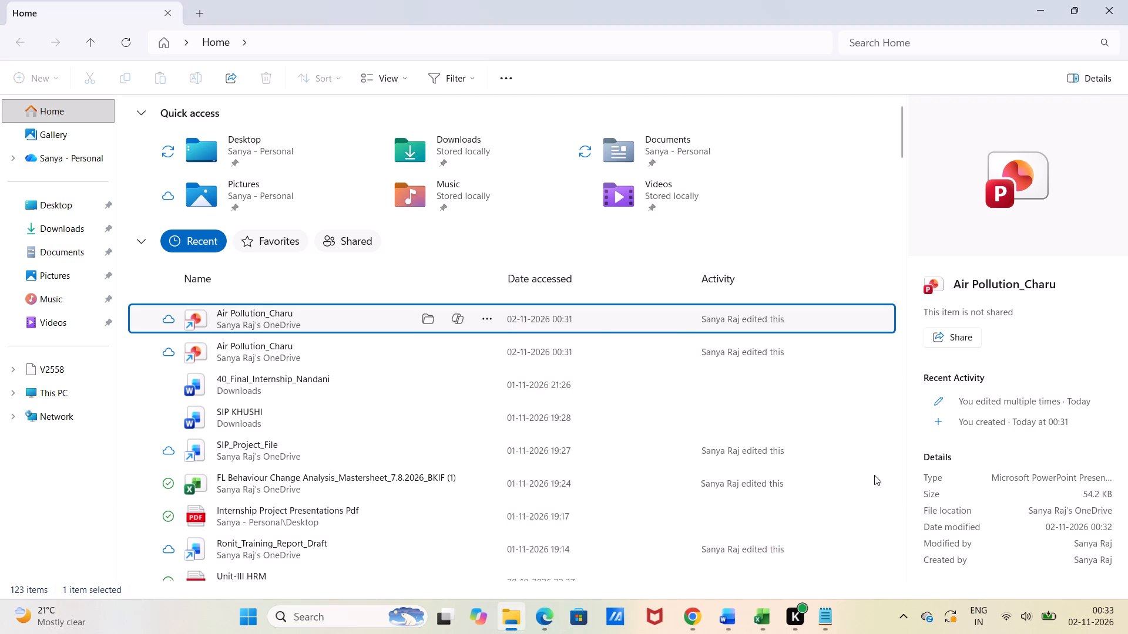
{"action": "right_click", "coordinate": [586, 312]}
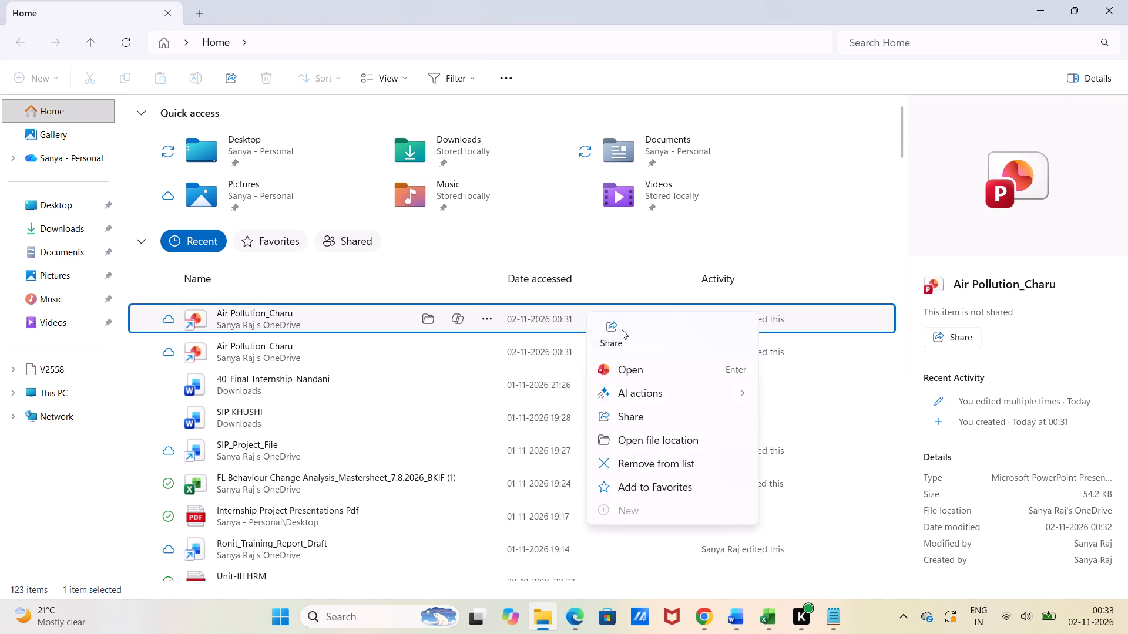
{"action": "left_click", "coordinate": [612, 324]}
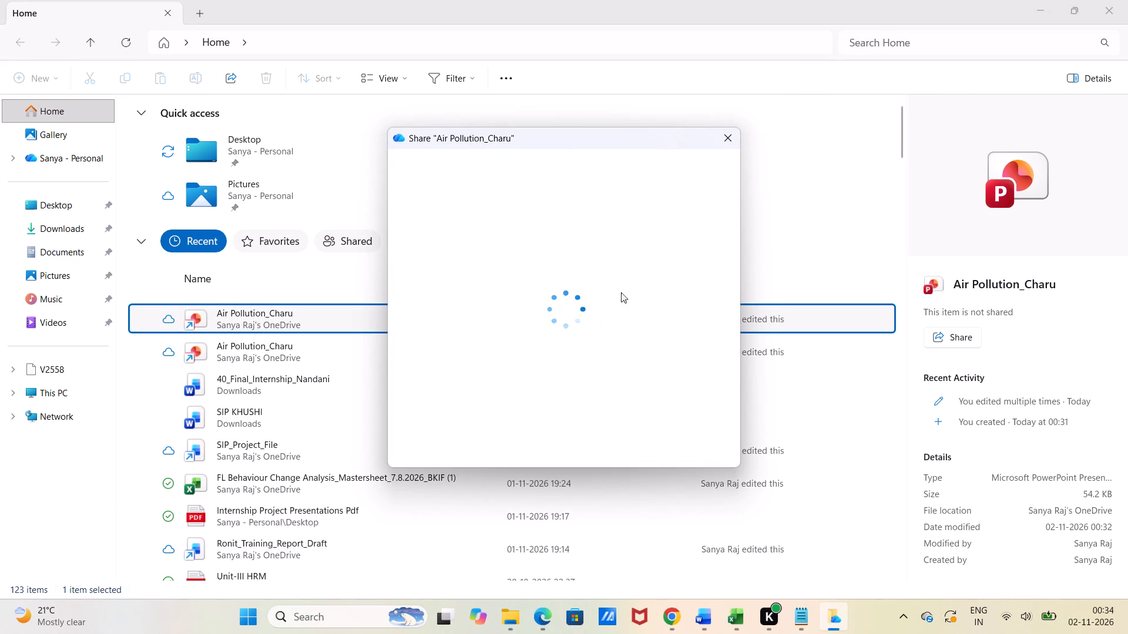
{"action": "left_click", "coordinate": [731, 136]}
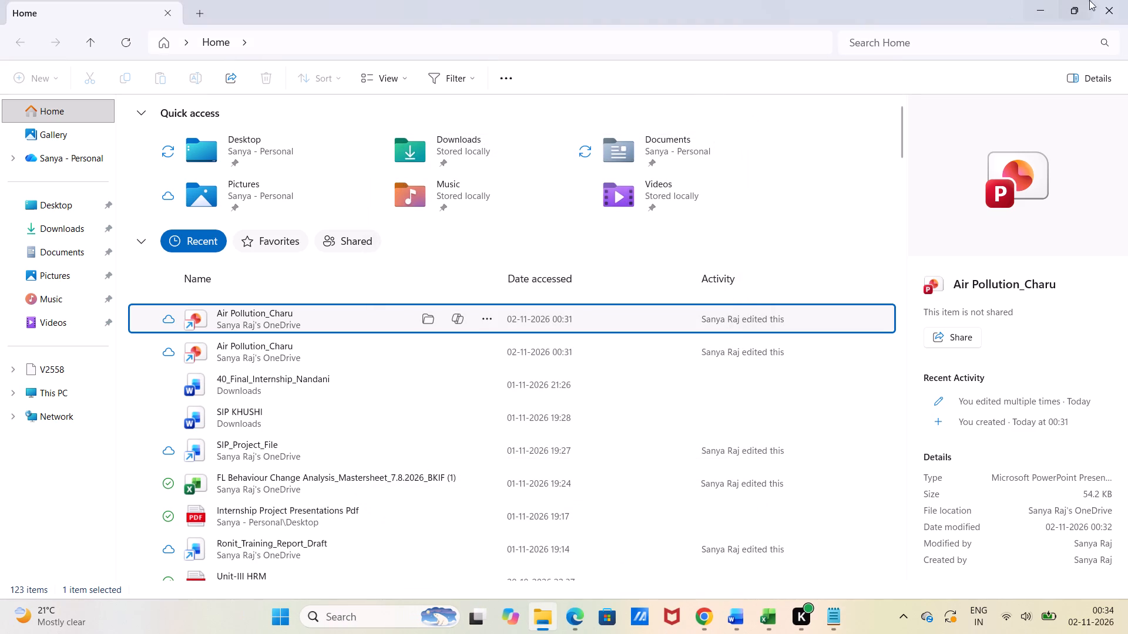
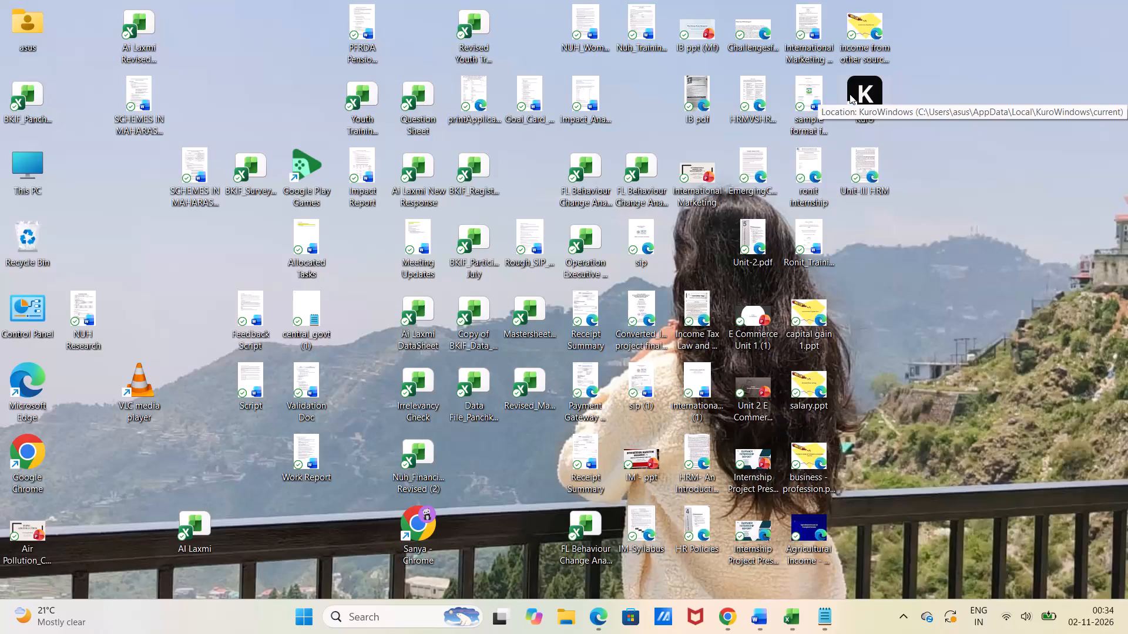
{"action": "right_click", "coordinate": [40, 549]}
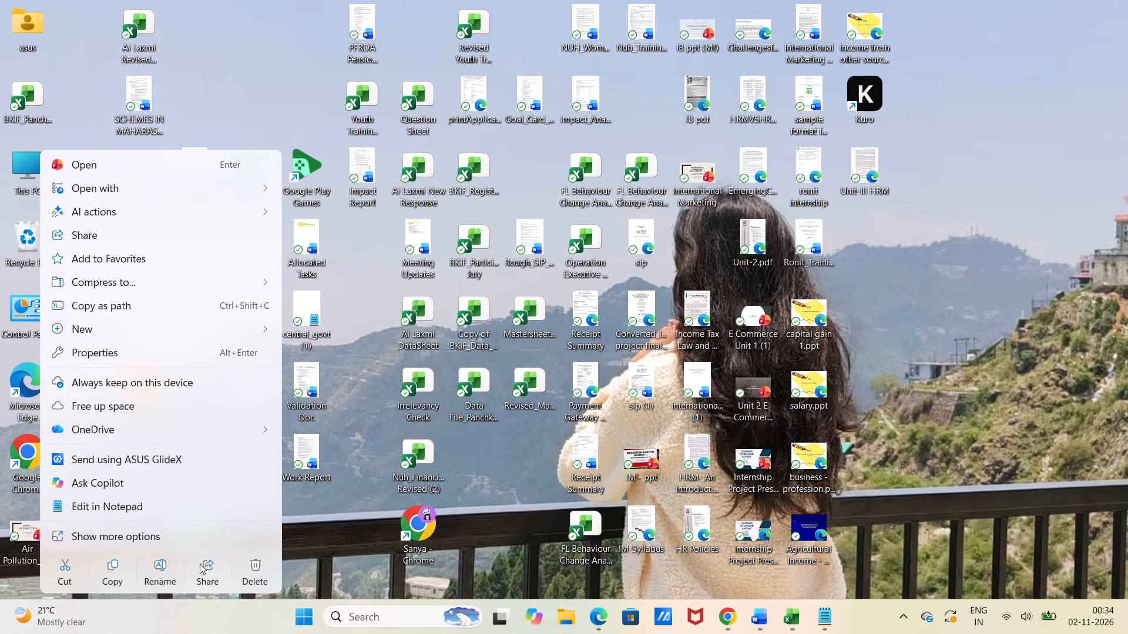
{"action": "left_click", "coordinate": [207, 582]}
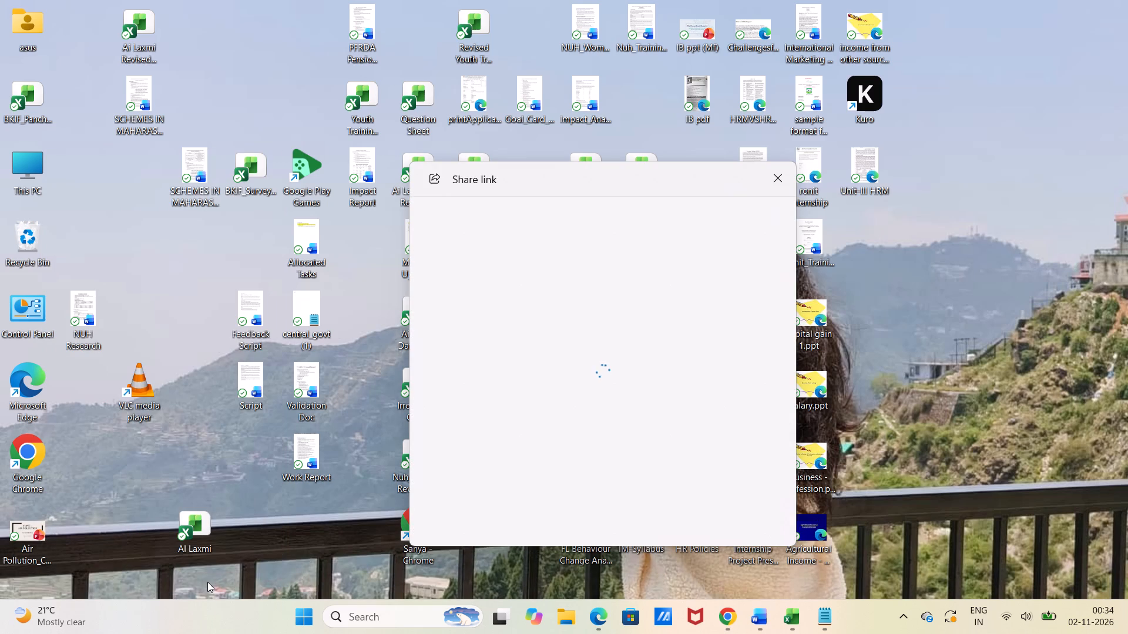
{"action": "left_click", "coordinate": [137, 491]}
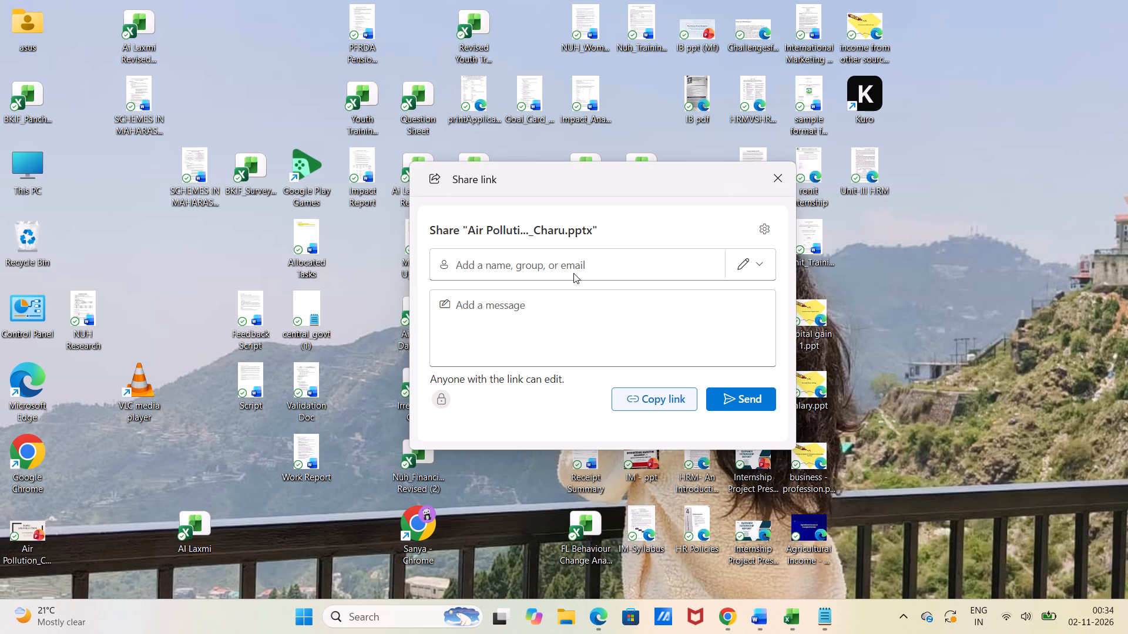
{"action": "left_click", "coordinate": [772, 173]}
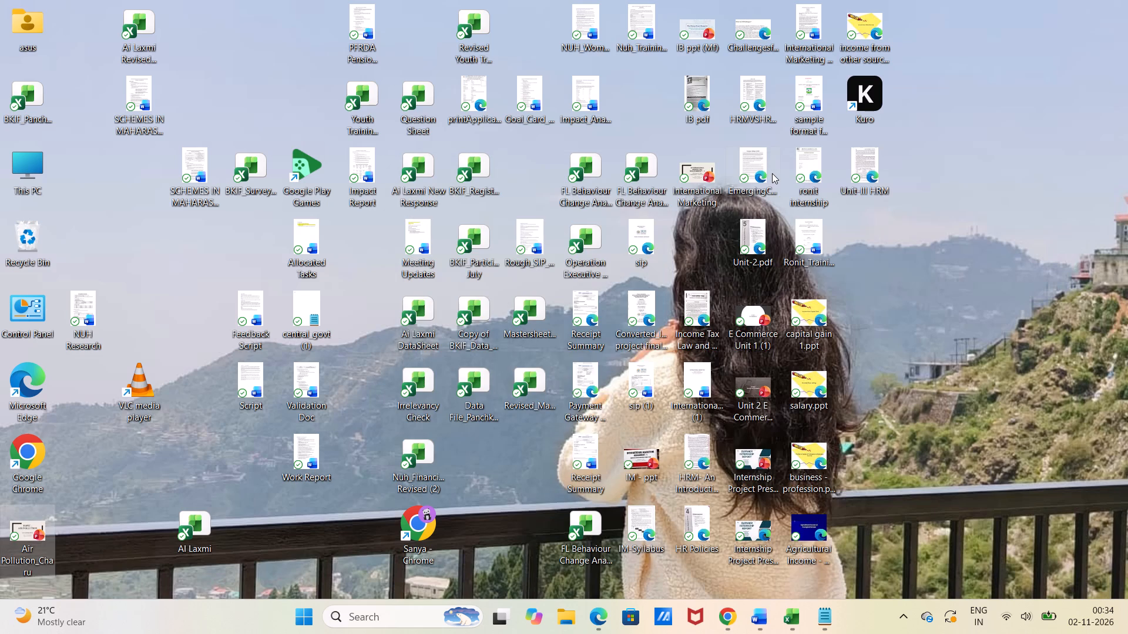
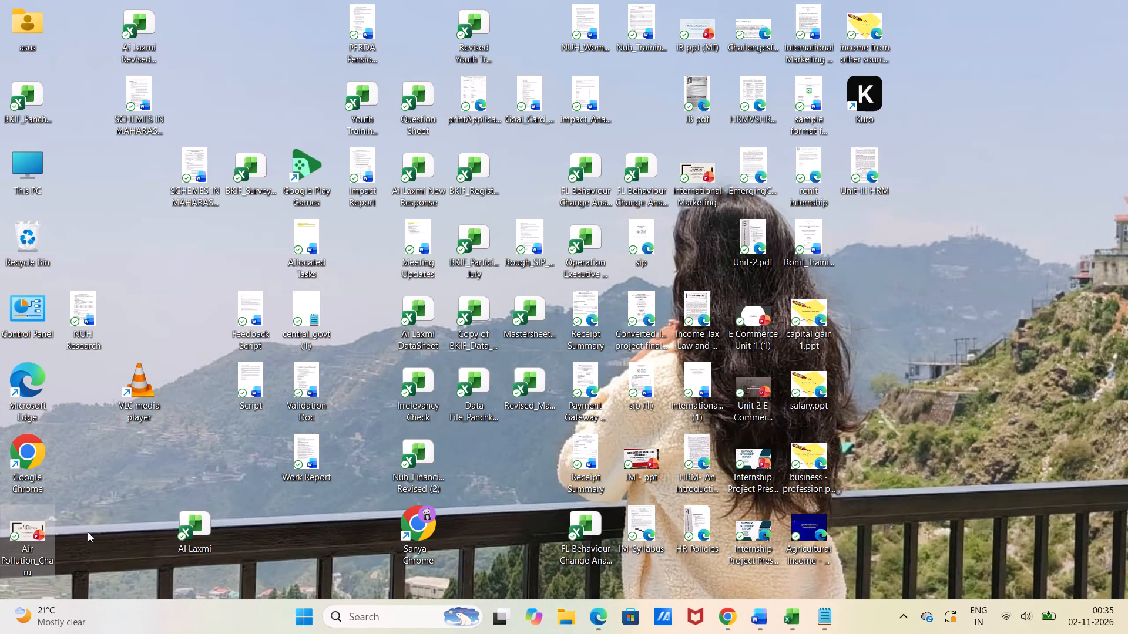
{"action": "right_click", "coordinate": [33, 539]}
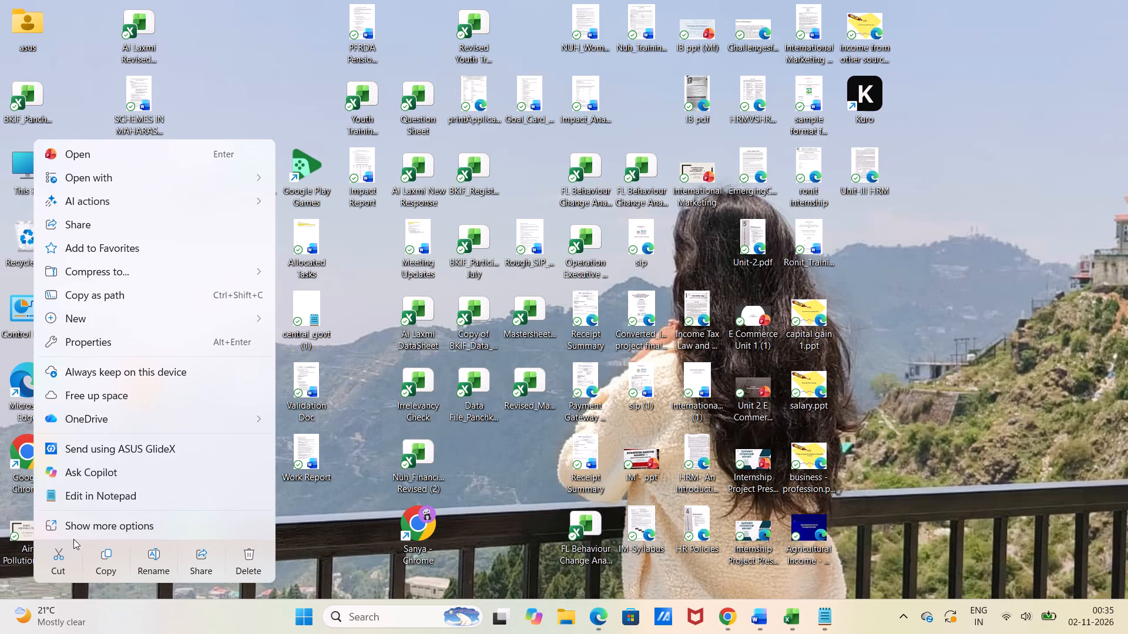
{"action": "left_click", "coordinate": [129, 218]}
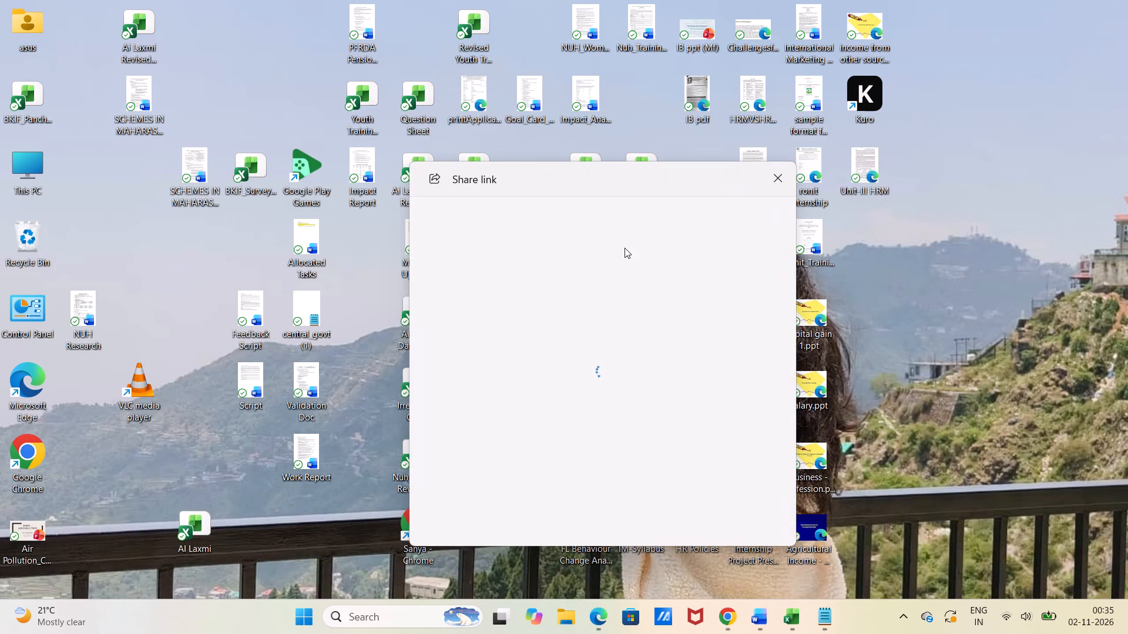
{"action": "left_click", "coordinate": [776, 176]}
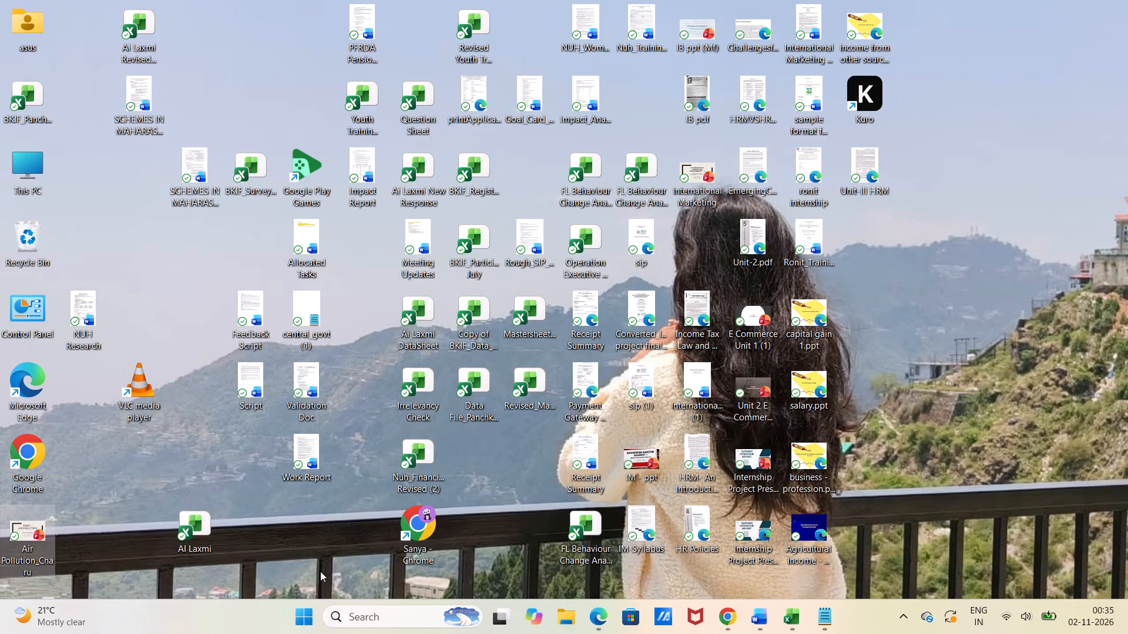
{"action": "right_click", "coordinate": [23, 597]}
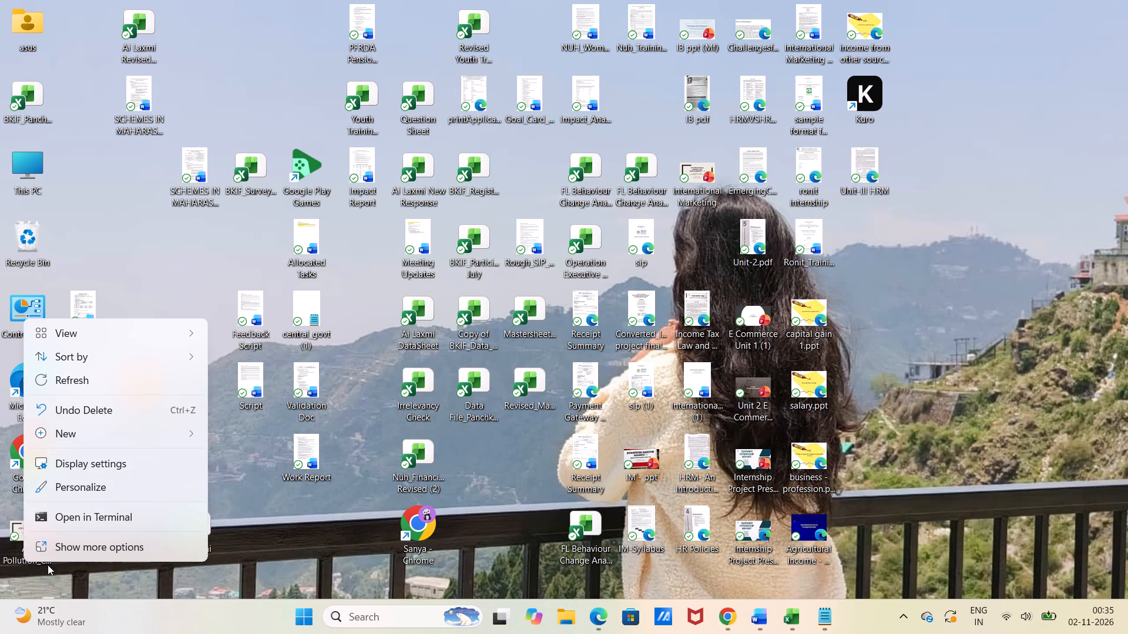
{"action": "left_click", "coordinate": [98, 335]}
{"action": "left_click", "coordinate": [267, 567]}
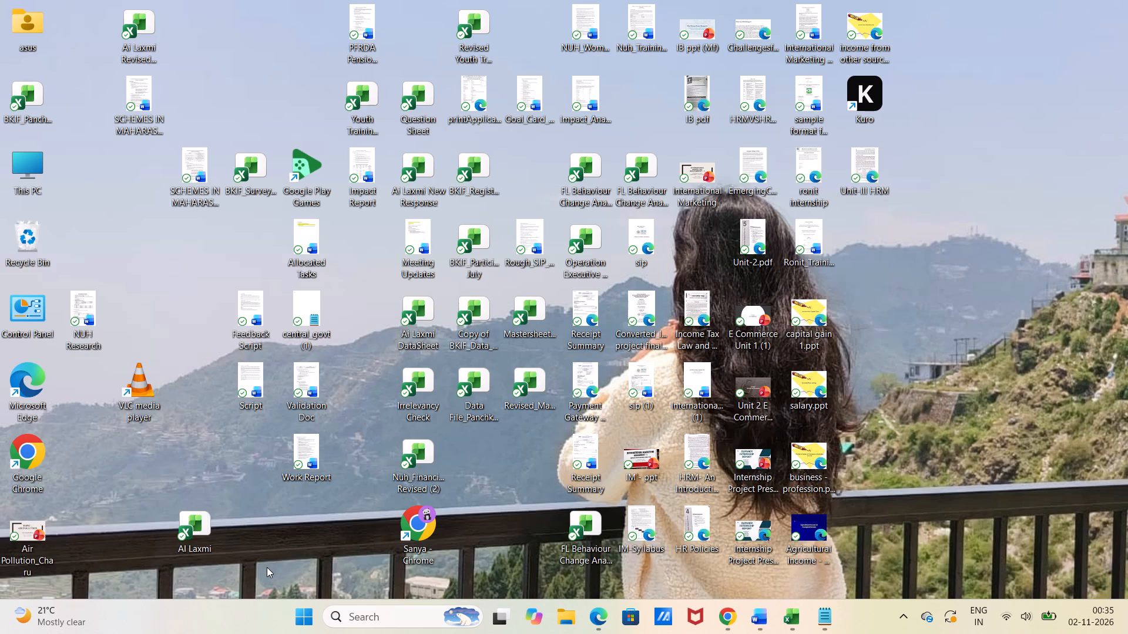
Open the Air Pollution_Charu file from the desktop in PowerPoint.
{"action": "right_click", "coordinate": [21, 544]}
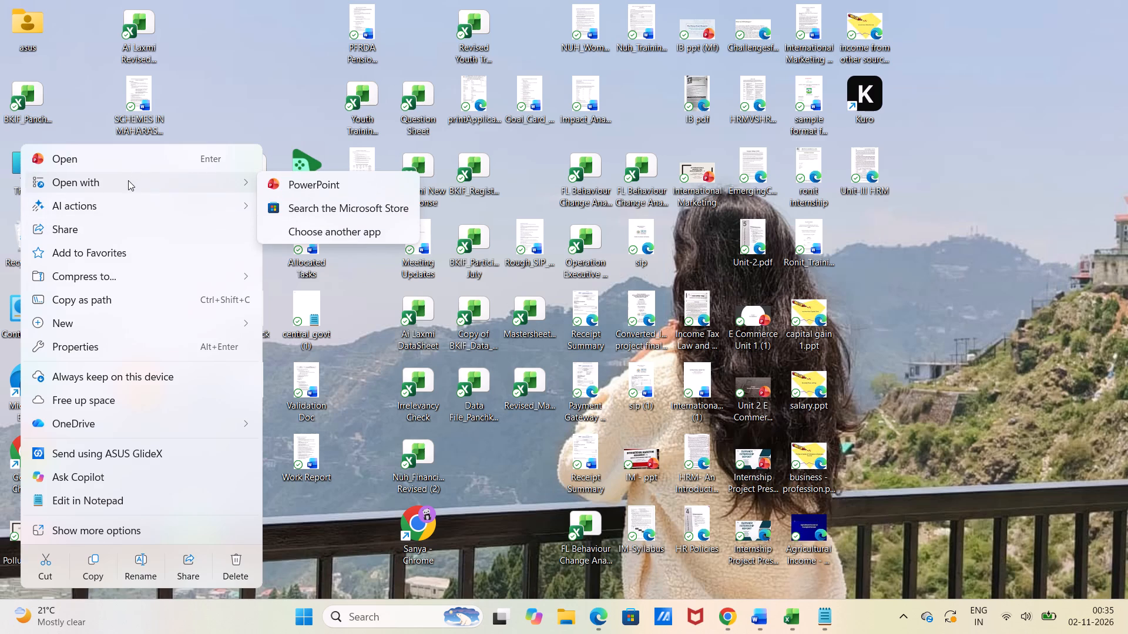
{"action": "left_click", "coordinate": [276, 187]}
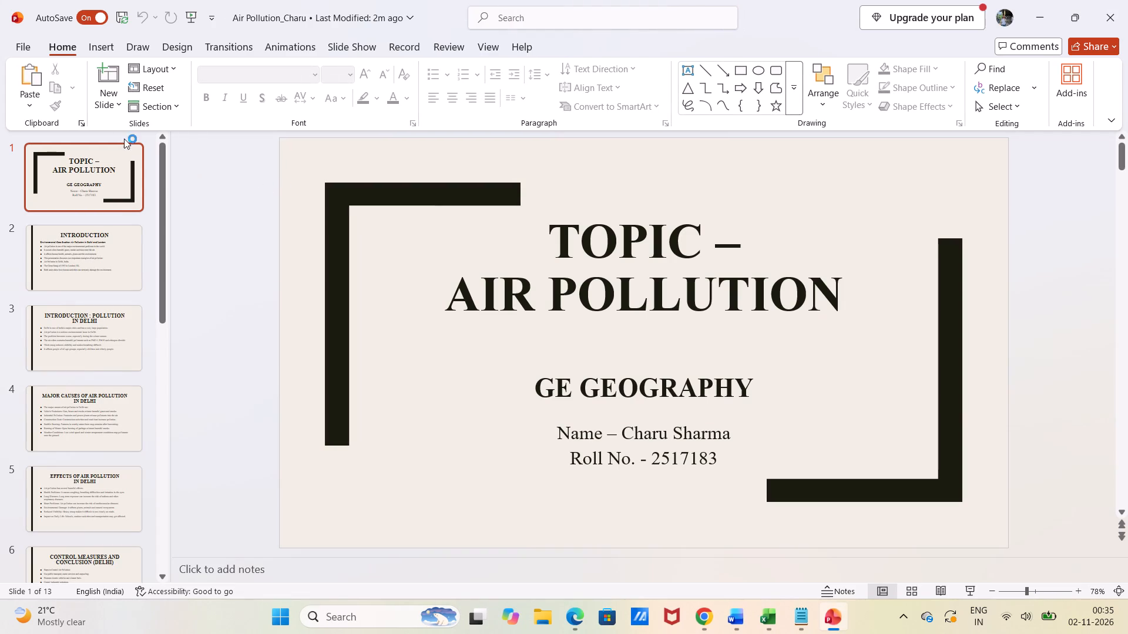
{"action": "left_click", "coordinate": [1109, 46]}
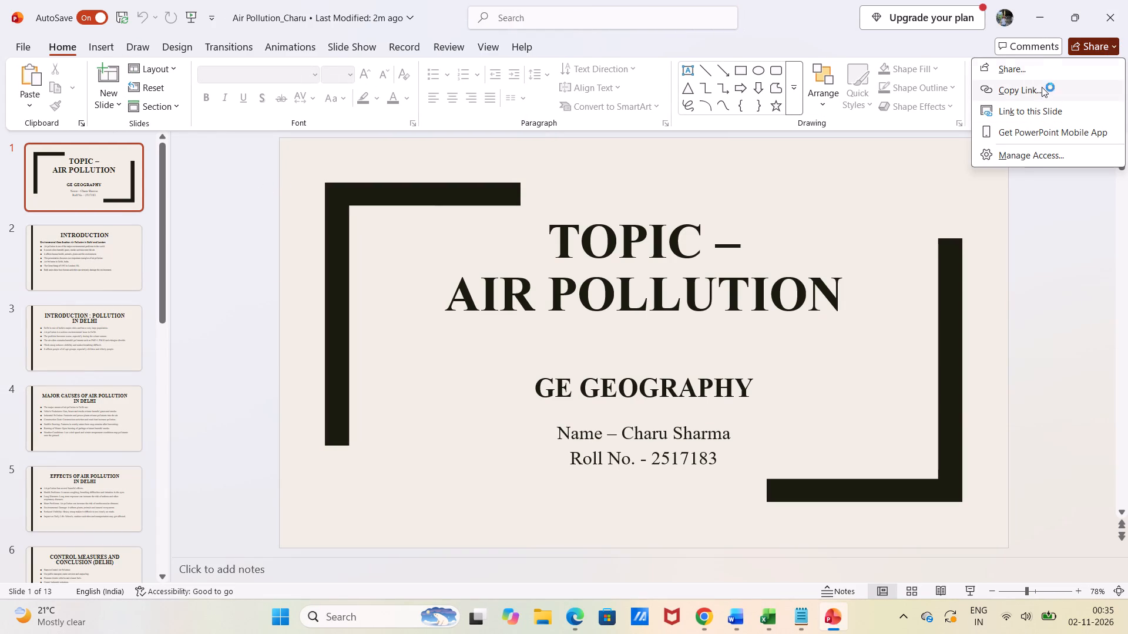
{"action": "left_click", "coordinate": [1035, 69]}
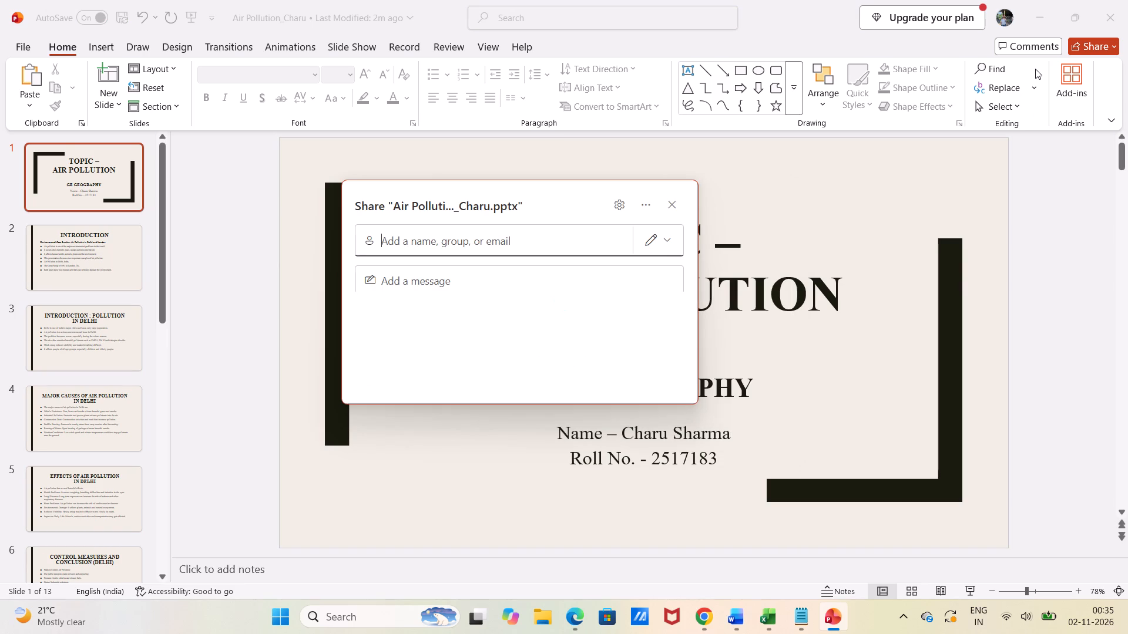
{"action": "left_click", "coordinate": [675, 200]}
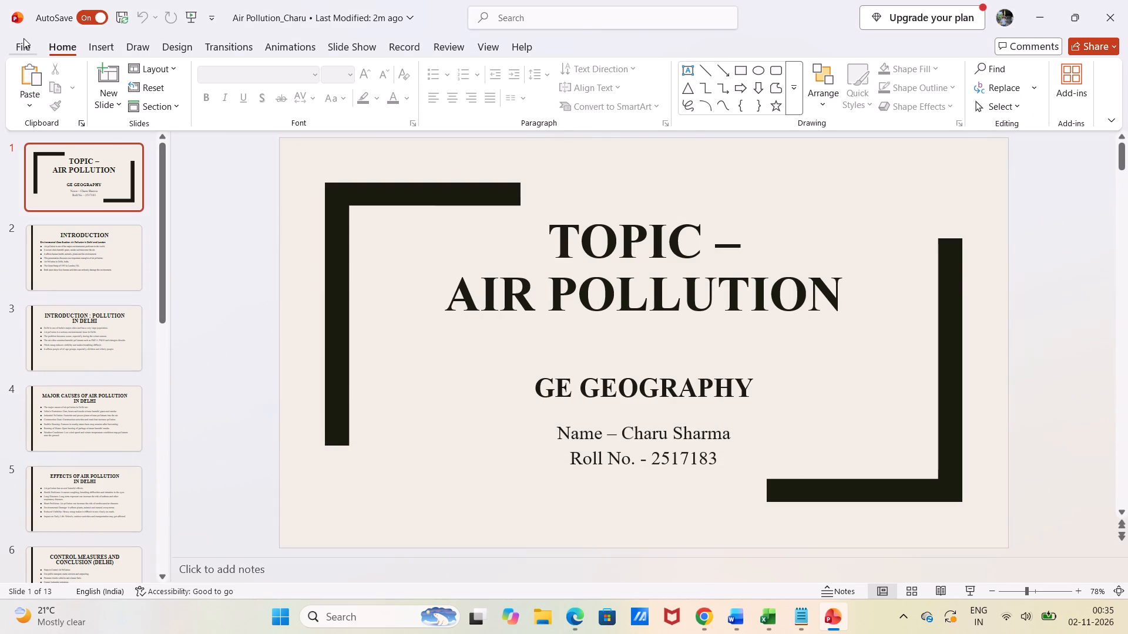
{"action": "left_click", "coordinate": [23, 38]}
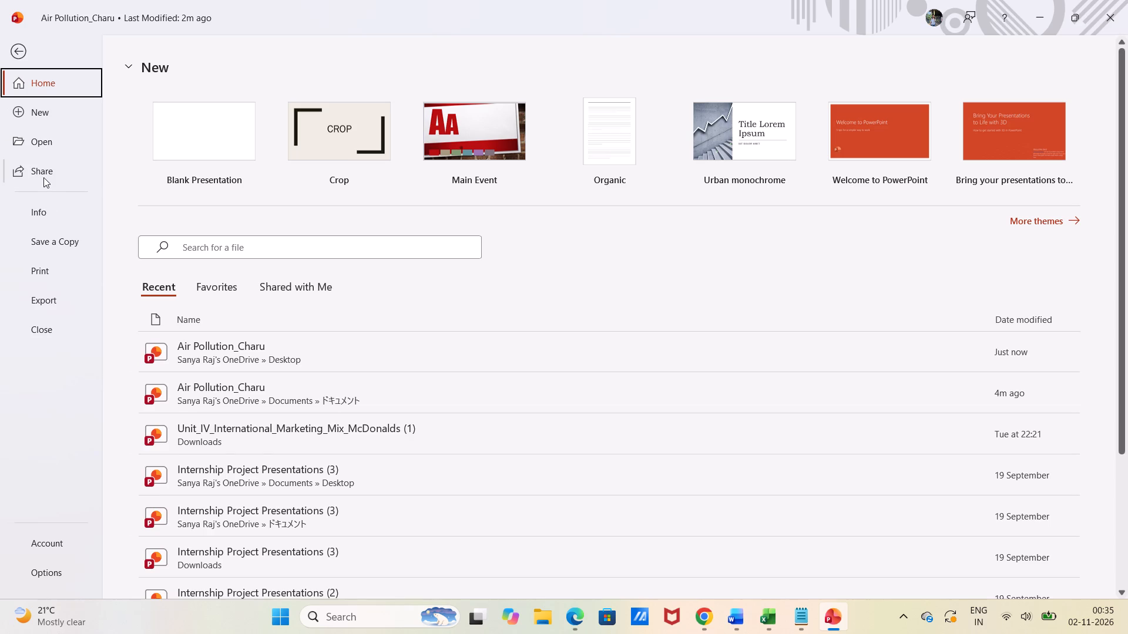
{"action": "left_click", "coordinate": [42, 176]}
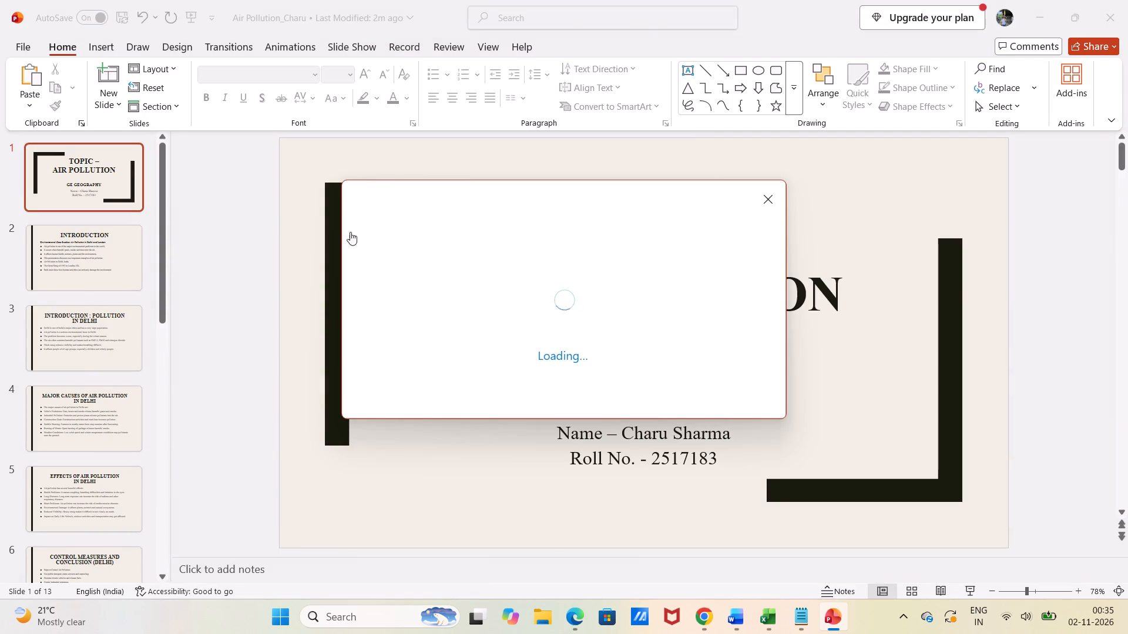
Switch to YouTube in Chrome, change the music to the Saiyaara Title Song, and minimize the browser.
{"action": "left_click", "coordinate": [703, 622]}
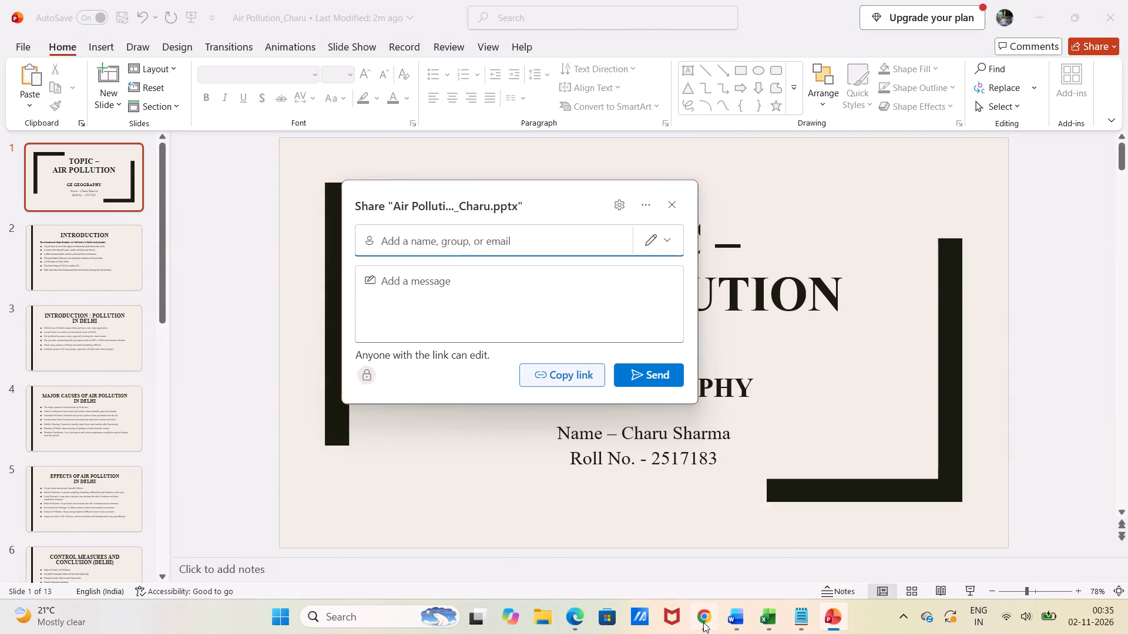
{"action": "left_click", "coordinate": [390, 0]}
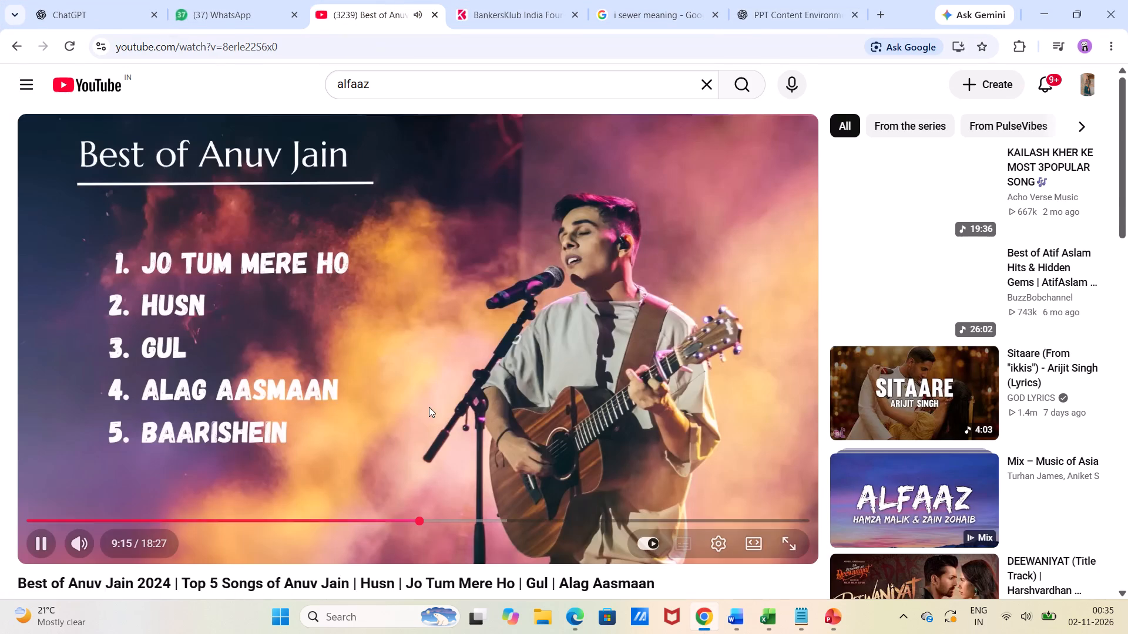
{"action": "left_click", "coordinate": [897, 489]}
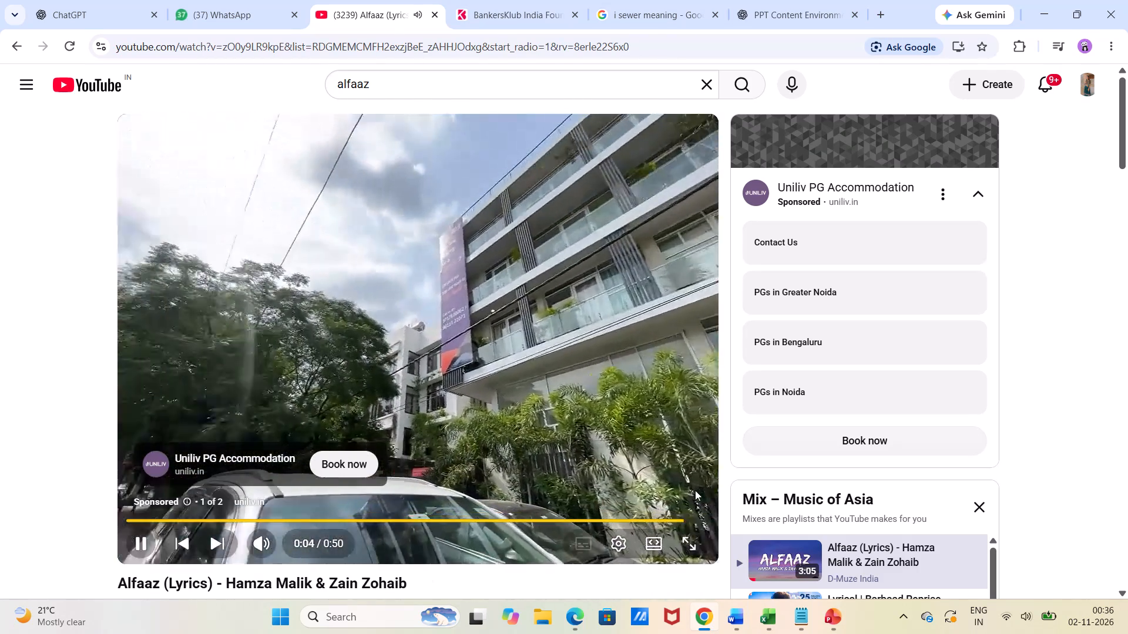
{"action": "left_click", "coordinate": [681, 495]}
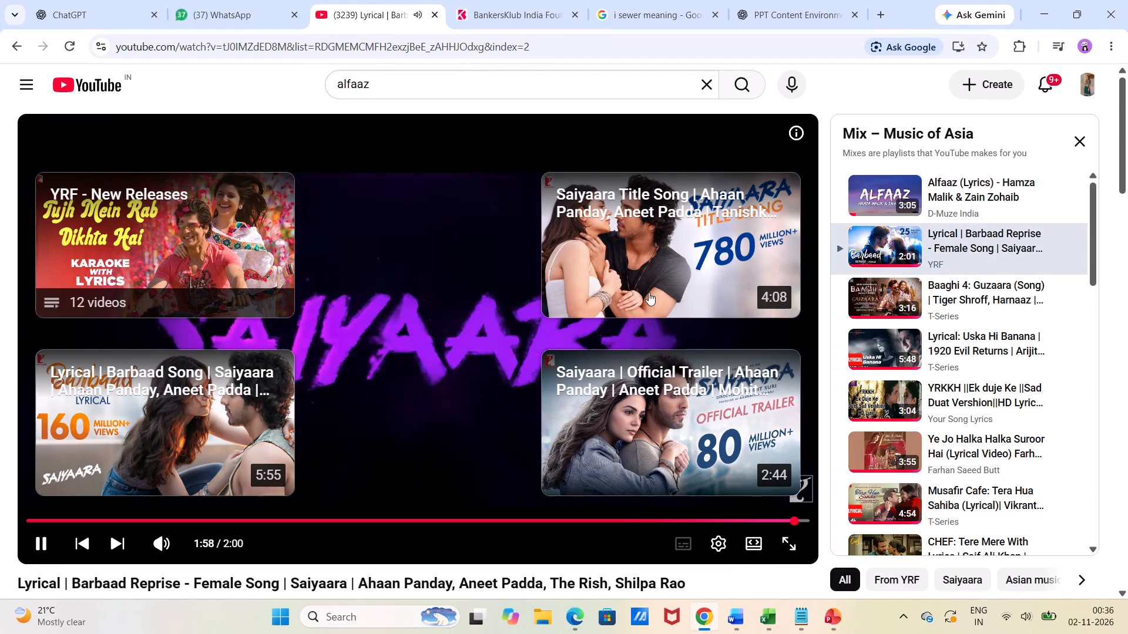
{"action": "left_click", "coordinate": [649, 265]}
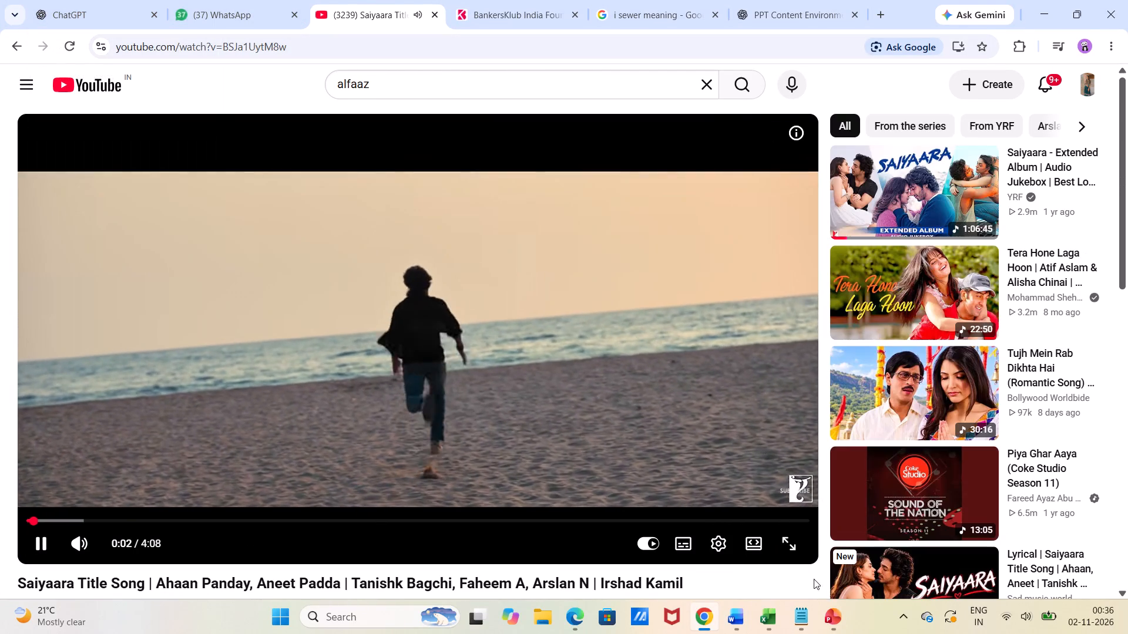
{"action": "left_click", "coordinate": [1040, 11]}
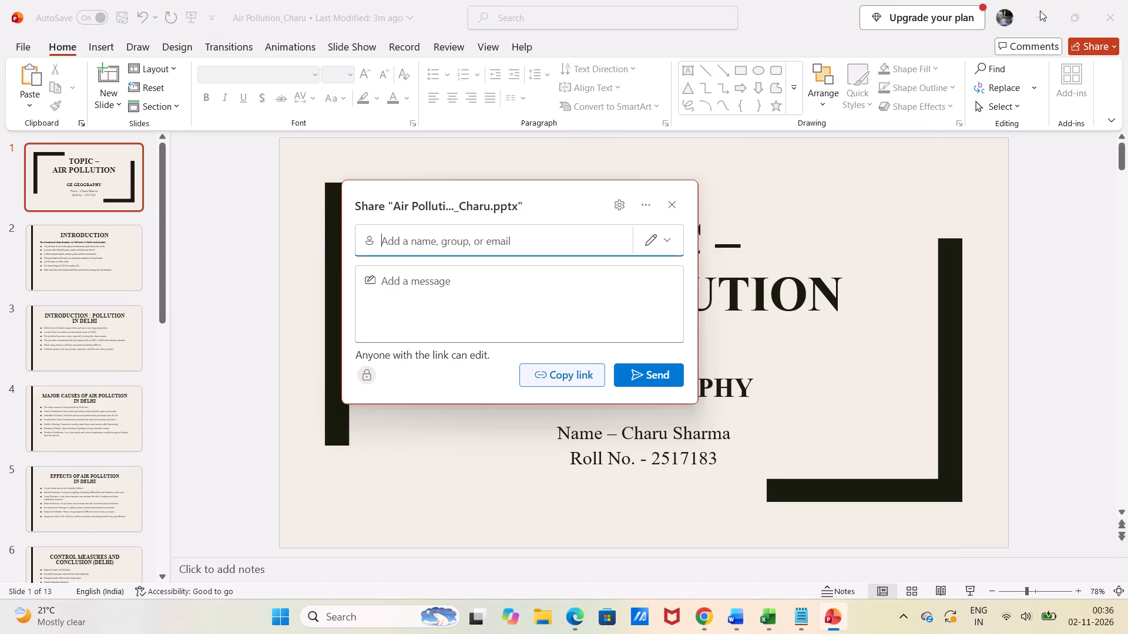
Close the presentation's sharing dialog and minimize PowerPoint to return to the desktop.
{"action": "left_click", "coordinate": [674, 203]}
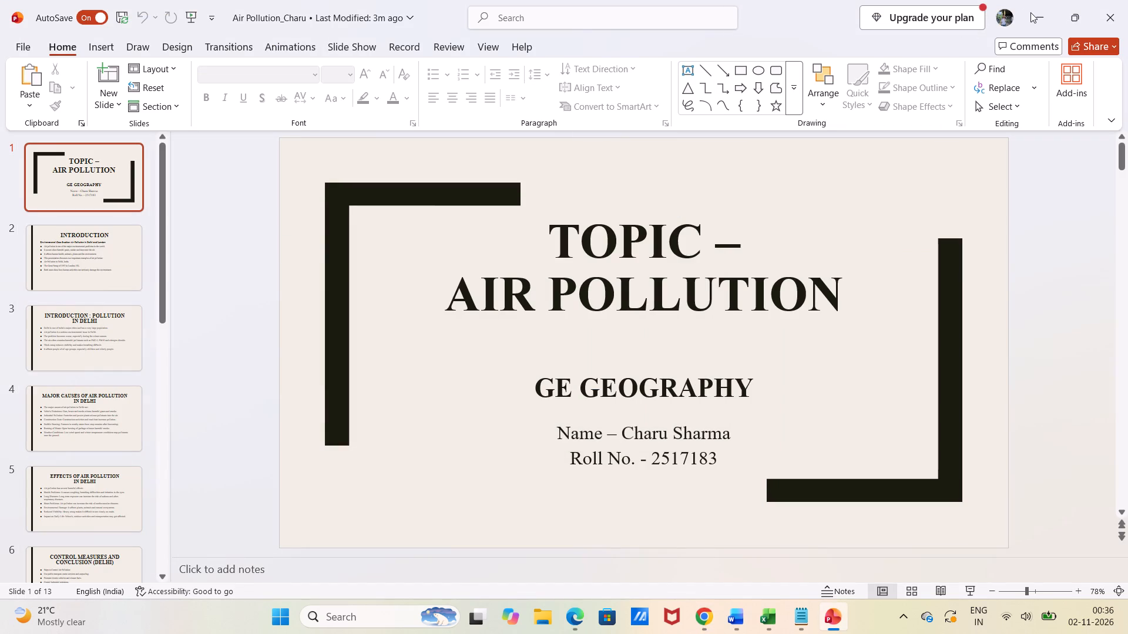
{"action": "left_click", "coordinate": [1030, 12]}
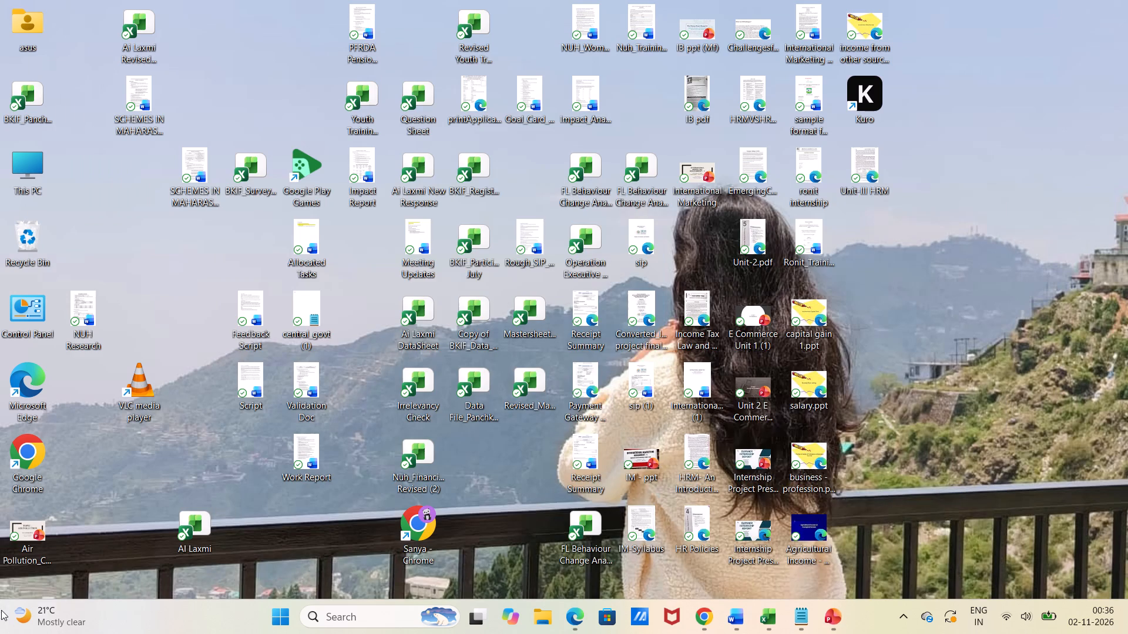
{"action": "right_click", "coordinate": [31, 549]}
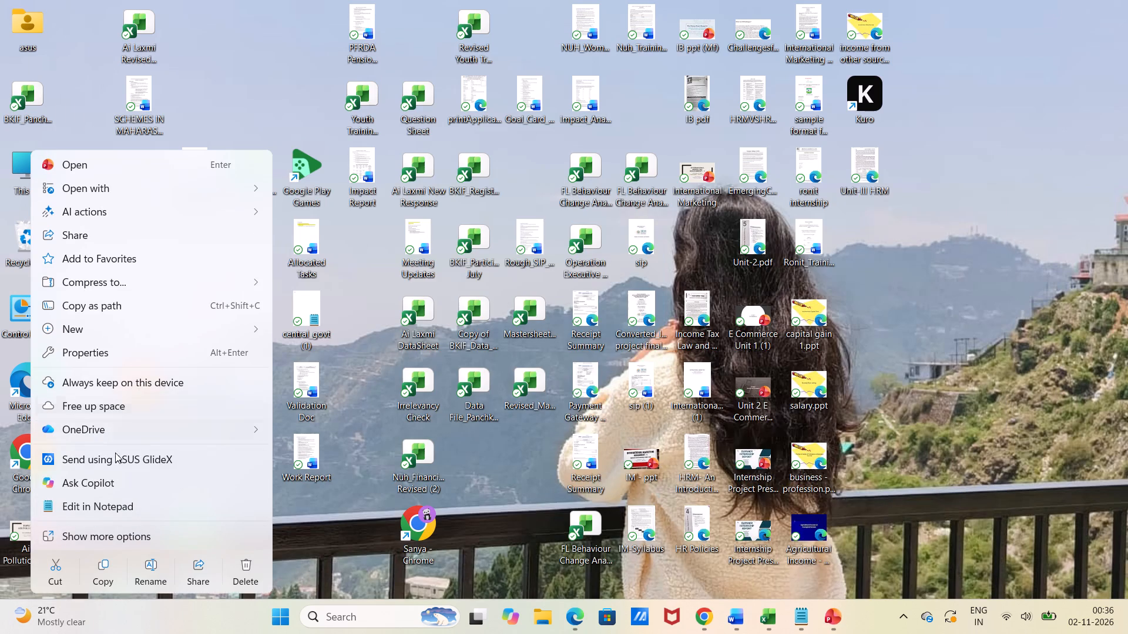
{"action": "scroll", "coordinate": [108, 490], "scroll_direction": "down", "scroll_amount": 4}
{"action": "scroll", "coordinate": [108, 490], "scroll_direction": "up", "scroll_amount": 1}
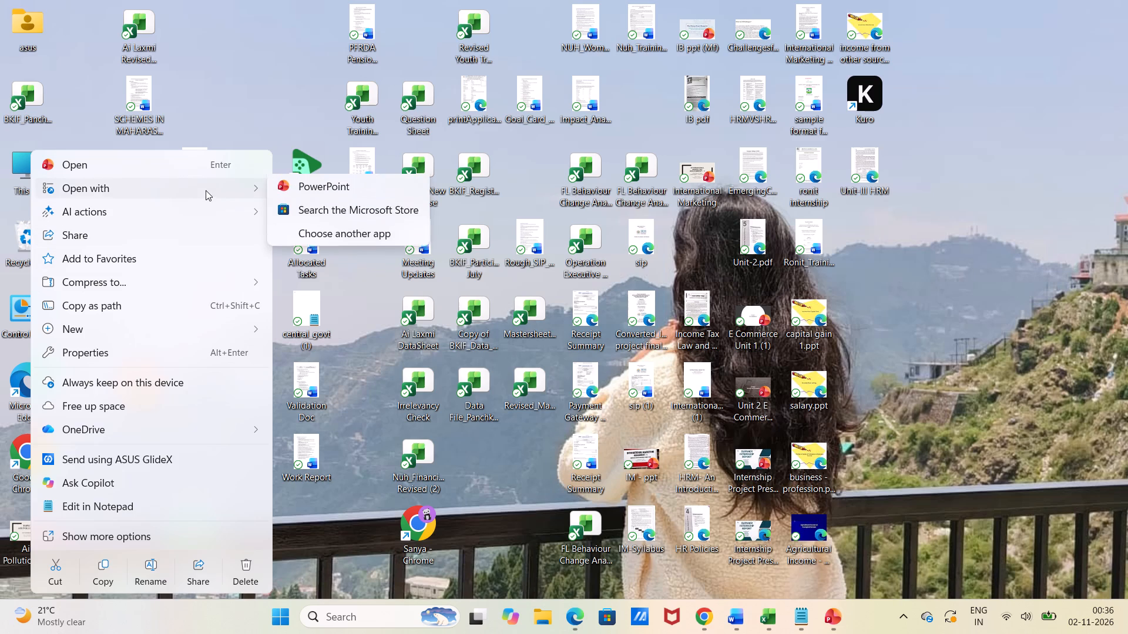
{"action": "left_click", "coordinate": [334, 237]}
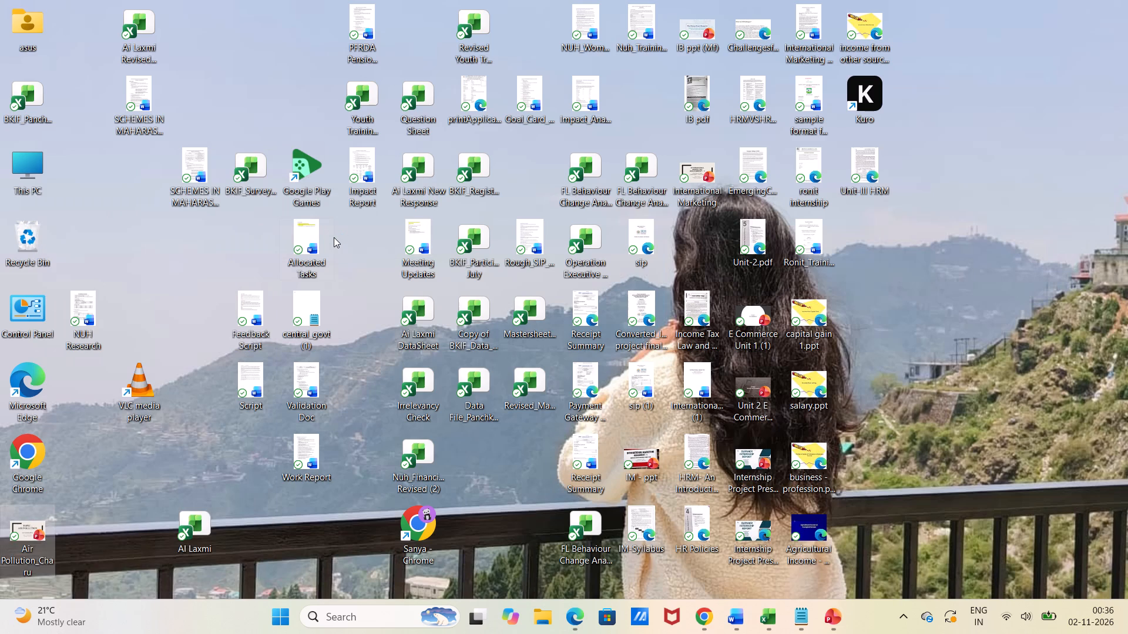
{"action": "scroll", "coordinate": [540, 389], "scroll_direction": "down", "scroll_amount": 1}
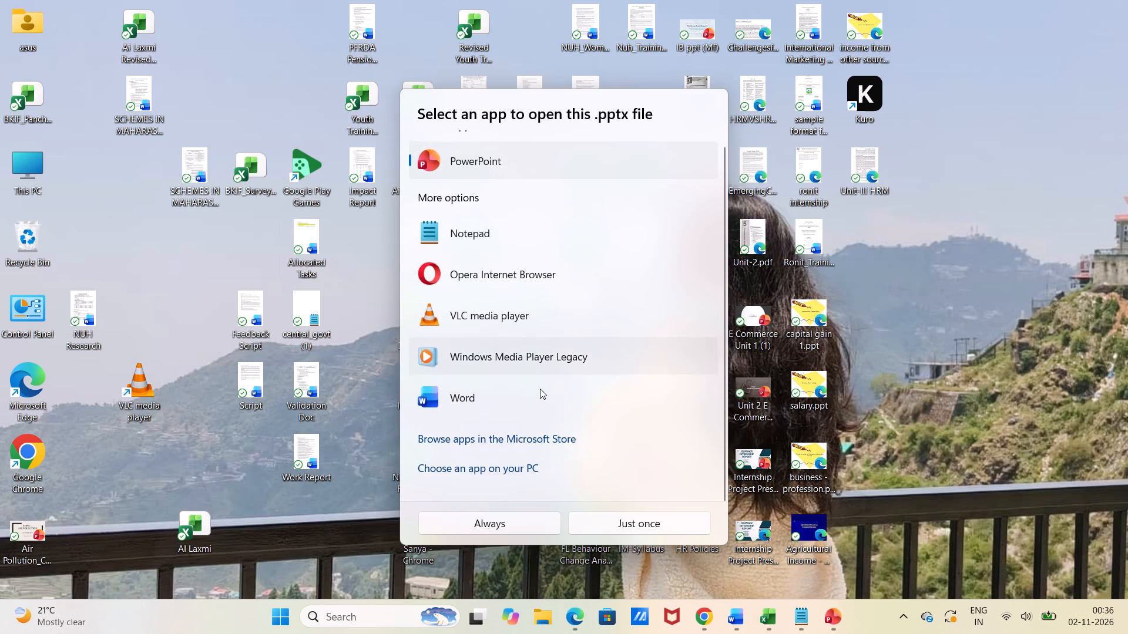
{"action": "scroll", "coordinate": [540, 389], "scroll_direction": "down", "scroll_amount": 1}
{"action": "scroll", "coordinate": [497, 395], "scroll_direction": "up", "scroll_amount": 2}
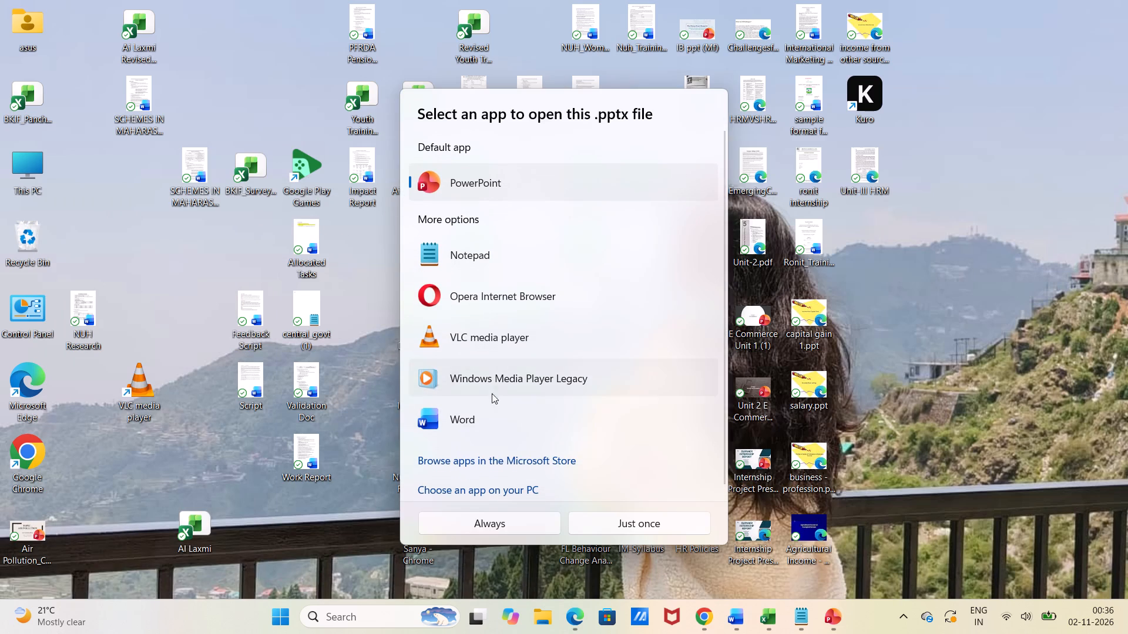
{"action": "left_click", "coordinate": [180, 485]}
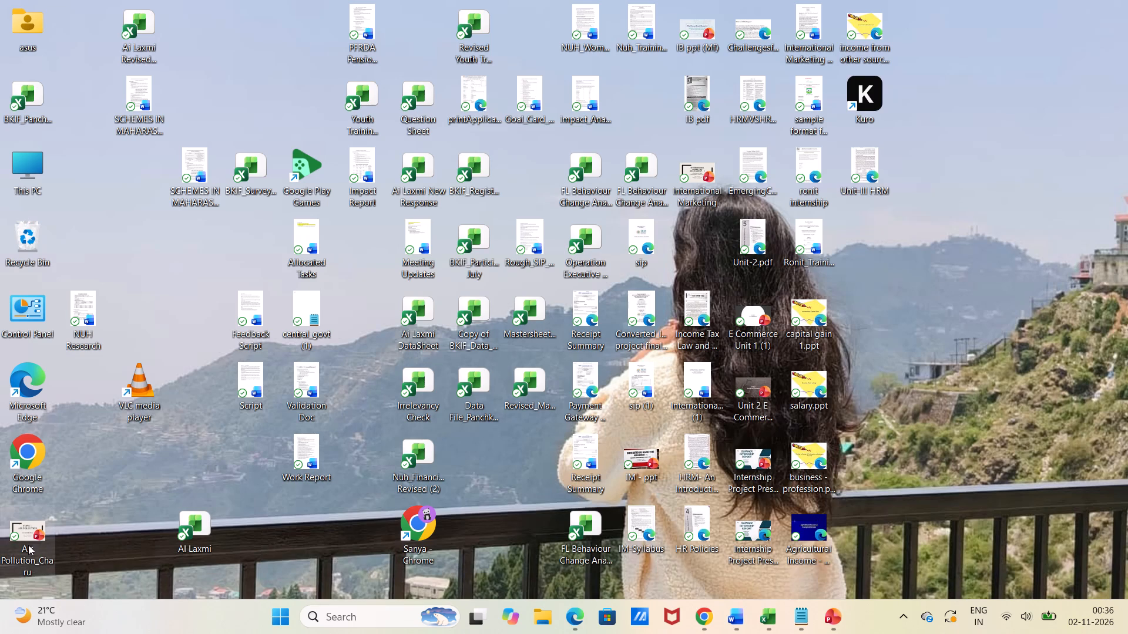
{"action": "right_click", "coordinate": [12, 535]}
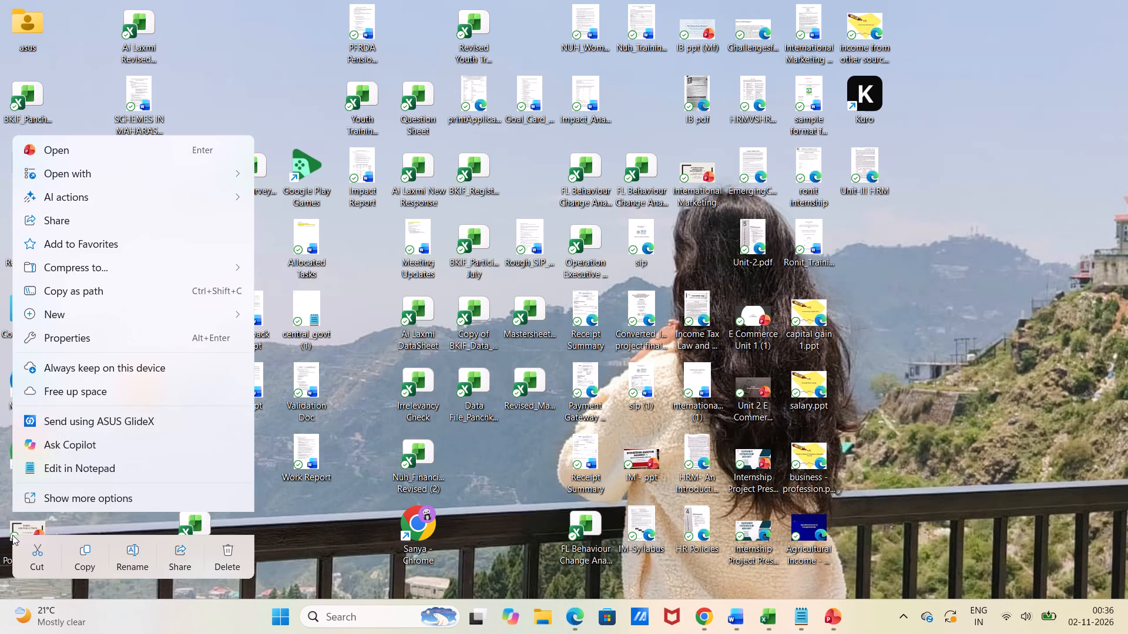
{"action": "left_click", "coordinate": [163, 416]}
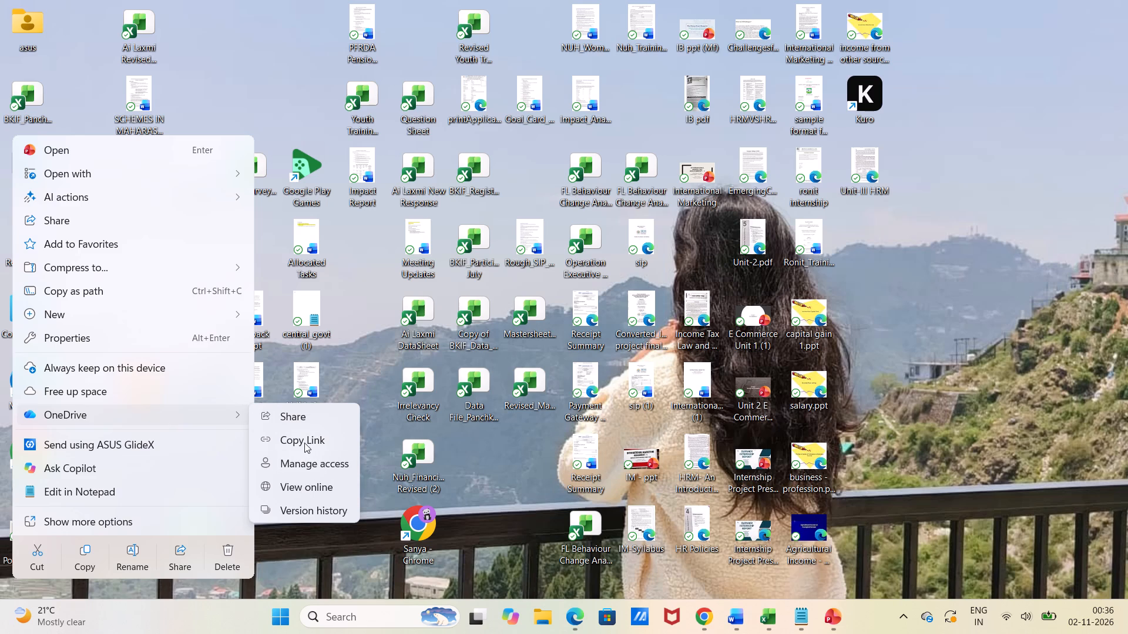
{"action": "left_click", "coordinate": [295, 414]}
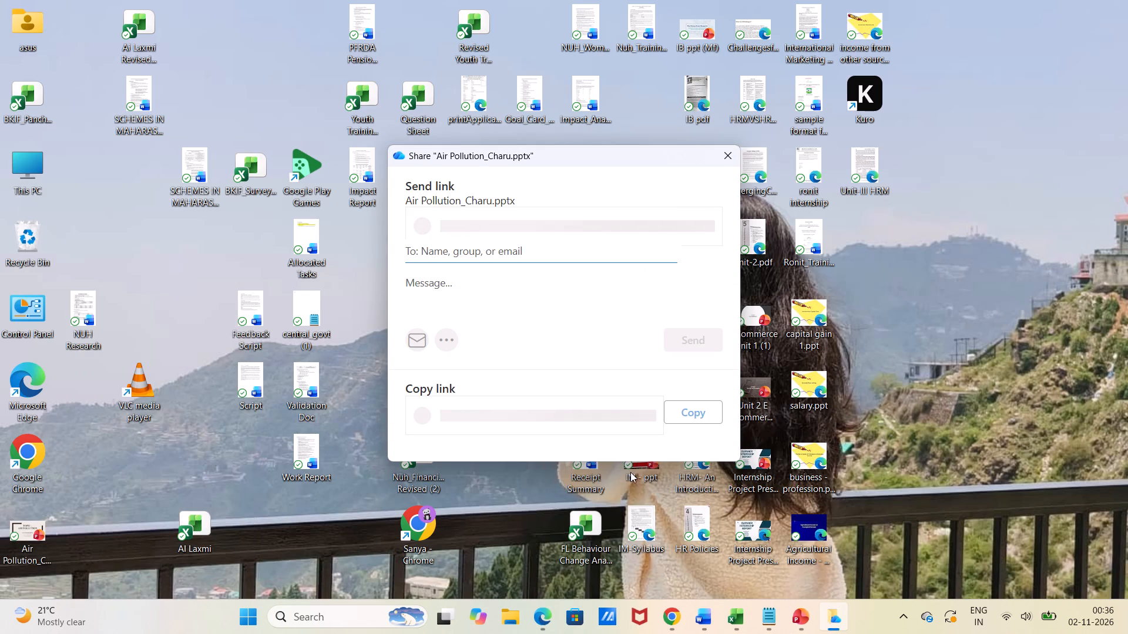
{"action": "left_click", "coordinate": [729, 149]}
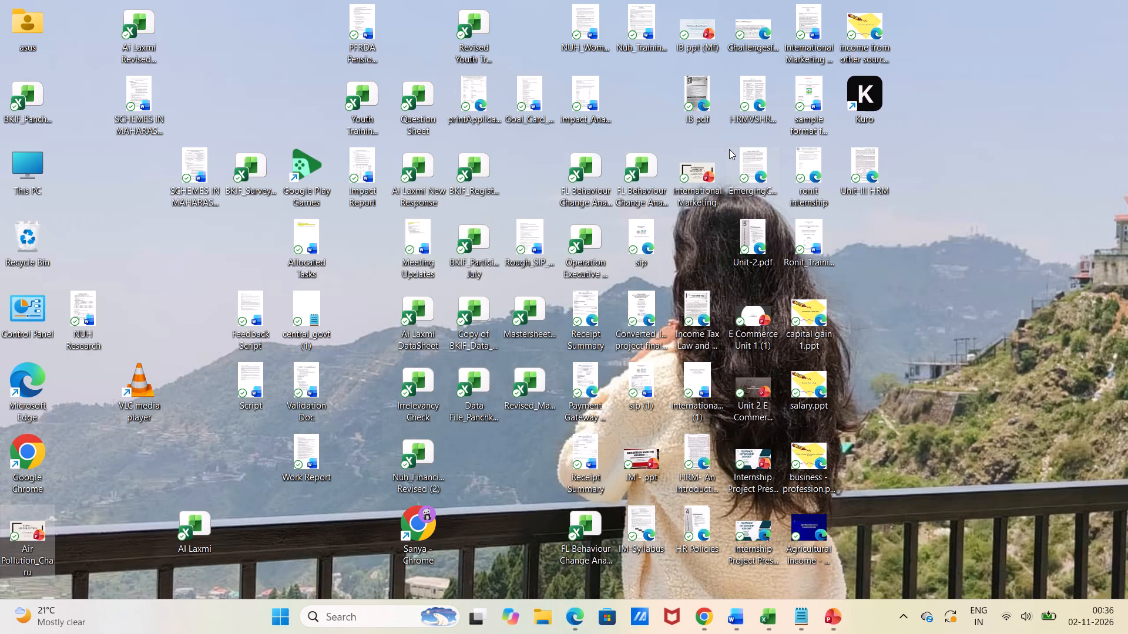
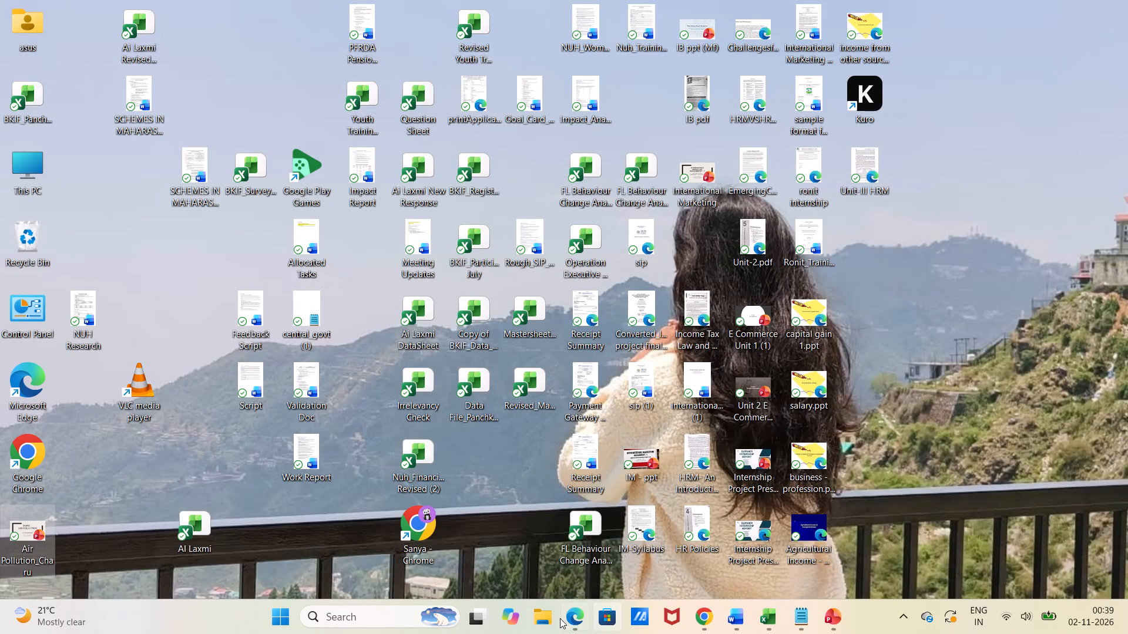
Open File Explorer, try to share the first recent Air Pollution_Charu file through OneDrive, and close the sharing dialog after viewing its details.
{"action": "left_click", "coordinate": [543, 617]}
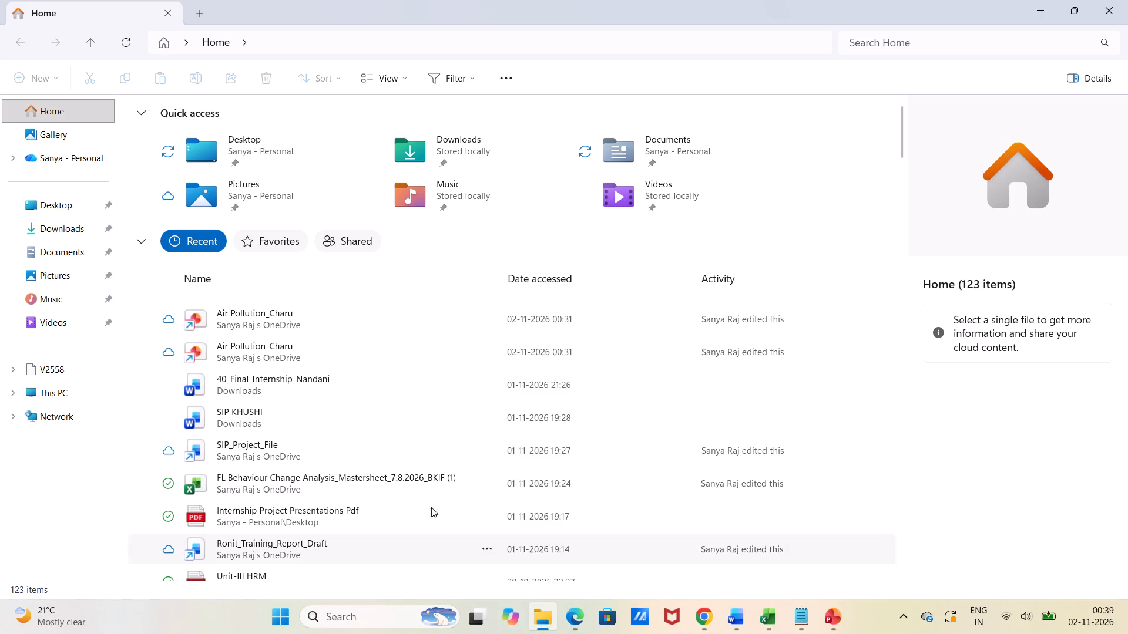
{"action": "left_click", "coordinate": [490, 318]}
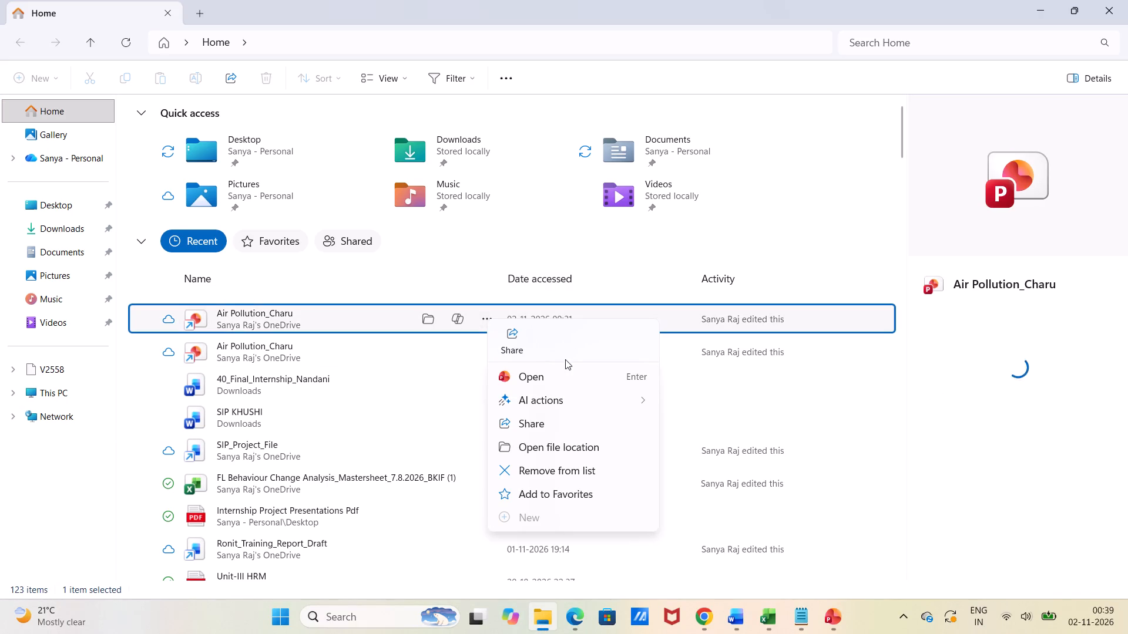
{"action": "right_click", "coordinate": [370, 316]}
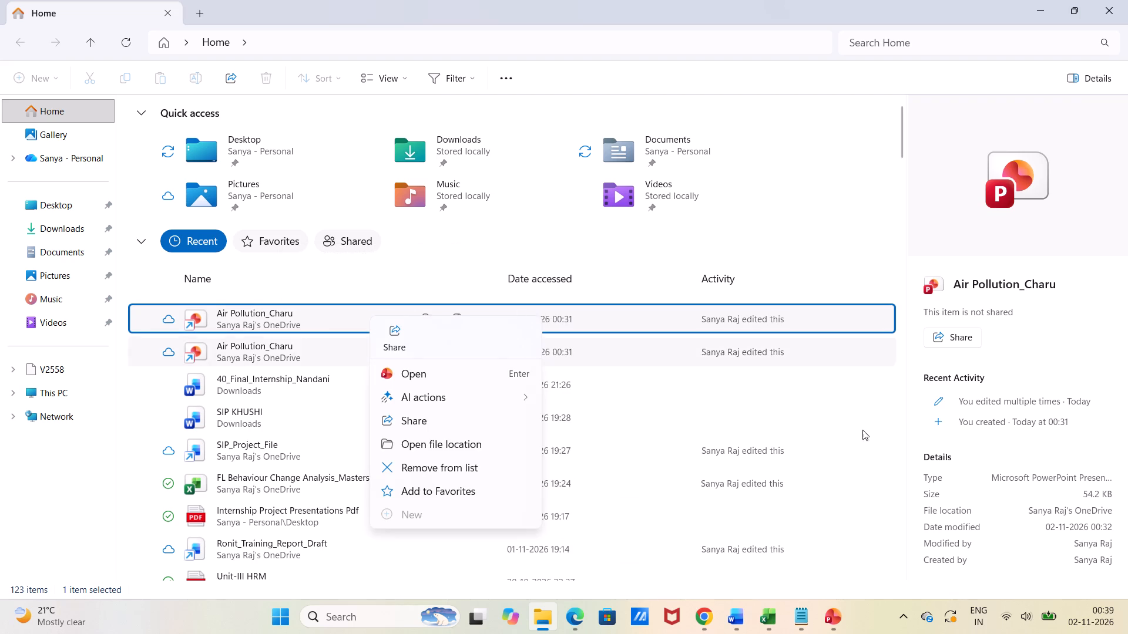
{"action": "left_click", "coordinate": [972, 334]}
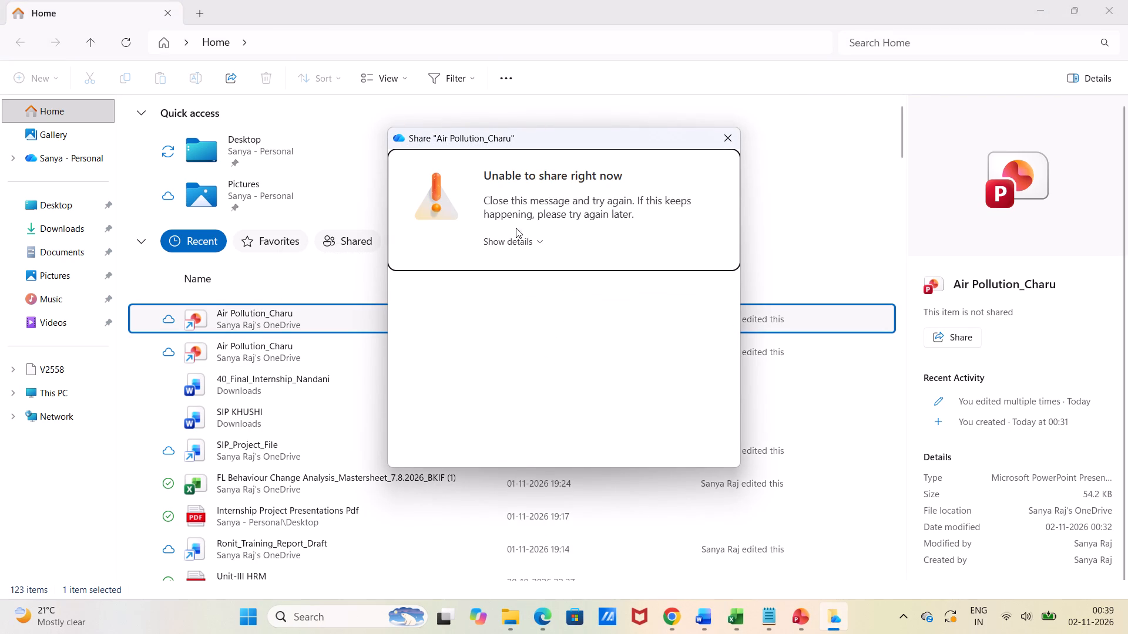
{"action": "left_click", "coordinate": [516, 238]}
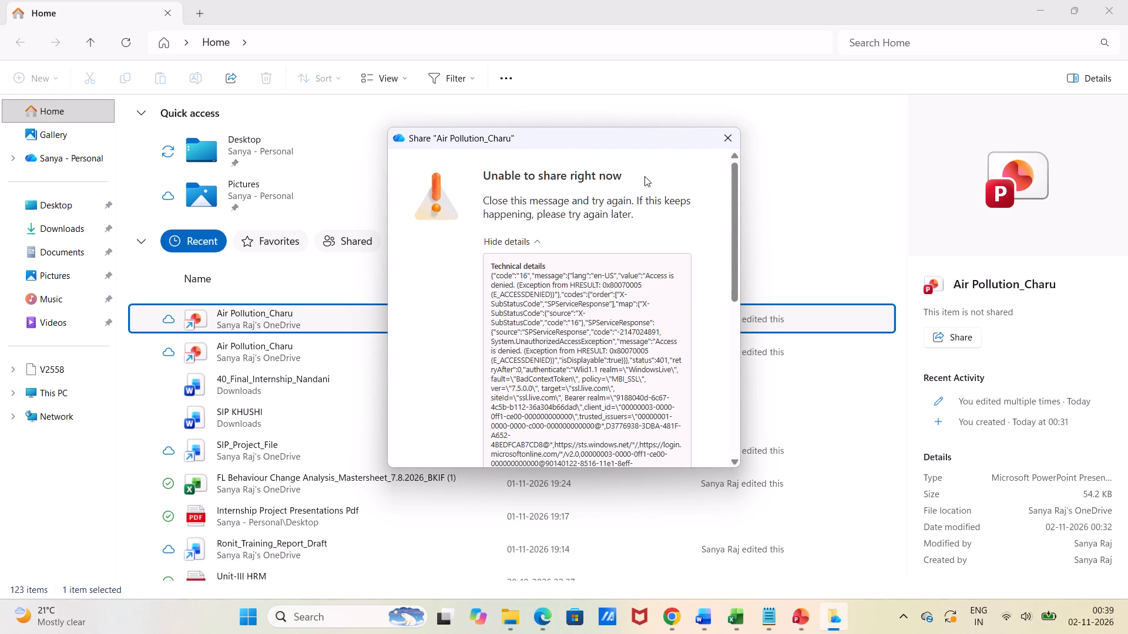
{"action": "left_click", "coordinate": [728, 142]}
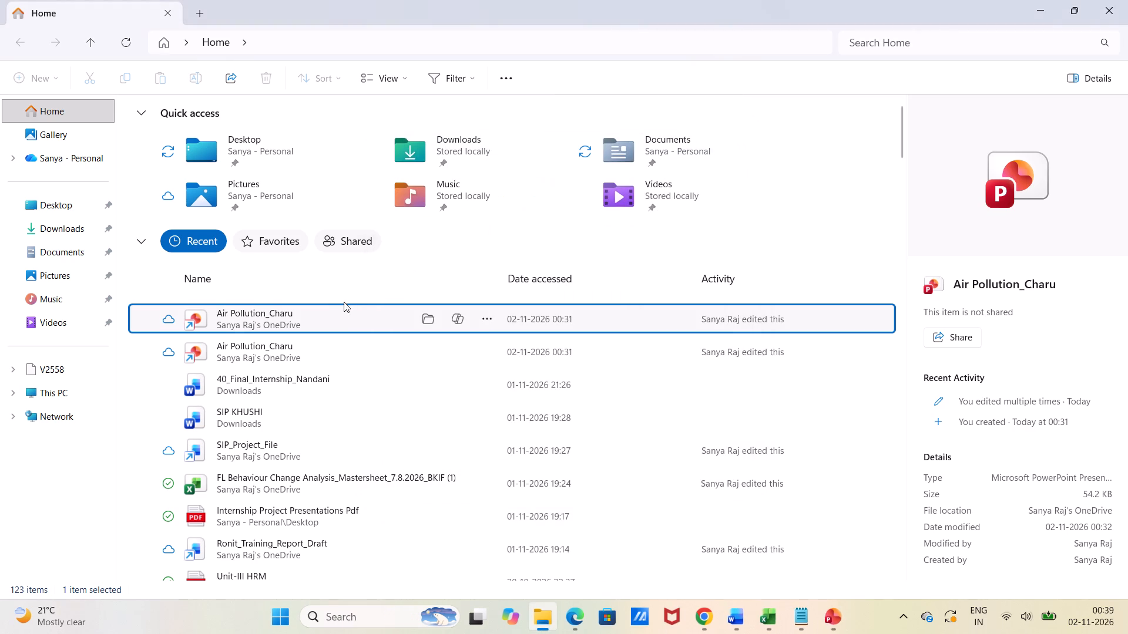
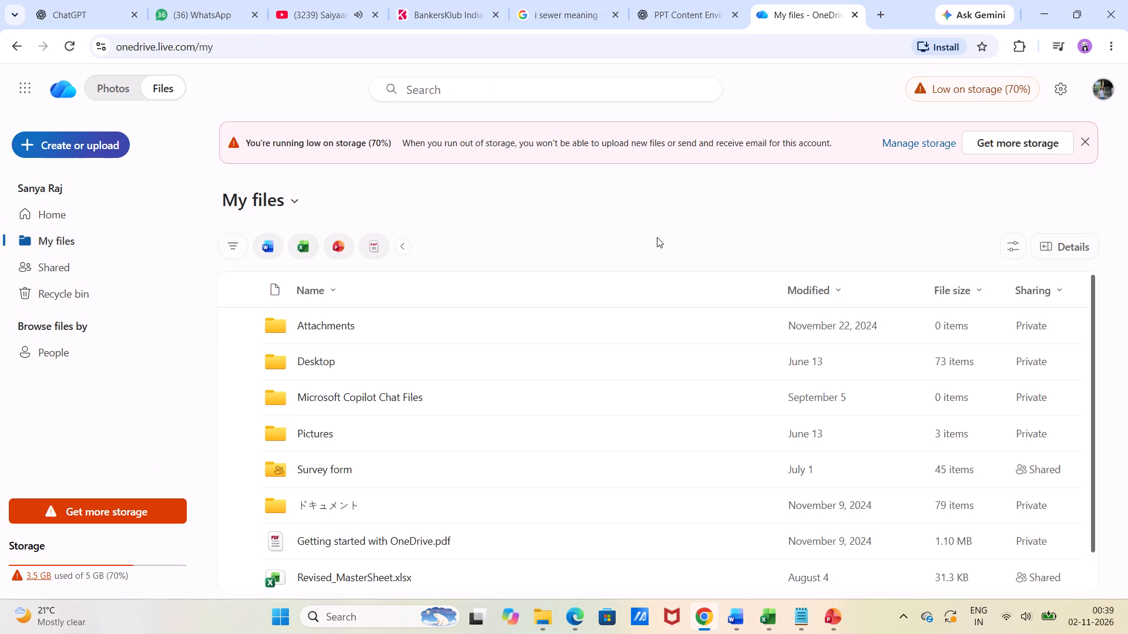
Look through the OneDrive files and filter them to PowerPoint presentations to find Air Pollution_Charu.
{"action": "scroll", "coordinate": [463, 434], "scroll_direction": "down", "scroll_amount": 3}
{"action": "scroll", "coordinate": [463, 434], "scroll_direction": "up", "scroll_amount": 2}
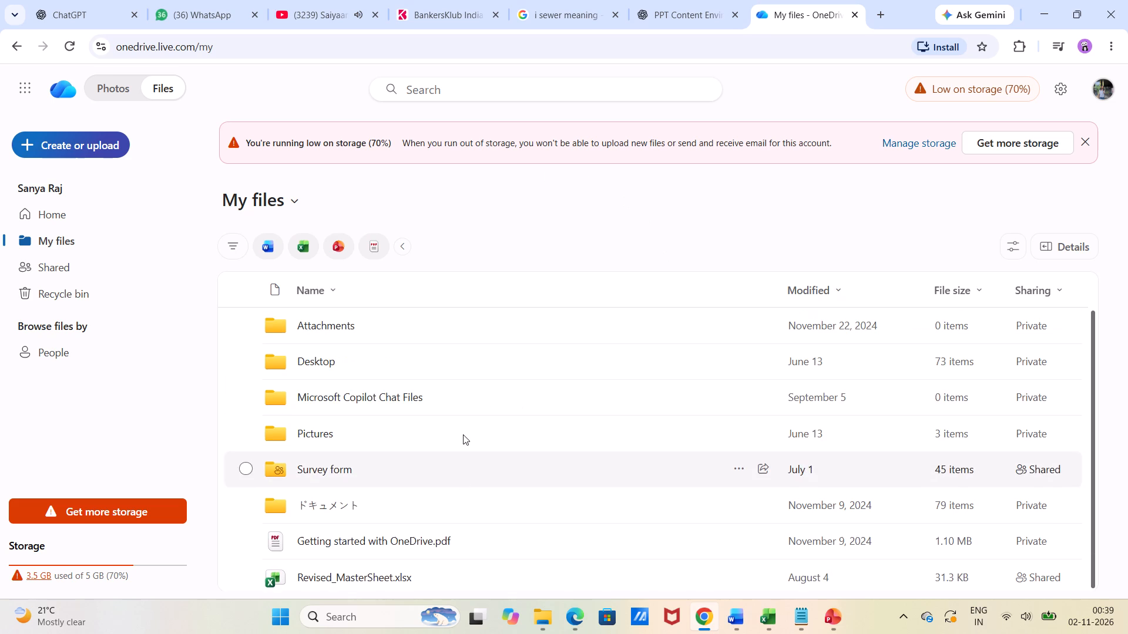
{"action": "left_click", "coordinate": [342, 248]}
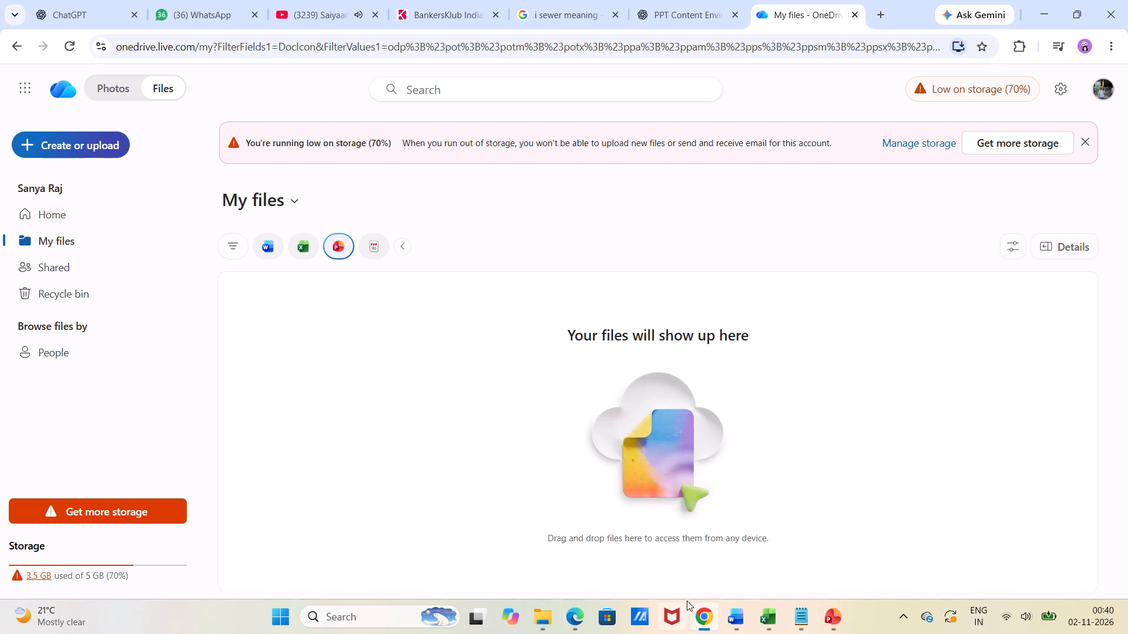
Minimise the PowerPoint, Chrome and File Explorer windows to reach the desktop.
{"action": "left_click", "coordinate": [829, 625]}
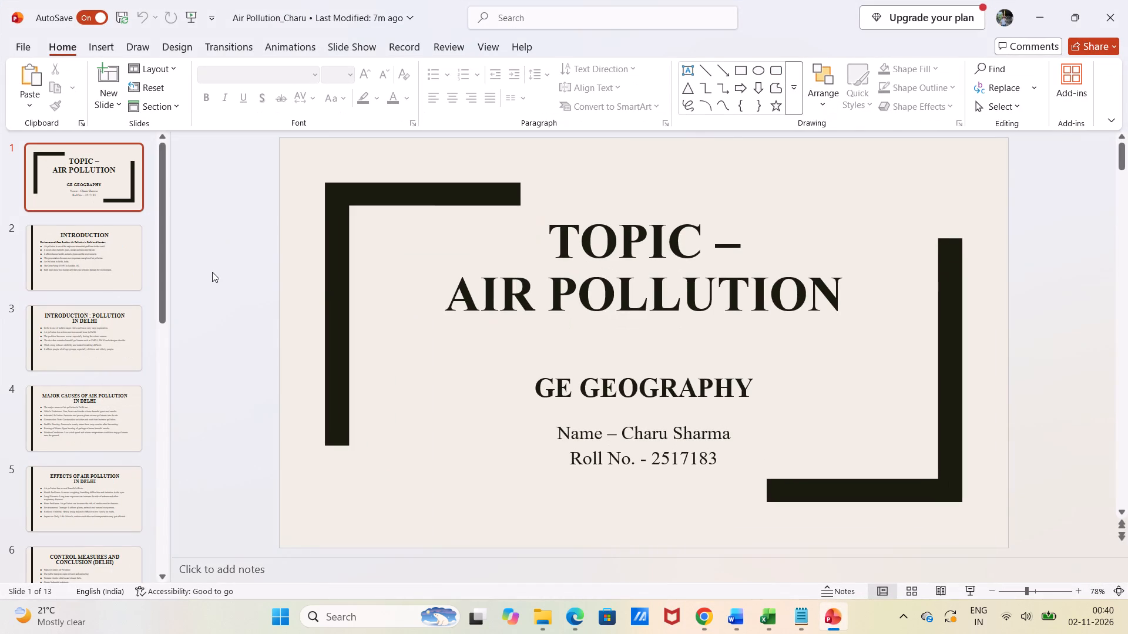
{"action": "left_click", "coordinate": [1038, 19]}
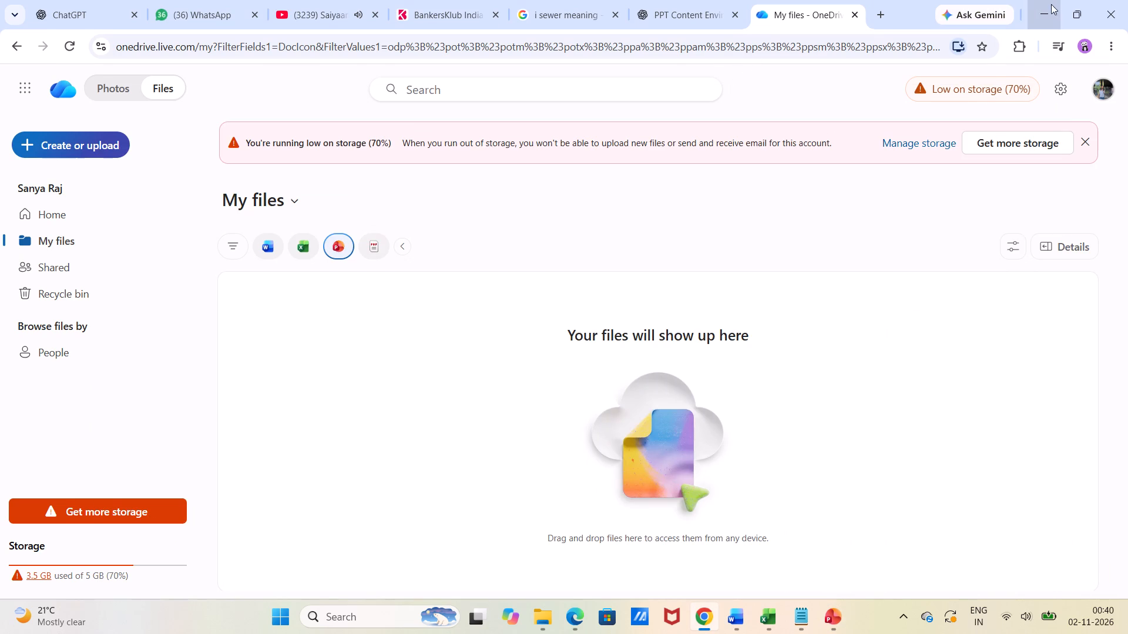
{"action": "left_click", "coordinate": [1050, 3]}
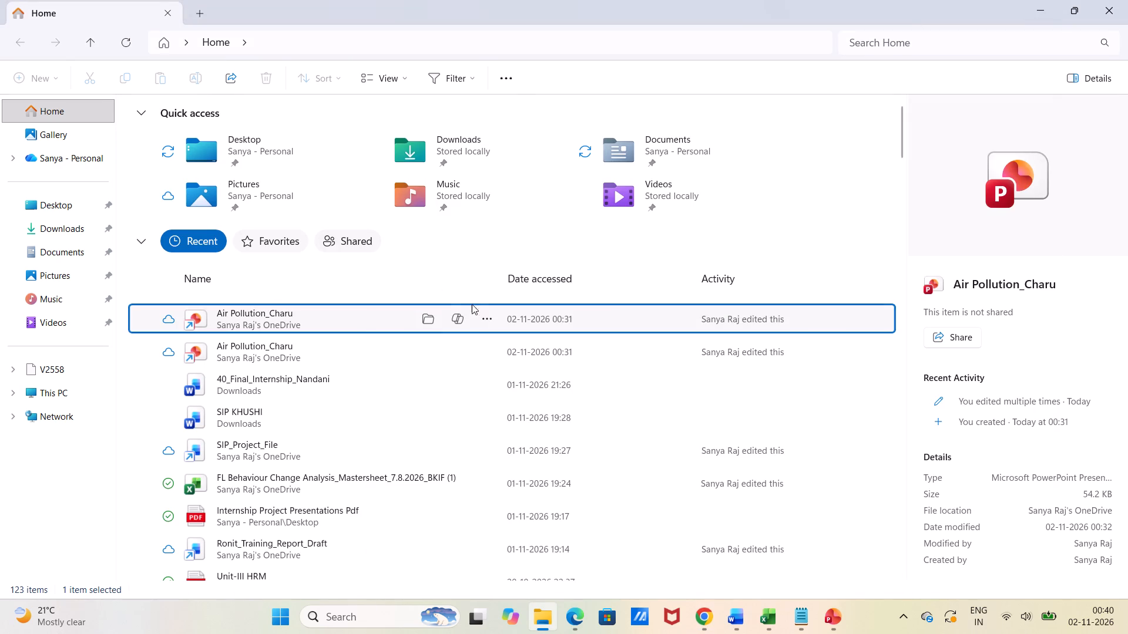
{"action": "left_click", "coordinate": [481, 314]}
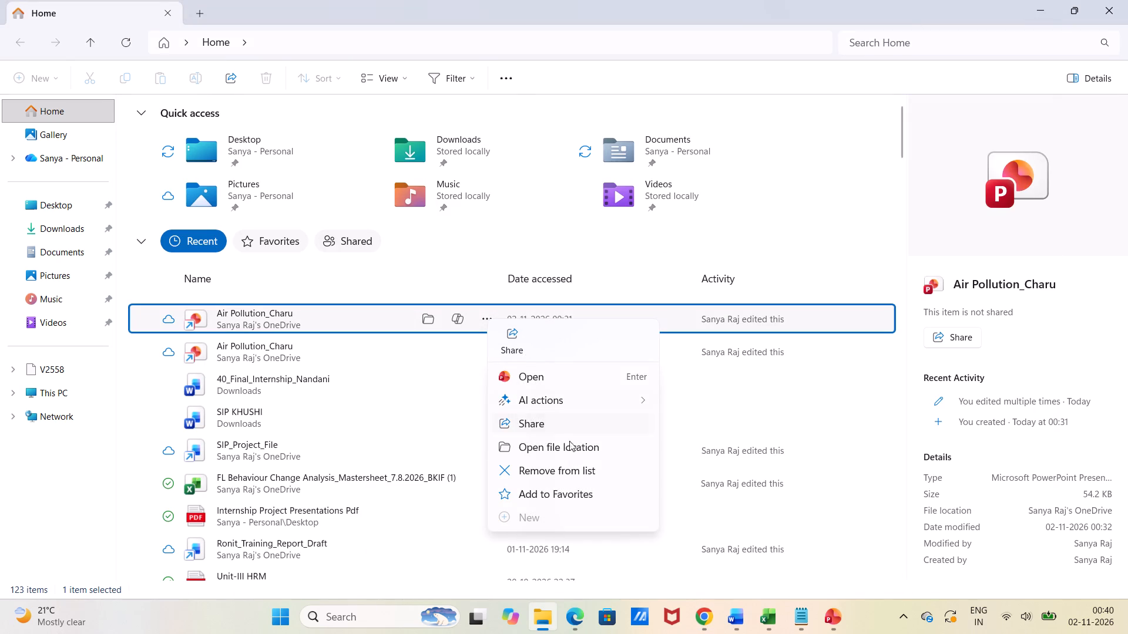
{"action": "double_click", "coordinate": [1049, 6]}
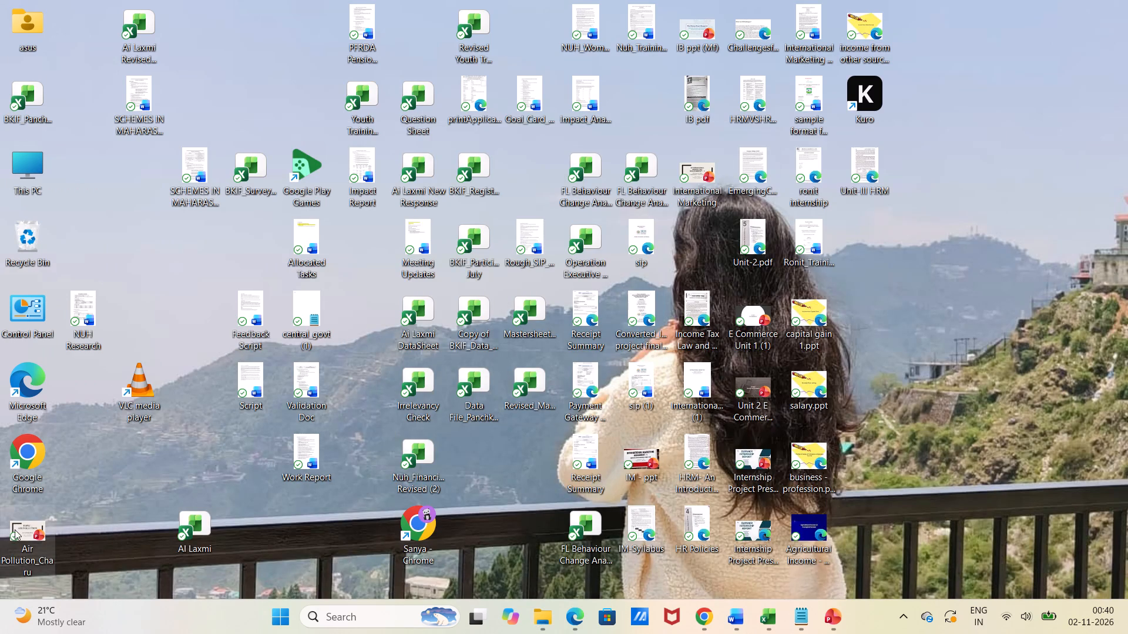
{"action": "right_click", "coordinate": [28, 537]}
{"action": "left_click", "coordinate": [28, 537]}
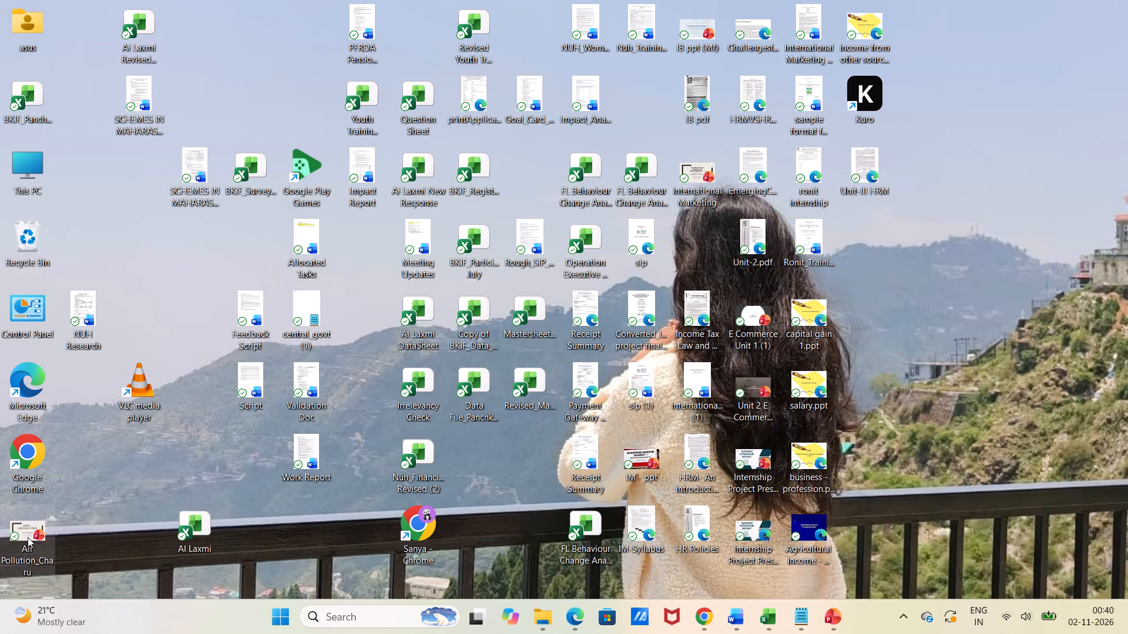
{"action": "left_click", "coordinate": [32, 542]}
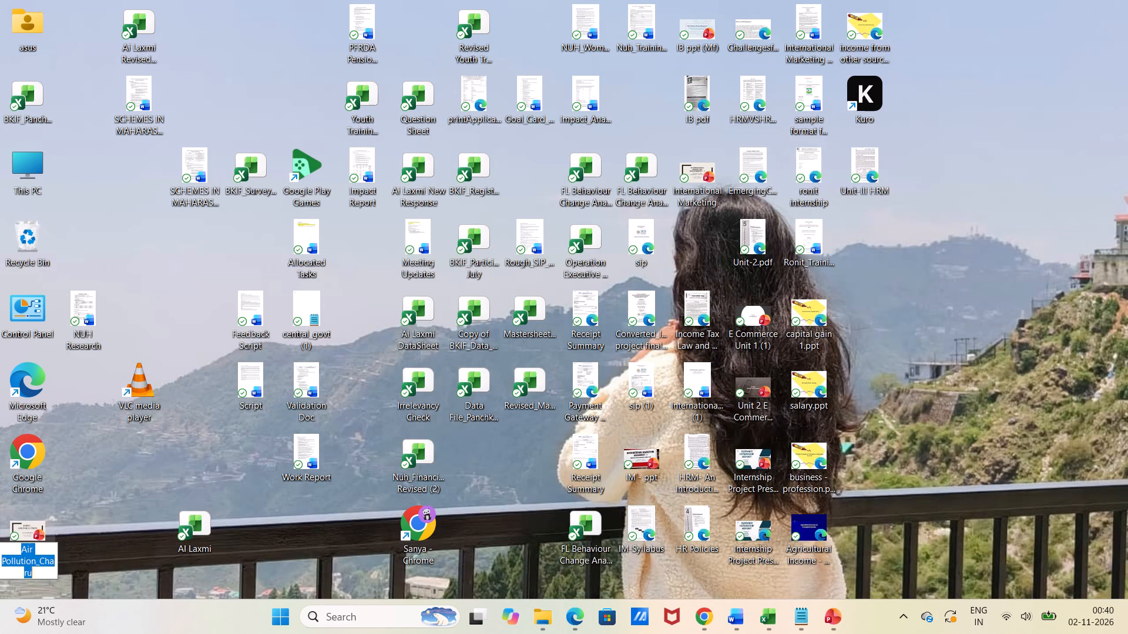
{"action": "left_click_drag", "start_coordinate": [112, 524], "coordinate": [36, 535]}
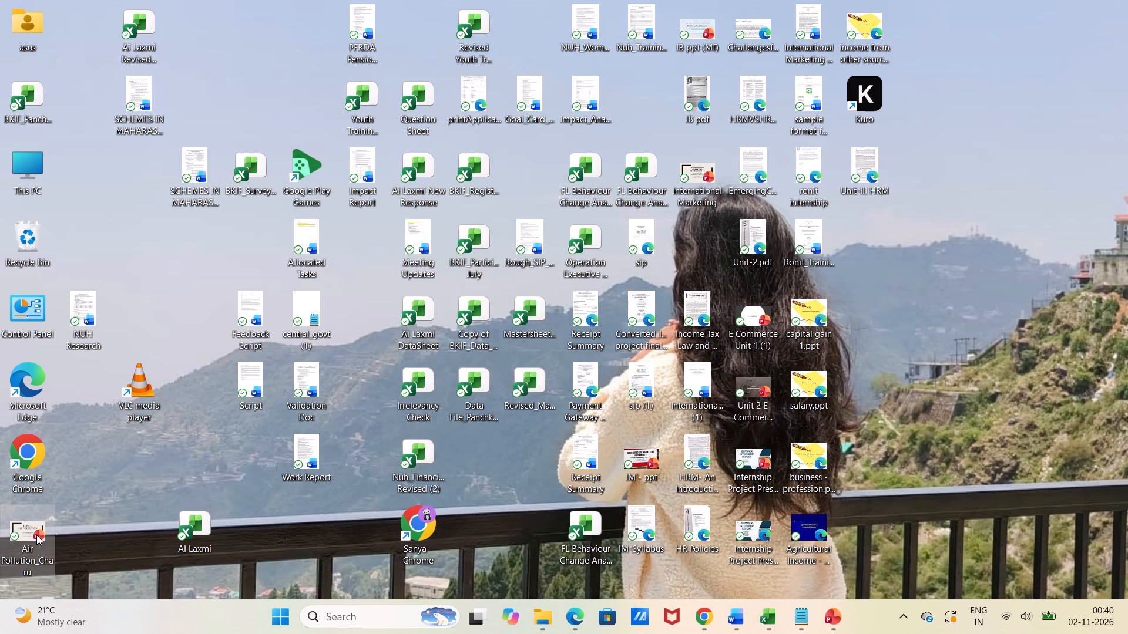
{"action": "right_click", "coordinate": [36, 535]}
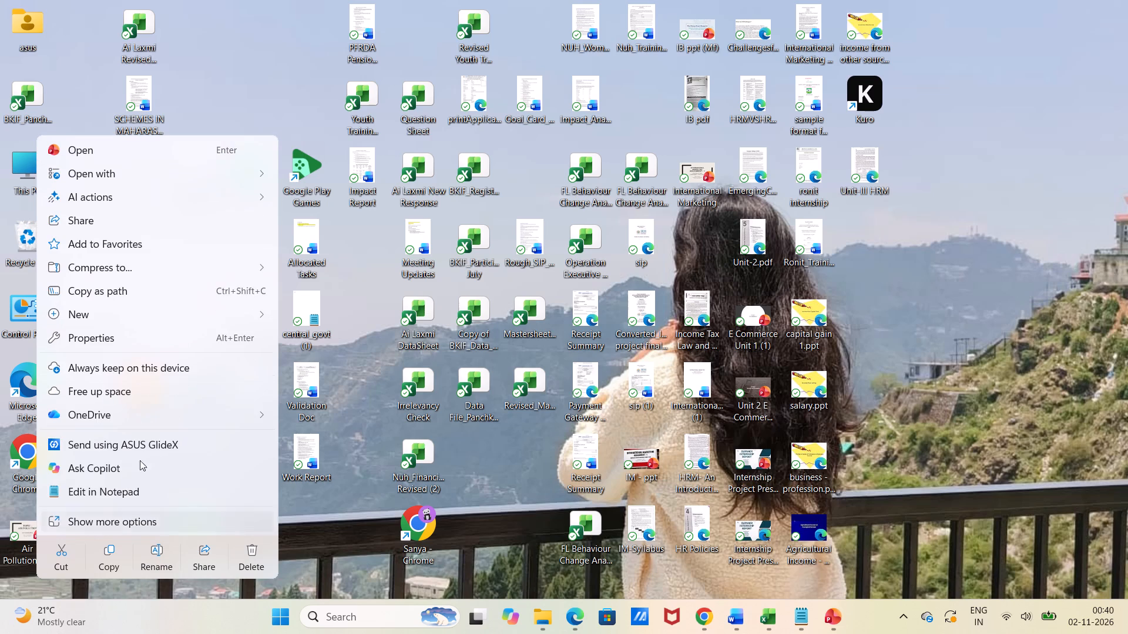
{"action": "left_click", "coordinate": [141, 409]}
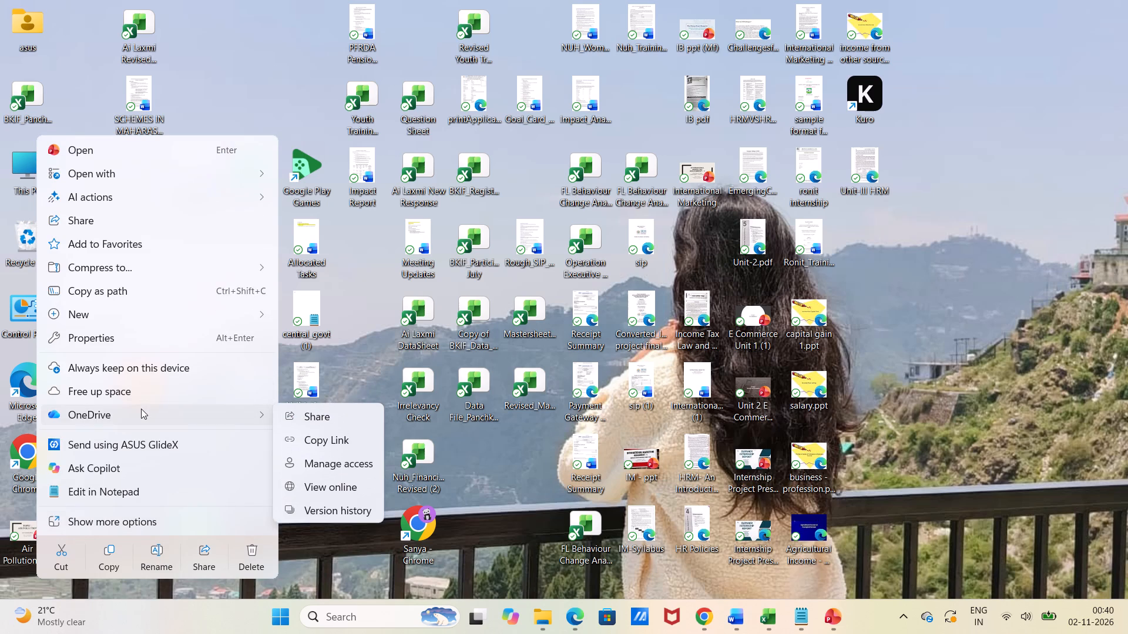
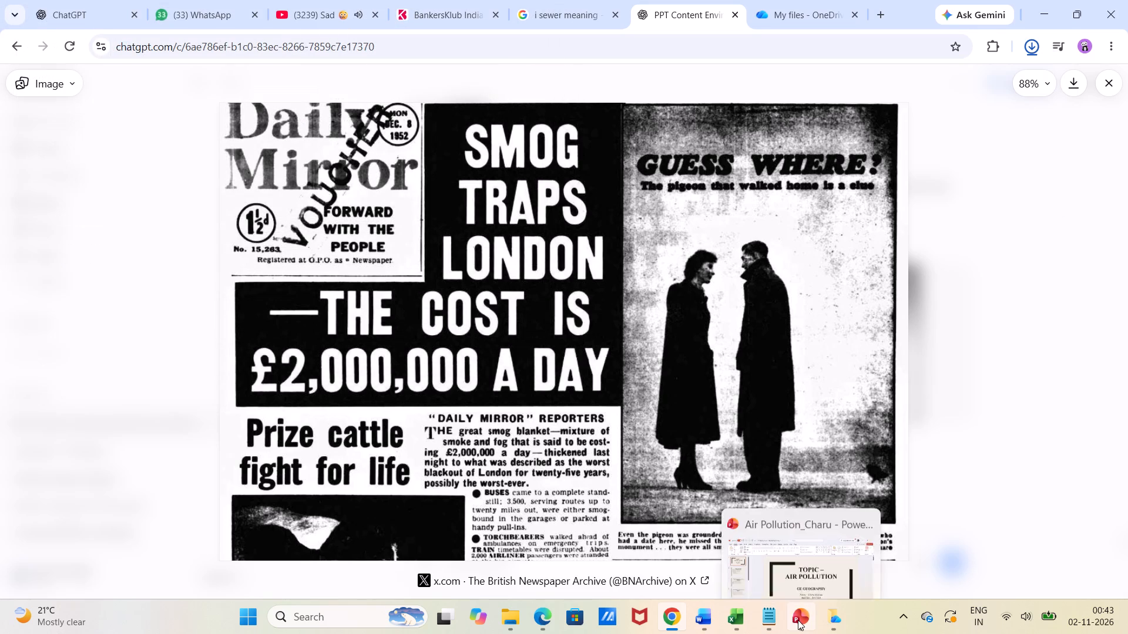
In the Air Pollution_Charu PowerPoint, insert the saved "internation case study" picture on slide 7, Introduction to the Great Smog of 1952.
{"action": "left_click", "coordinate": [798, 620]}
{"action": "scroll", "coordinate": [39, 478], "scroll_direction": "down", "scroll_amount": 2}
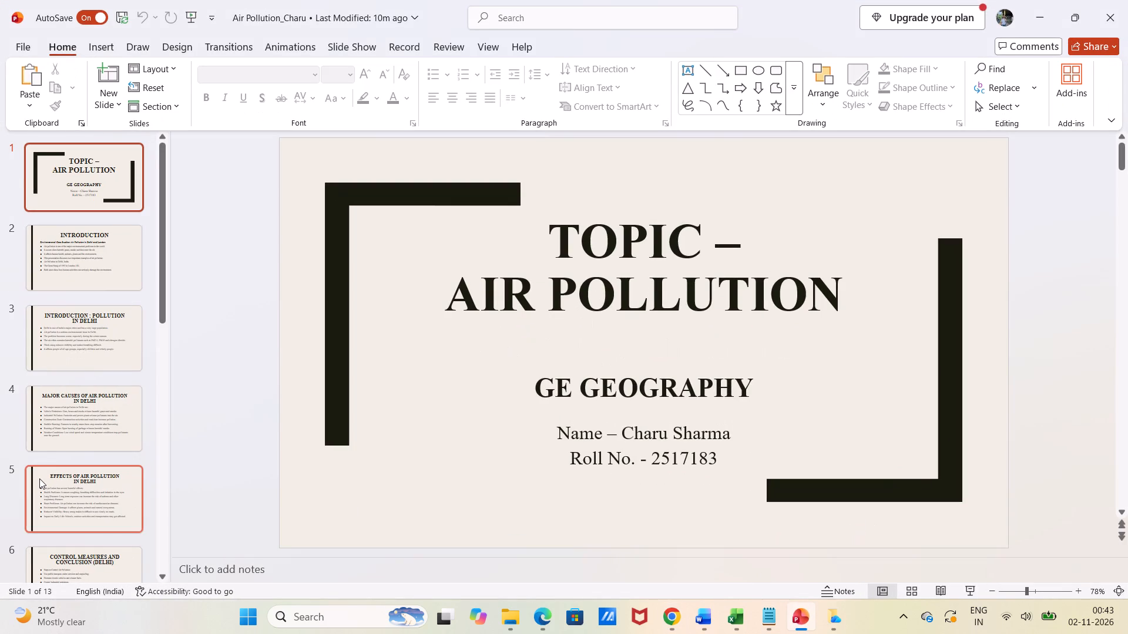
{"action": "scroll", "coordinate": [39, 478], "scroll_direction": "down", "scroll_amount": 2}
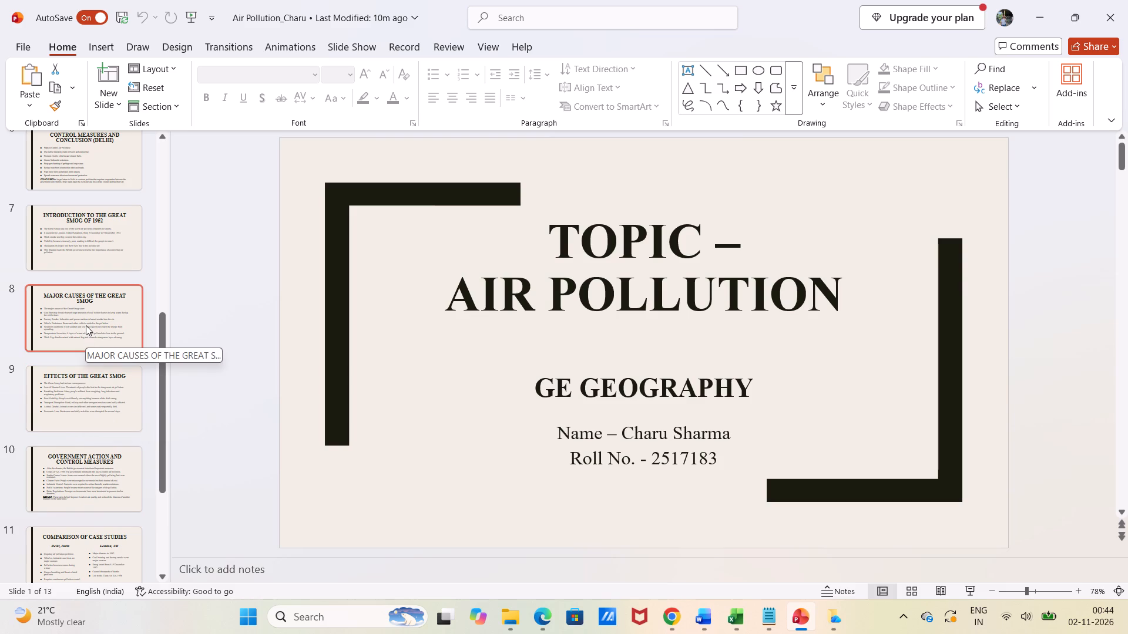
{"action": "left_click", "coordinate": [85, 258]}
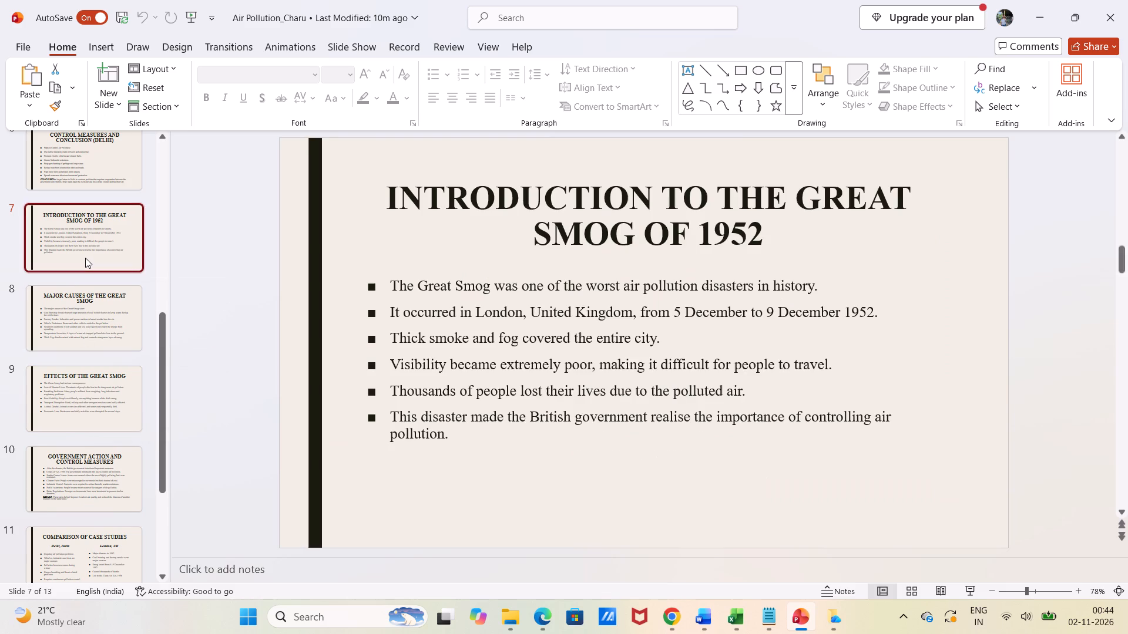
{"action": "left_click", "coordinate": [106, 43]}
{"action": "left_click", "coordinate": [116, 100]}
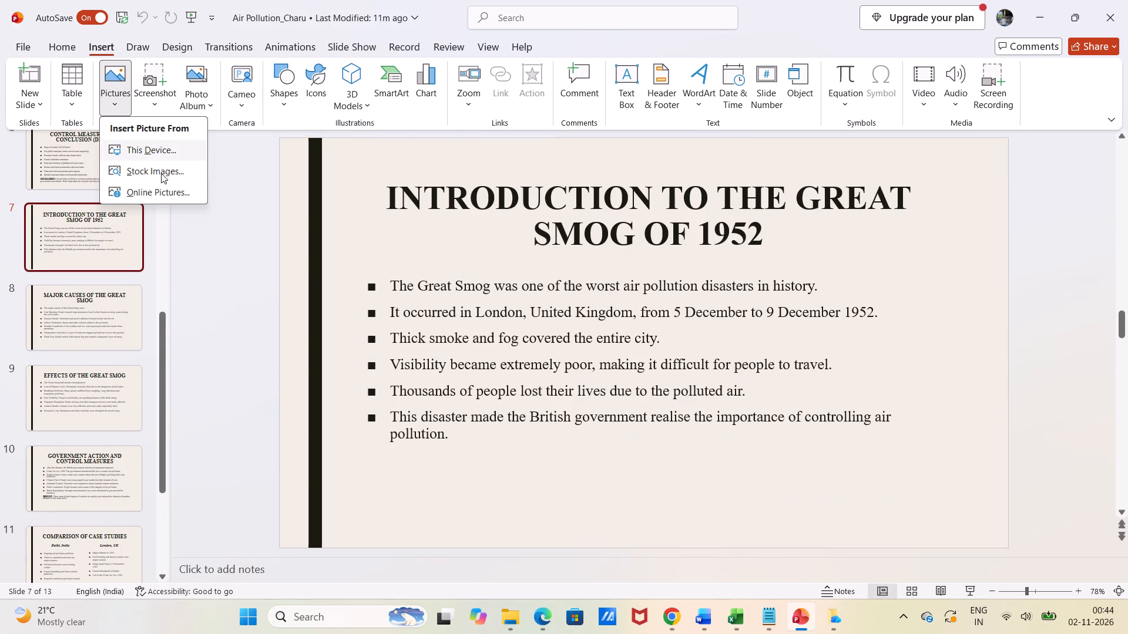
{"action": "left_click", "coordinate": [162, 147]}
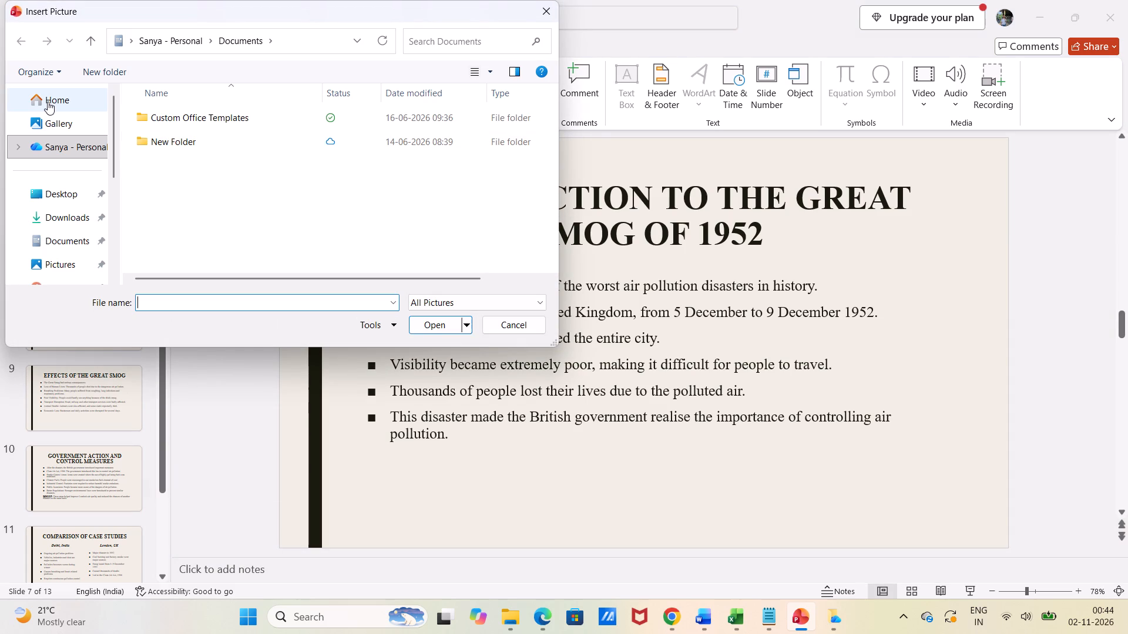
{"action": "left_click", "coordinate": [48, 102]}
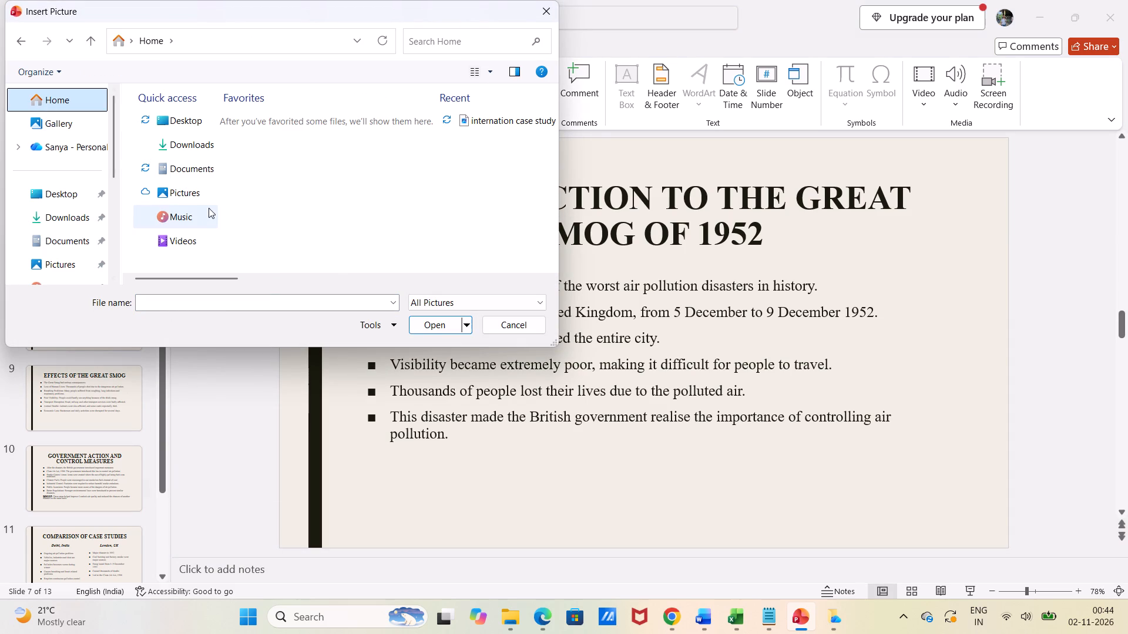
{"action": "scroll", "coordinate": [209, 208], "scroll_direction": "down", "scroll_amount": 1}
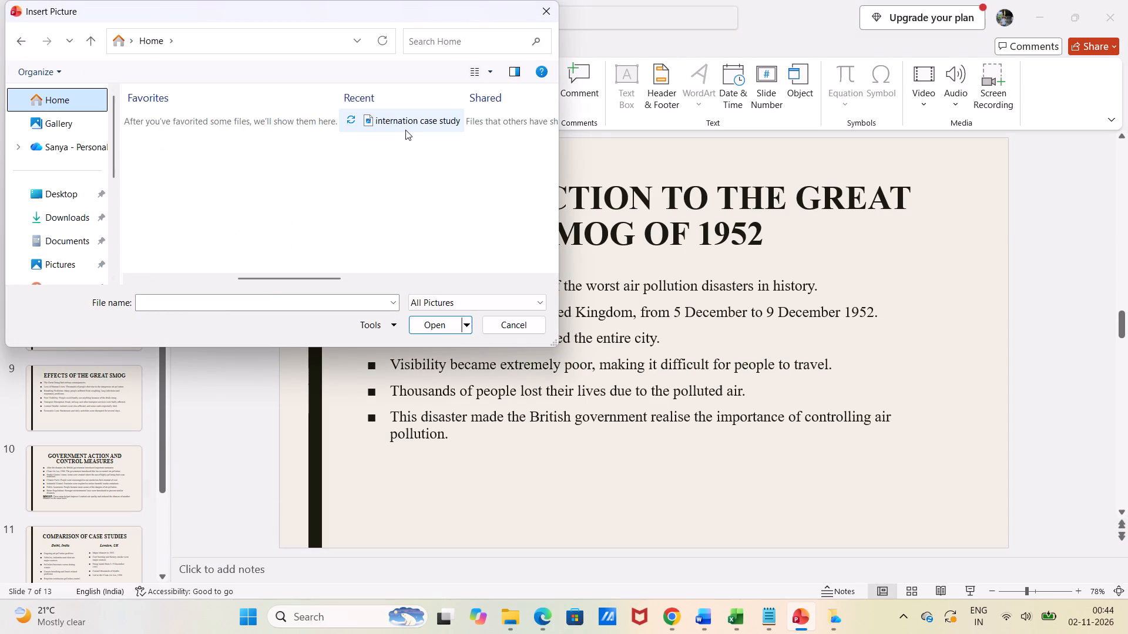
{"action": "left_click", "coordinate": [405, 126]}
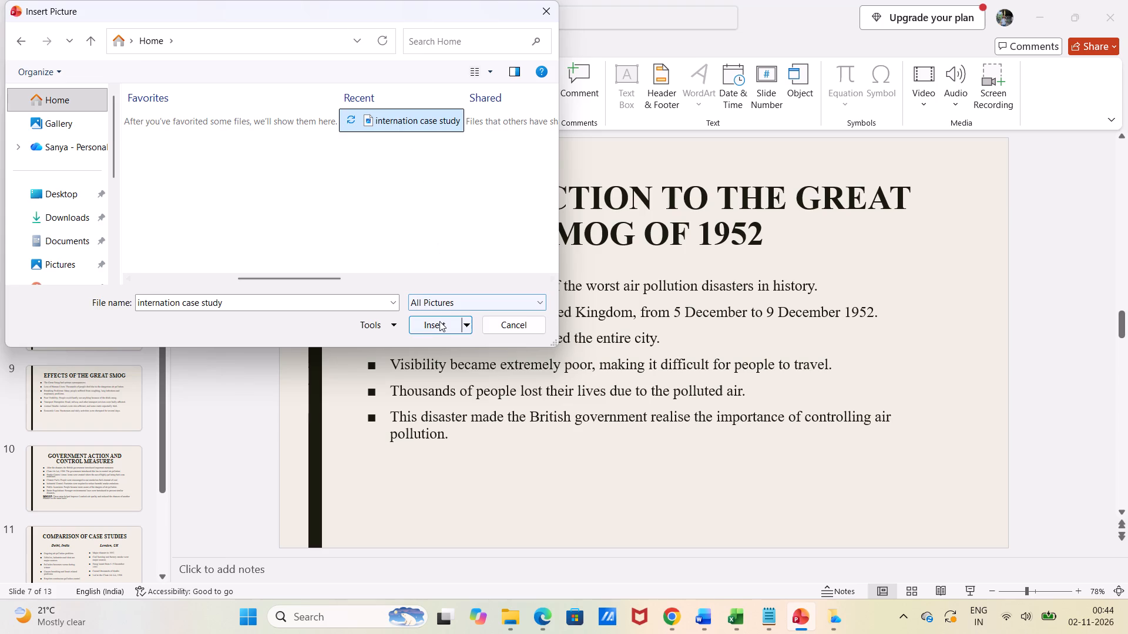
{"action": "left_click", "coordinate": [439, 321]}
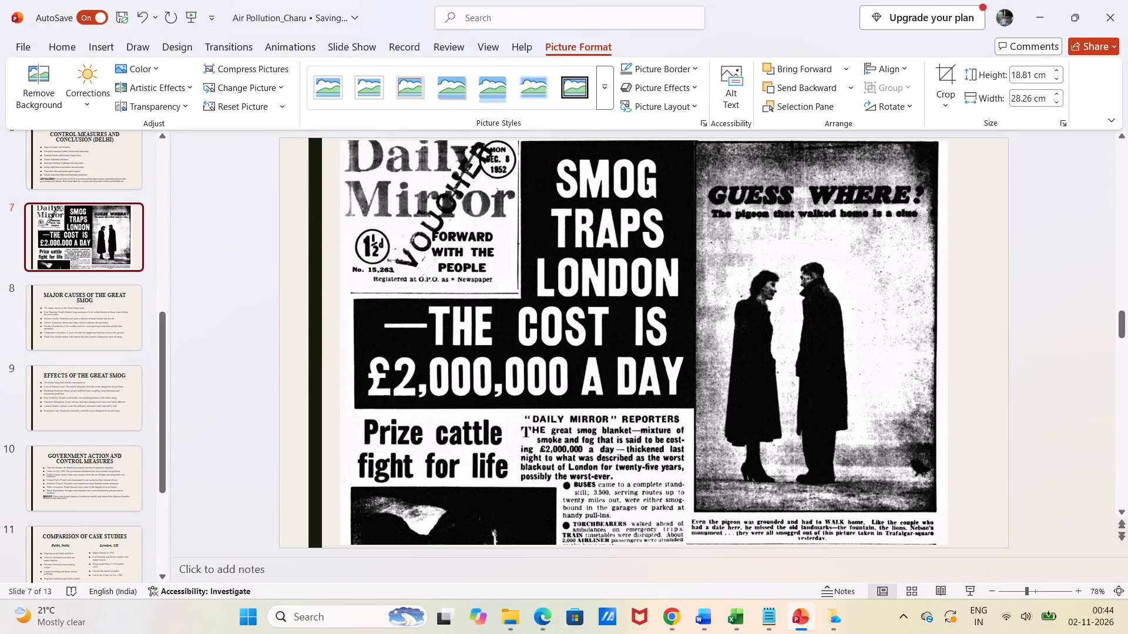
Shrink the Daily Mirror picture on slide 7 to 7.71 cm high by 12.87 cm wide and place it along the slide's right side.
{"action": "left_click", "coordinate": [523, 290]}
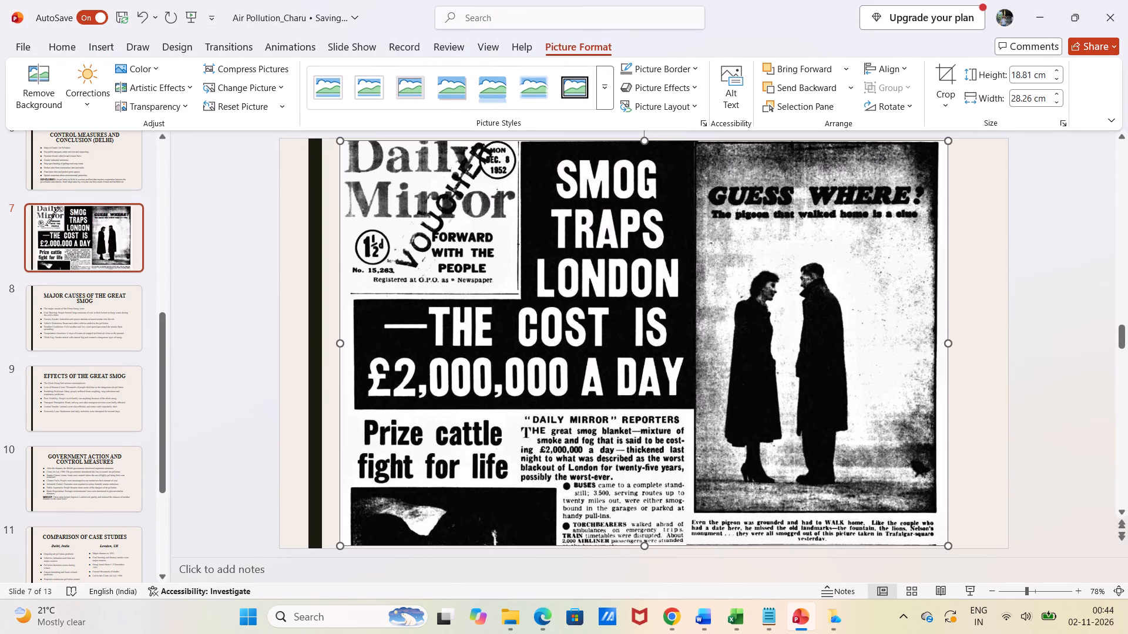
{"action": "left_click_drag", "start_coordinate": [646, 542], "coordinate": [663, 373]}
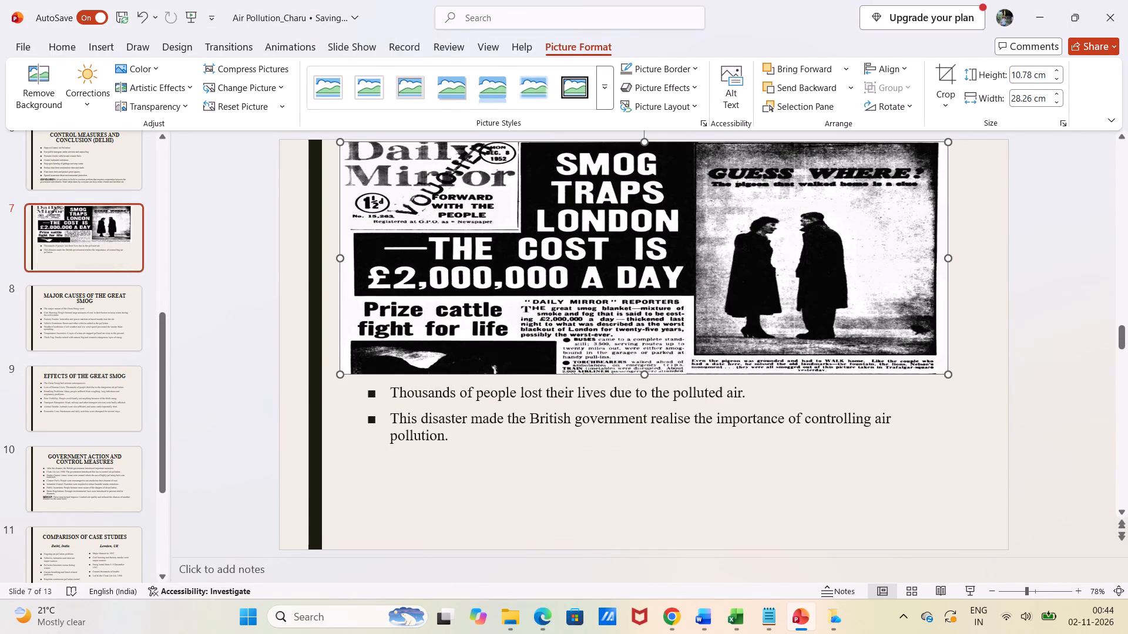
{"action": "left_click_drag", "start_coordinate": [646, 144], "coordinate": [647, 177]}
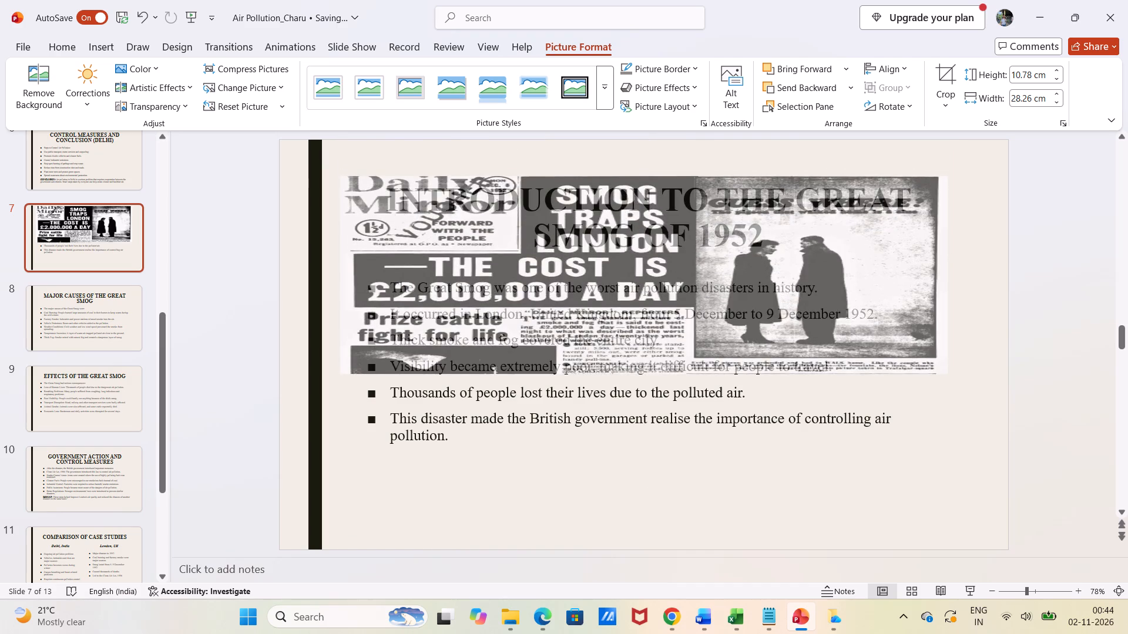
{"action": "left_click_drag", "start_coordinate": [647, 177], "coordinate": [647, 177]}
{"action": "left_click_drag", "start_coordinate": [341, 275], "coordinate": [607, 294]}
{"action": "left_click_drag", "start_coordinate": [778, 264], "coordinate": [811, 375]}
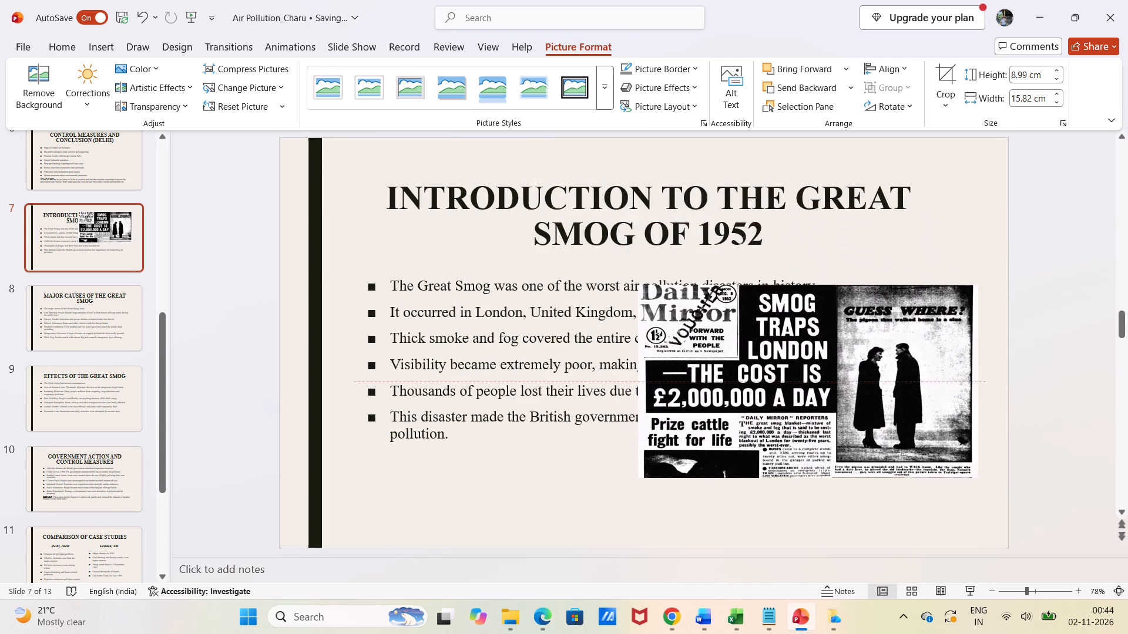
{"action": "left_click_drag", "start_coordinate": [811, 375], "coordinate": [794, 372]}
{"action": "left_click_drag", "start_coordinate": [795, 282], "coordinate": [800, 312]}
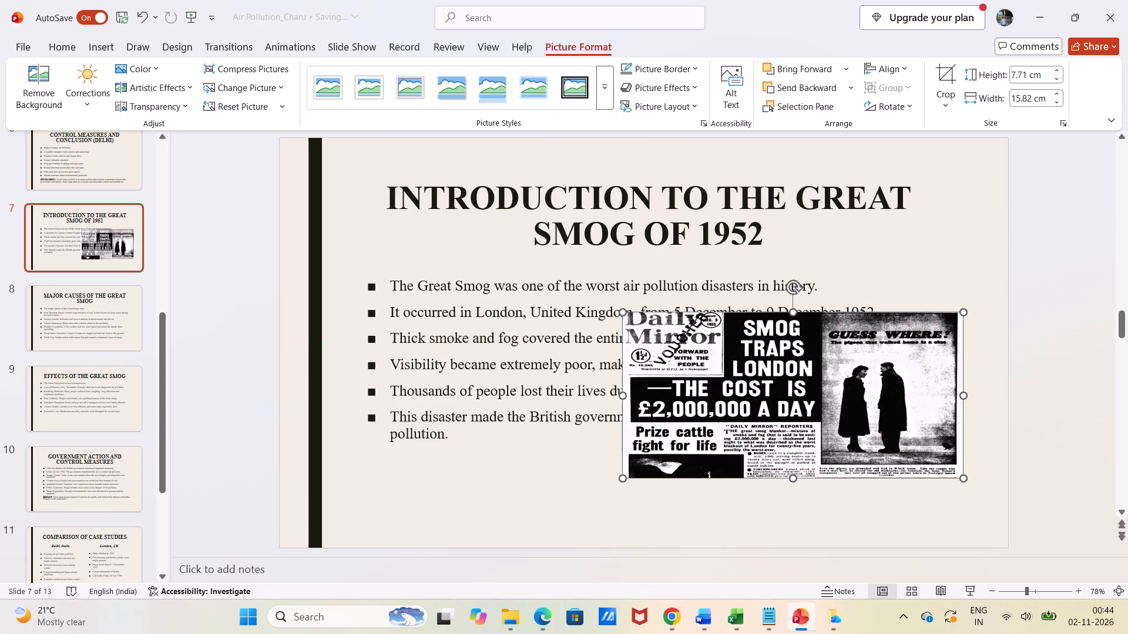
{"action": "left_click_drag", "start_coordinate": [624, 396], "coordinate": [657, 396]}
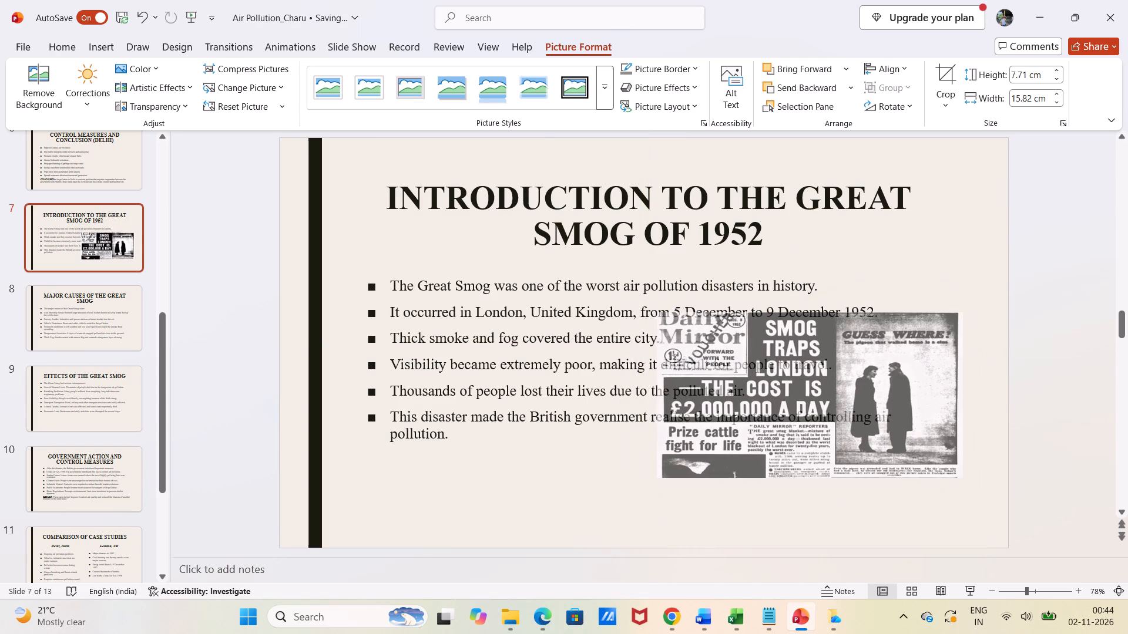
{"action": "left_click_drag", "start_coordinate": [657, 396], "coordinate": [686, 402]}
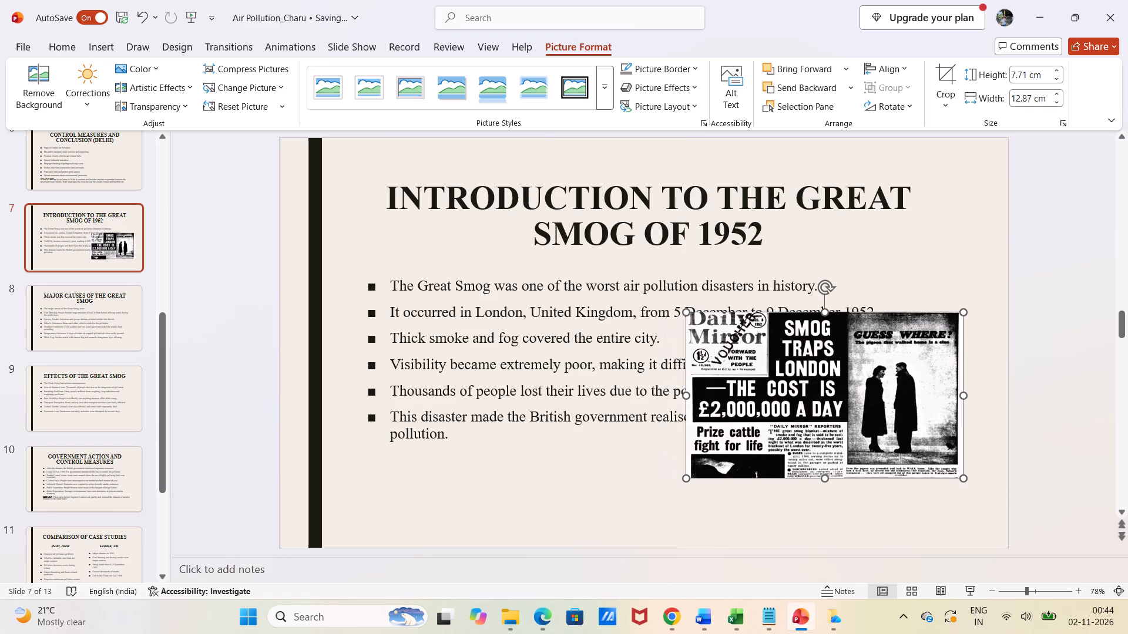
{"action": "left_click", "coordinate": [686, 402]}
{"action": "left_click_drag", "start_coordinate": [814, 402], "coordinate": [846, 320]}
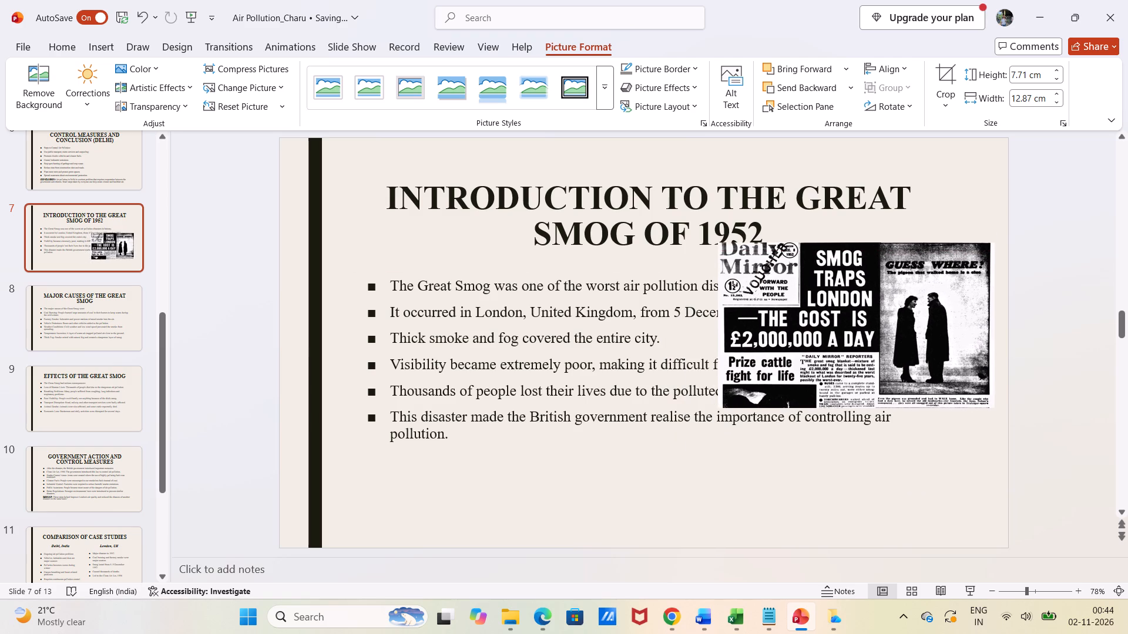
{"action": "left_click_drag", "start_coordinate": [846, 320], "coordinate": [852, 340]}
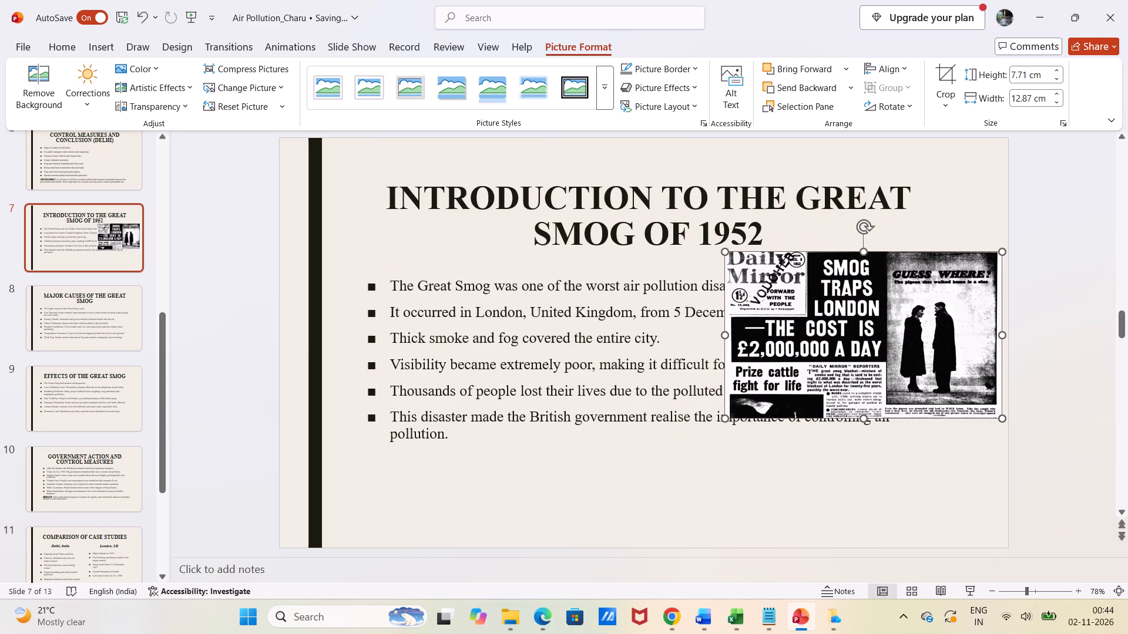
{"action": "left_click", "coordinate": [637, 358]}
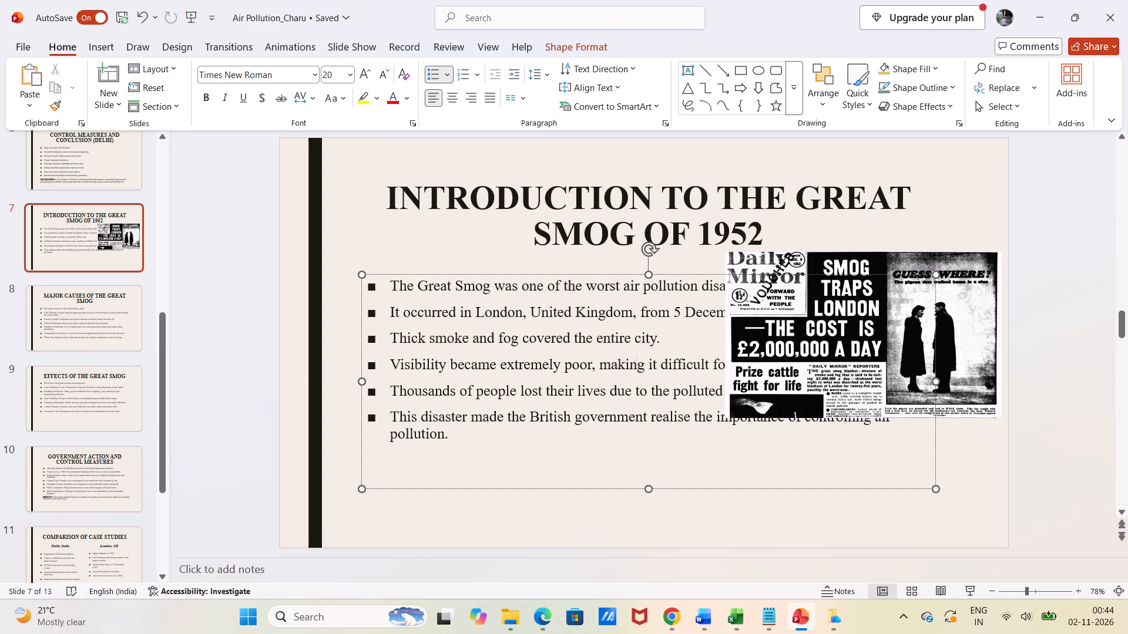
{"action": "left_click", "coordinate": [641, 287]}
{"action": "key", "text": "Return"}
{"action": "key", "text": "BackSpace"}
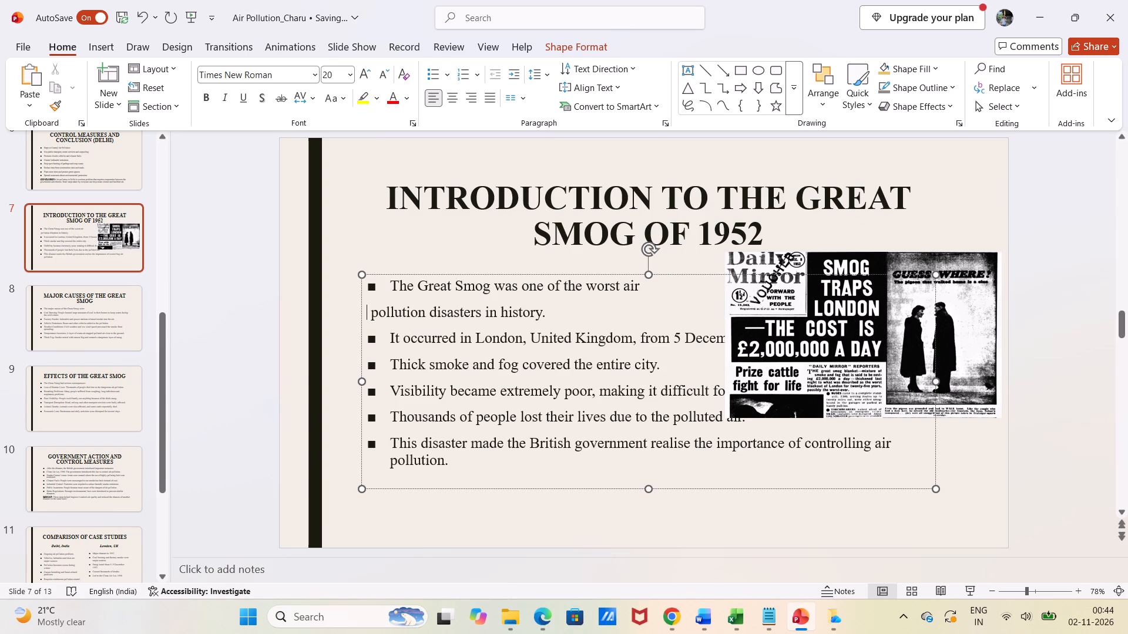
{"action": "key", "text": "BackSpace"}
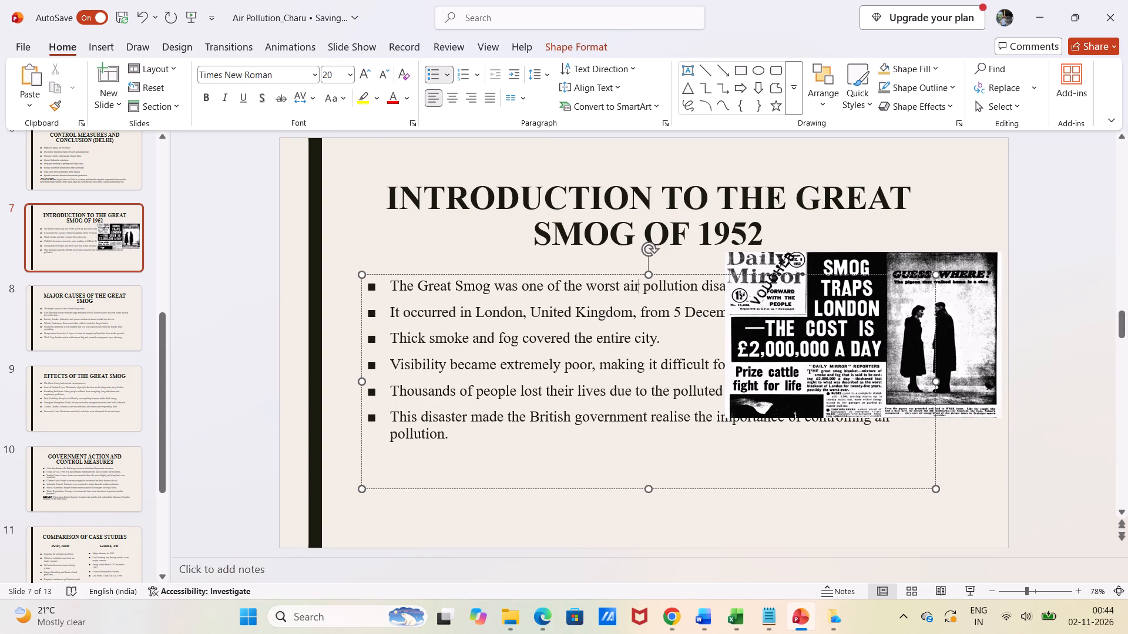
Break the first bullet after "air pollution", leaving "disasters in history." on its own unbulleted line indented with leading spaces.
{"action": "left_click", "coordinate": [702, 286]}
{"action": "key", "text": "Return"}
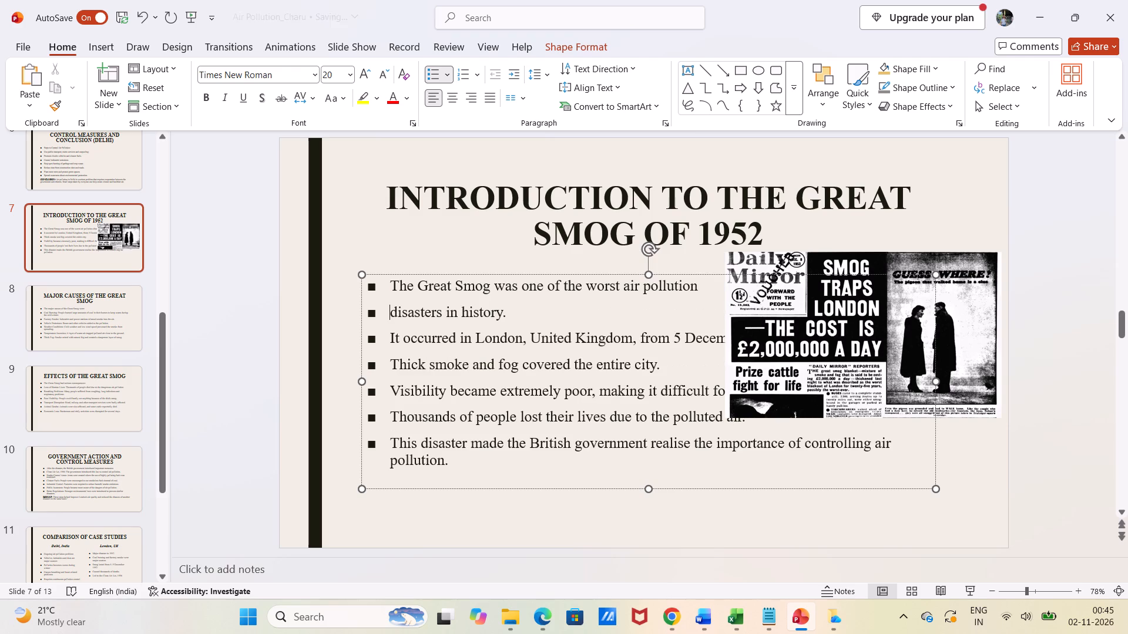
{"action": "key", "text": "BackSpace"}
{"action": "key", "text": "space"}
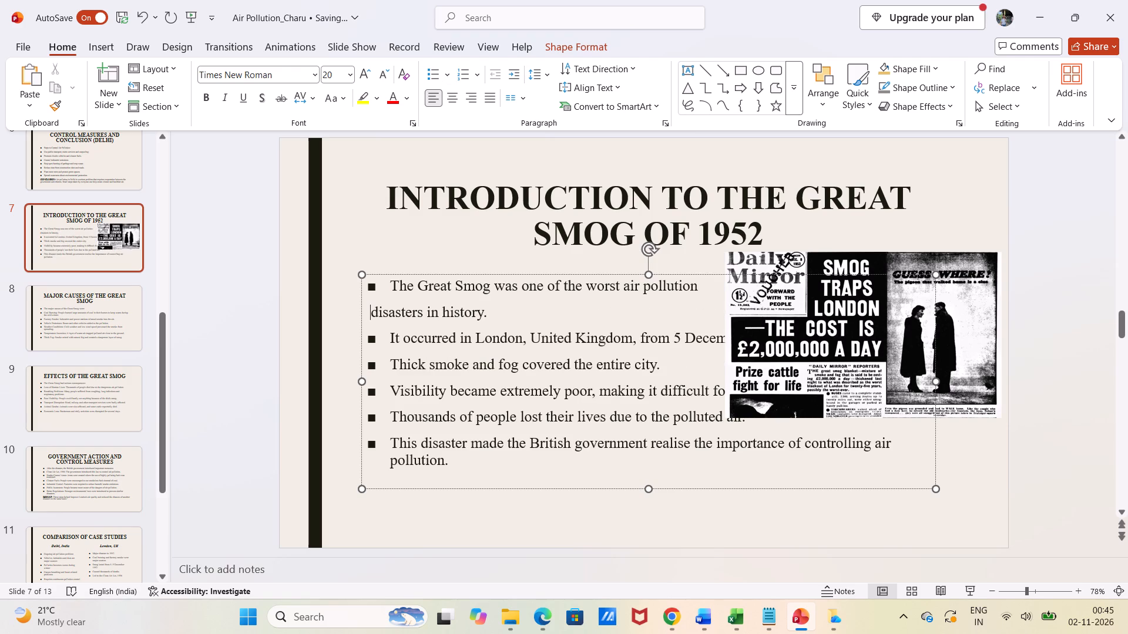
{"action": "key", "text": "space"}
{"action": "key", "text": "space"}
{"action": "key", "text": "space"}
{"action": "key", "text": "space"}
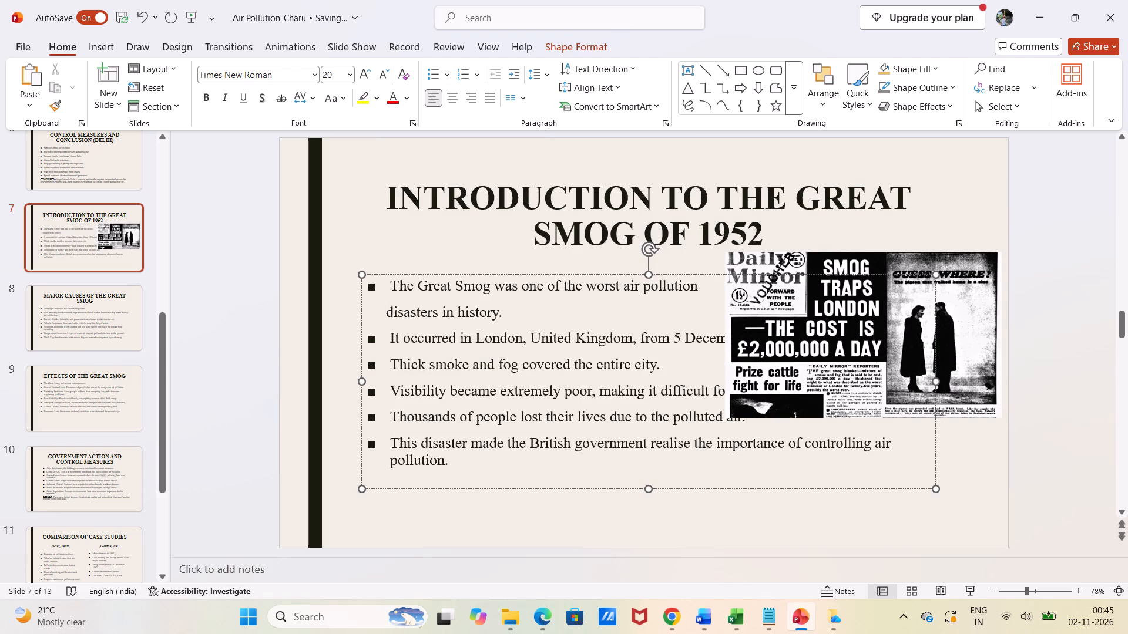
{"action": "key", "text": "space"}
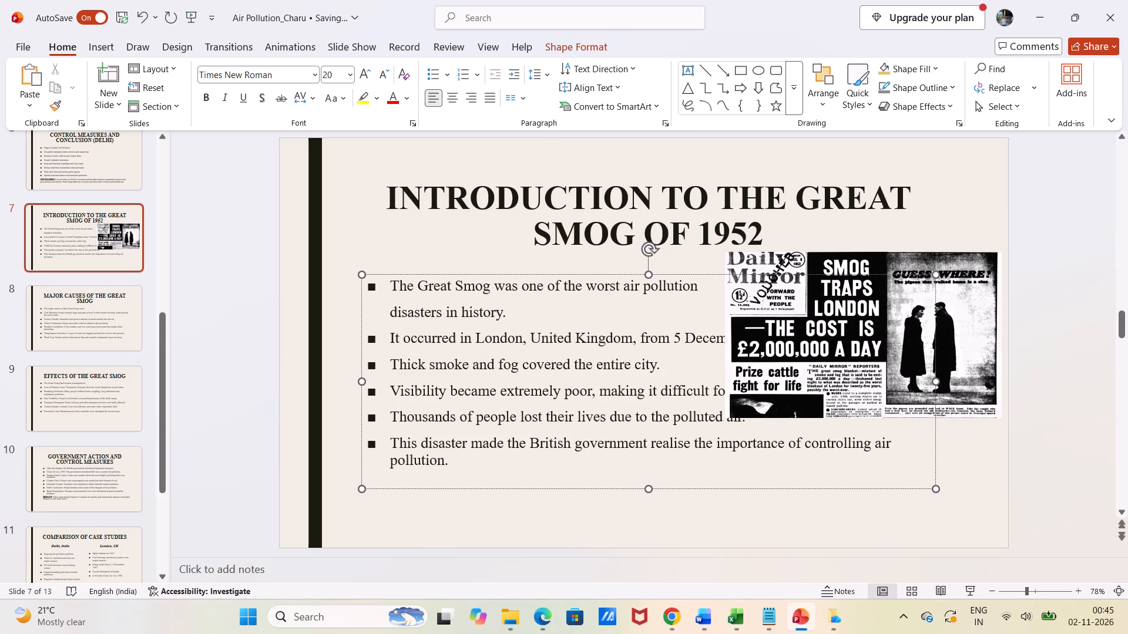
Break the second bullet after "from", putting "5 December to 9 December 1952." on its own line without a bullet.
{"action": "left_click", "coordinate": [672, 338]}
{"action": "key", "text": "Return"}
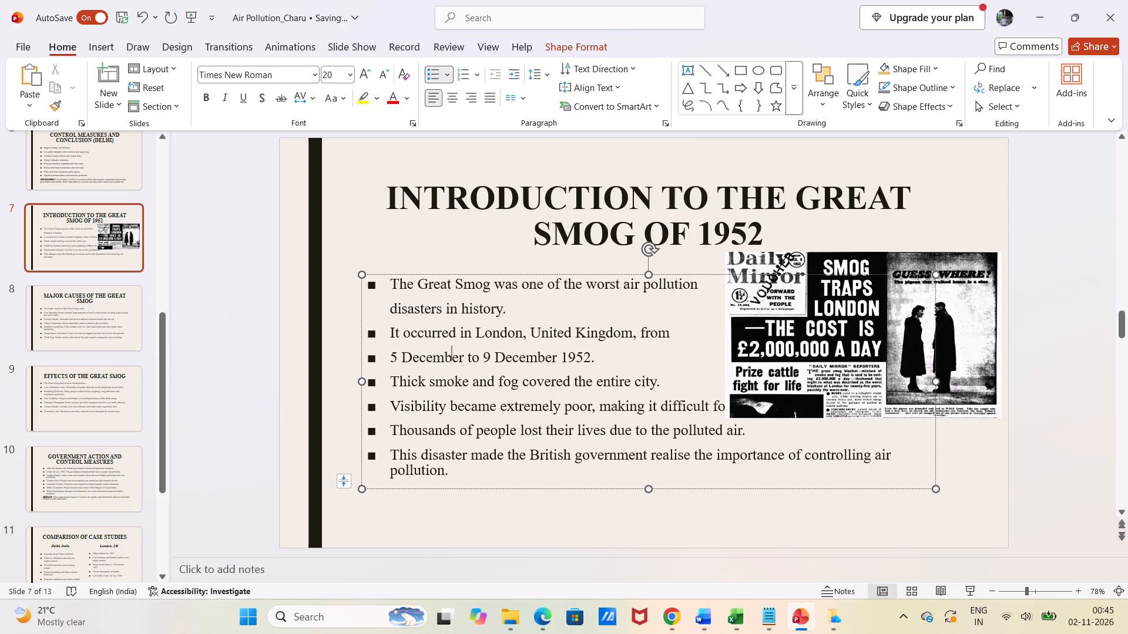
{"action": "key", "text": "BackSpace"}
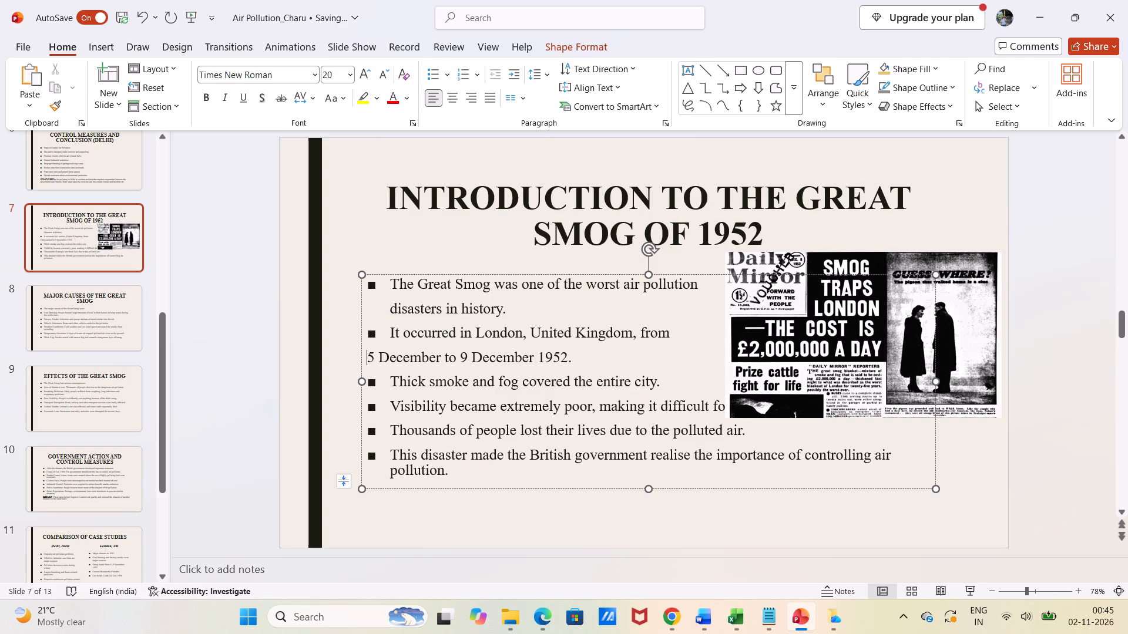
Remove the leading spaces before "disasters in history." in the first bullet's continuation line.
{"action": "left_click", "coordinate": [389, 311]}
{"action": "key", "text": "BackSpace"}
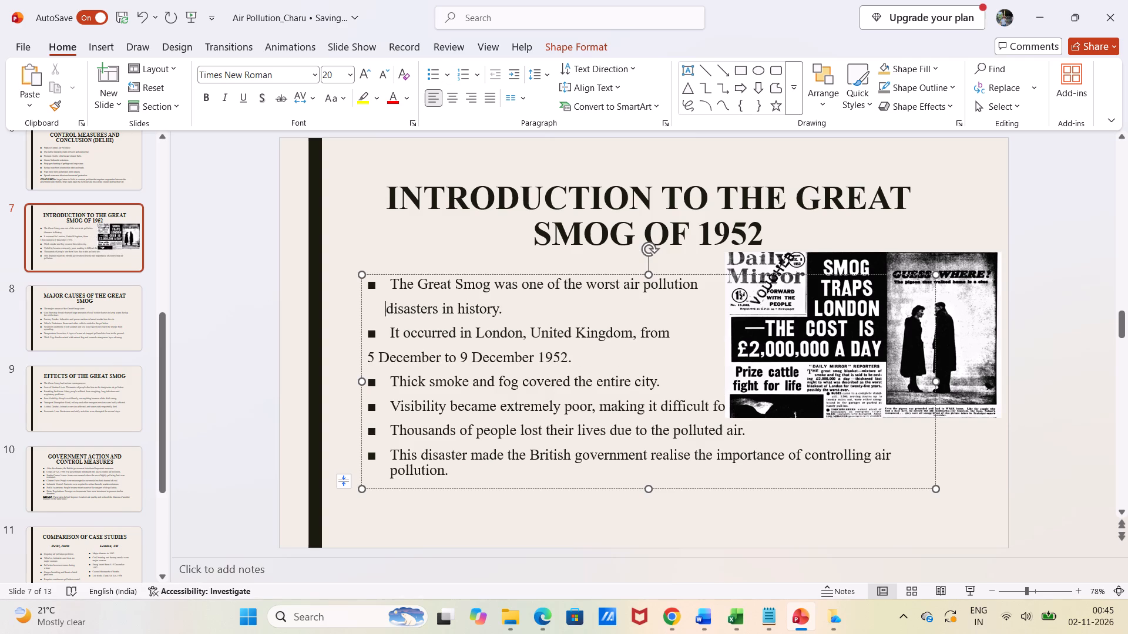
{"action": "key", "text": "BackSpace"}
{"action": "key", "text": "BackSpace"}
{"action": "key", "text": "BackSpace"}
{"action": "key", "text": "BackSpace"}
{"action": "key", "text": "BackSpace"}
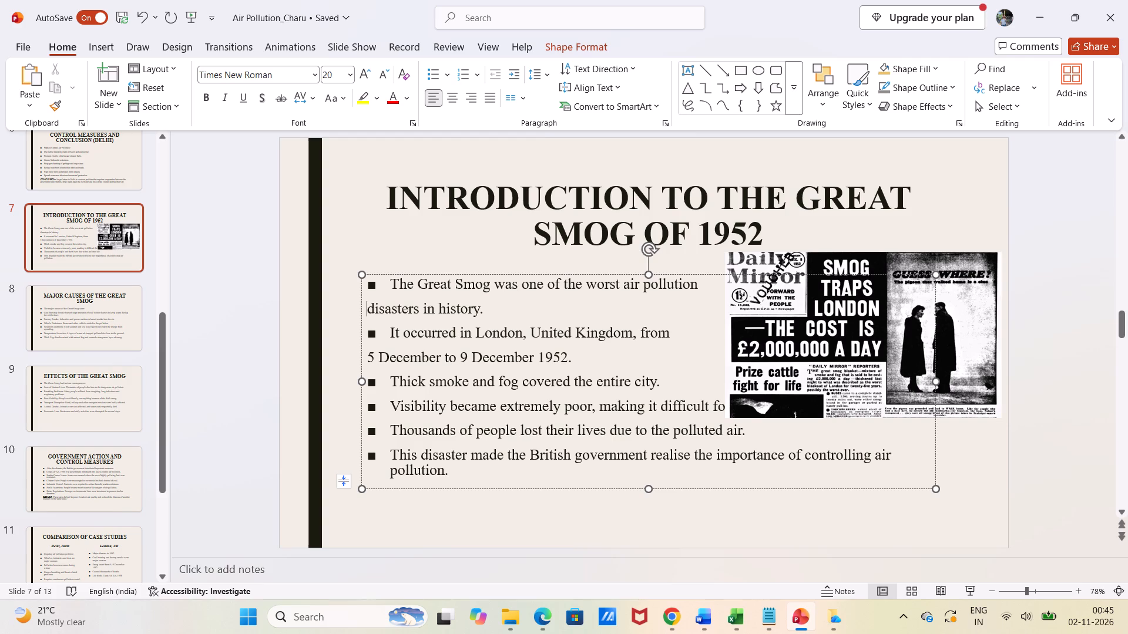
Break the visibility bullet after "difficult", putting "for people to travel." on its own line without a bullet.
{"action": "left_click", "coordinate": [707, 407]}
{"action": "key", "text": "Return"}
{"action": "key", "text": "BackSpace"}
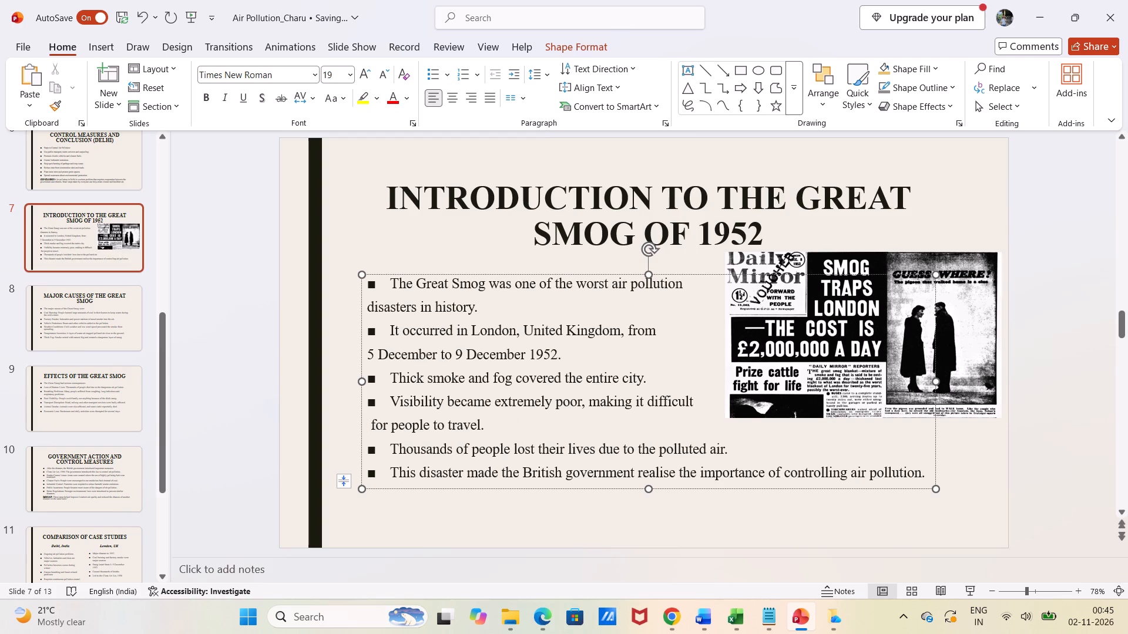
Extend the bullet text box down close to slide 7's lower edge, with its top edge just below the title.
{"action": "left_click_drag", "start_coordinate": [648, 274], "coordinate": [643, 297]}
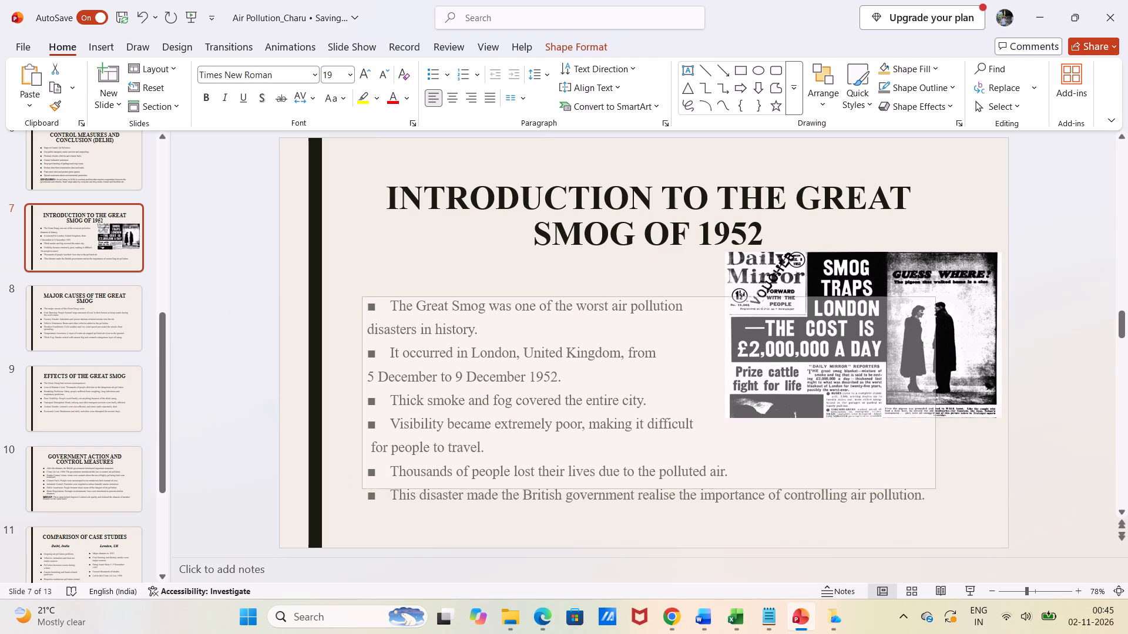
{"action": "left_click_drag", "start_coordinate": [643, 297], "coordinate": [640, 295]}
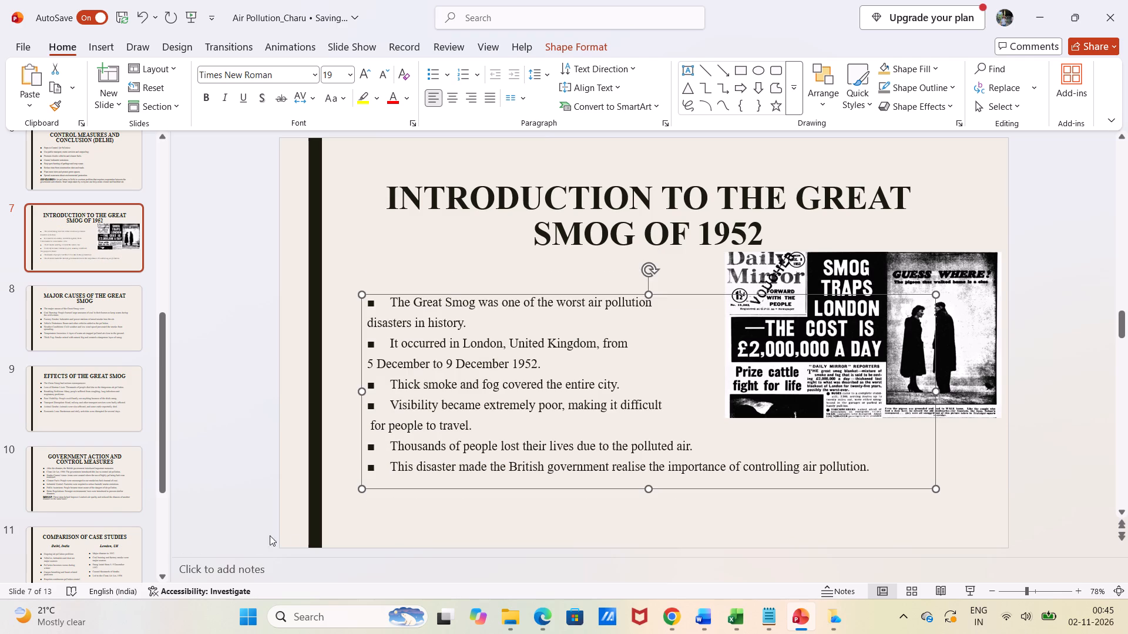
{"action": "left_click_drag", "start_coordinate": [648, 488], "coordinate": [640, 524]}
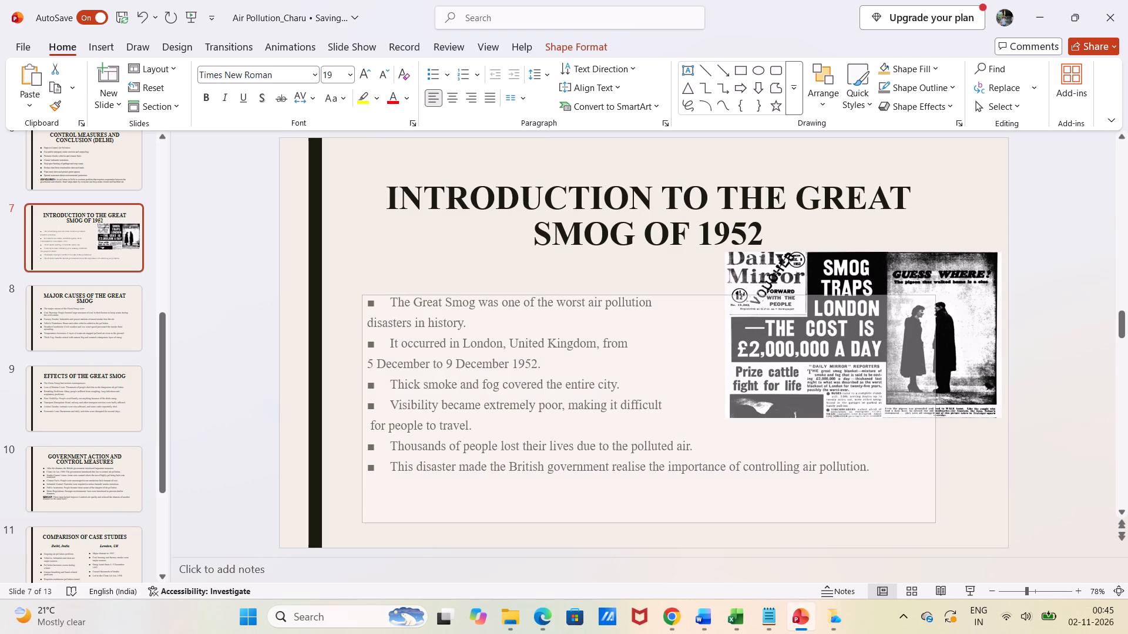
{"action": "left_click_drag", "start_coordinate": [640, 524], "coordinate": [640, 526]}
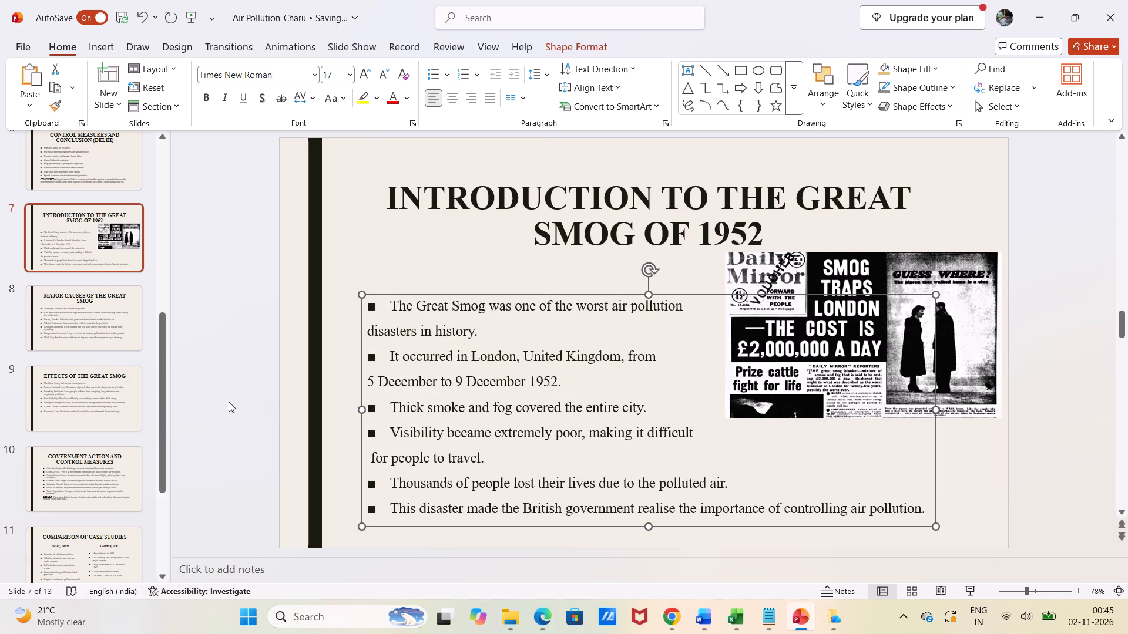
{"action": "left_click", "coordinate": [265, 419]}
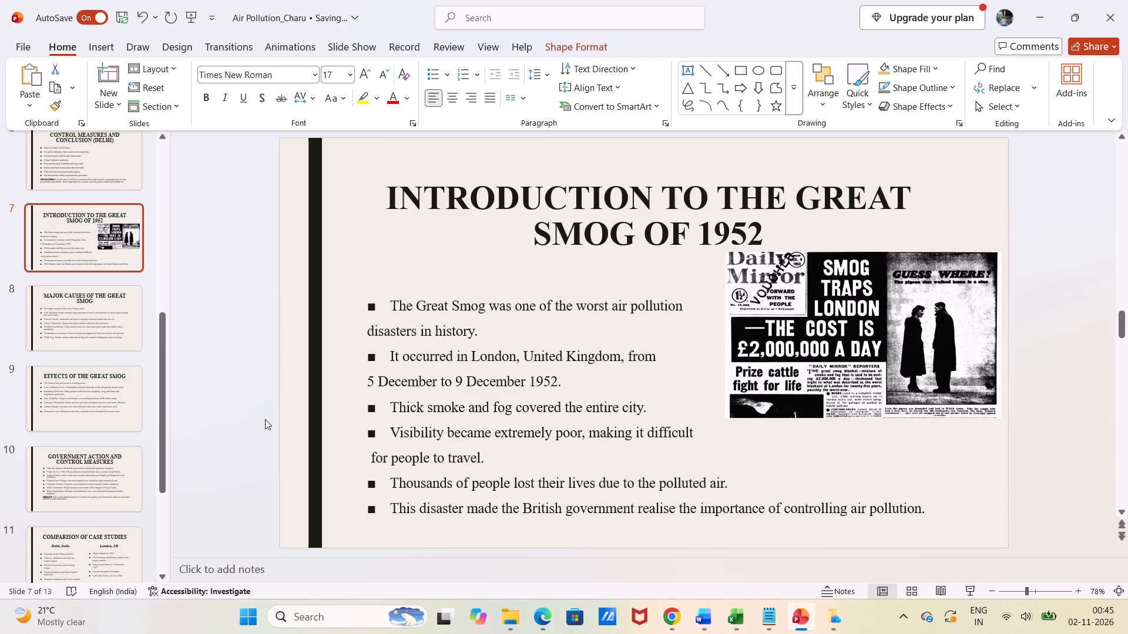
{"action": "left_click", "coordinate": [538, 329]}
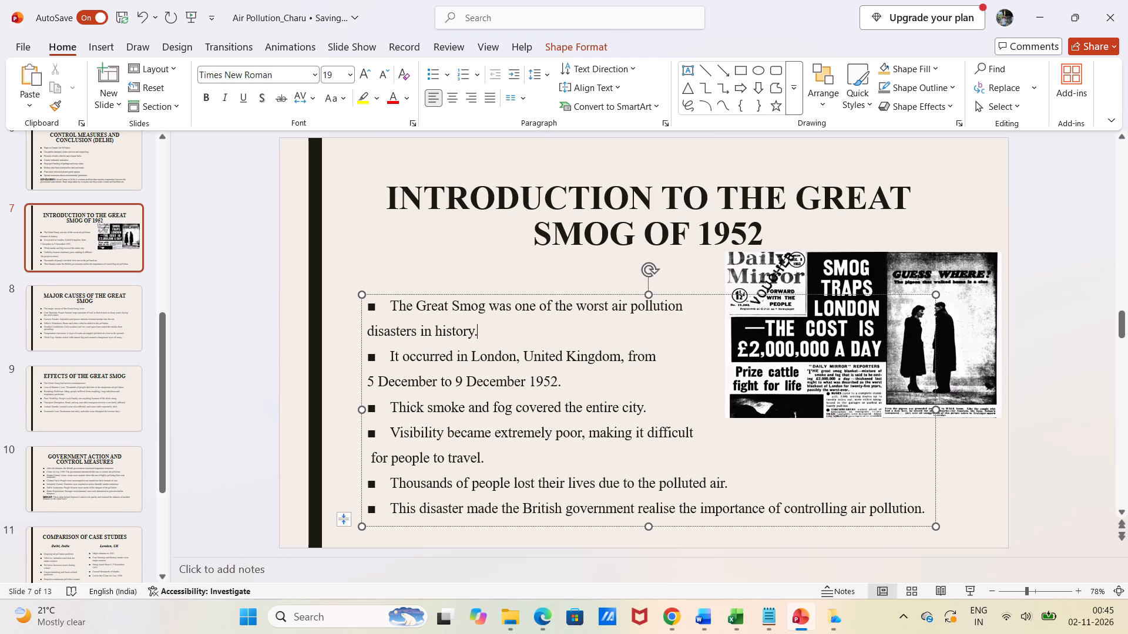
{"action": "left_click_drag", "start_coordinate": [650, 296], "coordinate": [644, 275]}
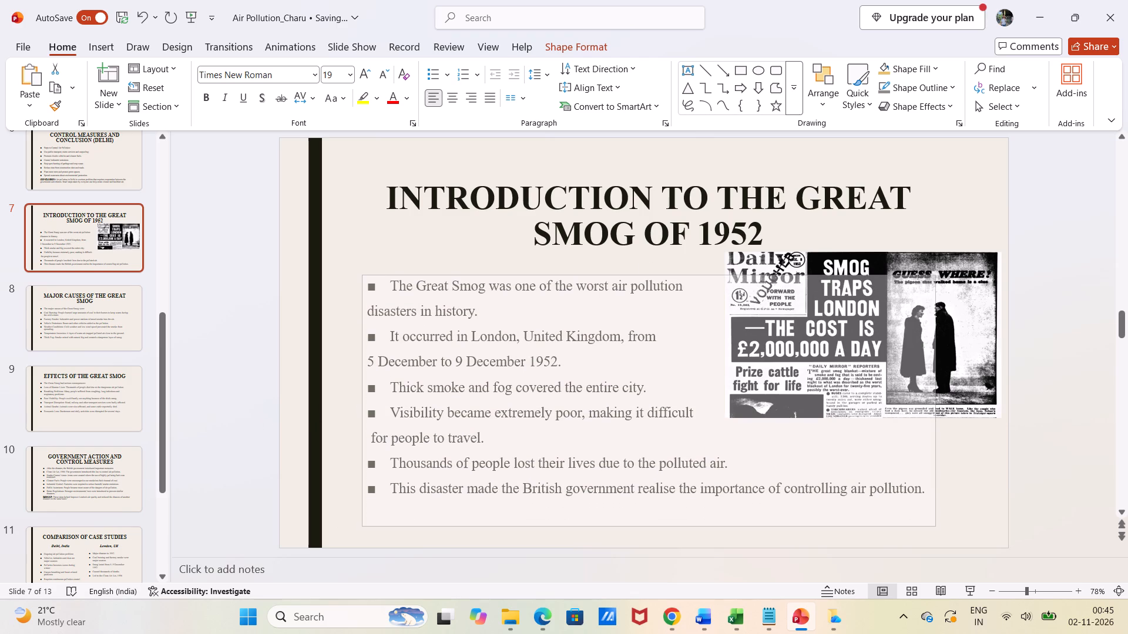
{"action": "left_click_drag", "start_coordinate": [644, 275], "coordinate": [642, 274]}
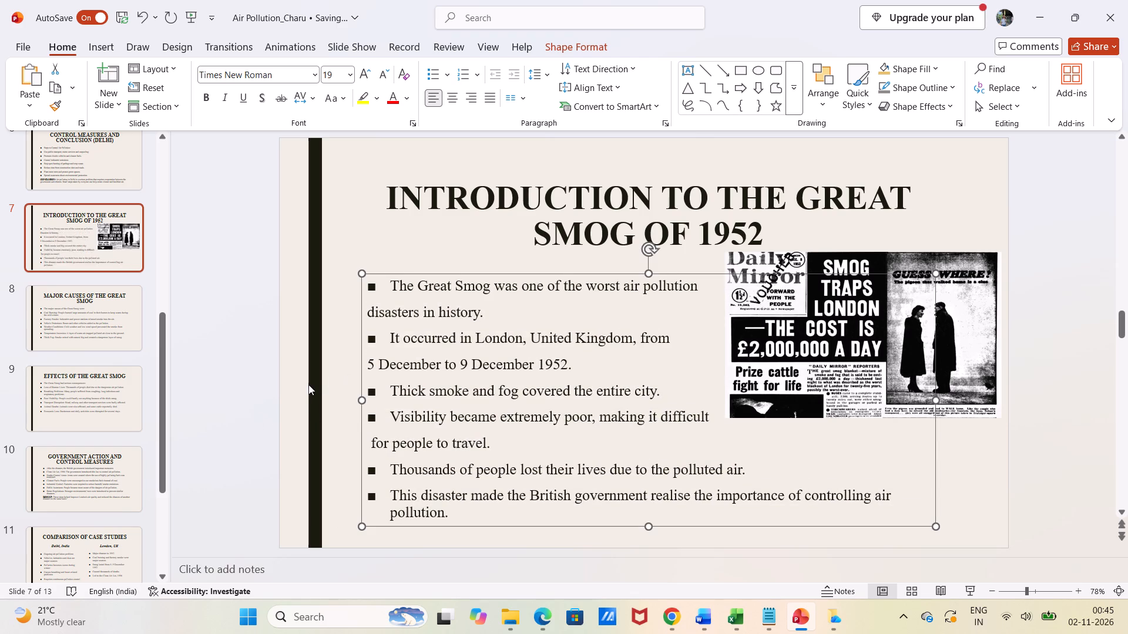
{"action": "left_click", "coordinate": [301, 383]}
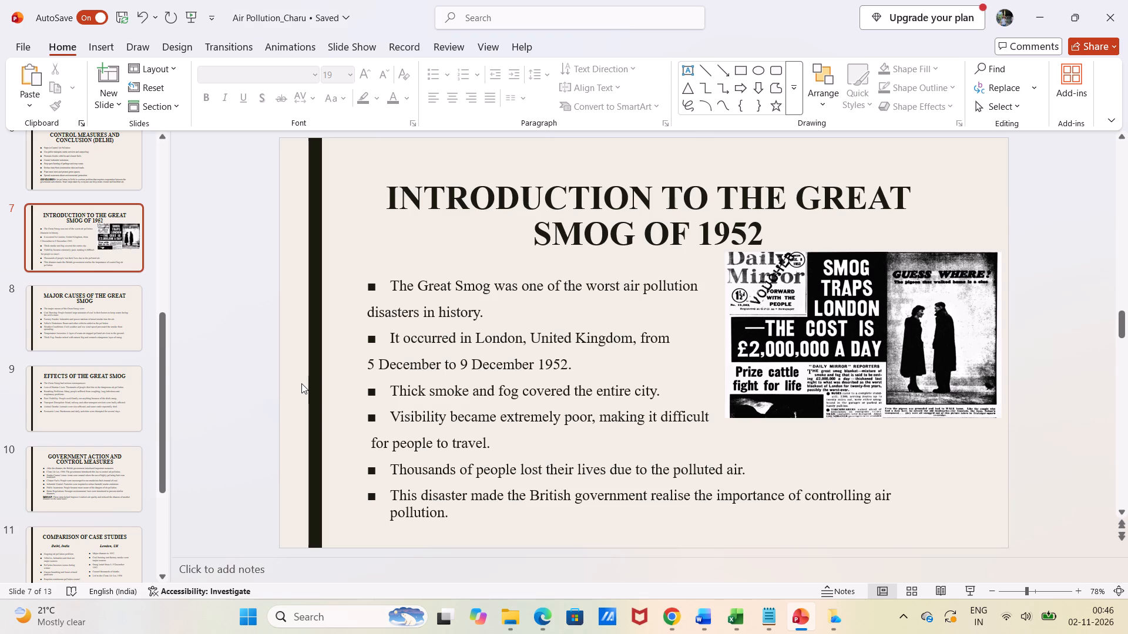
Move the Daily Mirror picture slightly down, lining up its top with the top of the bullet text.
{"action": "left_click_drag", "start_coordinate": [848, 323], "coordinate": [848, 327]}
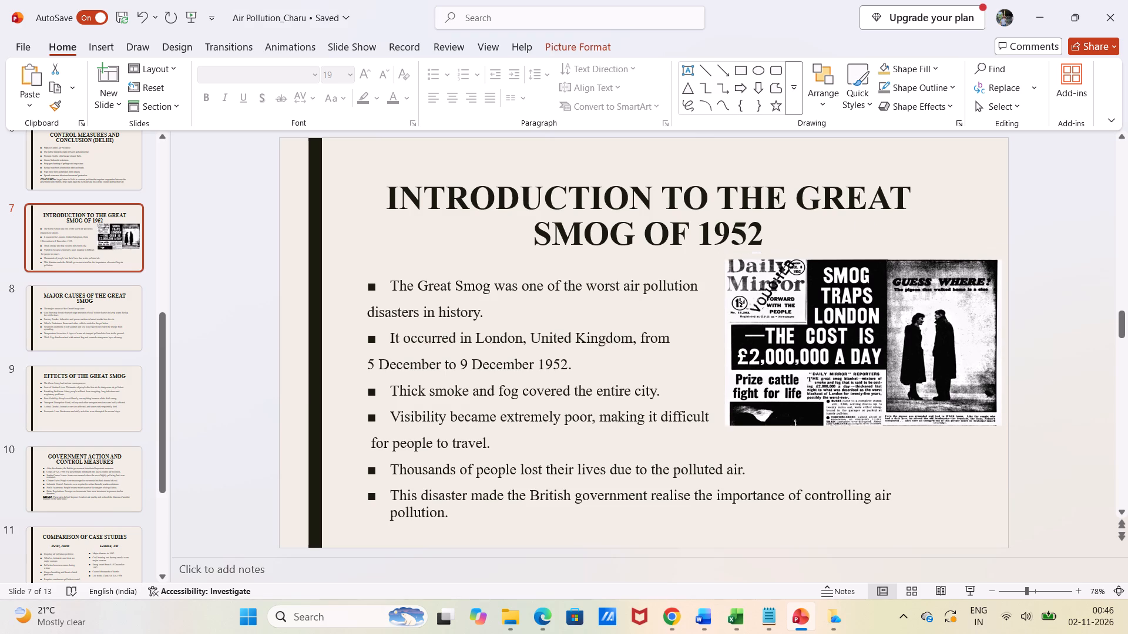
{"action": "left_click_drag", "start_coordinate": [848, 327], "coordinate": [848, 339]}
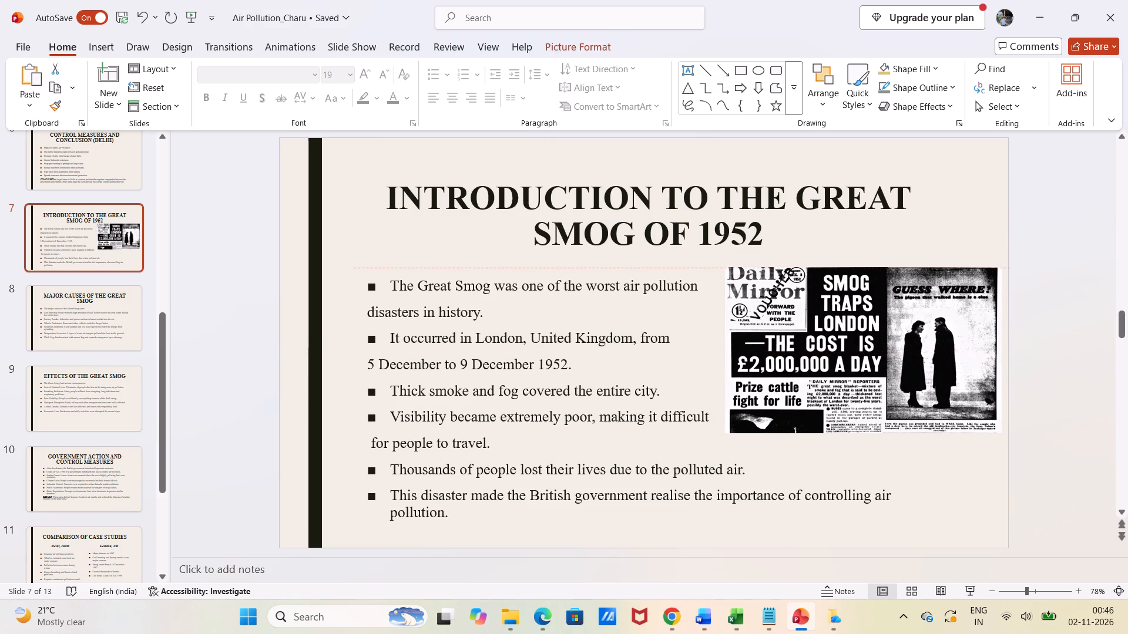
{"action": "left_click_drag", "start_coordinate": [848, 339], "coordinate": [847, 346]}
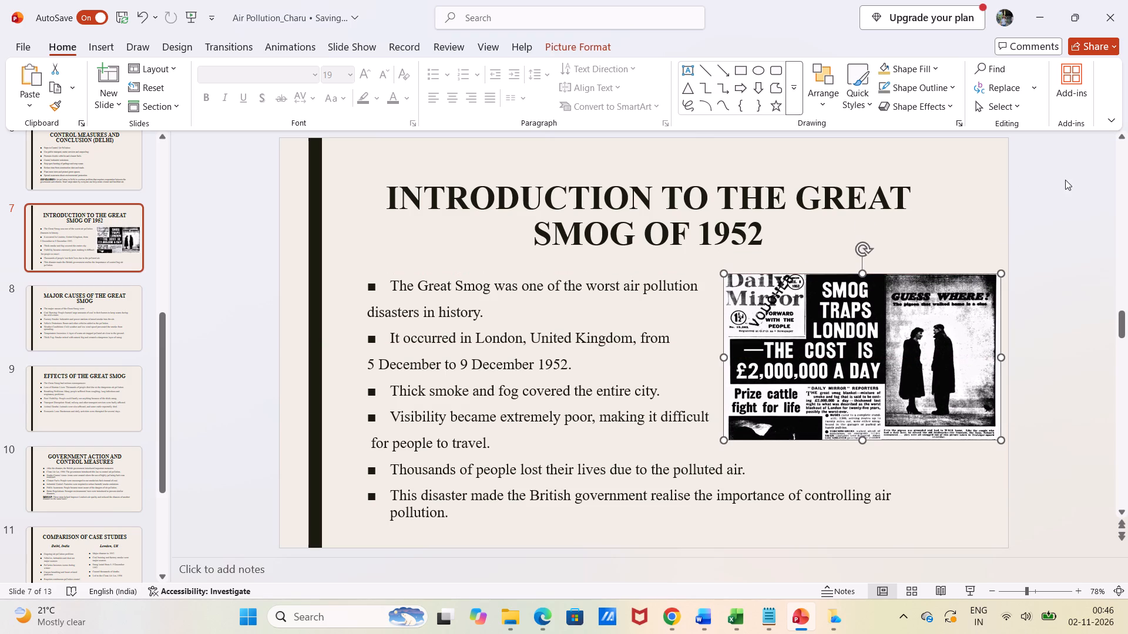
{"action": "left_click", "coordinate": [1056, 187]}
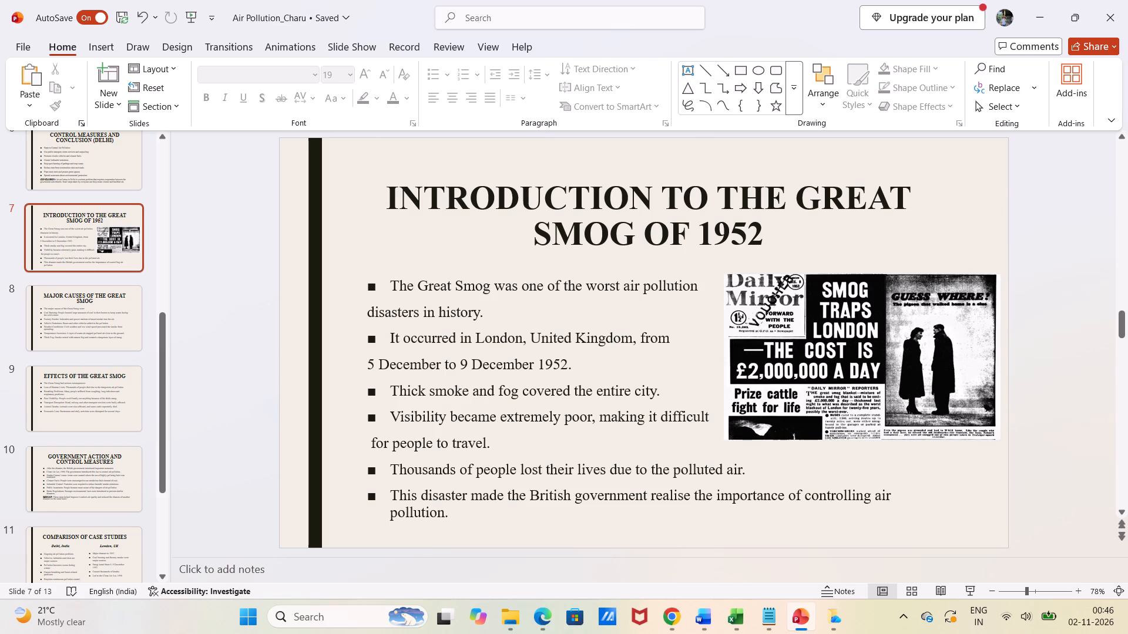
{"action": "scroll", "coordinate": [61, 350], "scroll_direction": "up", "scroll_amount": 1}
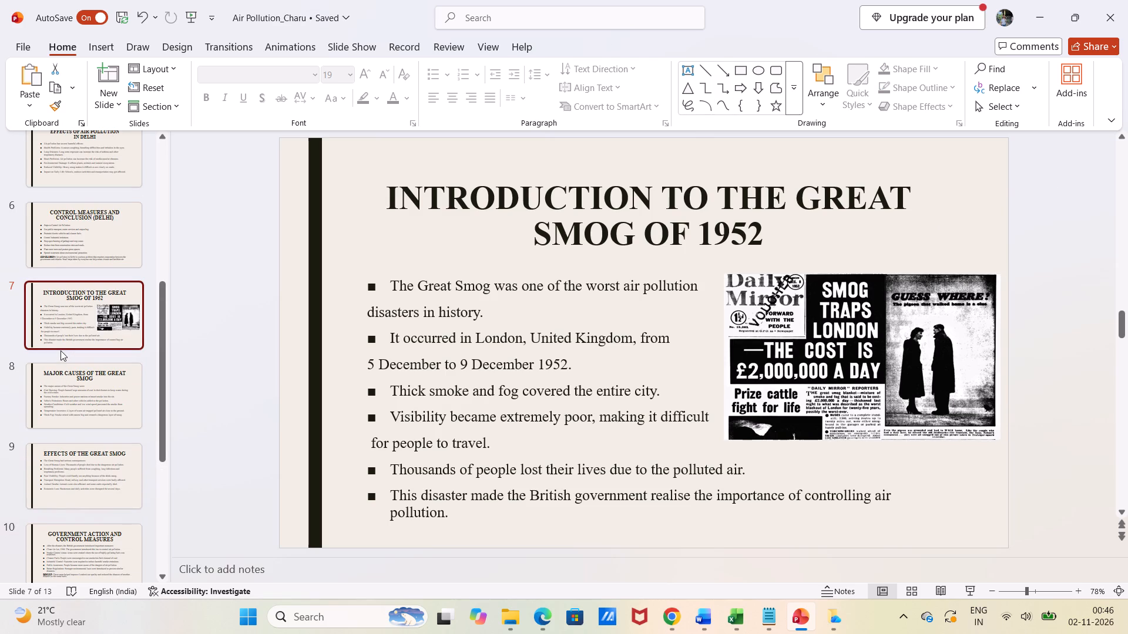
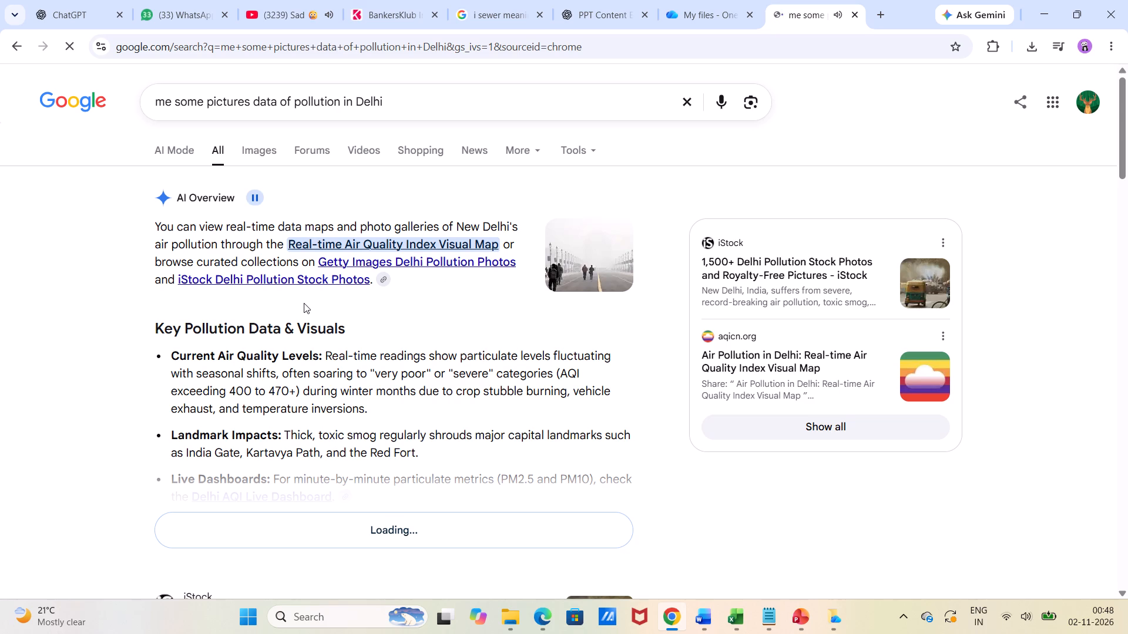
{"action": "left_click", "coordinate": [254, 148]}
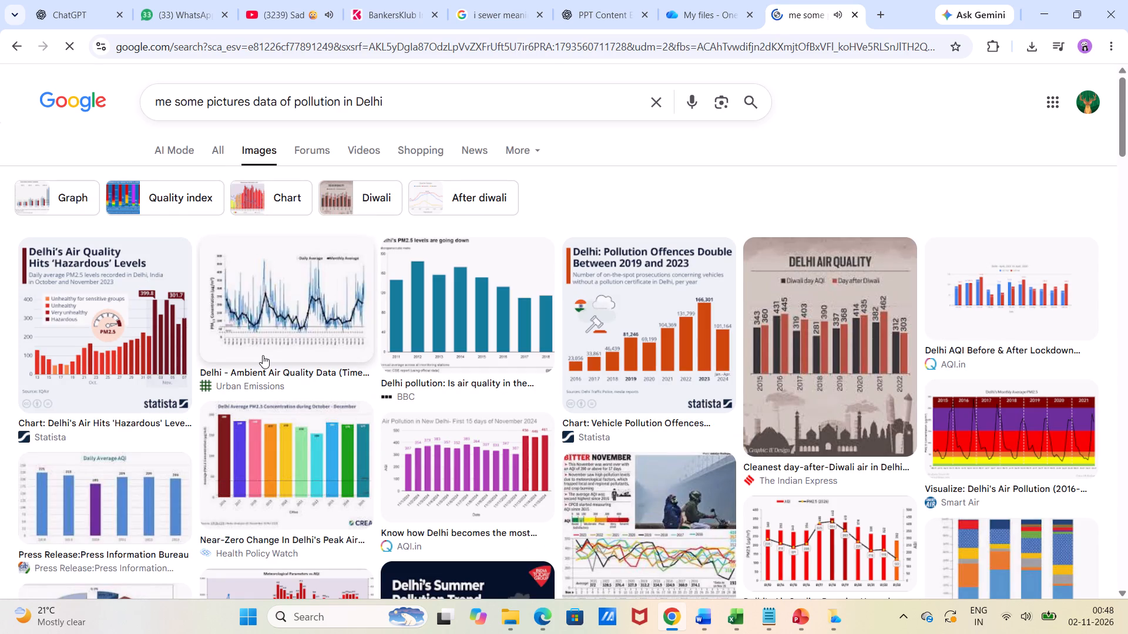
Save the Statista chart "Delhi's Air Quality Hits 'Hazardous' Levels" to the Desktop as a JPEG named data.
{"action": "left_click", "coordinate": [125, 348]}
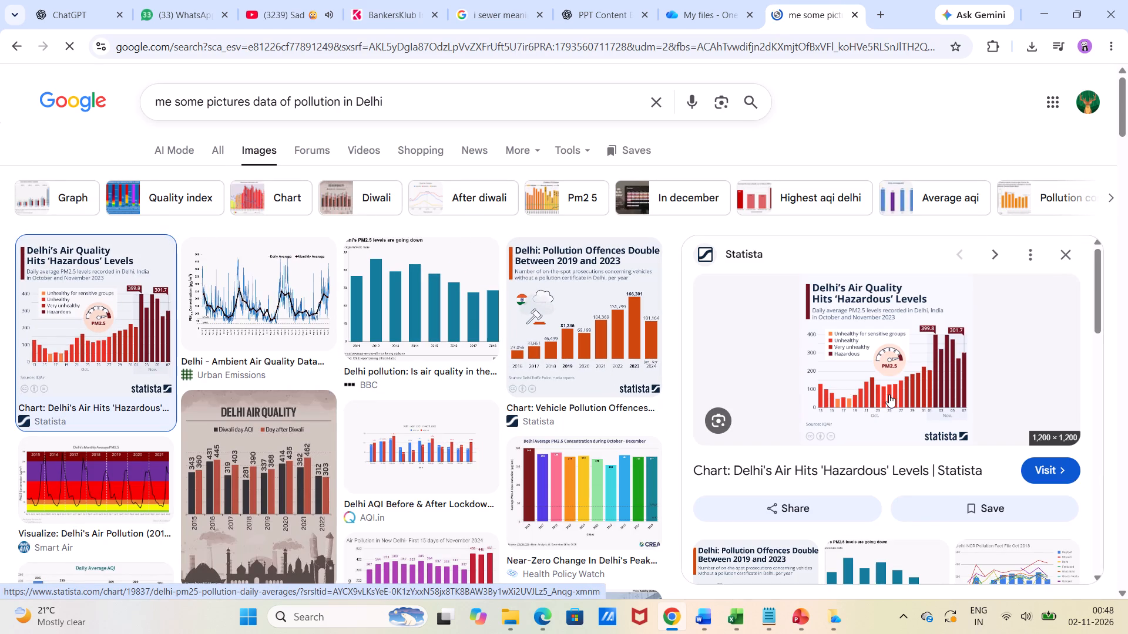
{"action": "right_click", "coordinate": [889, 394]}
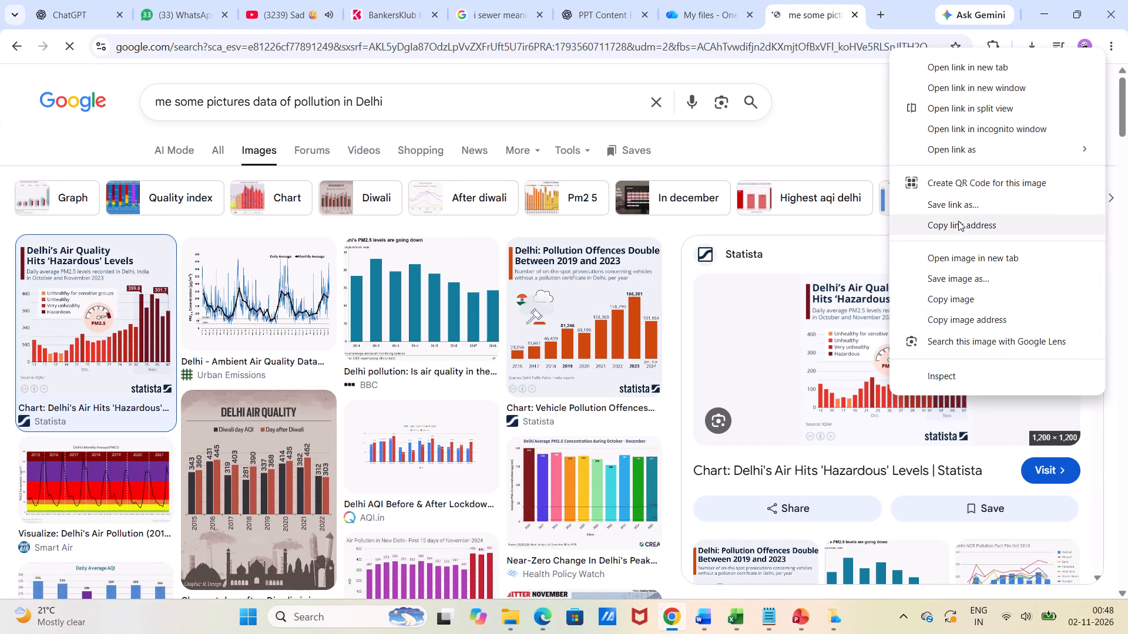
{"action": "left_click", "coordinate": [965, 284]}
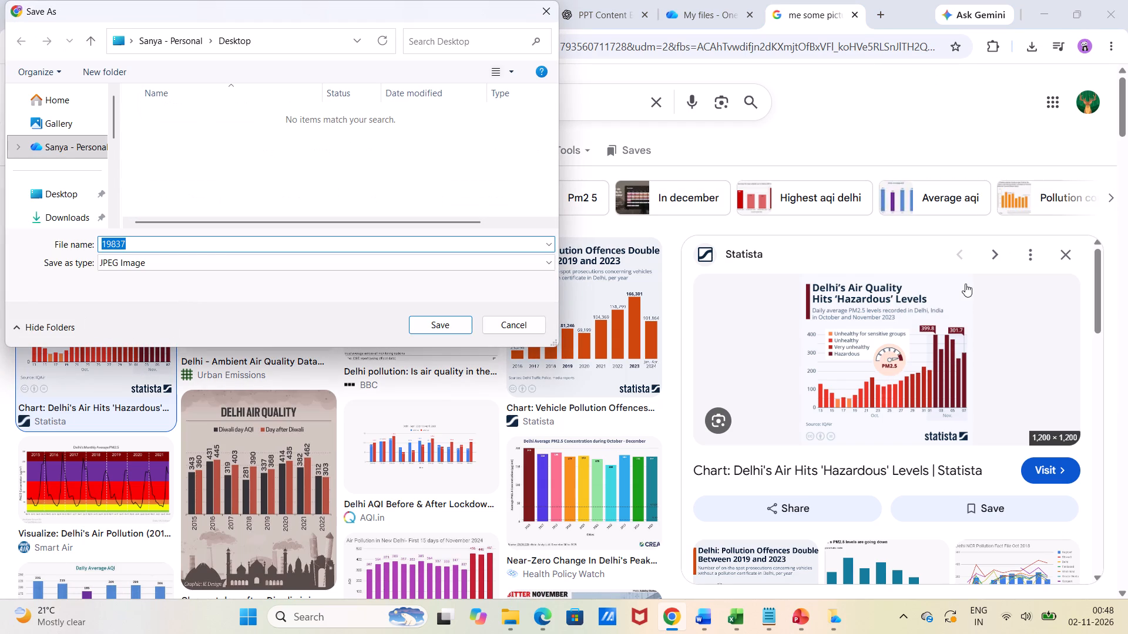
{"action": "type", "text": "data"}
{"action": "key", "text": "Return"}
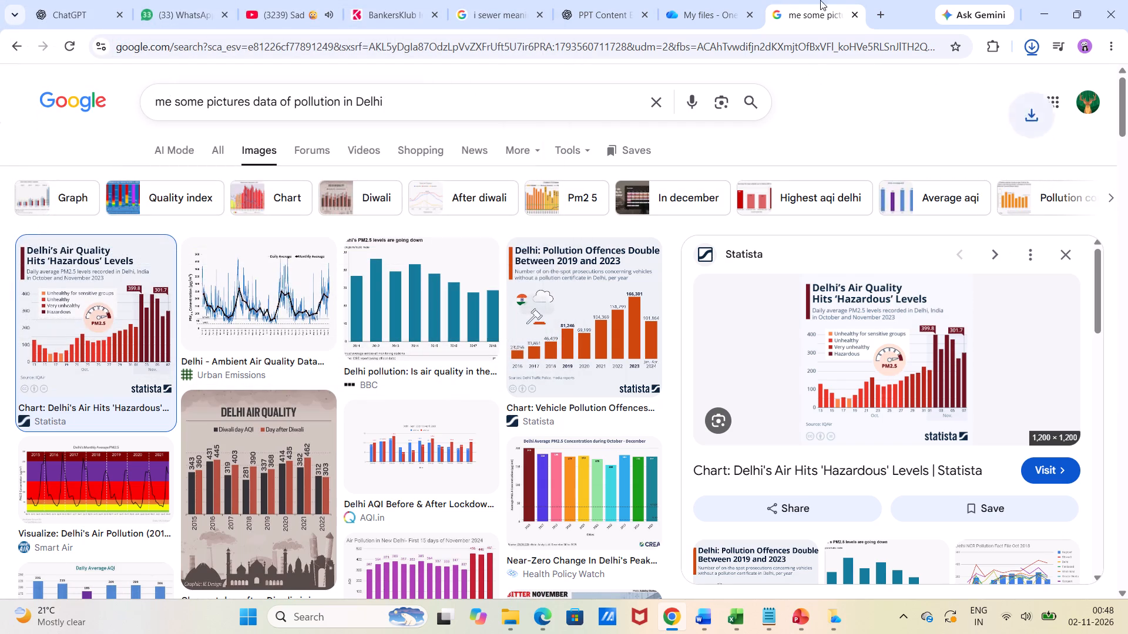
Switch to PowerPoint and insert the saved picture data onto the blank slide 6.
{"action": "left_click", "coordinate": [802, 616]}
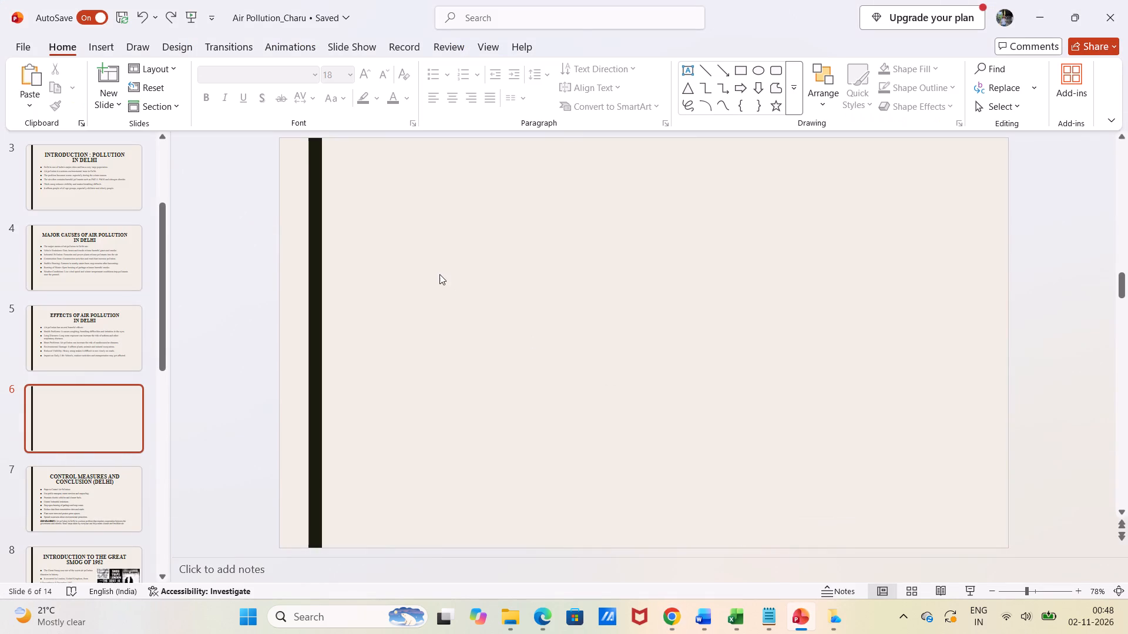
{"action": "left_click", "coordinate": [101, 42]}
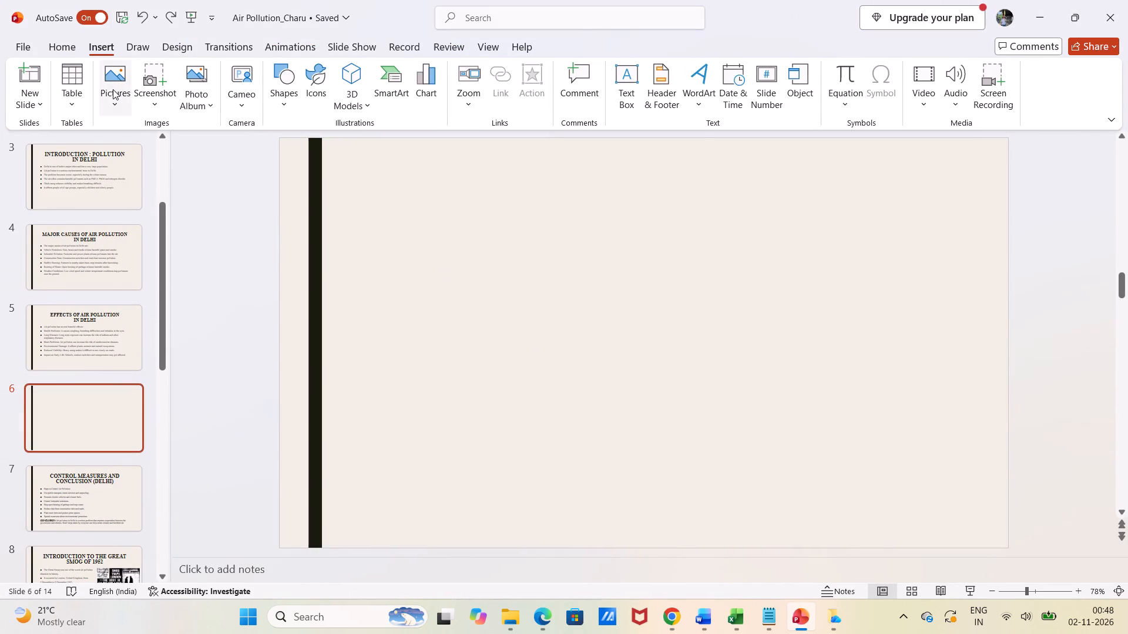
{"action": "left_click", "coordinate": [113, 89]}
{"action": "left_click", "coordinate": [133, 156]}
{"action": "left_click", "coordinate": [37, 96]}
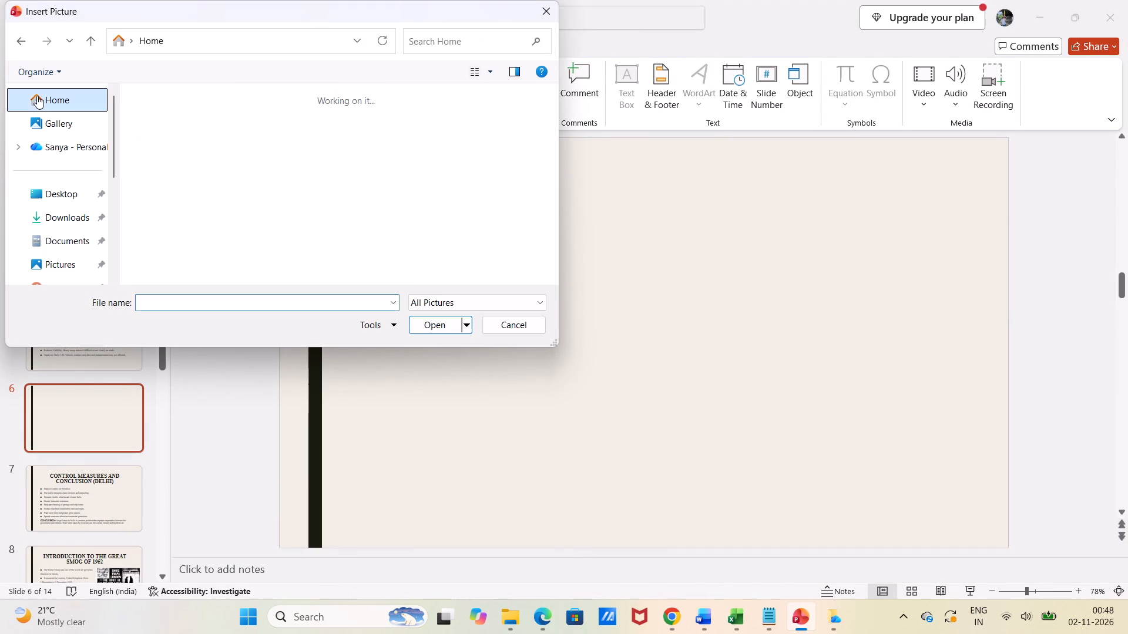
{"action": "left_click", "coordinate": [456, 125]}
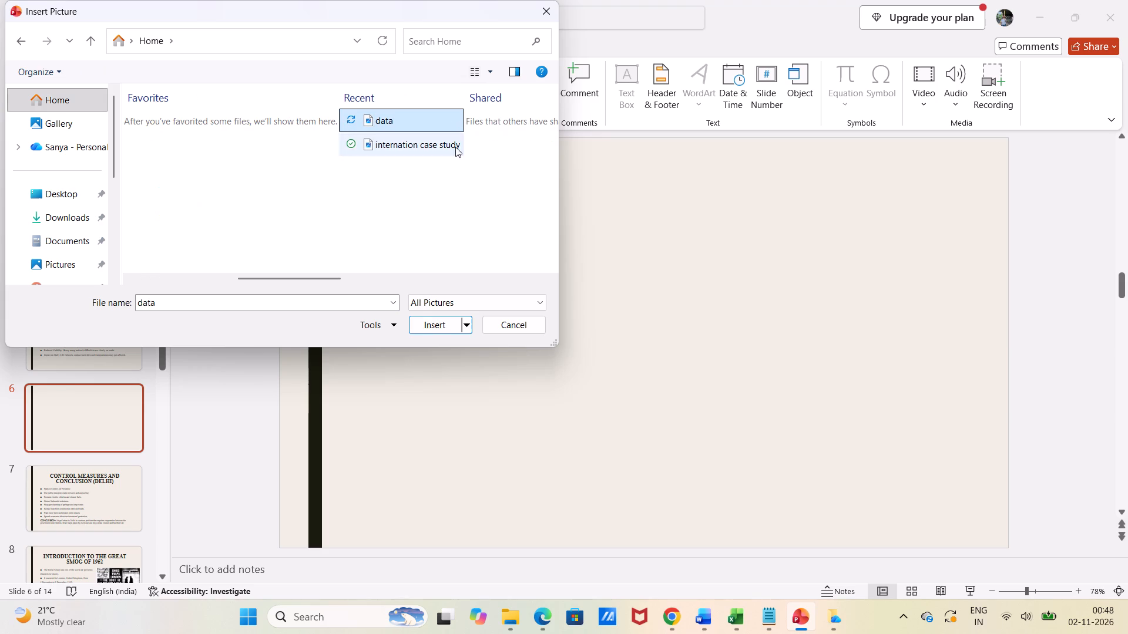
{"action": "left_click", "coordinate": [428, 328]}
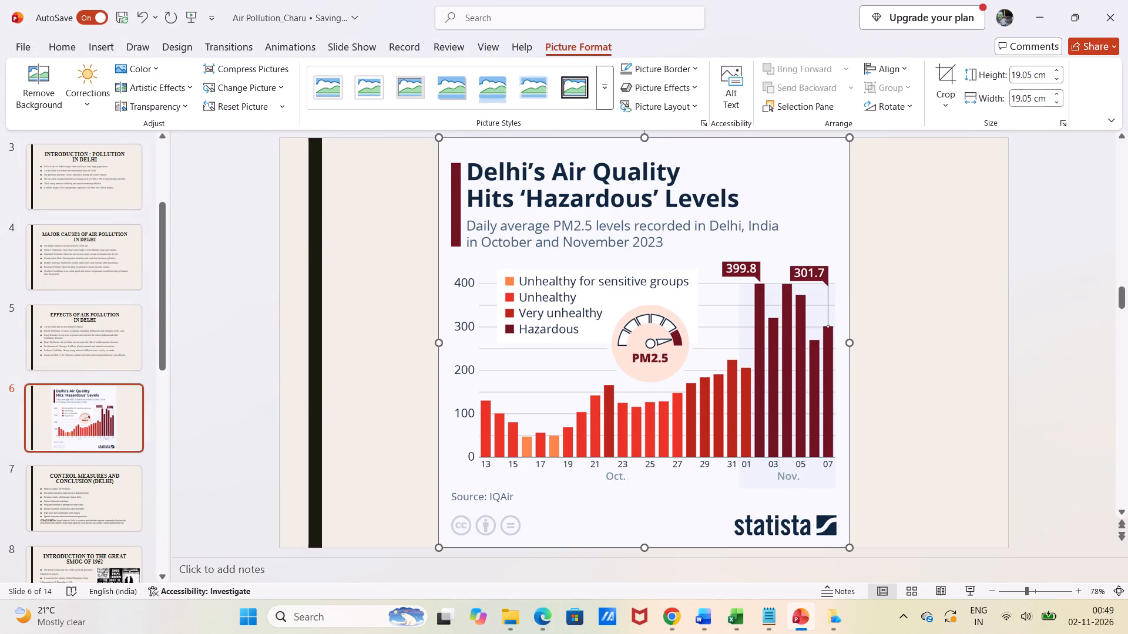
Shrink the Statista chart to about 12.26 cm high and 14.74 cm wide, and place it in the slide's upper left beside the black bar.
{"action": "left_click_drag", "start_coordinate": [647, 547], "coordinate": [643, 478]}
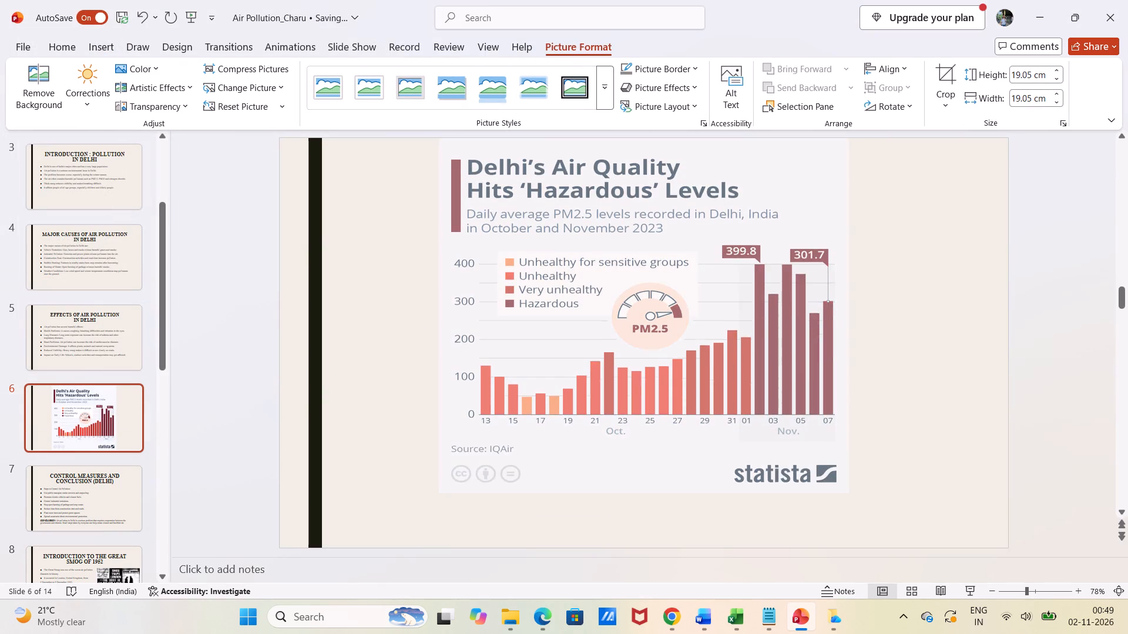
{"action": "left_click_drag", "start_coordinate": [643, 478], "coordinate": [642, 437]}
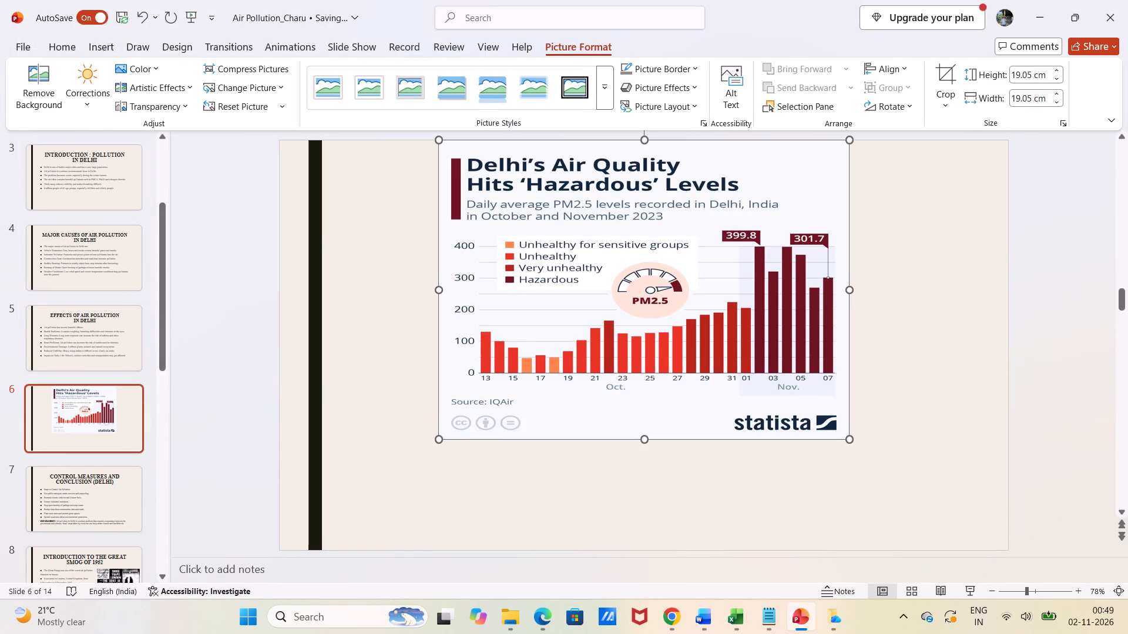
{"action": "left_click_drag", "start_coordinate": [604, 276], "coordinate": [519, 293]}
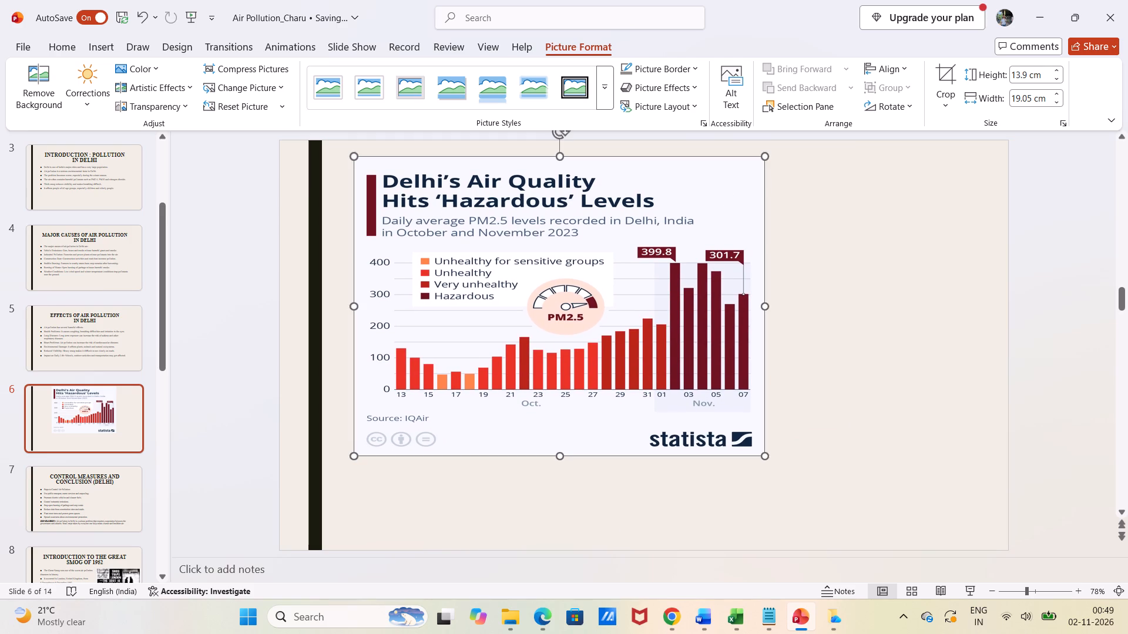
{"action": "left_click_drag", "start_coordinate": [763, 303], "coordinate": [685, 306]}
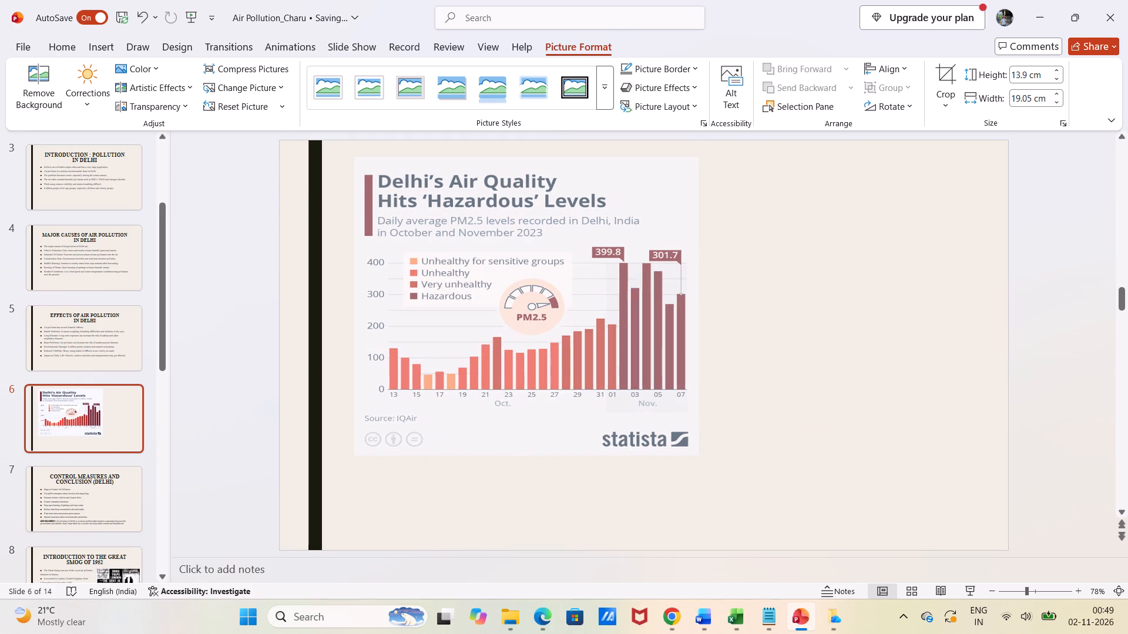
{"action": "left_click_drag", "start_coordinate": [685, 306], "coordinate": [671, 308]}
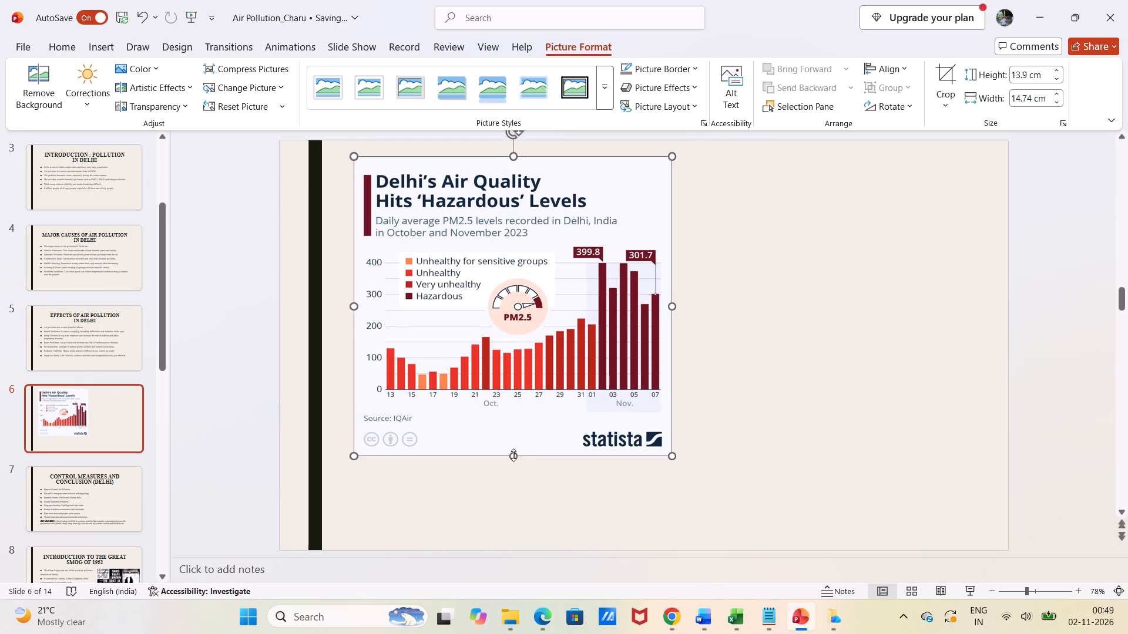
{"action": "left_click_drag", "start_coordinate": [513, 455], "coordinate": [503, 420]}
{"action": "left_click_drag", "start_coordinate": [496, 286], "coordinate": [499, 328]}
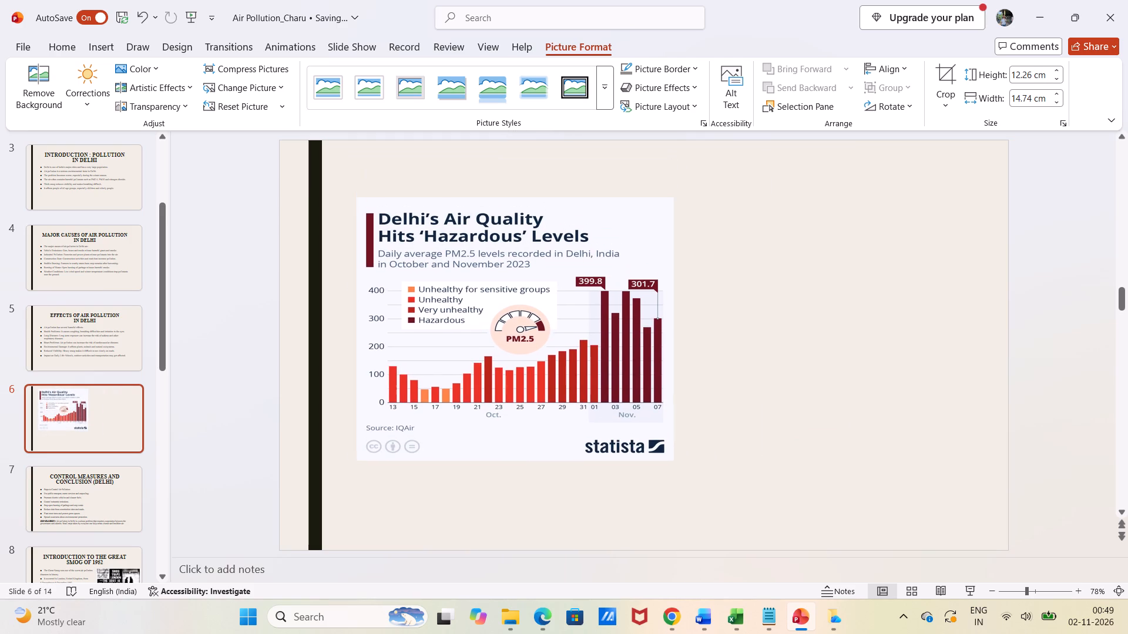
{"action": "left_click_drag", "start_coordinate": [499, 328], "coordinate": [484, 332]}
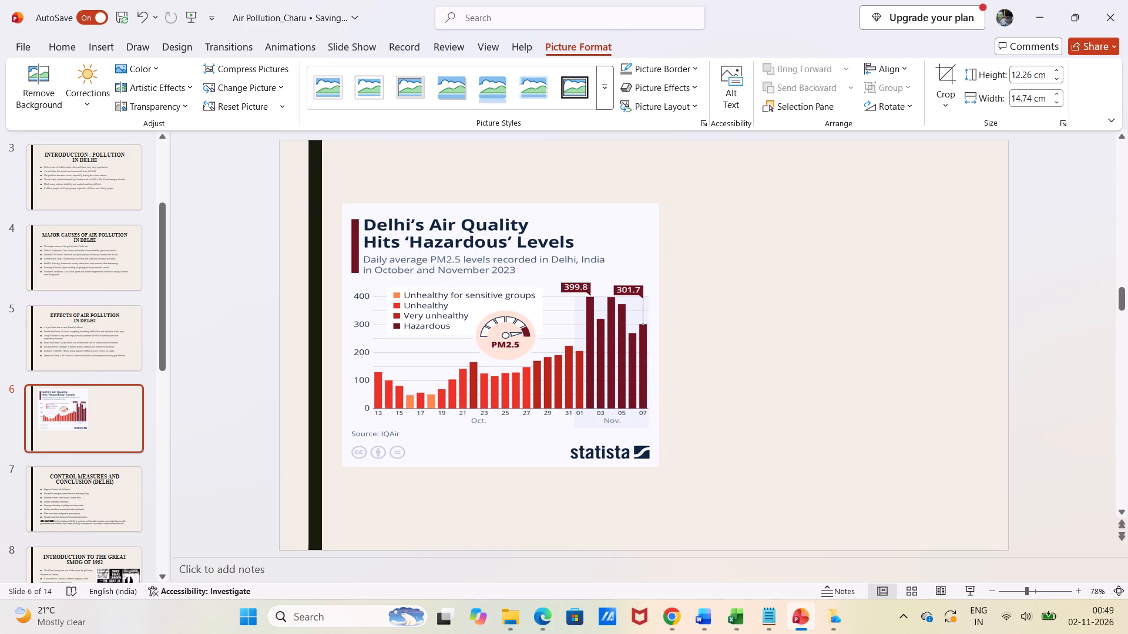
{"action": "left_click_drag", "start_coordinate": [484, 332], "coordinate": [485, 329]}
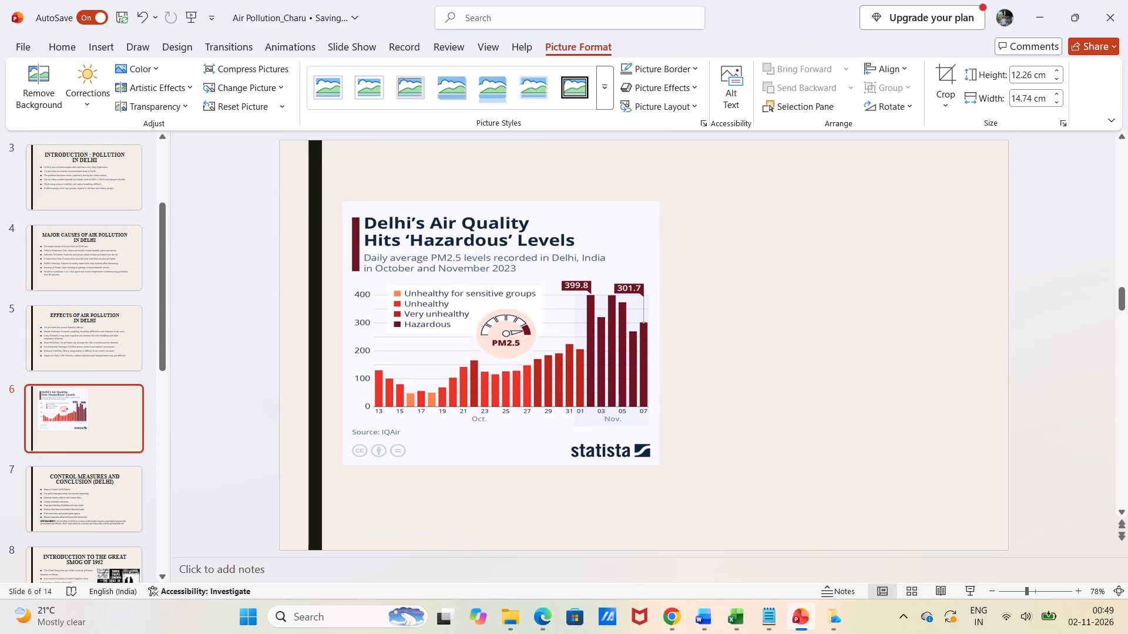
{"action": "left_click_drag", "start_coordinate": [485, 329], "coordinate": [482, 296]}
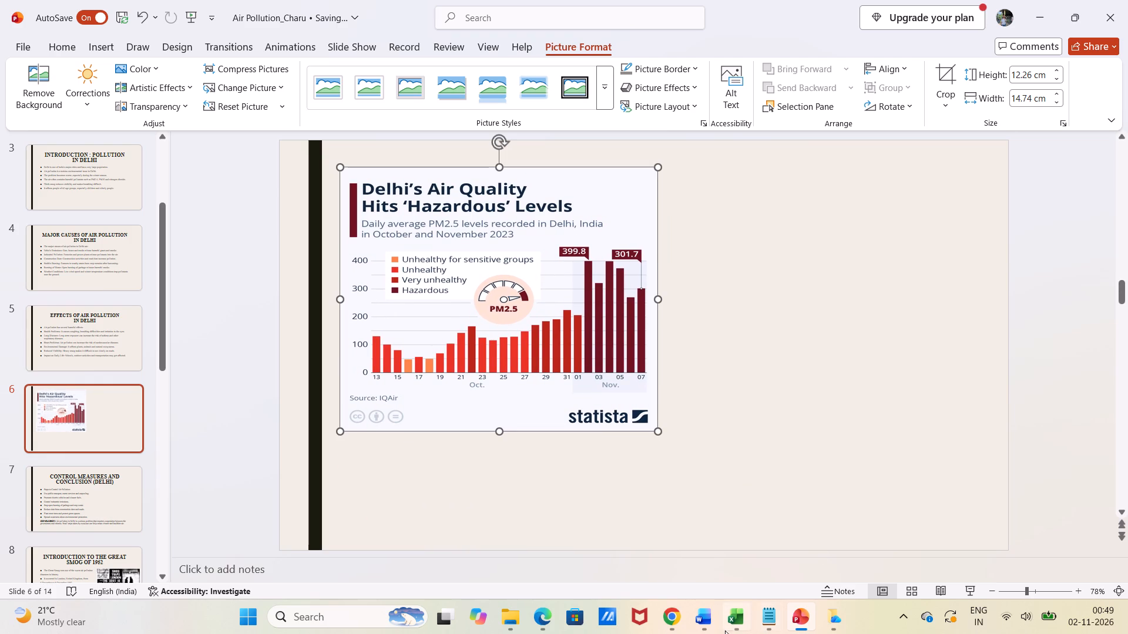
Switch to Chrome and save Health Policy Watch's Delhi Average PM2.5 Concentration chart as a JPEG named data2.
{"action": "left_click", "coordinate": [682, 626]}
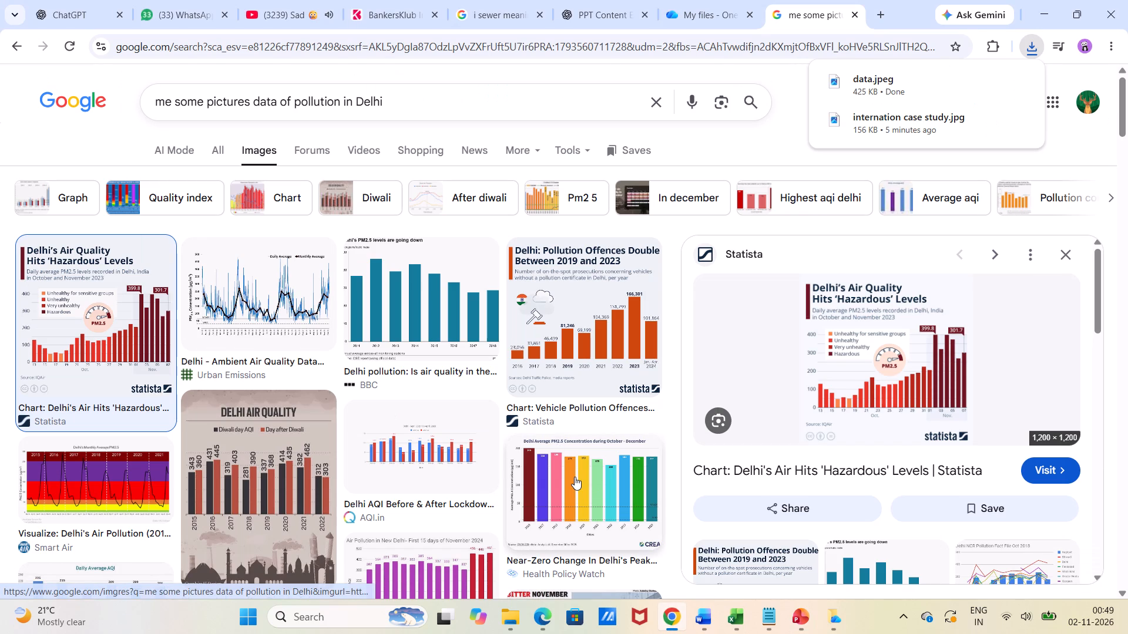
{"action": "left_click", "coordinate": [575, 477]}
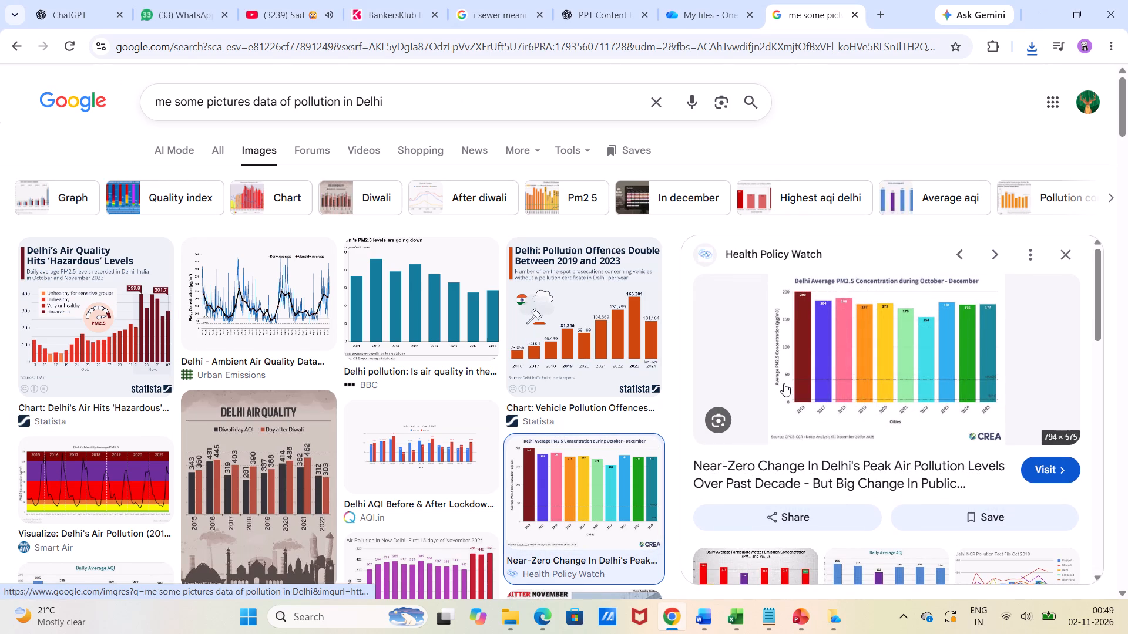
{"action": "right_click", "coordinate": [812, 370]}
{"action": "left_click", "coordinate": [876, 251]}
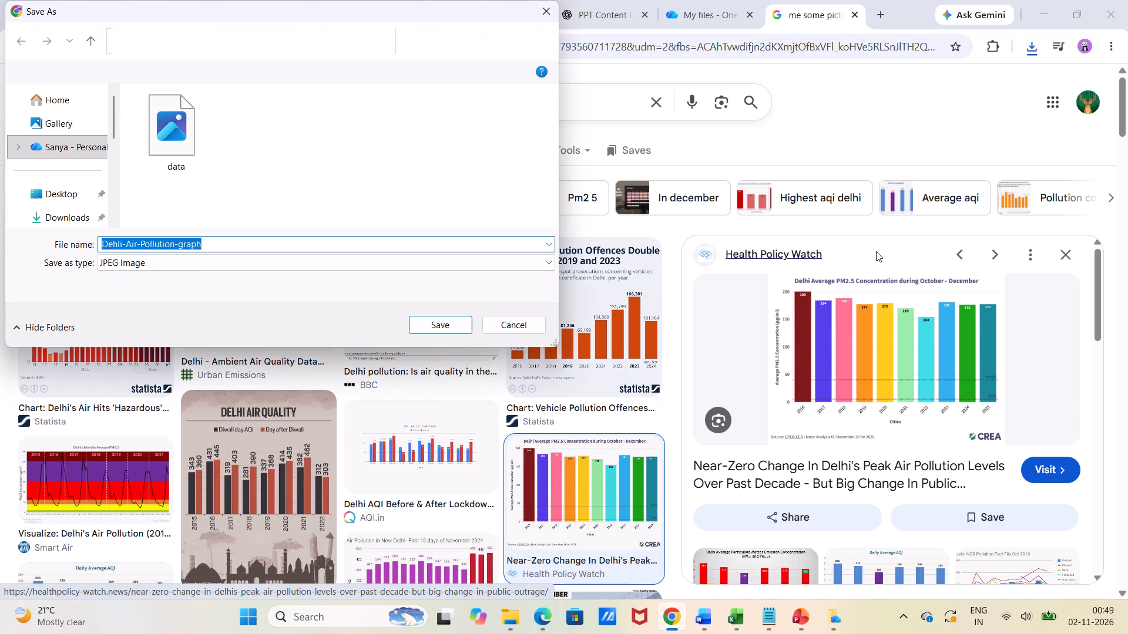
{"action": "type", "text": "data2"}
{"action": "key", "text": "Return"}
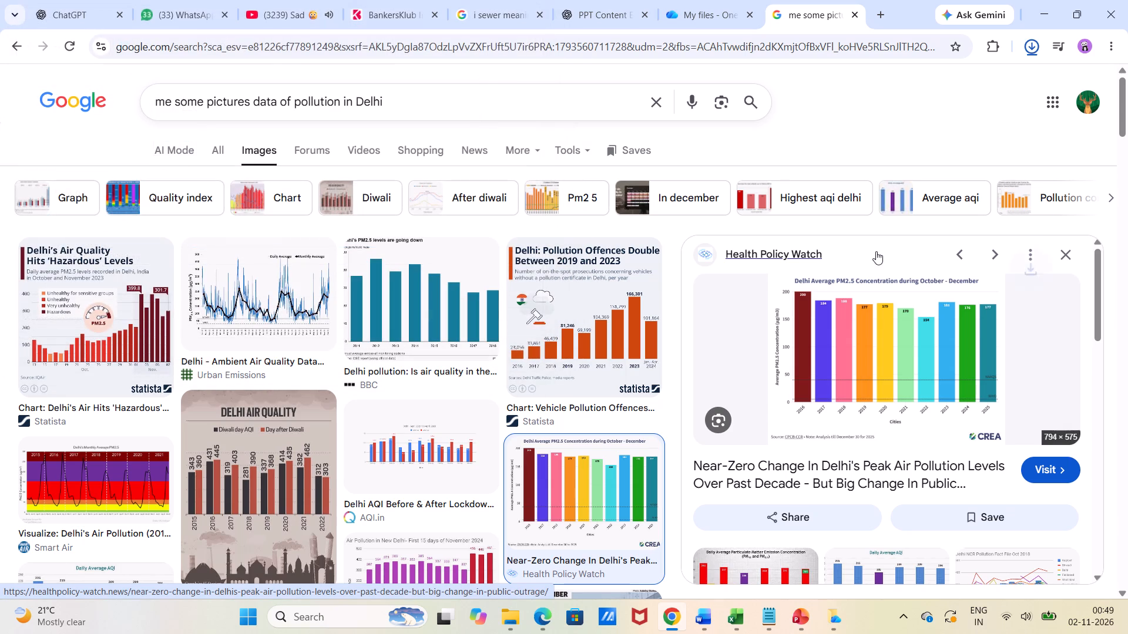
Switch to PowerPoint and insert the saved picture data2 onto slide 6.
{"action": "left_click", "coordinate": [803, 623]}
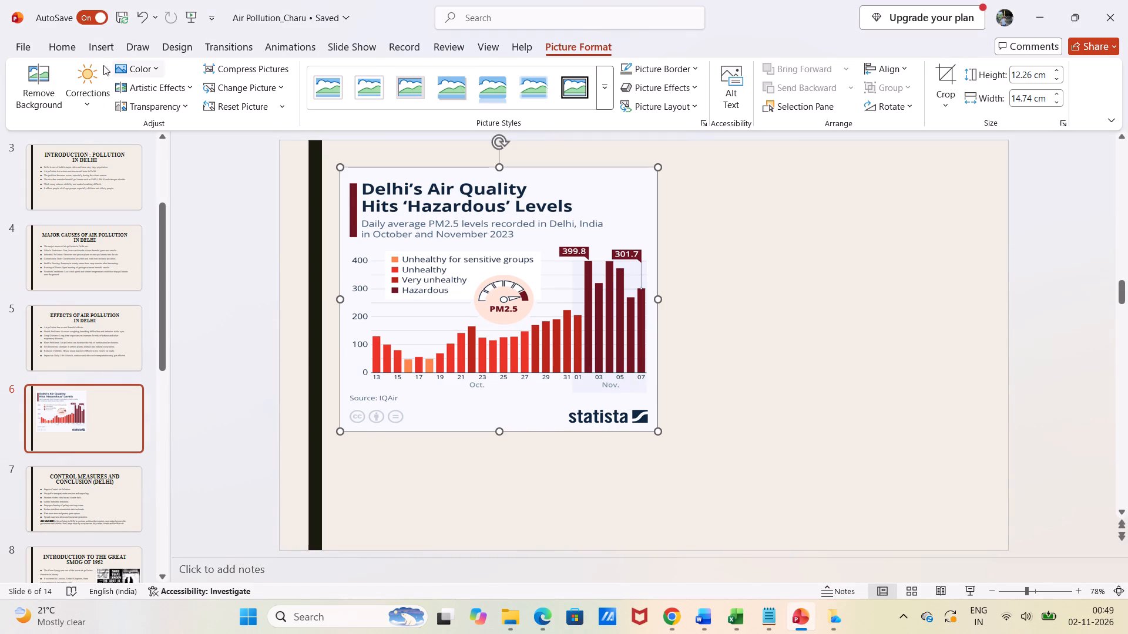
{"action": "left_click", "coordinate": [103, 38]}
{"action": "left_click", "coordinate": [115, 110]}
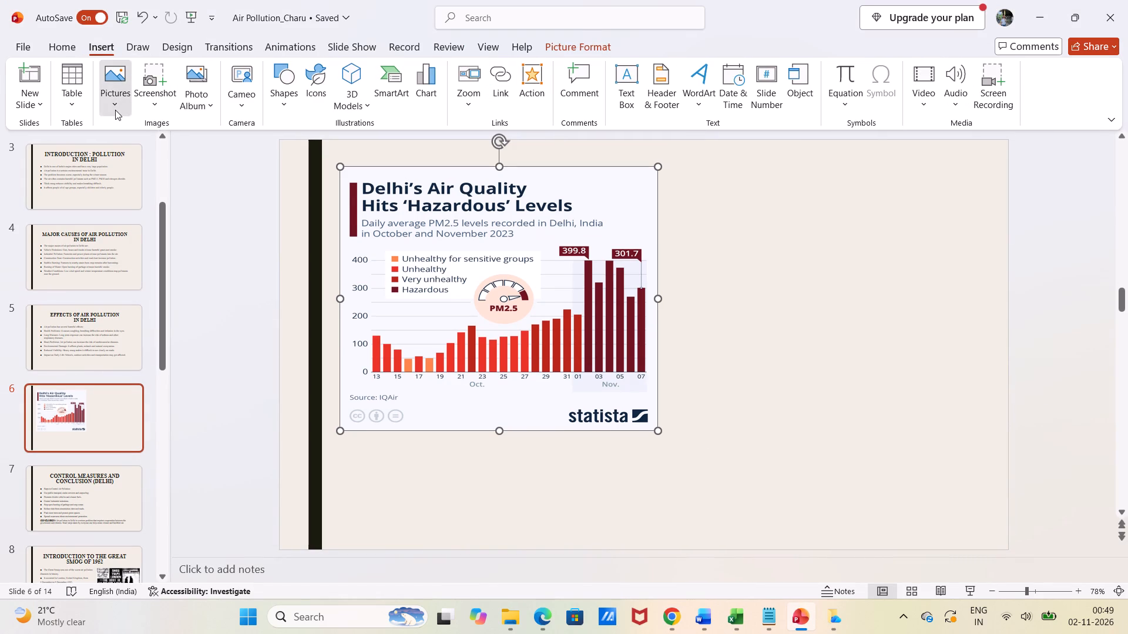
{"action": "left_click", "coordinate": [129, 150]}
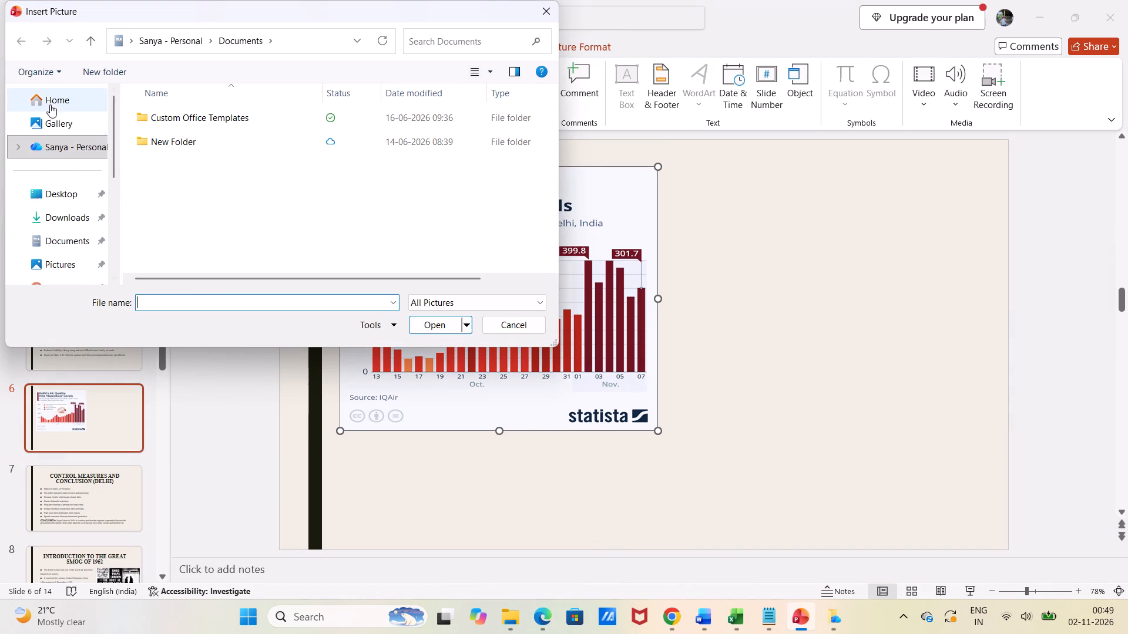
{"action": "left_click", "coordinate": [53, 100]}
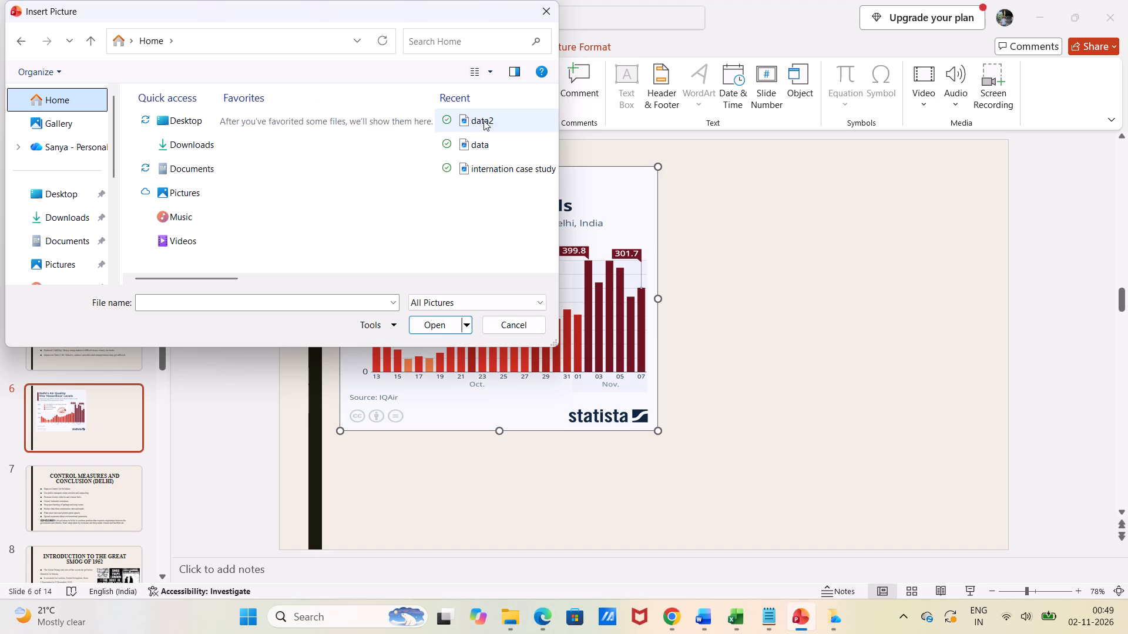
{"action": "left_click", "coordinate": [484, 120]}
{"action": "left_click", "coordinate": [447, 321]}
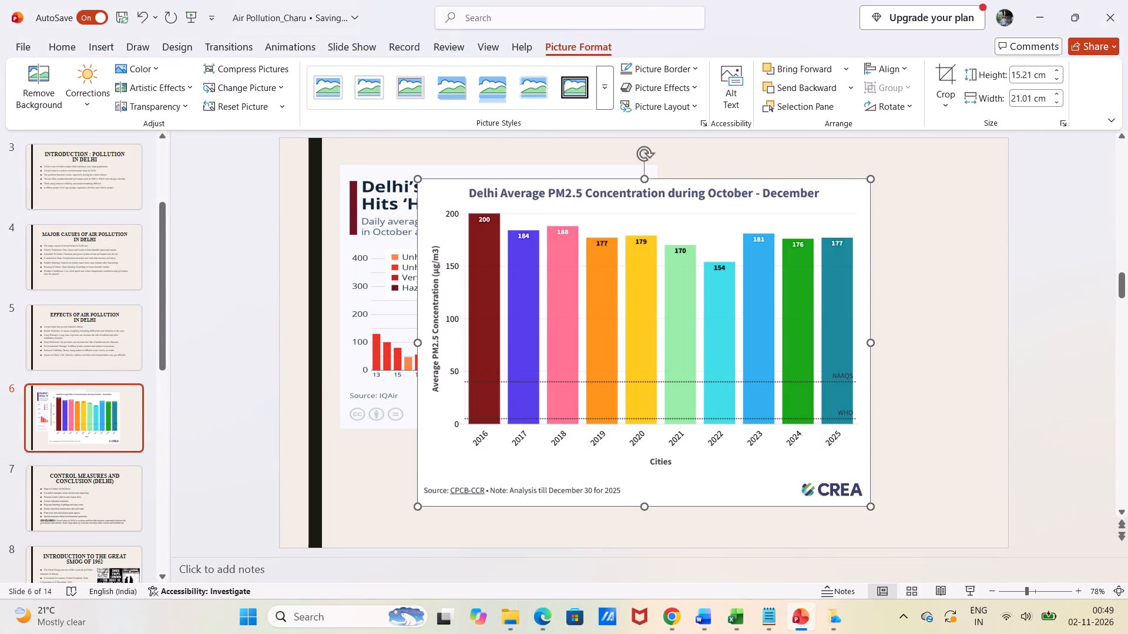
Shrink the PM2.5 concentration chart to about 11.6 cm high and 14.74 cm wide, and place it in the slide's lower right, clear of the Statista chart.
{"action": "left_click_drag", "start_coordinate": [420, 344], "coordinate": [552, 353]}
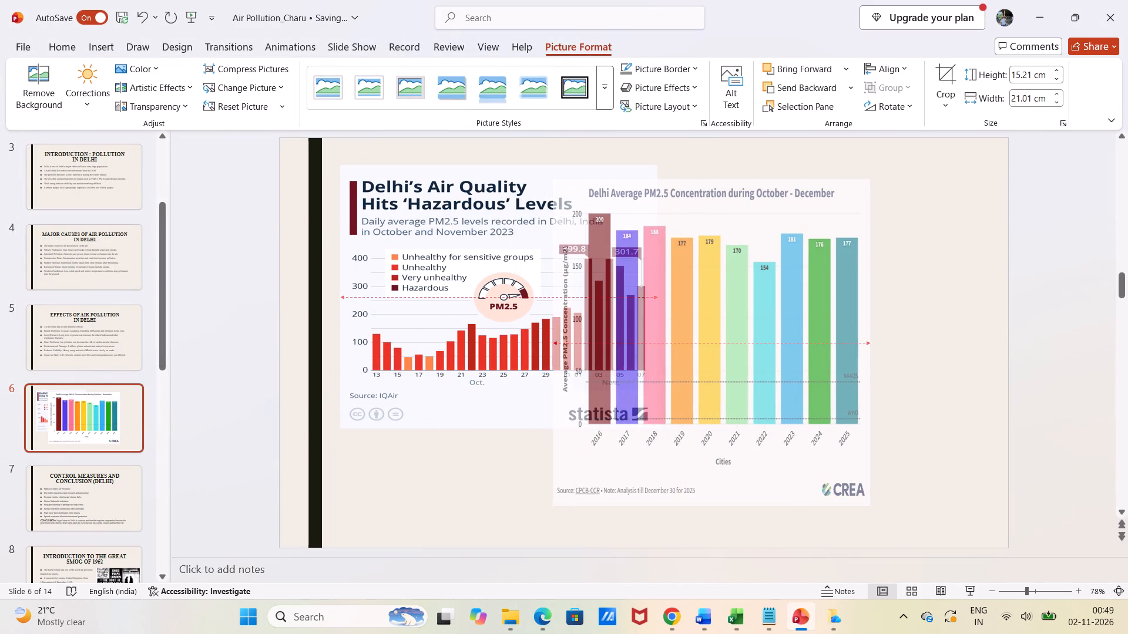
{"action": "left_click_drag", "start_coordinate": [552, 353], "coordinate": [555, 356]}
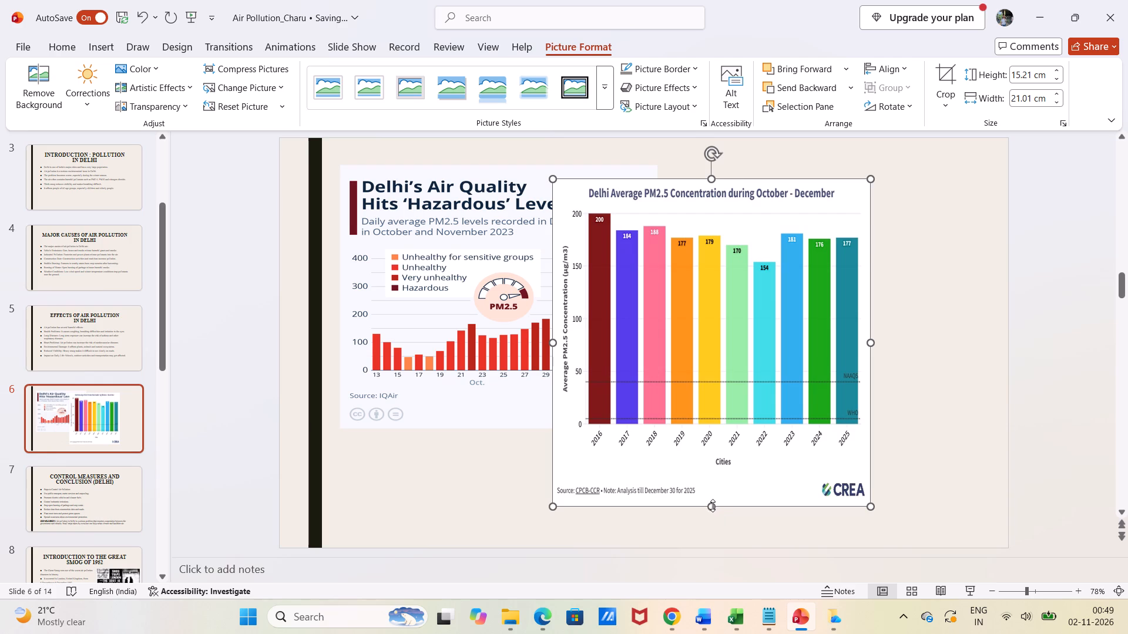
{"action": "left_click_drag", "start_coordinate": [713, 505], "coordinate": [705, 429]}
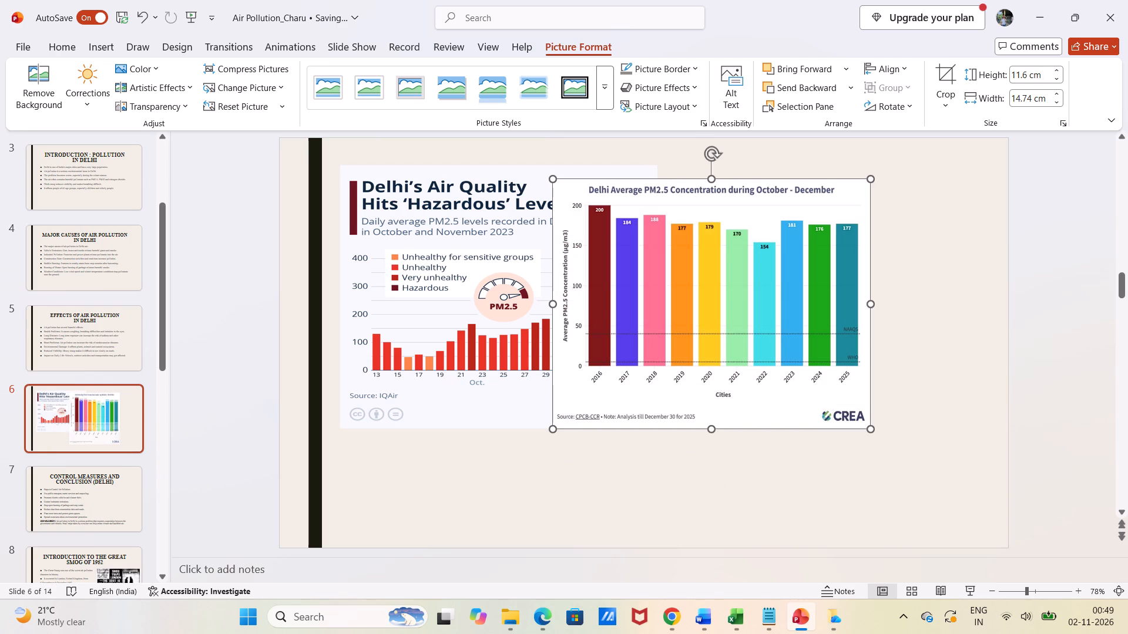
{"action": "left_click_drag", "start_coordinate": [711, 295], "coordinate": [825, 381]}
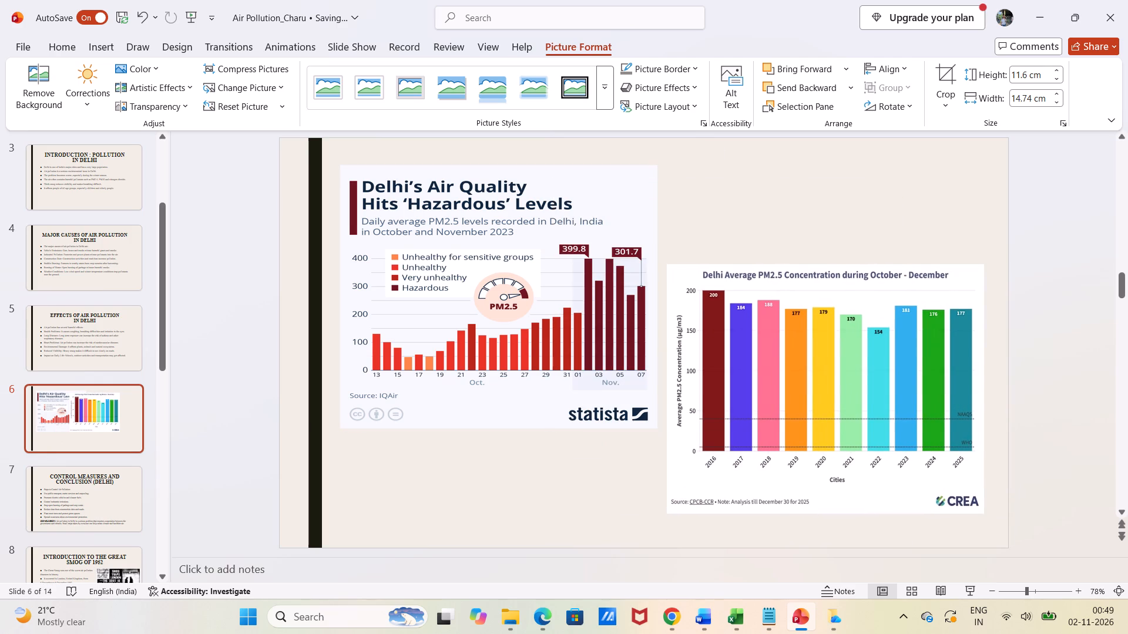
{"action": "left_click_drag", "start_coordinate": [825, 381], "coordinate": [834, 389]}
{"action": "left_click", "coordinate": [600, 481]}
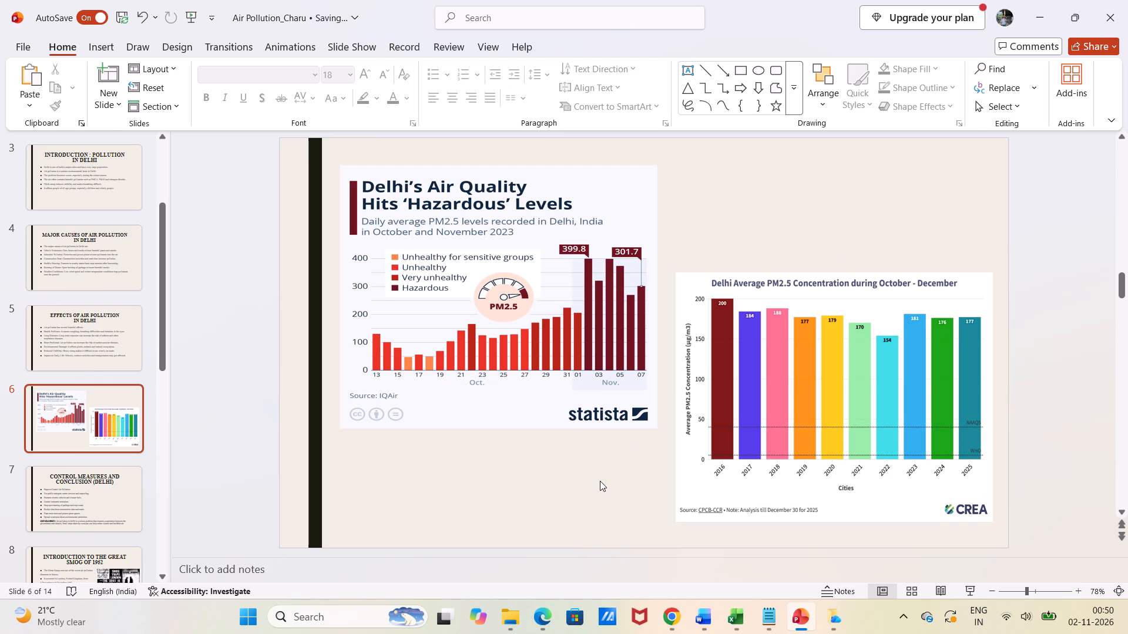
Open slide 5, then switch to Chrome and look through ChatGPT's PPT Content conversation for pictures on the effects of air pollution.
{"action": "scroll", "coordinate": [105, 449], "scroll_direction": "up", "scroll_amount": 1}
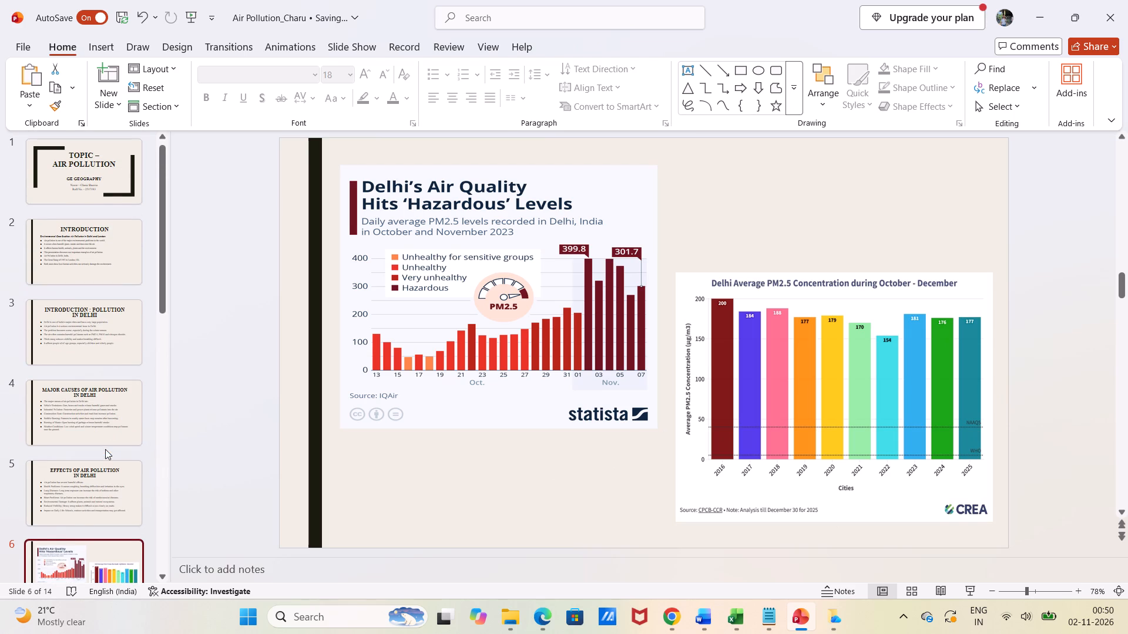
{"action": "left_click", "coordinate": [90, 501]}
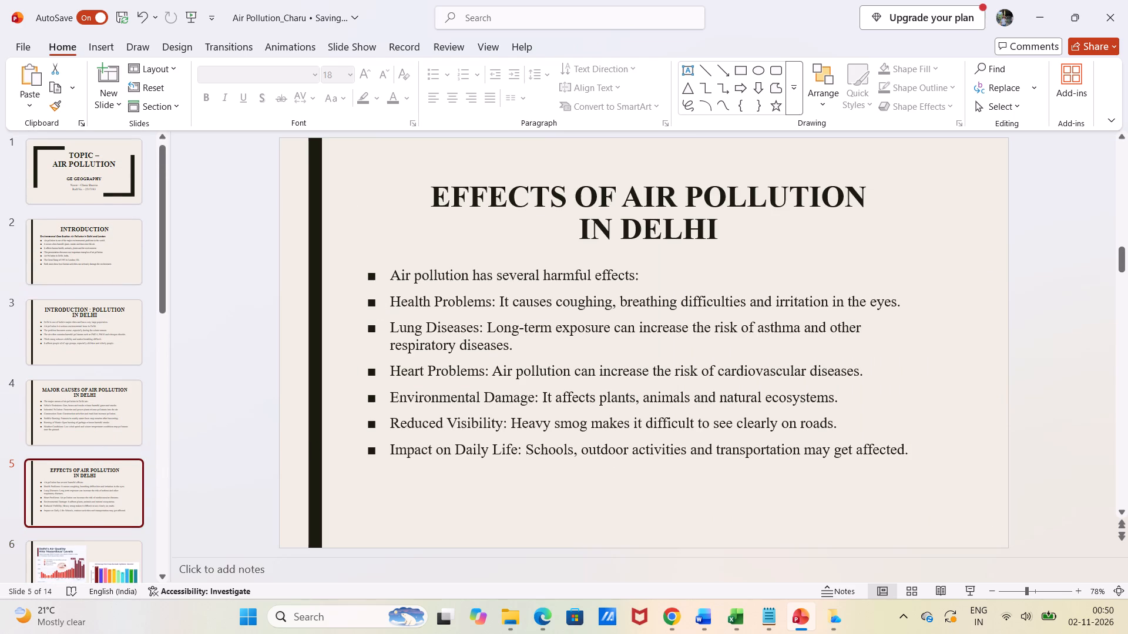
{"action": "left_click", "coordinate": [672, 621]}
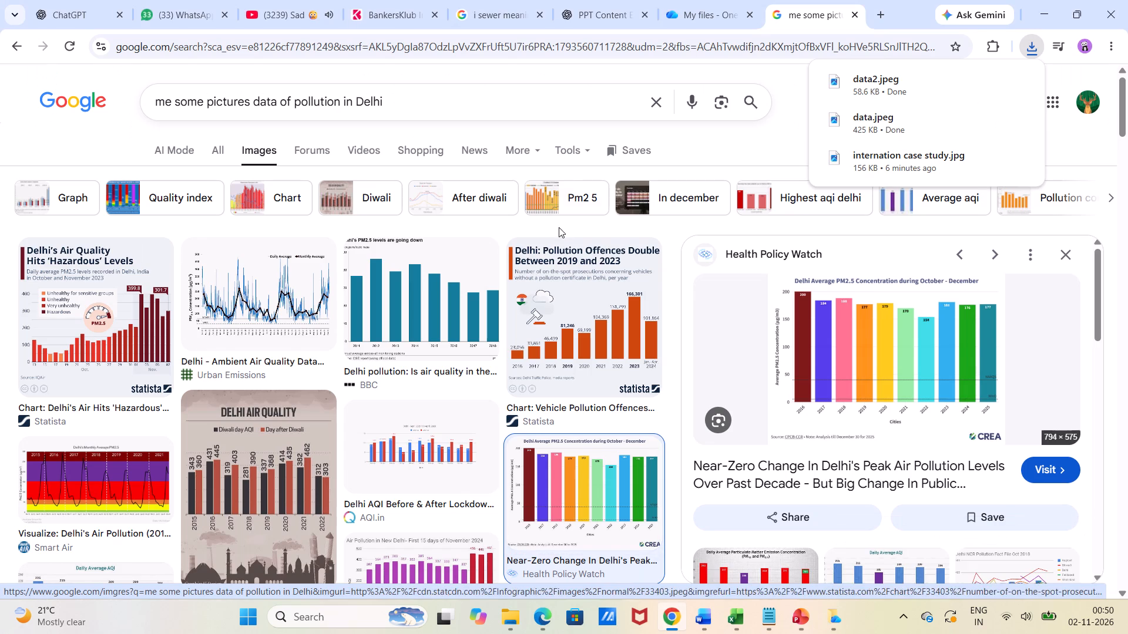
{"action": "left_click", "coordinate": [616, 18]}
{"action": "scroll", "coordinate": [505, 366], "scroll_direction": "up", "scroll_amount": 4}
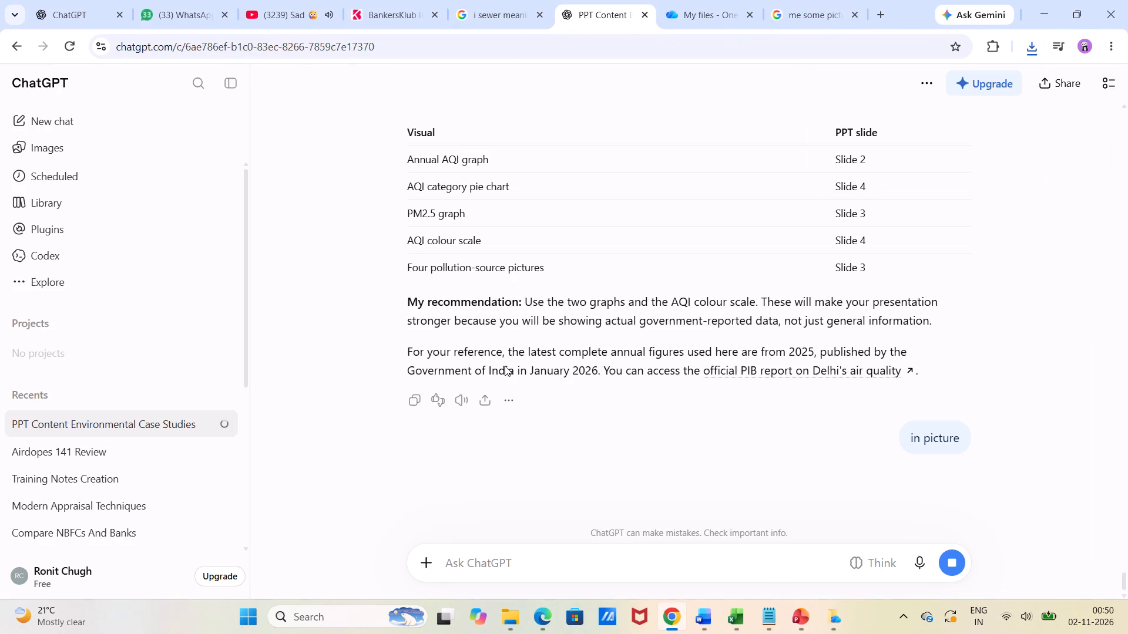
{"action": "scroll", "coordinate": [505, 366], "scroll_direction": "up", "scroll_amount": 20}
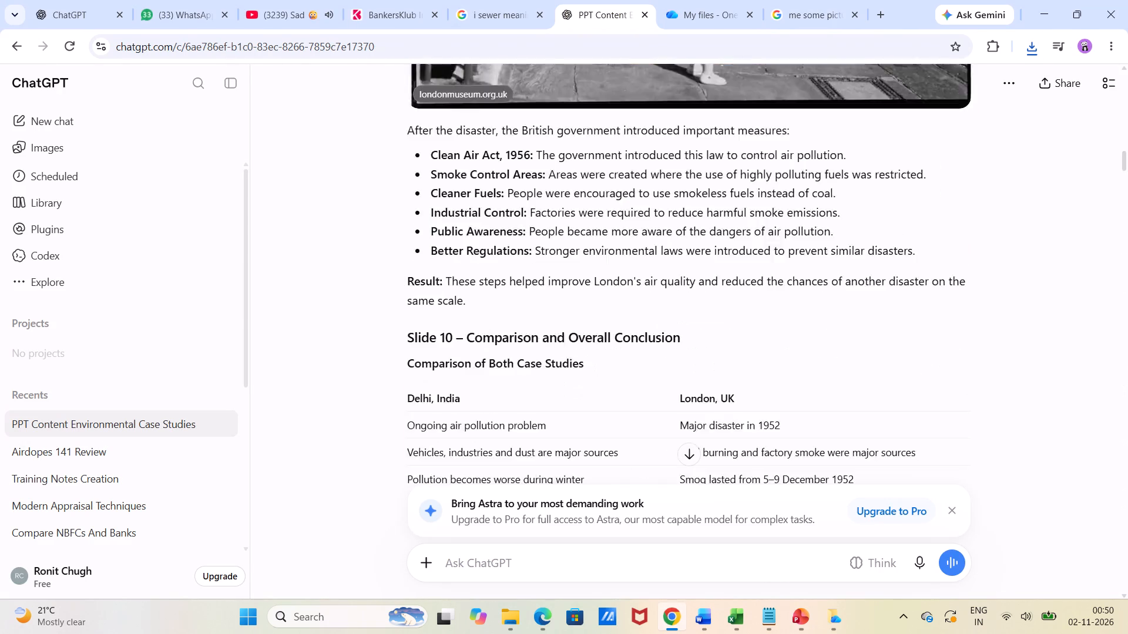
{"action": "scroll", "coordinate": [505, 366], "scroll_direction": "up", "scroll_amount": 3}
{"action": "scroll", "coordinate": [505, 366], "scroll_direction": "down", "scroll_amount": 7}
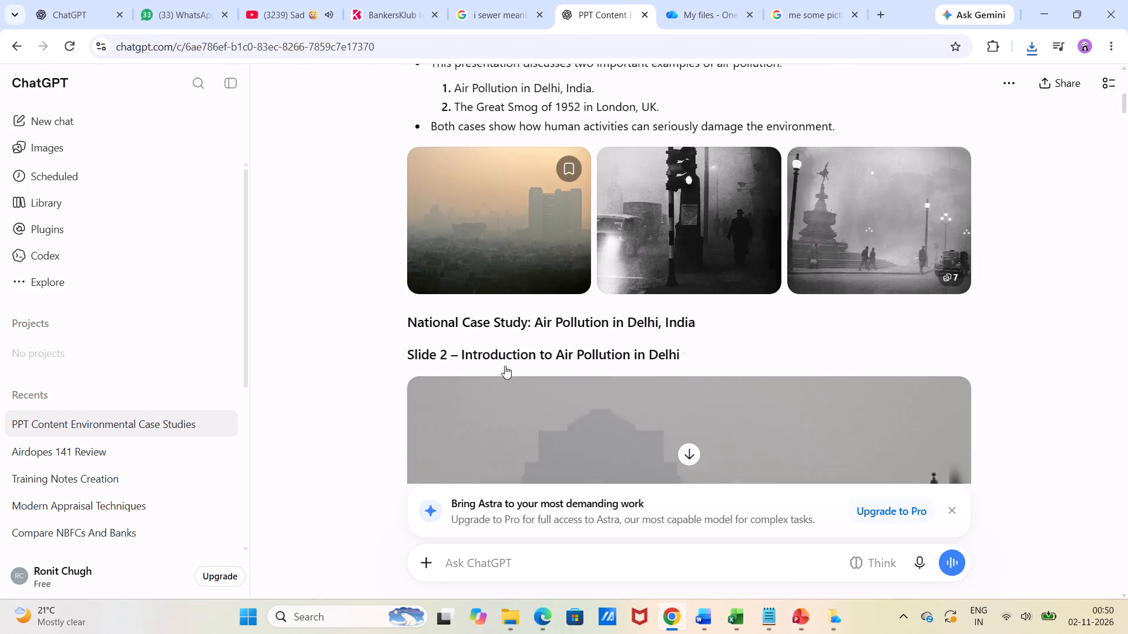
{"action": "scroll", "coordinate": [505, 366], "scroll_direction": "down", "scroll_amount": 13}
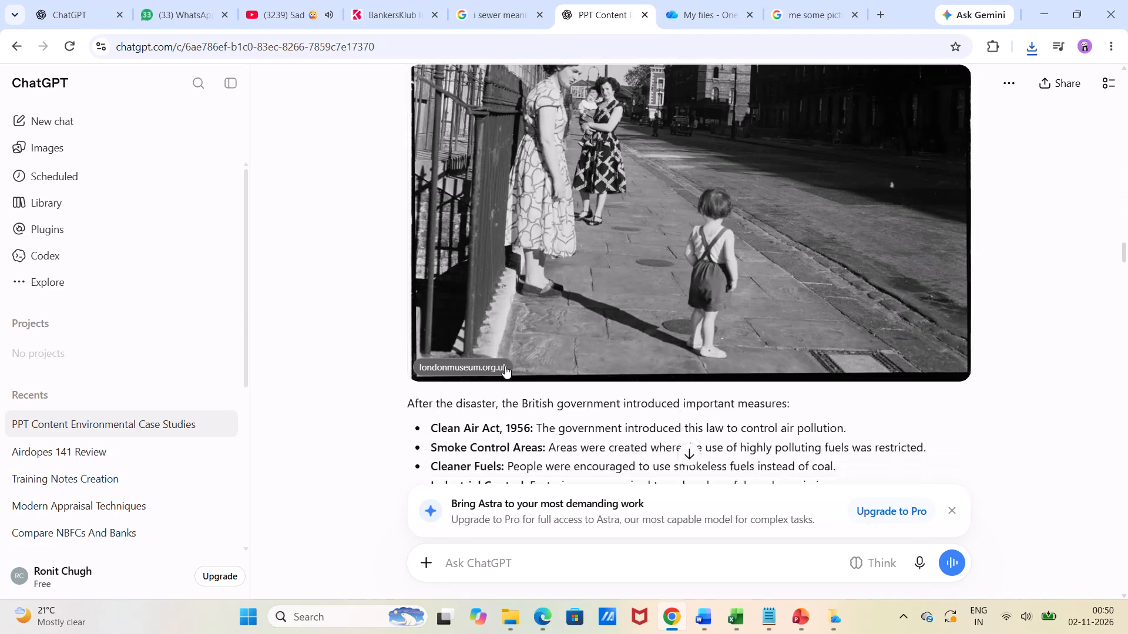
{"action": "scroll", "coordinate": [505, 366], "scroll_direction": "down", "scroll_amount": 4}
{"action": "scroll", "coordinate": [505, 366], "scroll_direction": "up", "scroll_amount": 3}
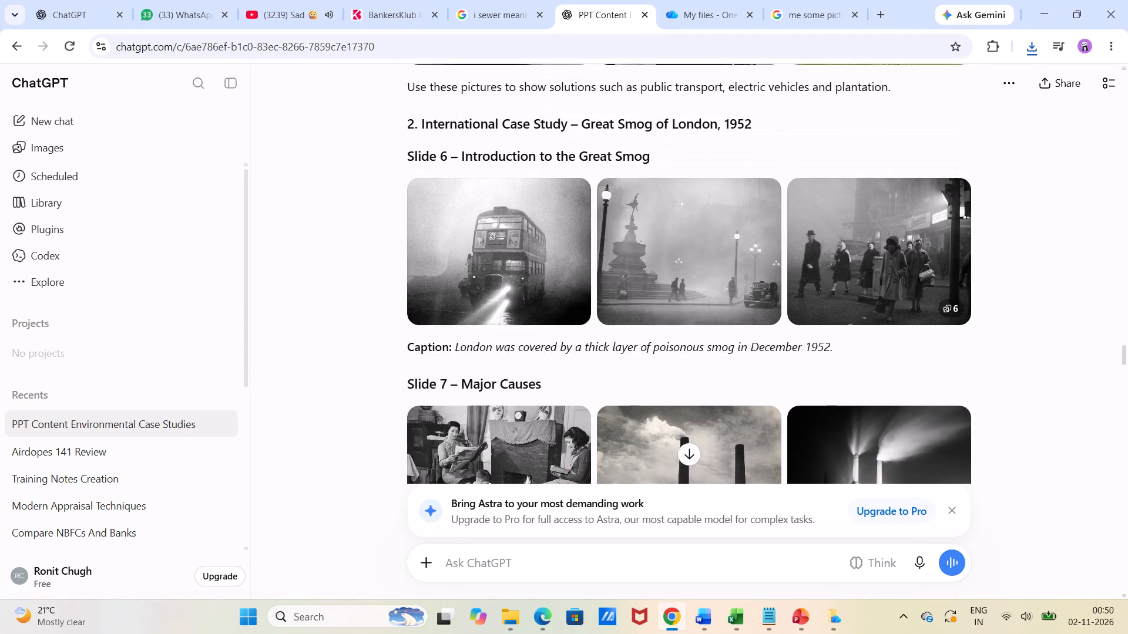
{"action": "scroll", "coordinate": [505, 366], "scroll_direction": "up", "scroll_amount": 4}
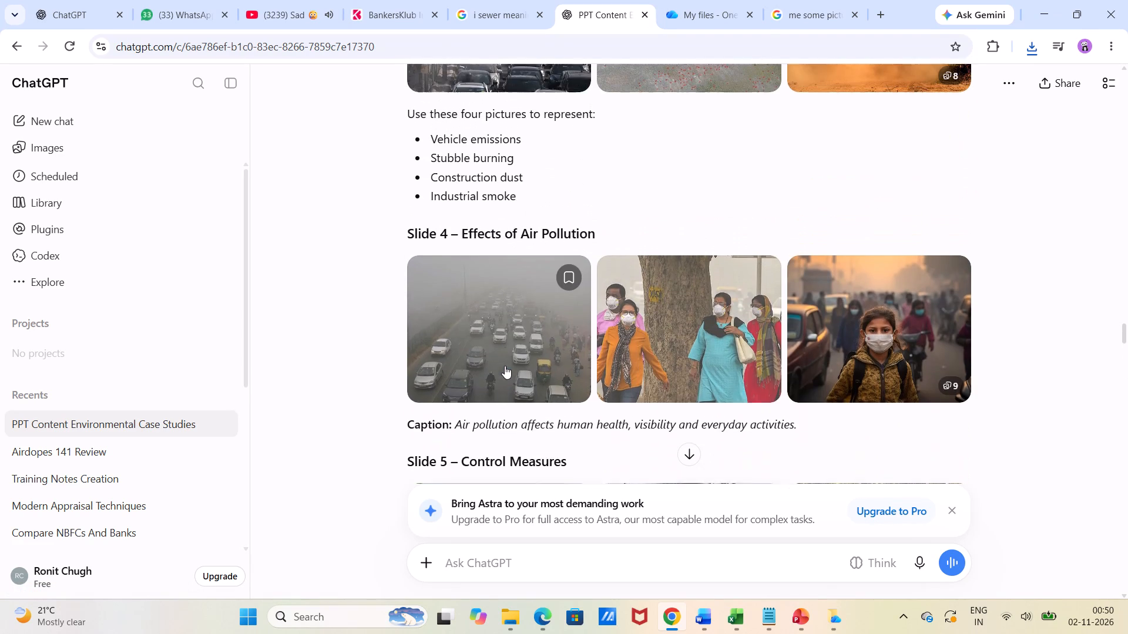
{"action": "scroll", "coordinate": [505, 366], "scroll_direction": "up", "scroll_amount": 1}
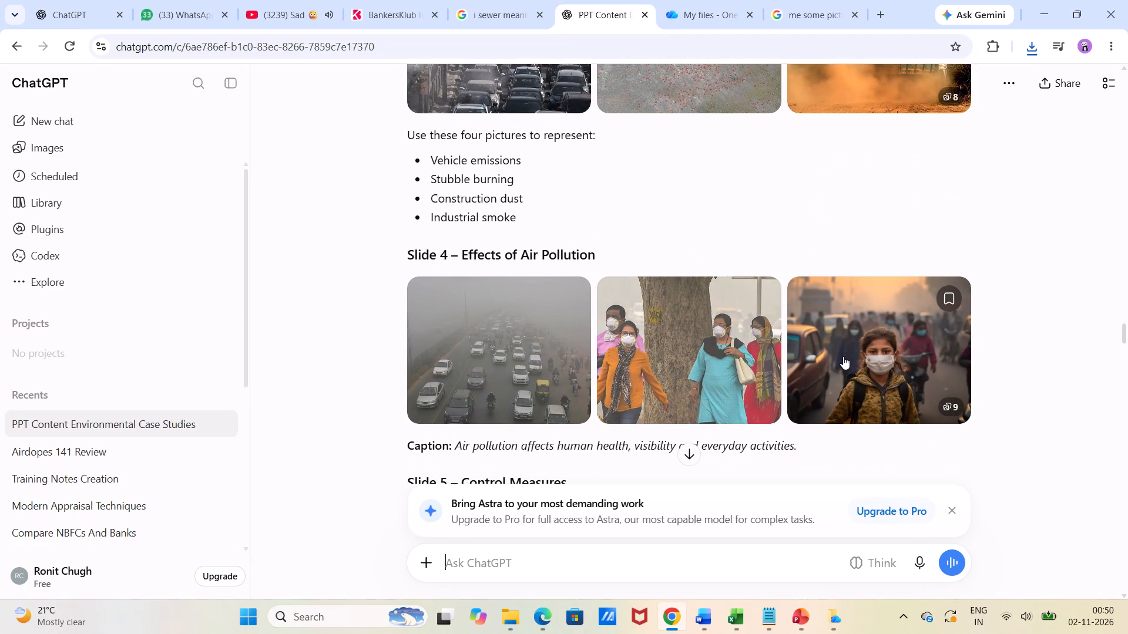
Browse the Effects of Air Pollution gallery and save swachhindia.ndtv.com's smoggy traffic picture as a JPEG named poll.
{"action": "left_click", "coordinate": [843, 356]}
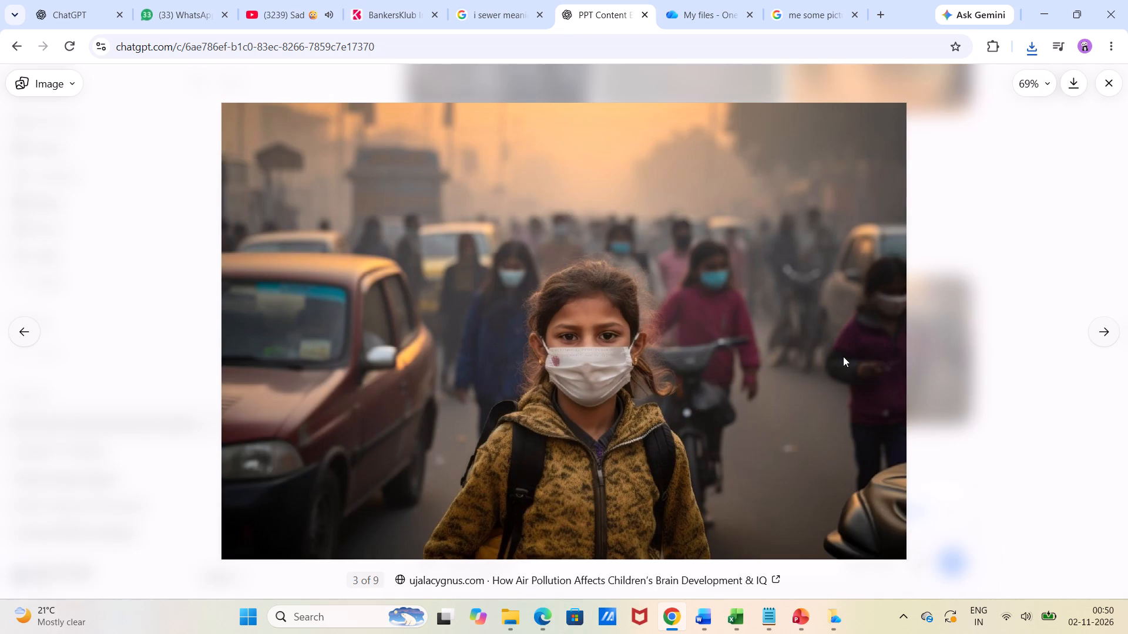
{"action": "key", "text": "Right"}
{"action": "key", "text": "Right"}
{"action": "key", "text": "Right"}
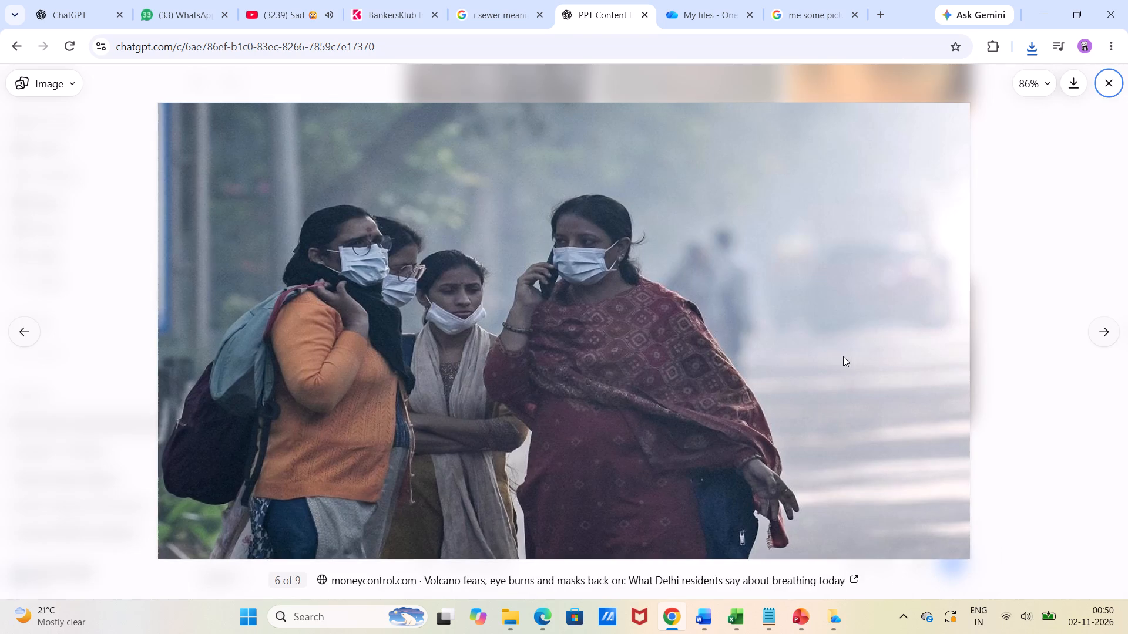
{"action": "key", "text": "Left"}
{"action": "key", "text": "Left"}
{"action": "key", "text": "Left"}
{"action": "key", "text": "Left"}
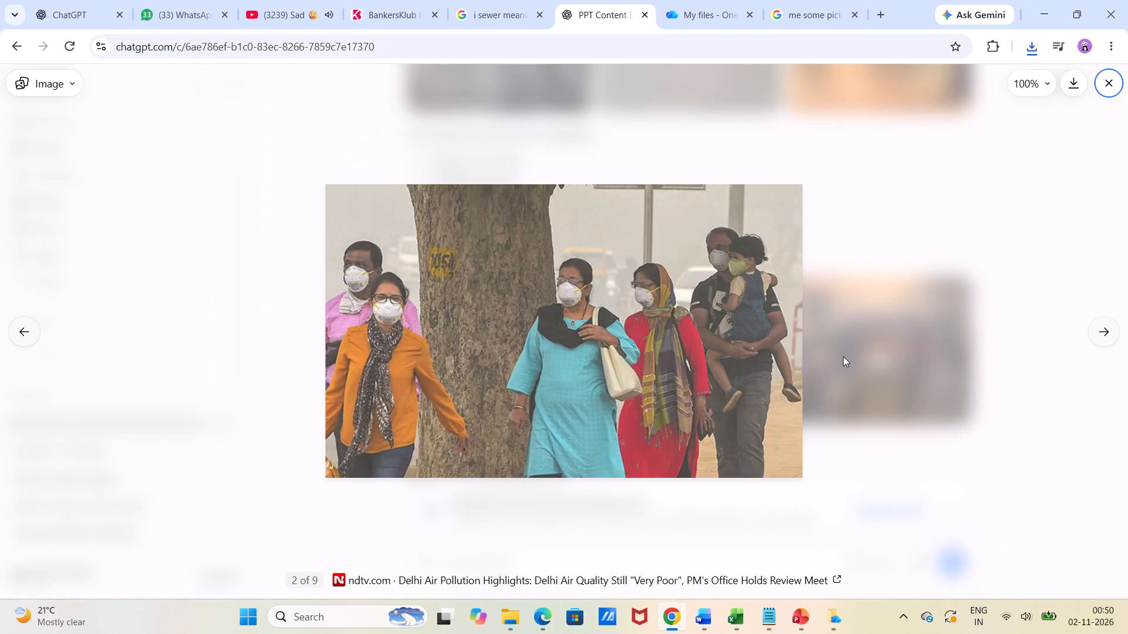
{"action": "key", "text": "Left"}
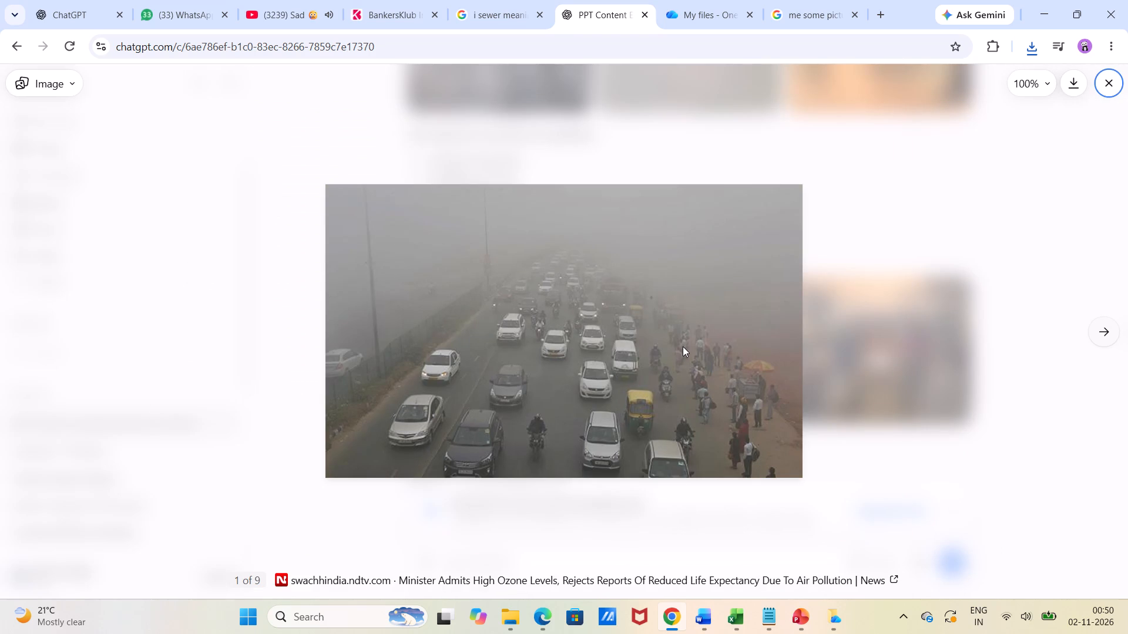
{"action": "right_click", "coordinate": [683, 346]}
{"action": "left_click", "coordinate": [747, 384]}
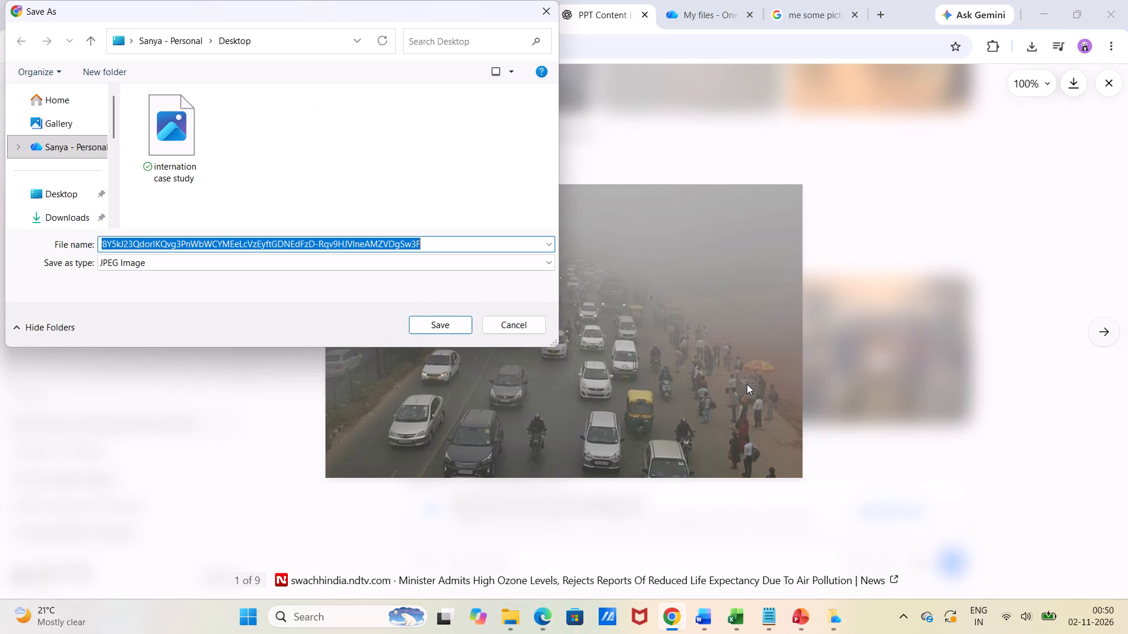
{"action": "type", "text": "poll"}
{"action": "key", "text": "Return"}
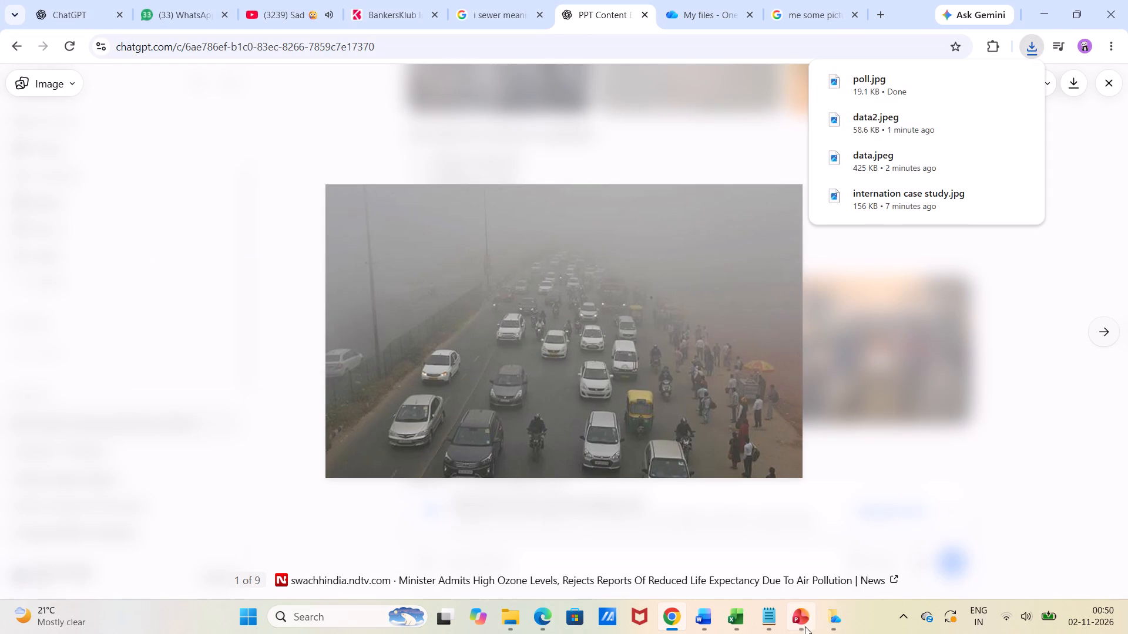
Switch to PowerPoint and insert the saved picture poll onto slide 5, Effects of Air Pollution in Delhi.
{"action": "left_click", "coordinate": [803, 623]}
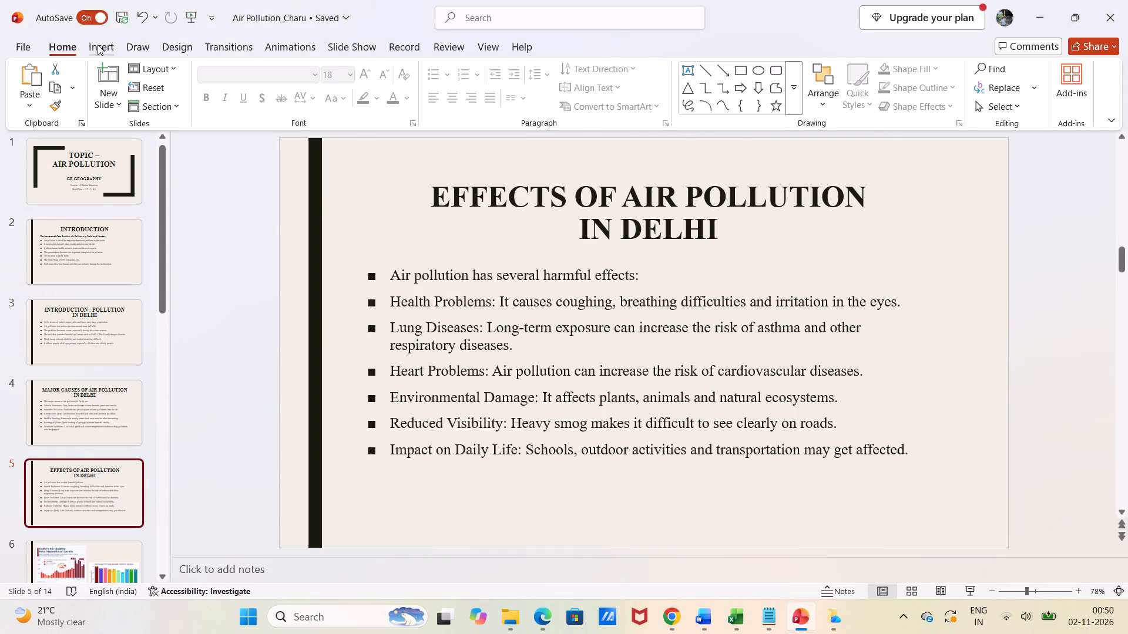
{"action": "left_click", "coordinate": [98, 45]}
{"action": "left_click", "coordinate": [109, 86]}
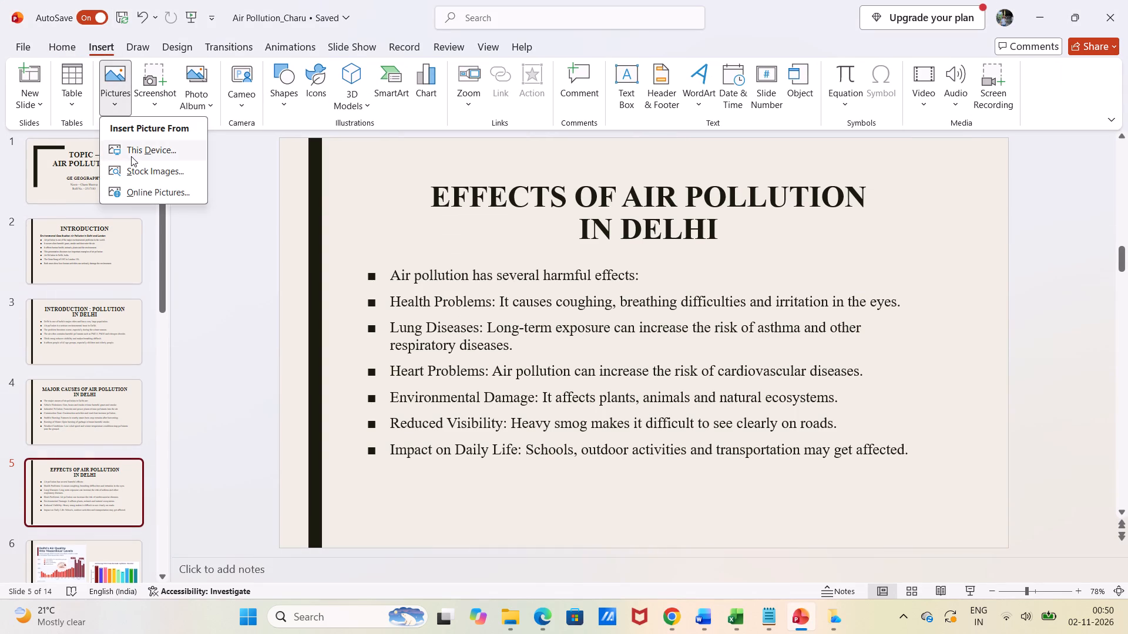
{"action": "left_click", "coordinate": [131, 156]}
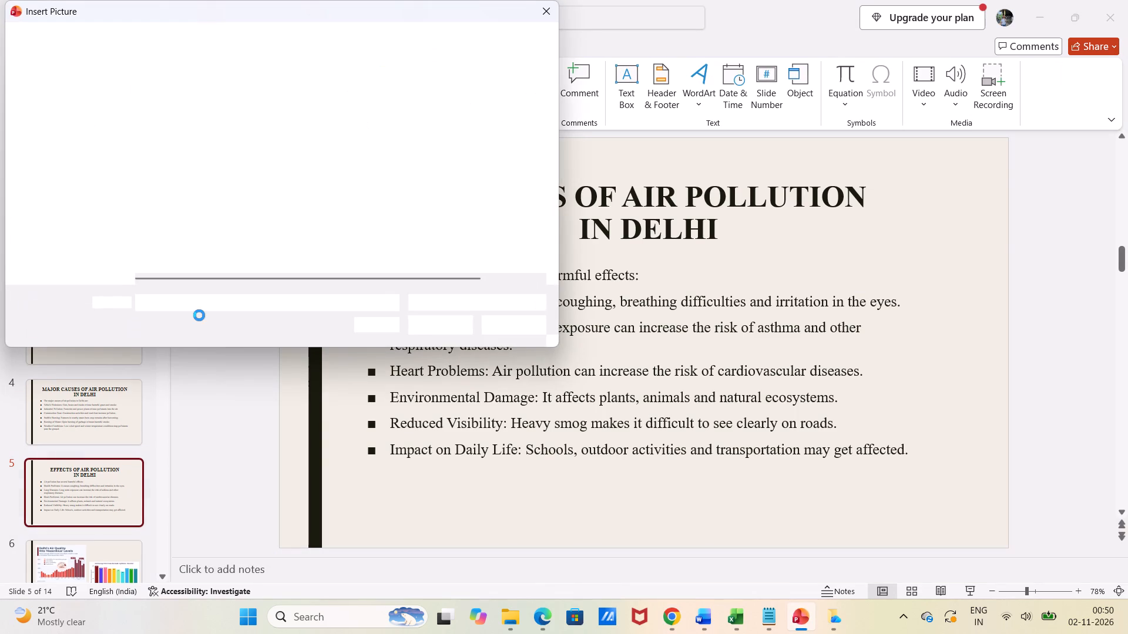
{"action": "left_click", "coordinate": [74, 98]}
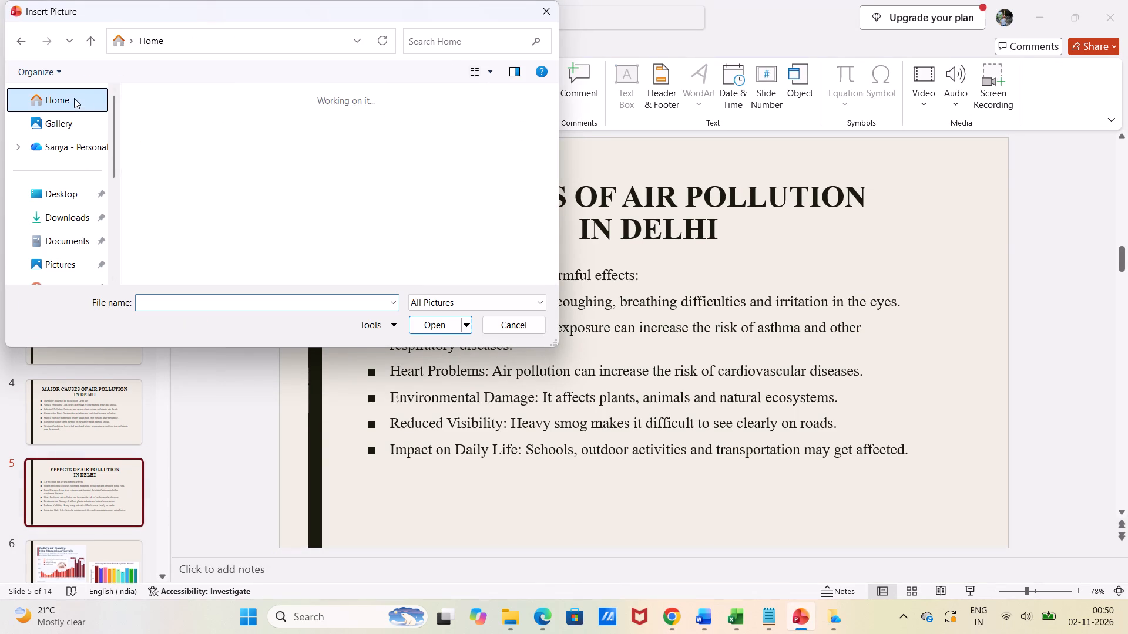
{"action": "left_click", "coordinate": [494, 123]}
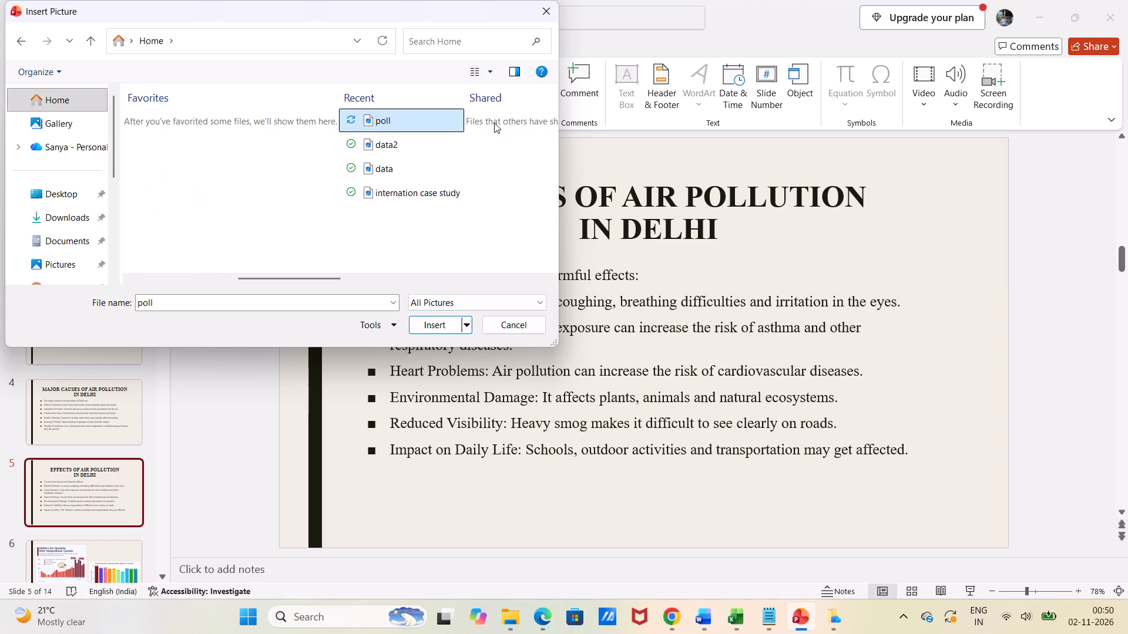
{"action": "left_click", "coordinate": [441, 323]}
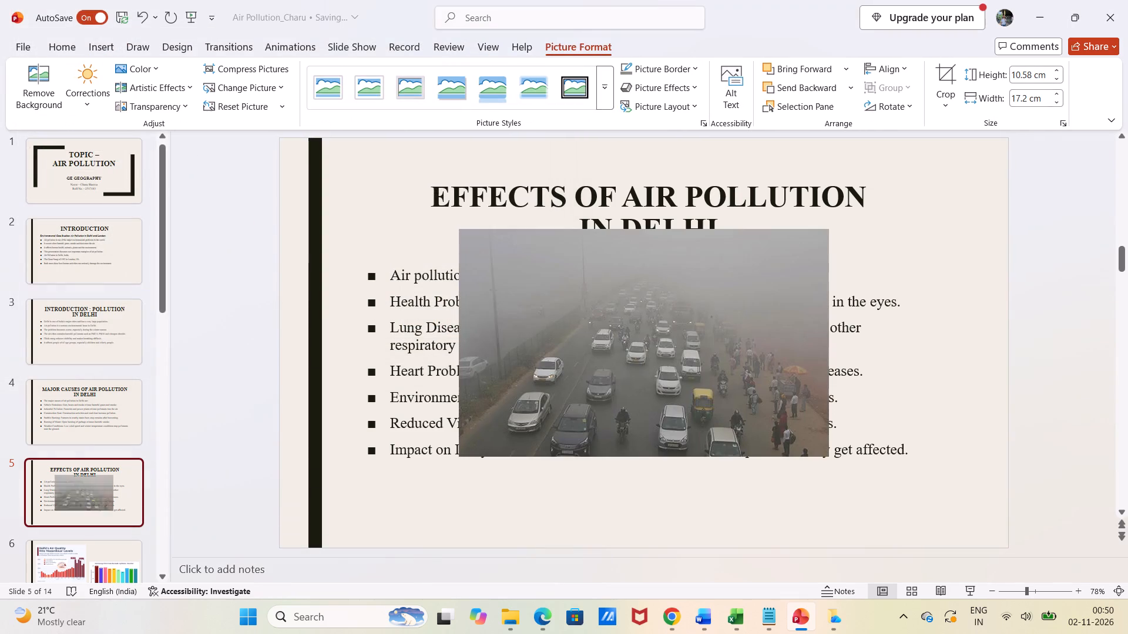
Resize the smoggy traffic picture to about 9.67 cm high and 13.22 cm wide, and place it in the slide's lower right.
{"action": "left_click_drag", "start_coordinate": [623, 346], "coordinate": [780, 362]}
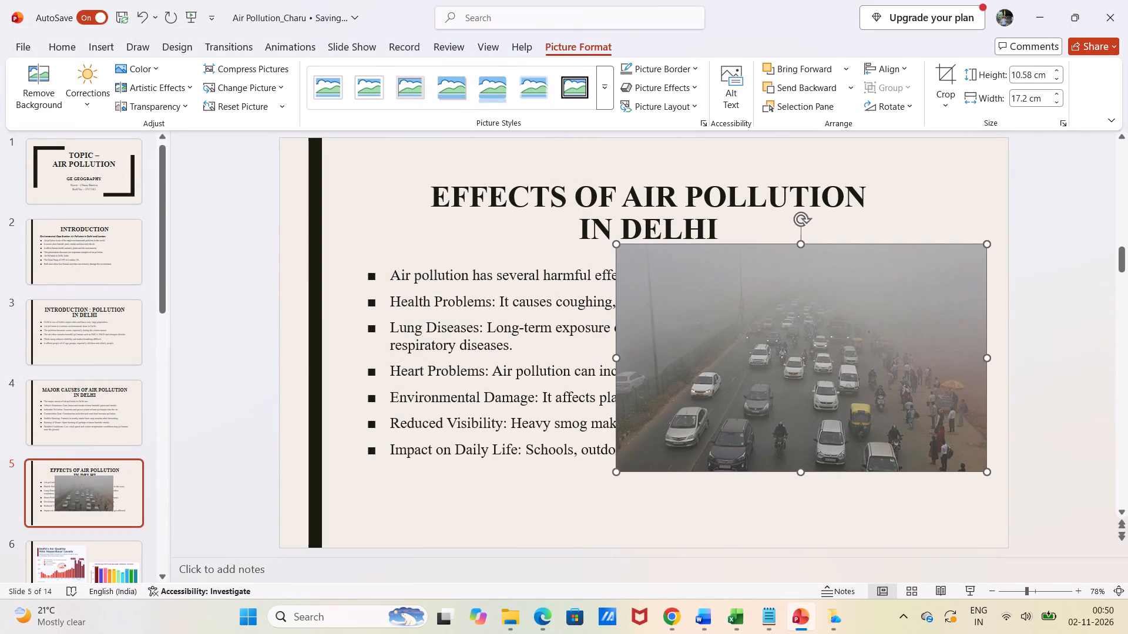
{"action": "left_click_drag", "start_coordinate": [620, 359], "coordinate": [620, 359]}
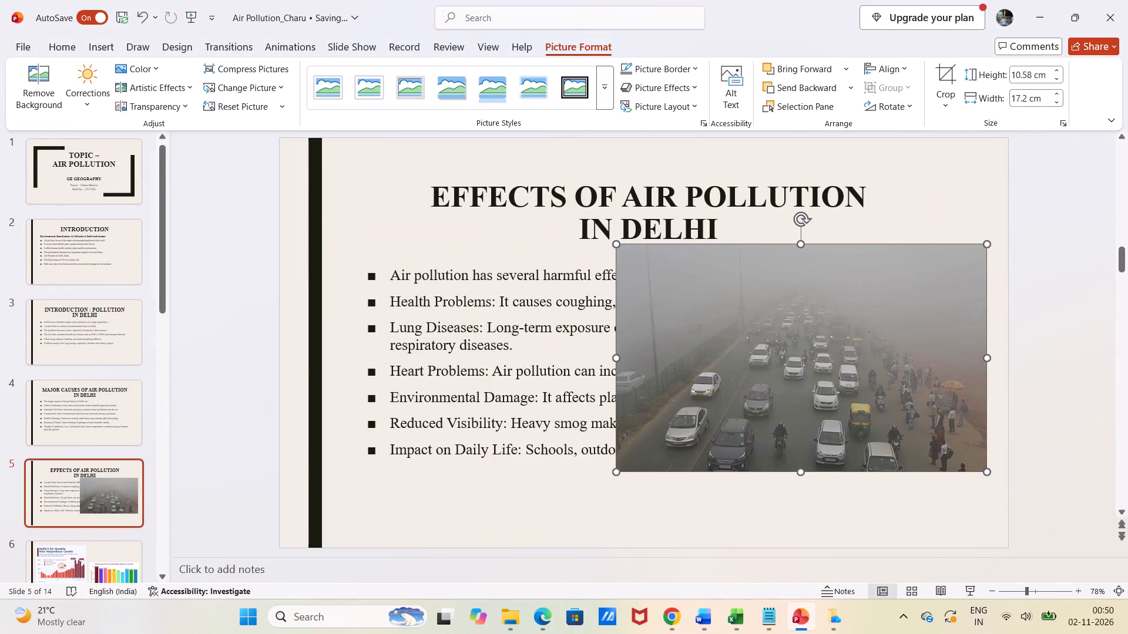
{"action": "left_click_drag", "start_coordinate": [620, 359], "coordinate": [702, 379]}
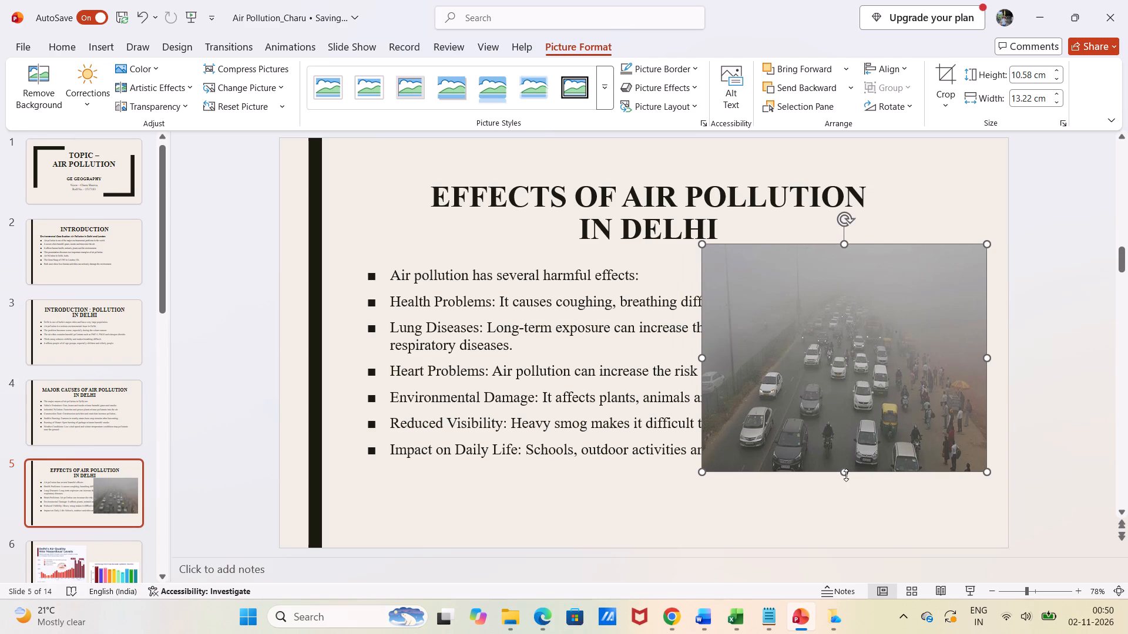
{"action": "left_click_drag", "start_coordinate": [845, 472], "coordinate": [844, 452]}
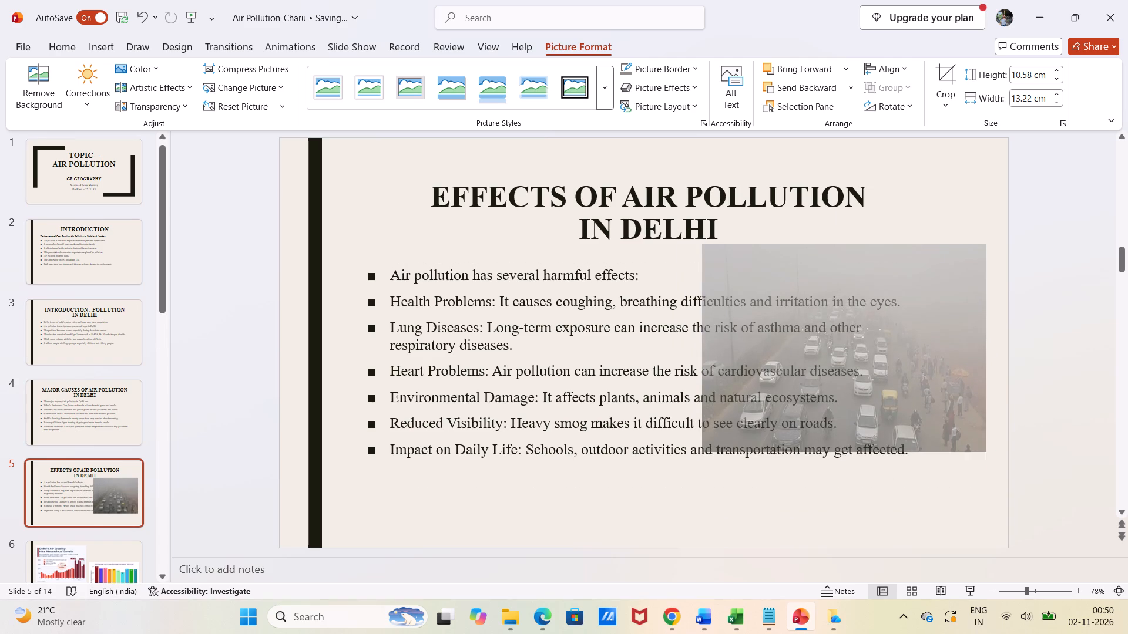
{"action": "left_click_drag", "start_coordinate": [834, 362], "coordinate": [837, 431]}
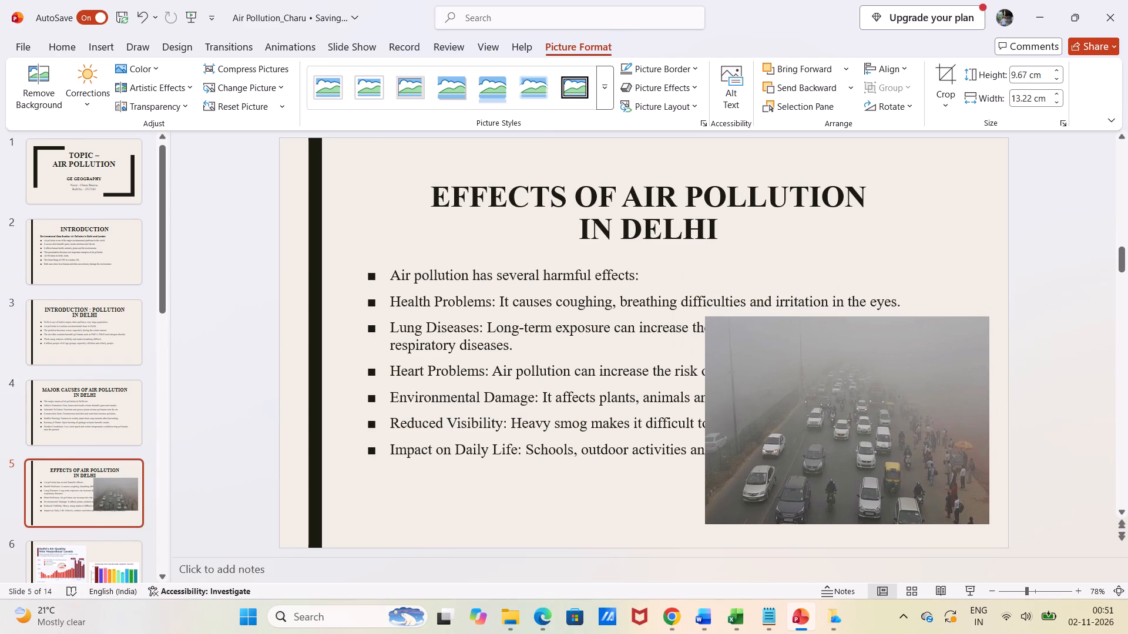
{"action": "left_click_drag", "start_coordinate": [837, 431], "coordinate": [840, 434]}
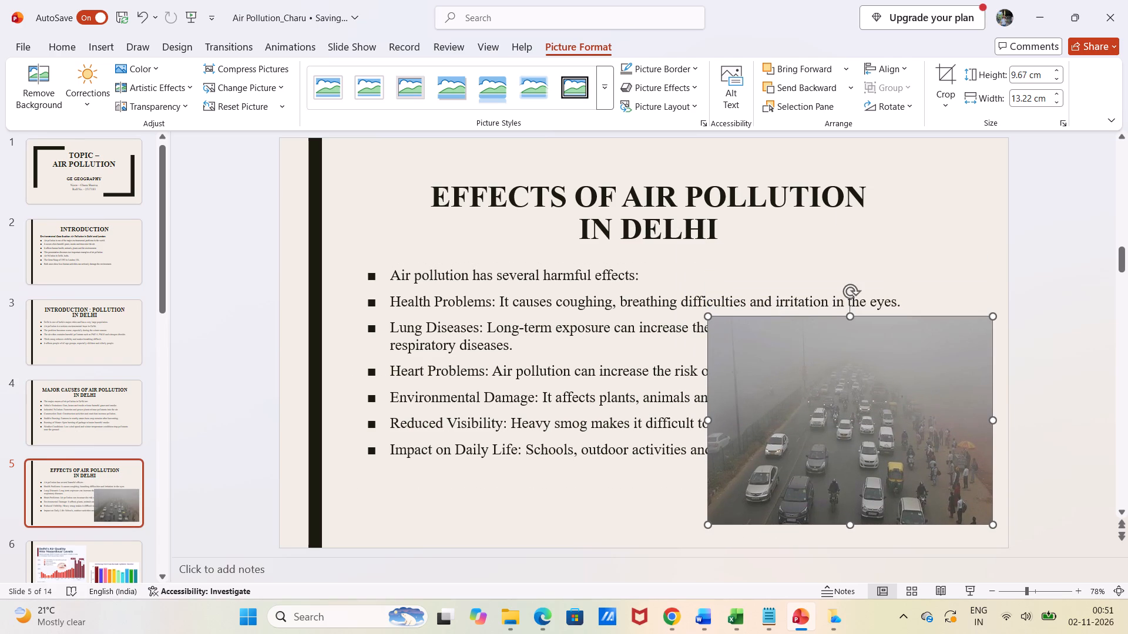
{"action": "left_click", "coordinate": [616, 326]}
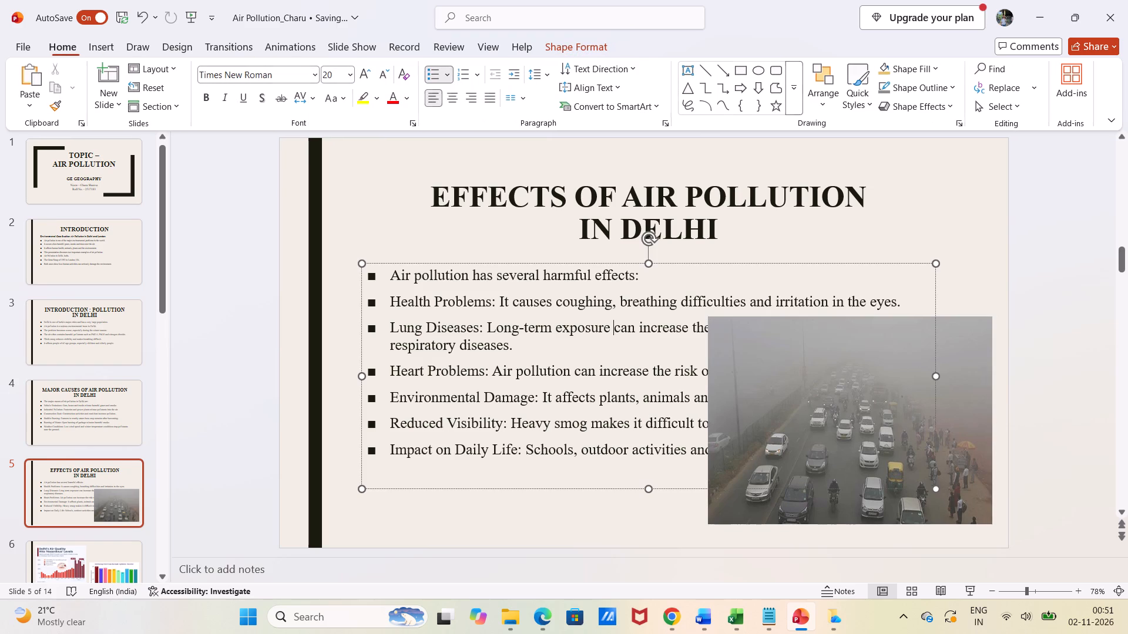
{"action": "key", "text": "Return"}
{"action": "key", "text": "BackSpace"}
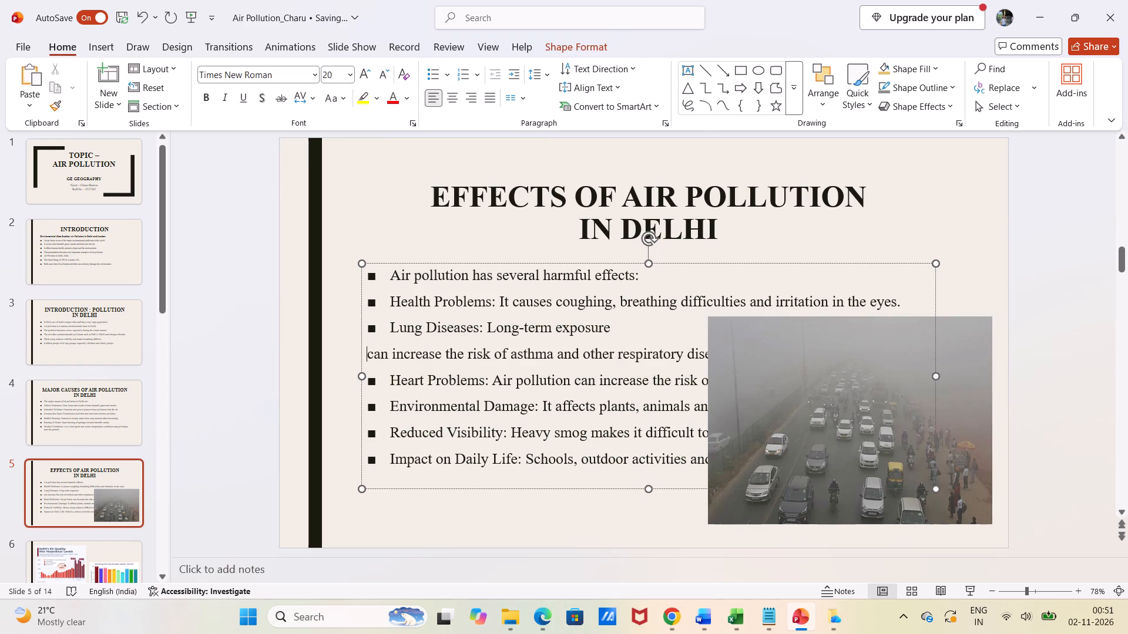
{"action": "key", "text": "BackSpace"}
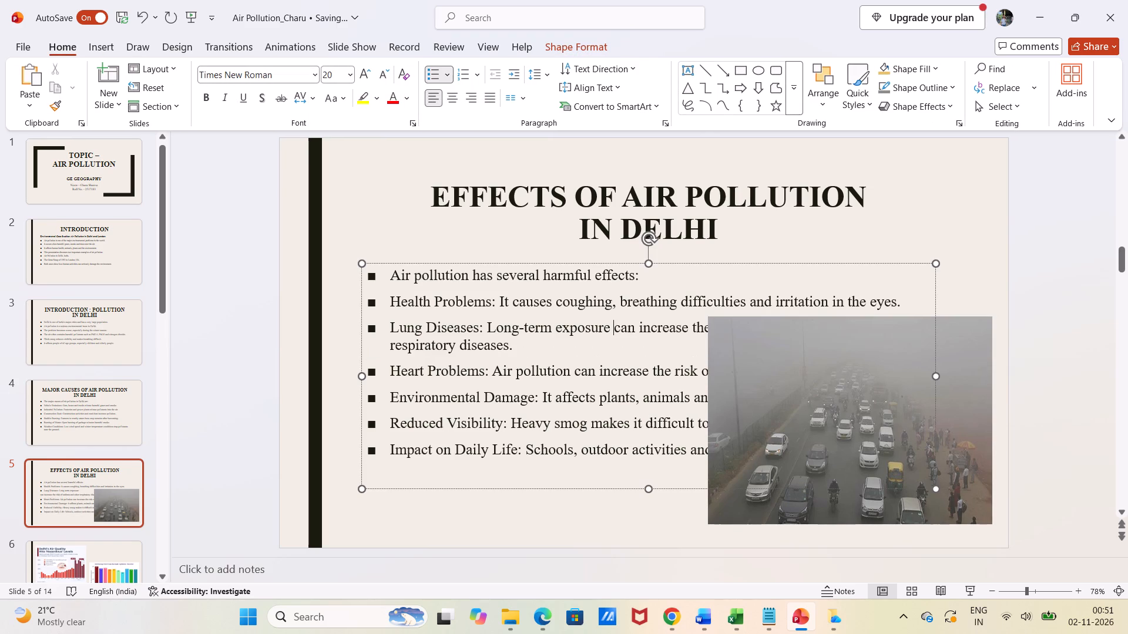
Break the Lung Diseases bullet before "the risk of asthma" so it clears the picture, with no bullet on the continuation line.
{"action": "left_click", "coordinate": [694, 329]}
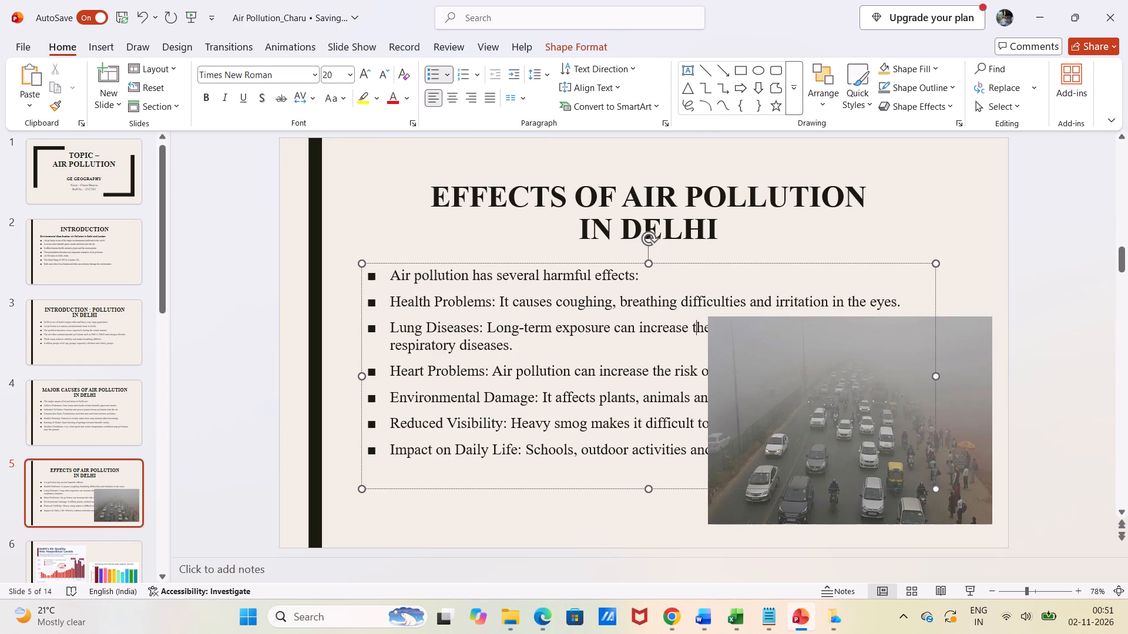
{"action": "key", "text": "Left"}
{"action": "key", "text": "Return"}
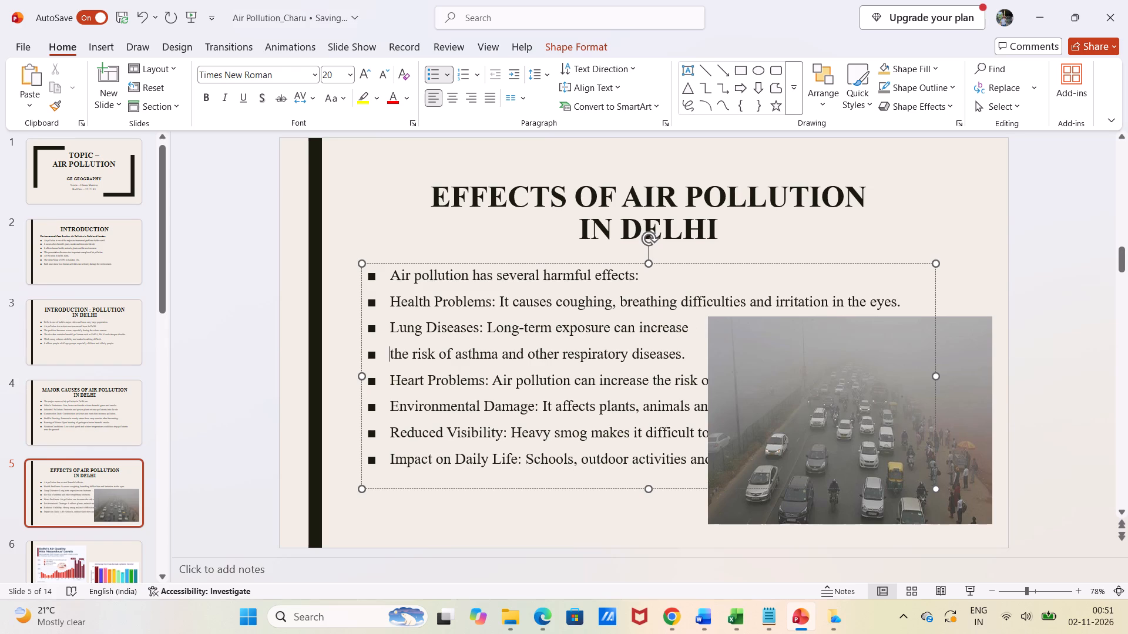
{"action": "key", "text": "BackSpace"}
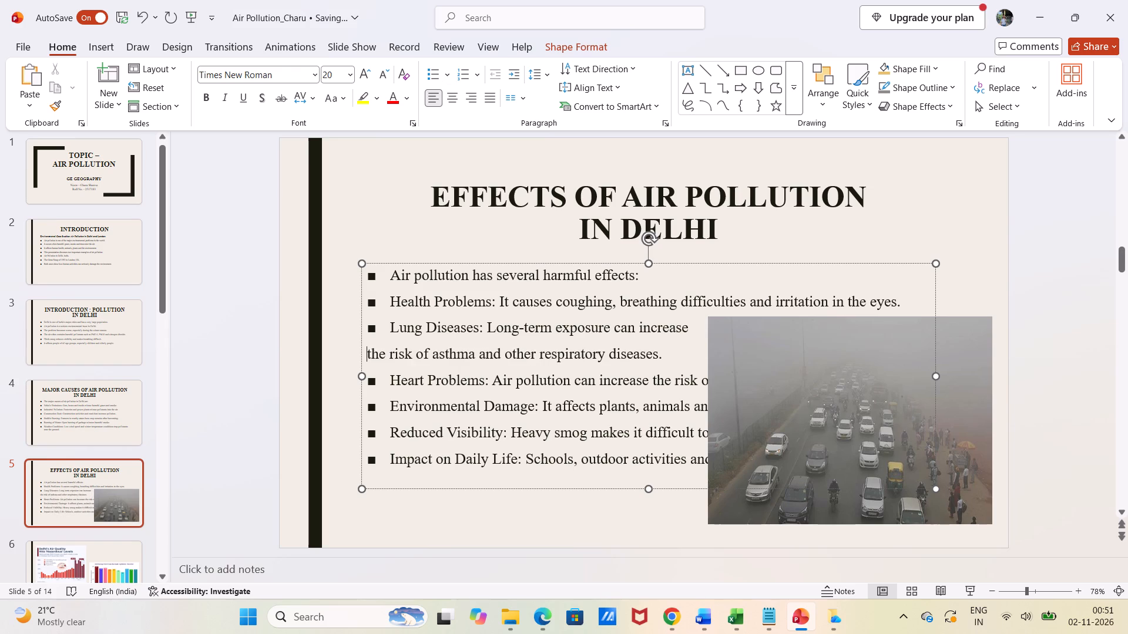
Break the Heart Problems bullet before "of cardiovascular diseases" and the Environmental Damage bullet before "and natural ecosystems", leaving the continuation lines unbulleted.
{"action": "left_click", "coordinate": [700, 381]}
{"action": "key", "text": "Return"}
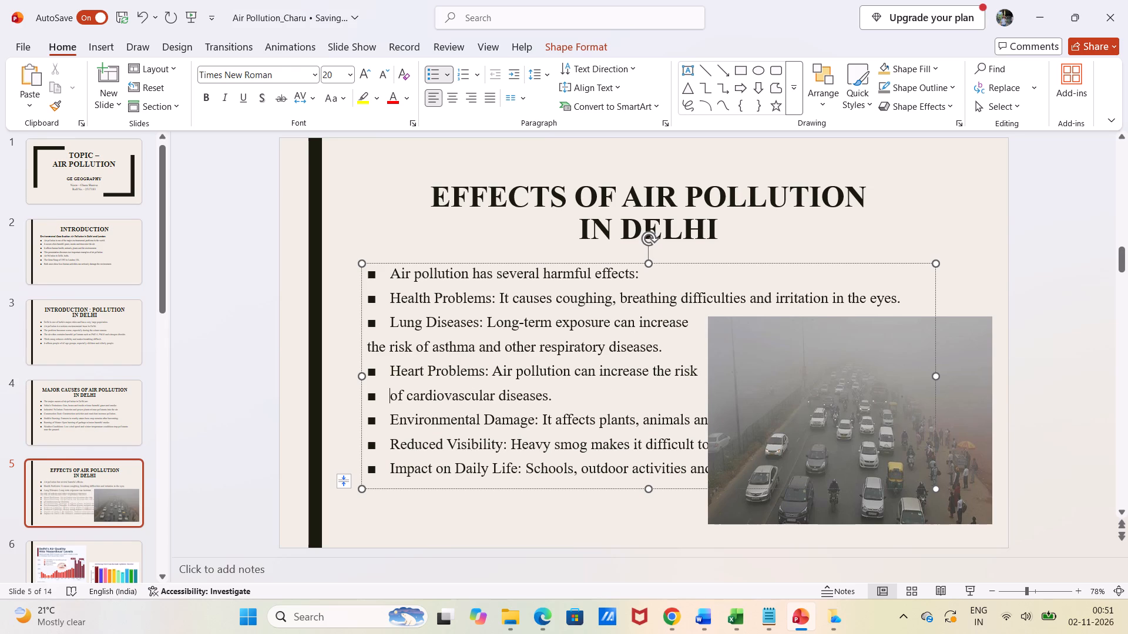
{"action": "key", "text": "BackSpace"}
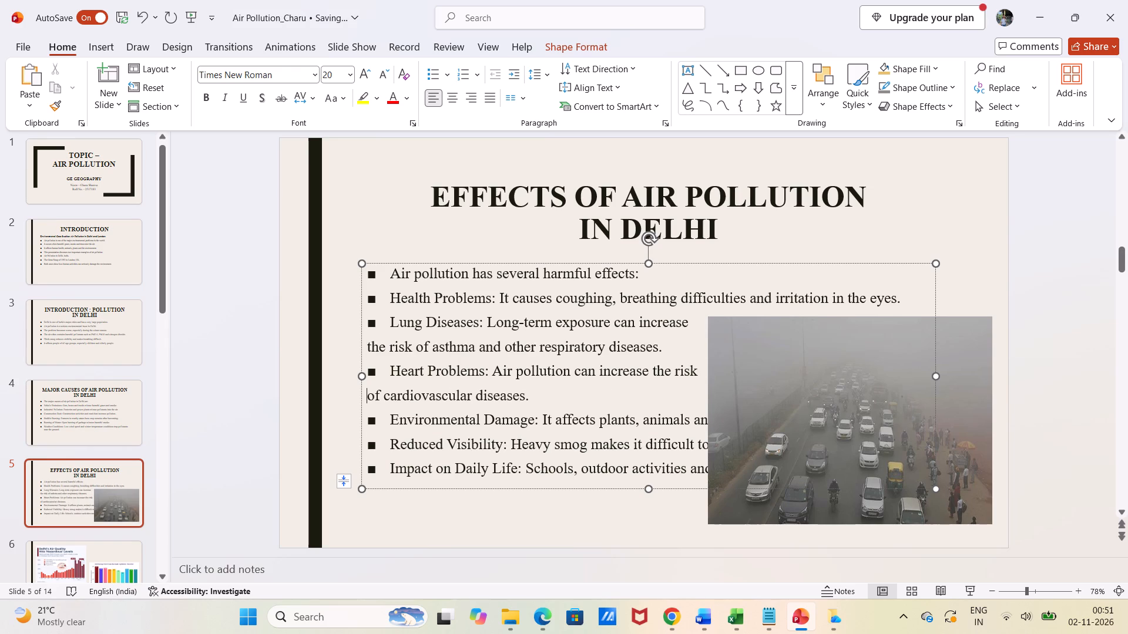
{"action": "left_click", "coordinate": [692, 424]}
{"action": "key", "text": "Return"}
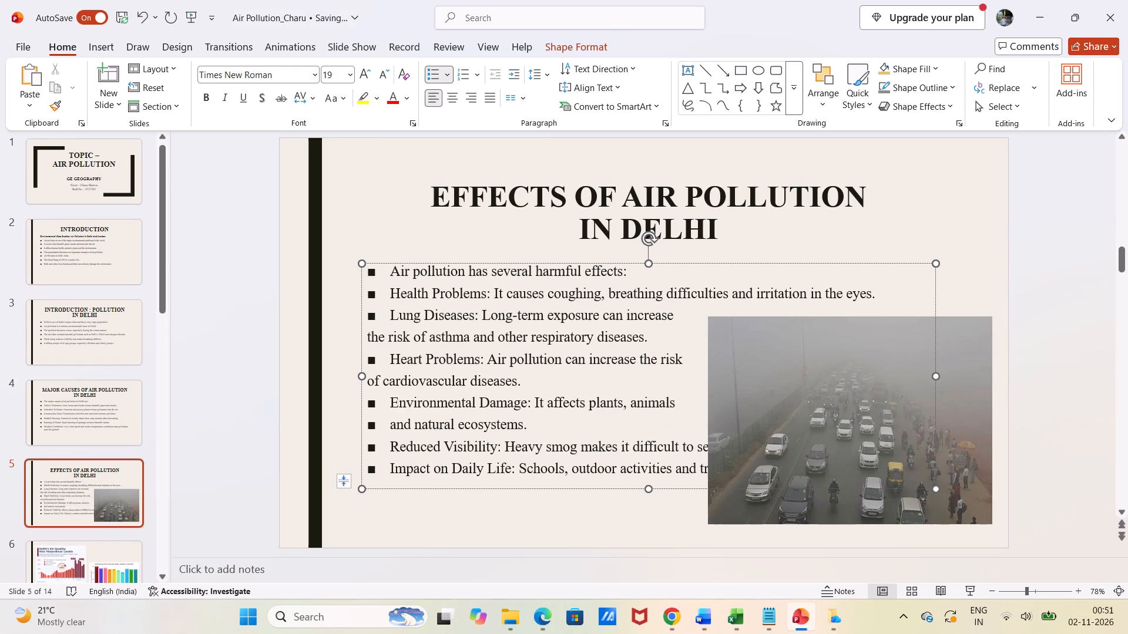
{"action": "key", "text": "BackSpace"}
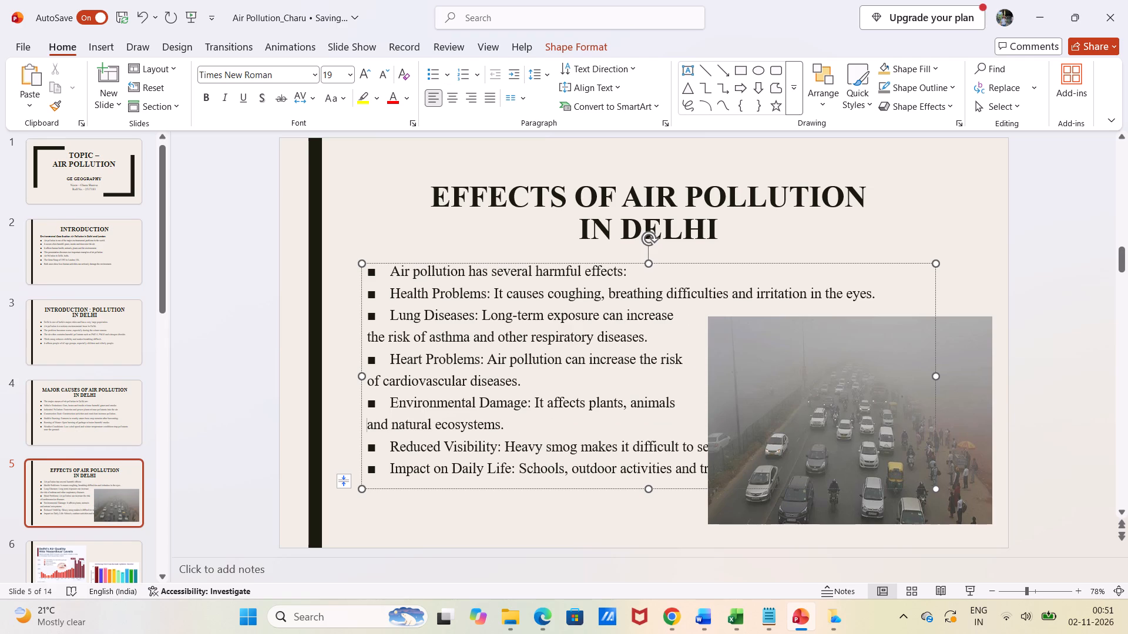
Break the Reduced Visibility bullet before "see clearly on roads" and the Daily Life bullet before "transportation may get affected", leaving the continuation lines unbulleted.
{"action": "left_click", "coordinate": [696, 447]}
{"action": "key", "text": "Return"}
{"action": "key", "text": "BackSpace"}
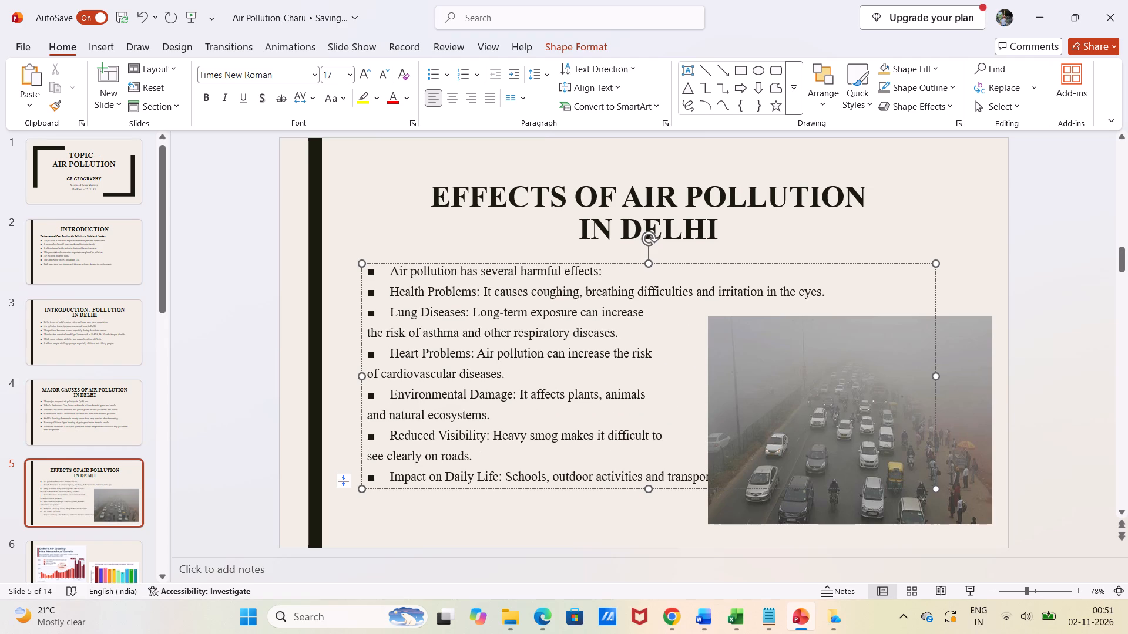
{"action": "left_click", "coordinate": [669, 476]}
{"action": "key", "text": "Return"}
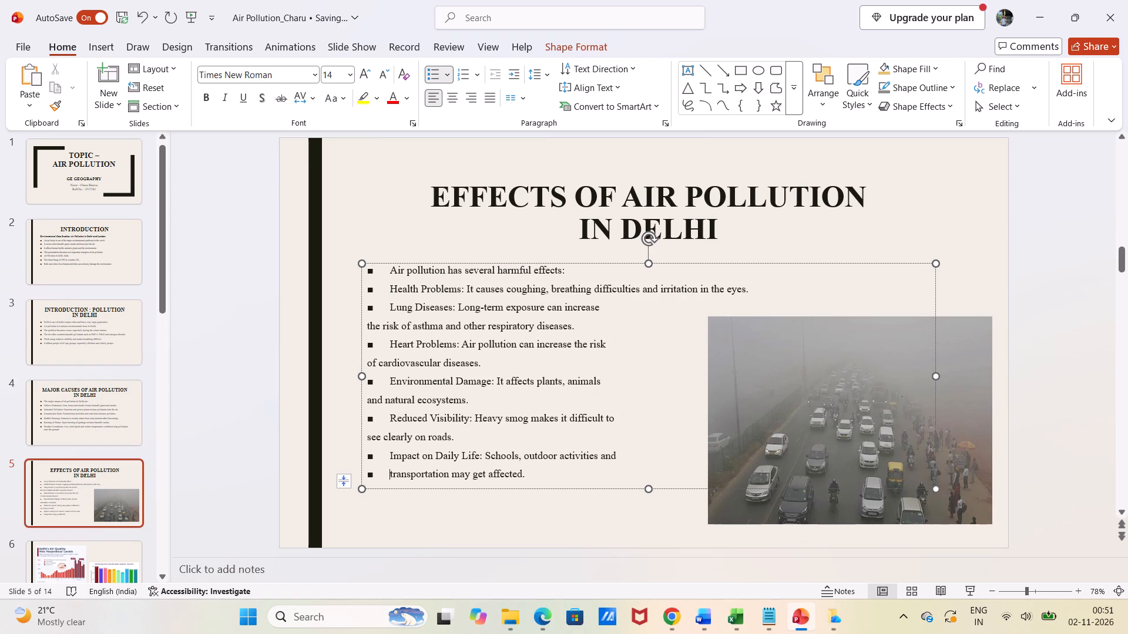
{"action": "key", "text": "BackSpace"}
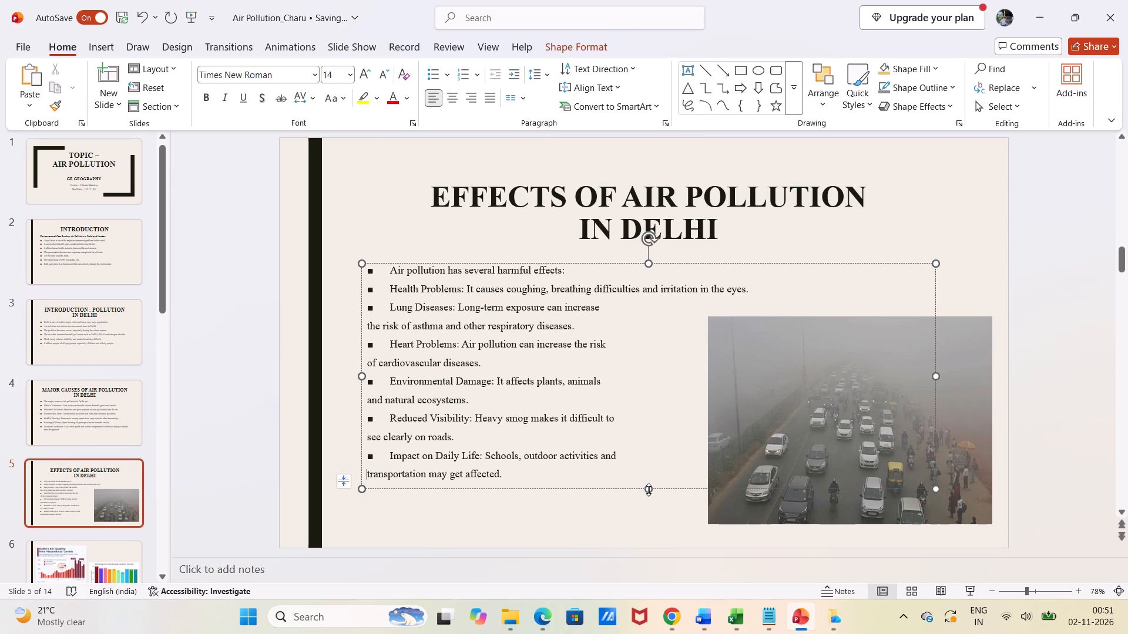
Extend slide 5's body text box down to just below the picture and up towards the title, raising the title slightly.
{"action": "left_click_drag", "start_coordinate": [649, 490], "coordinate": [646, 528]}
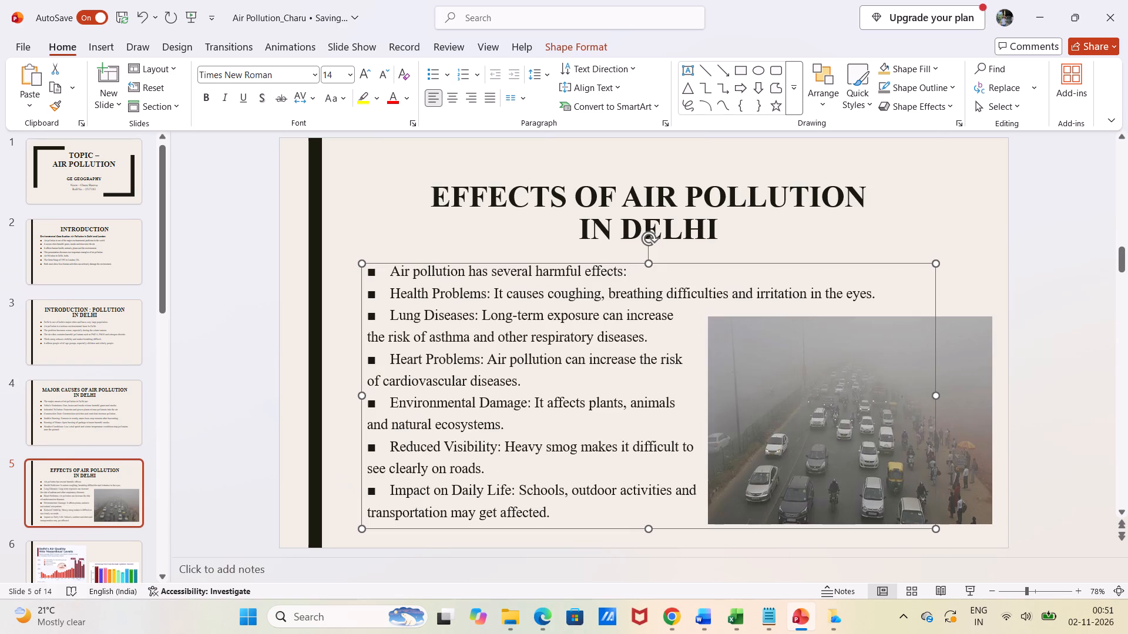
{"action": "left_click", "coordinate": [878, 234]}
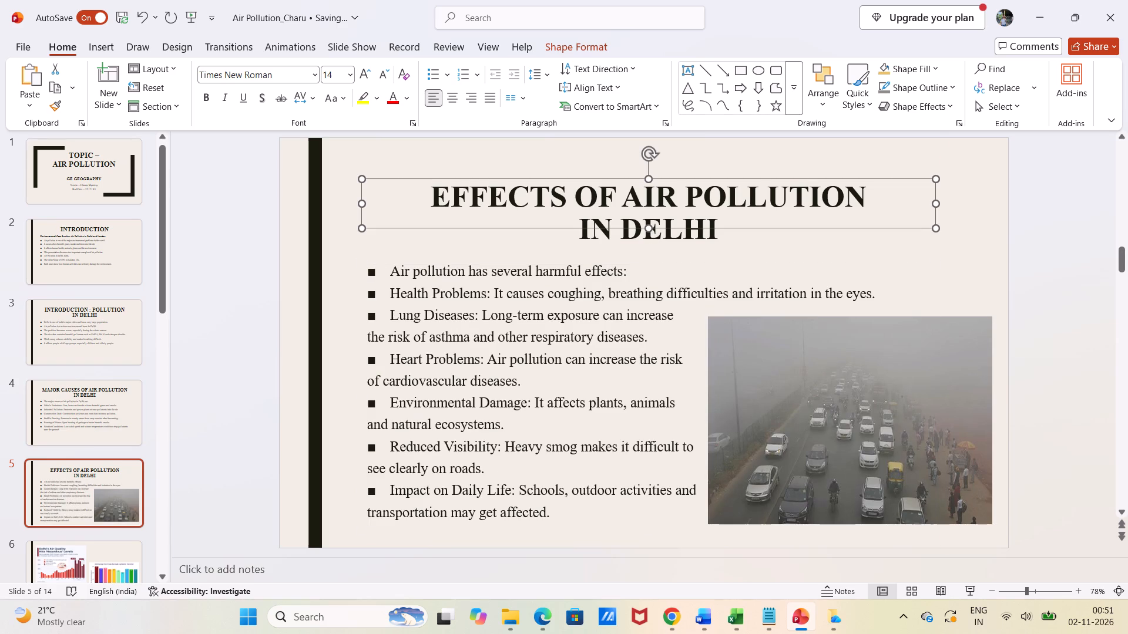
{"action": "left_click_drag", "start_coordinate": [650, 178], "coordinate": [650, 168]}
{"action": "left_click", "coordinate": [593, 251]}
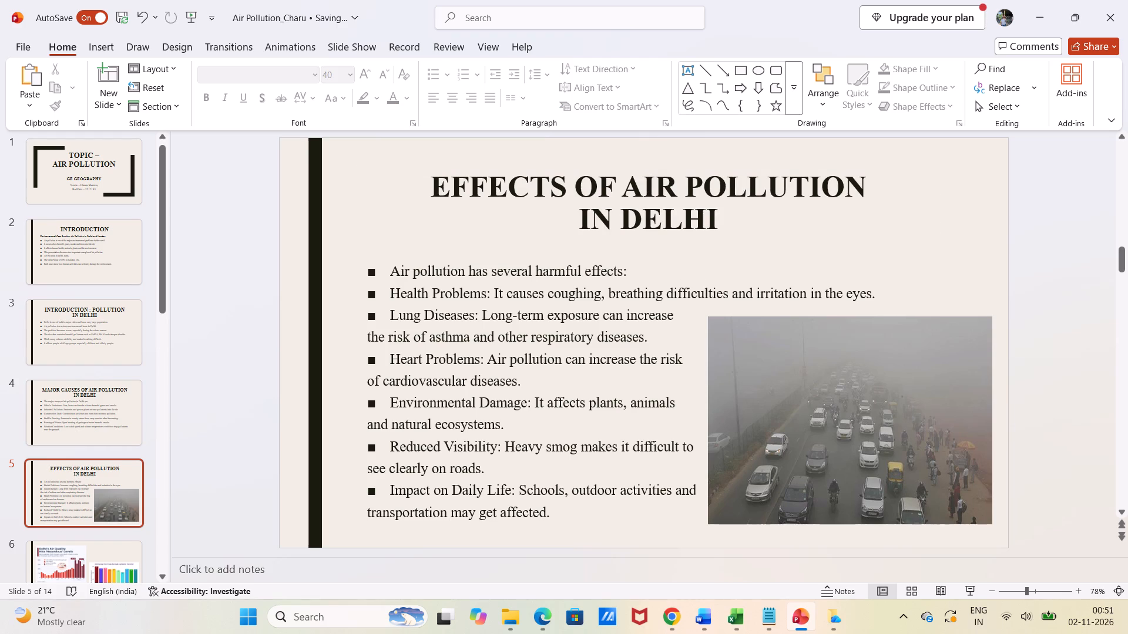
{"action": "left_click", "coordinate": [583, 299]}
{"action": "left_click_drag", "start_coordinate": [649, 264], "coordinate": [645, 247]}
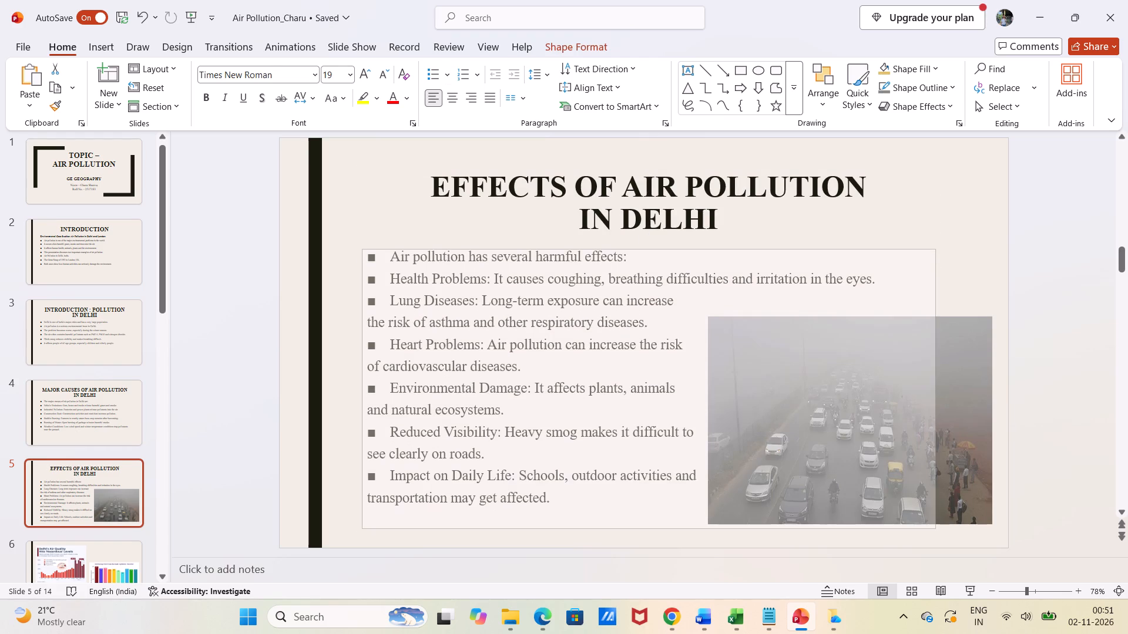
{"action": "left_click_drag", "start_coordinate": [645, 247], "coordinate": [644, 249]}
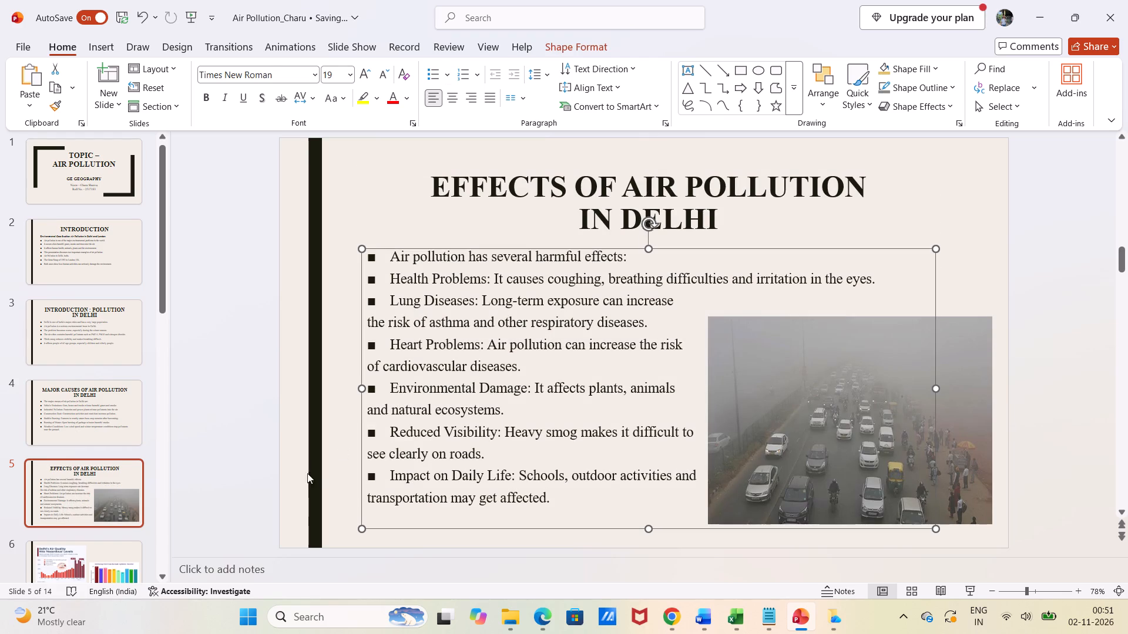
{"action": "left_click", "coordinate": [280, 482]}
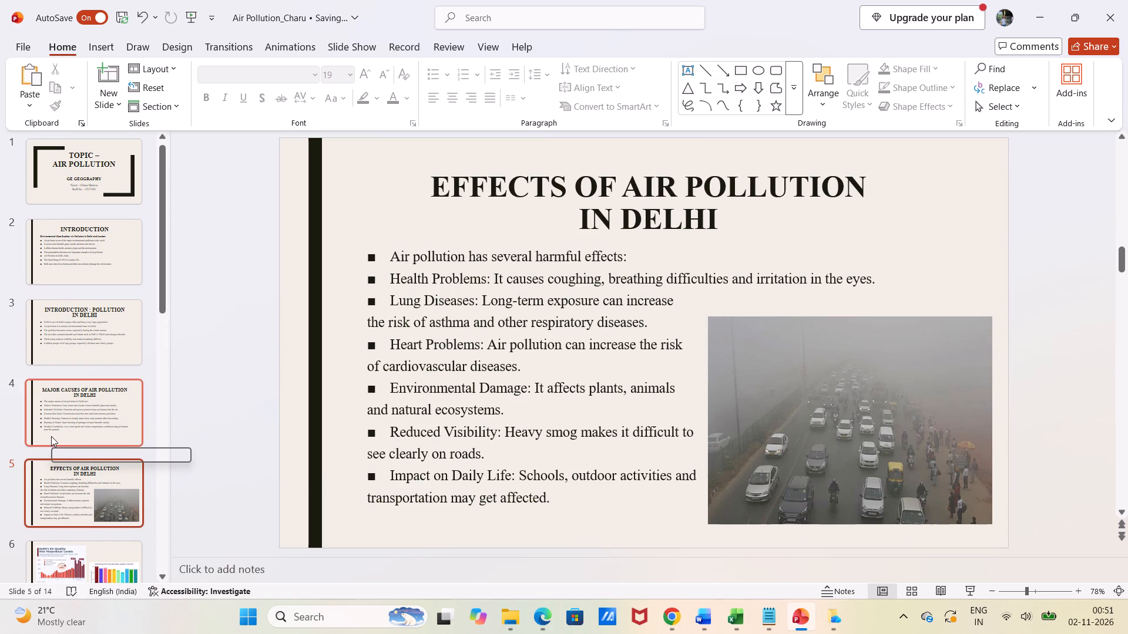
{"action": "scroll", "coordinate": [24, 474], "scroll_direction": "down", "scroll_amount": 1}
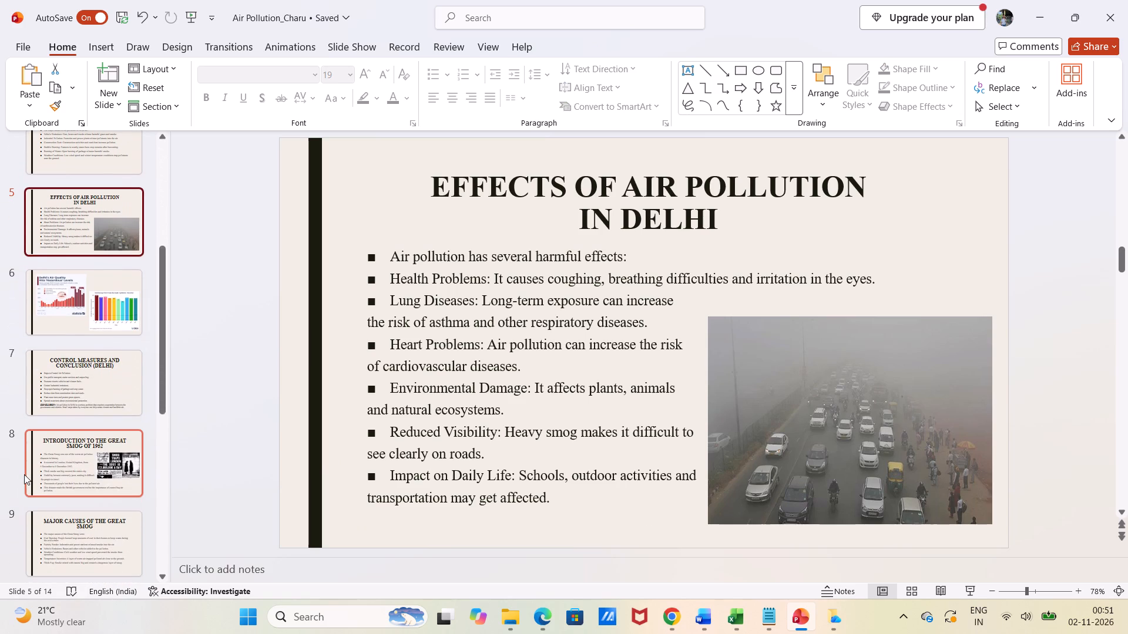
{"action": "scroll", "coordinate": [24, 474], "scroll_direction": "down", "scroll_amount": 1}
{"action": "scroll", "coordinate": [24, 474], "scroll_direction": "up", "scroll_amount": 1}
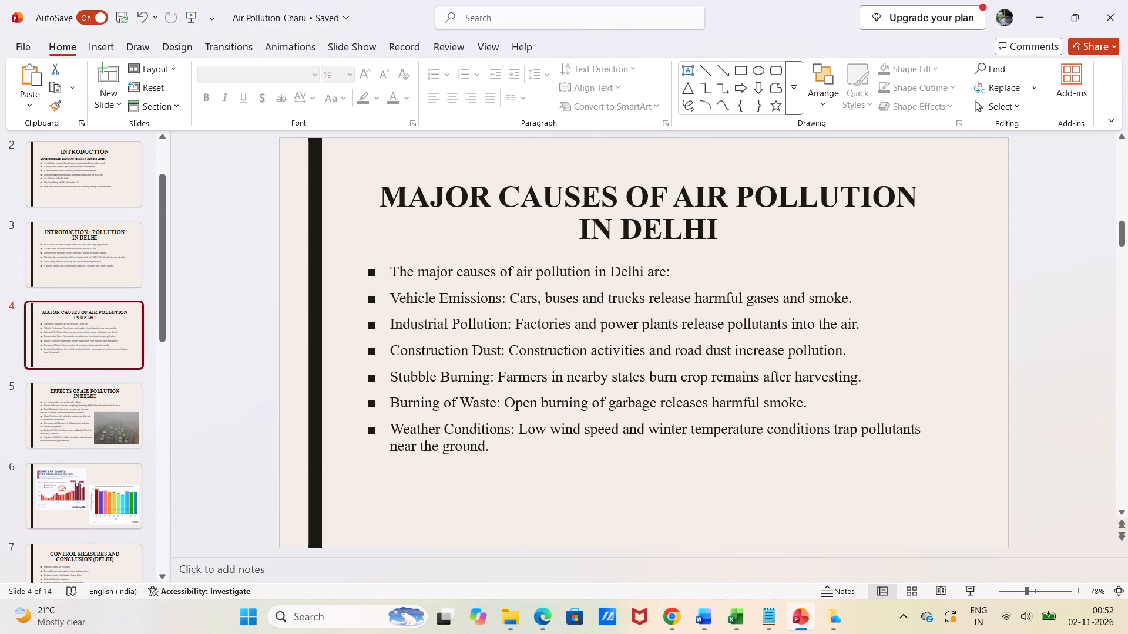
{"action": "left_click", "coordinate": [95, 48]}
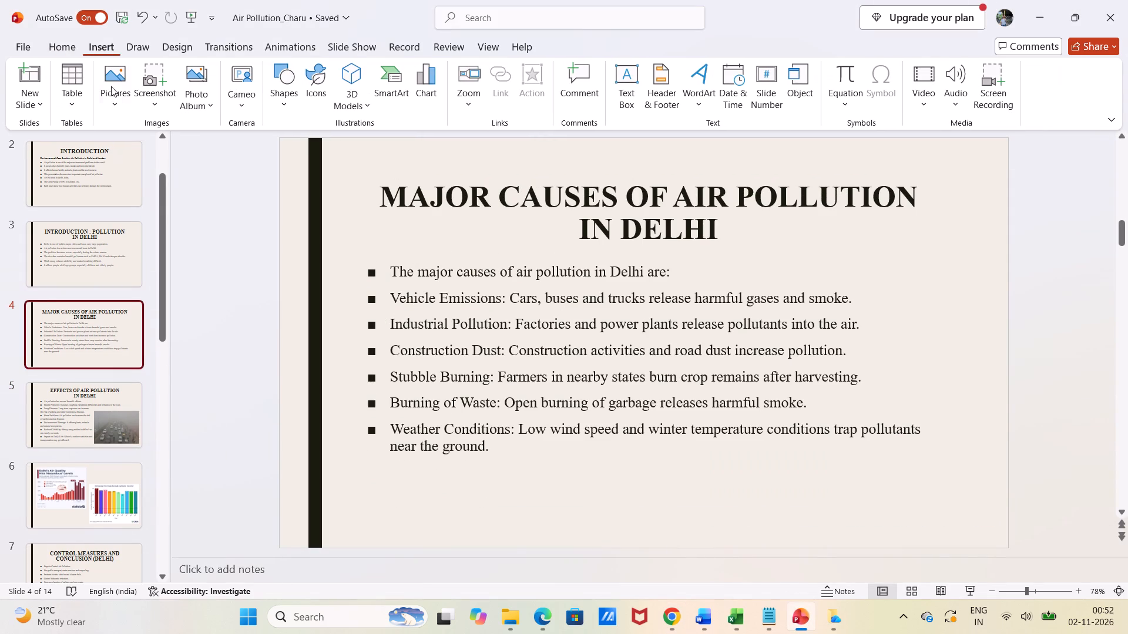
{"action": "left_click", "coordinate": [114, 99]}
{"action": "left_click", "coordinate": [147, 151]}
{"action": "left_click", "coordinate": [65, 100]}
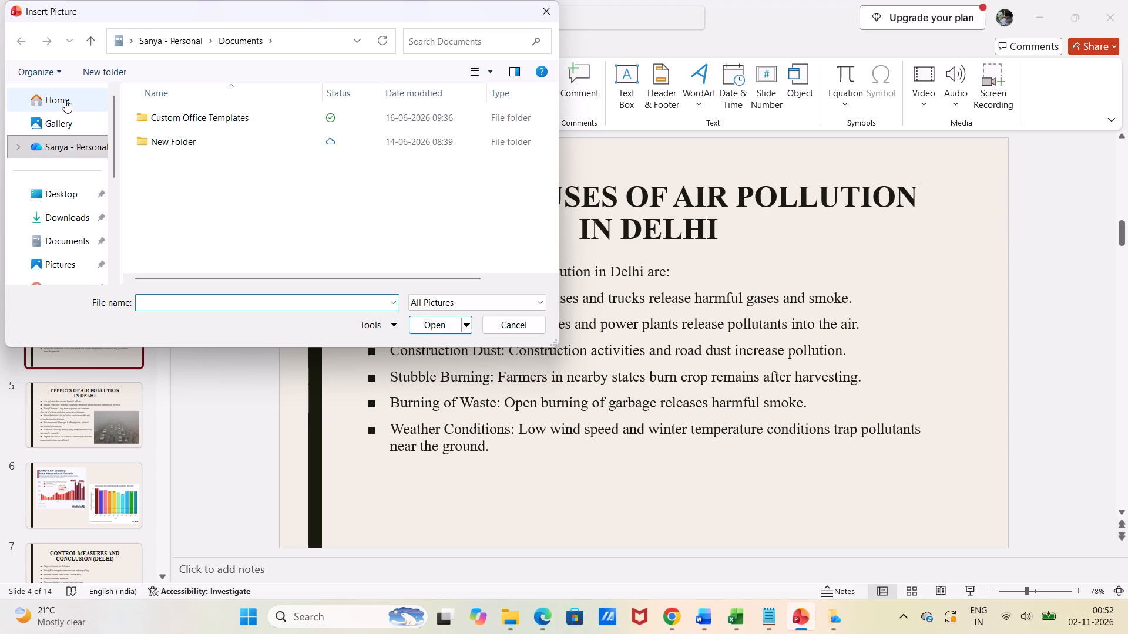
{"action": "left_click", "coordinate": [410, 123]}
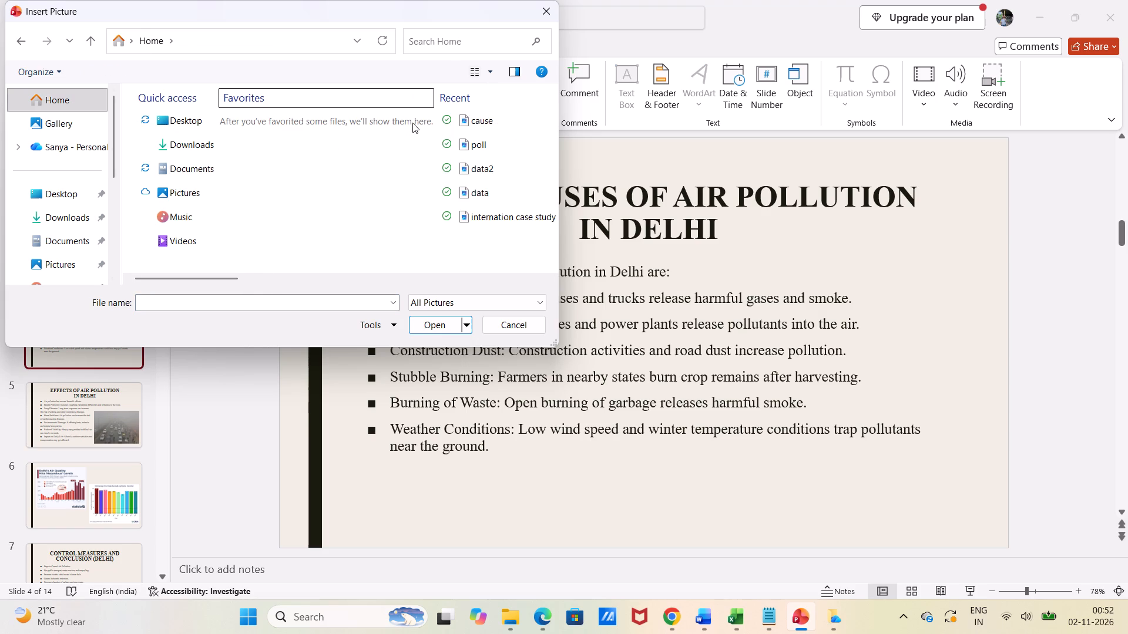
{"action": "left_click", "coordinate": [476, 128]}
{"action": "left_click", "coordinate": [434, 324]}
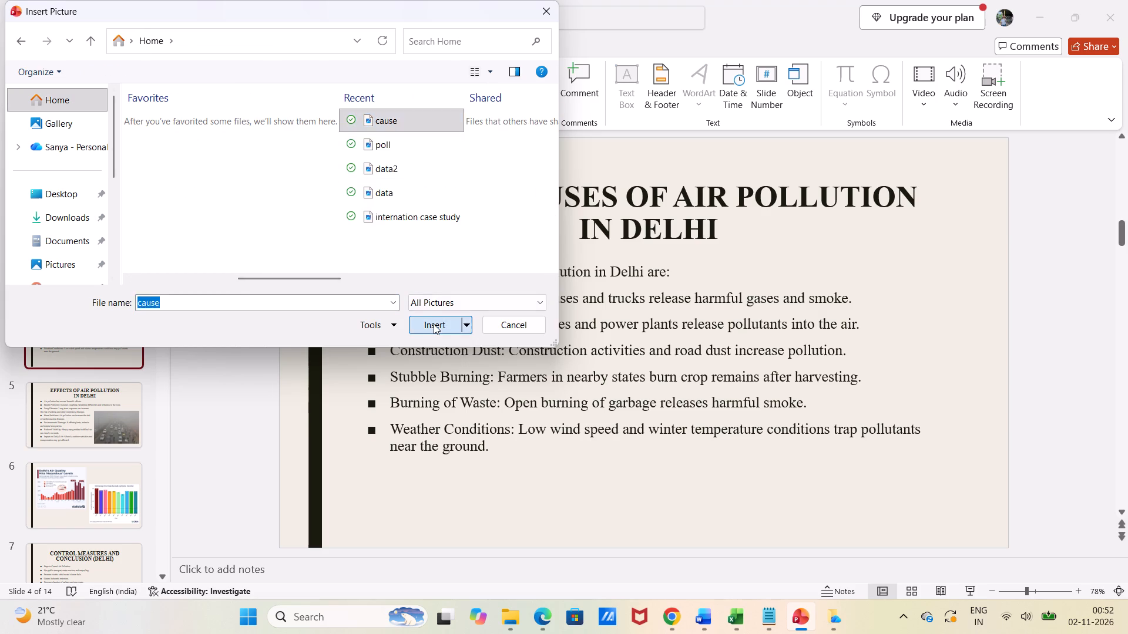
{"action": "left_click", "coordinate": [603, 451]}
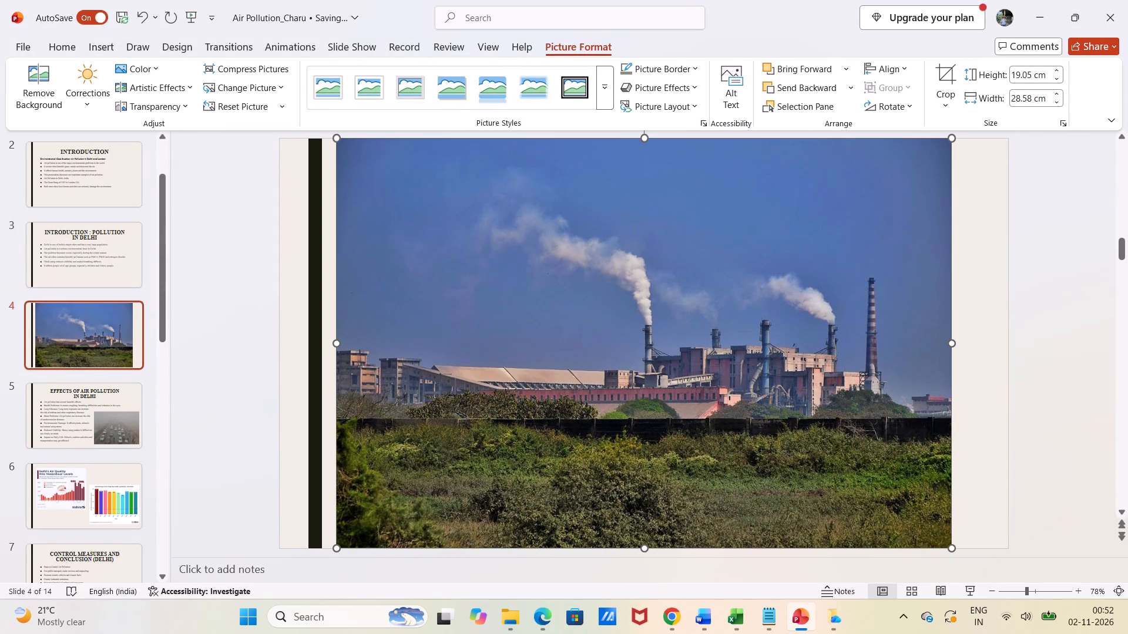
Shrink slide 4's factory picture to about 8.17 cm high by 10.63 cm wide and move it to the slide's left edge.
{"action": "left_click_drag", "start_coordinate": [647, 548], "coordinate": [637, 403]}
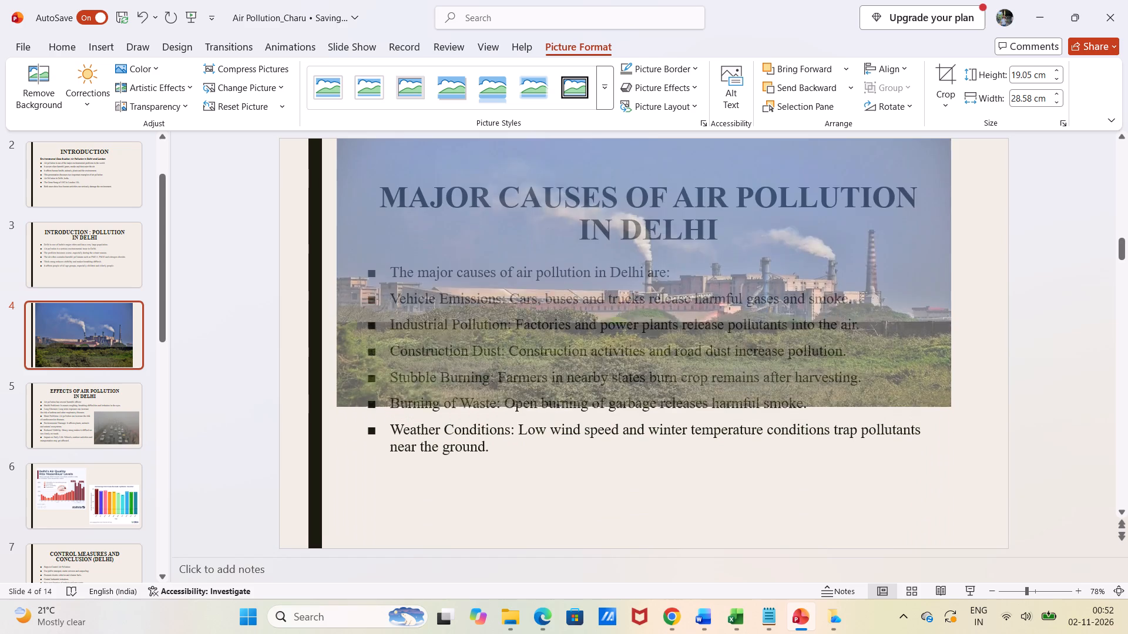
{"action": "left_click_drag", "start_coordinate": [637, 403], "coordinate": [637, 400]}
{"action": "left_click_drag", "start_coordinate": [338, 269], "coordinate": [664, 290]}
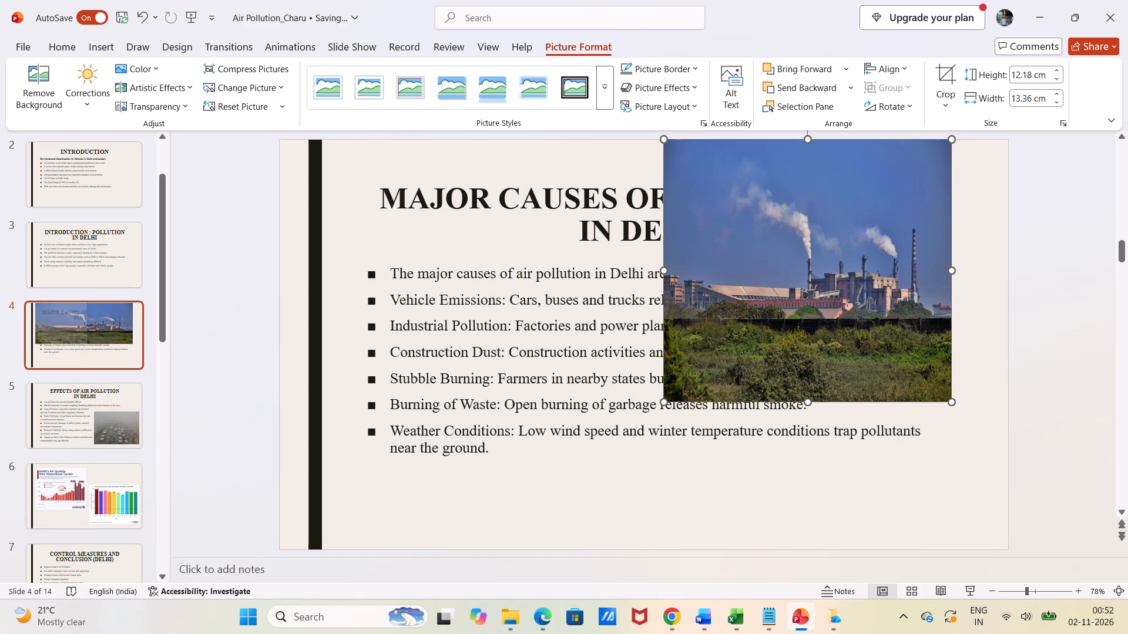
{"action": "left_click_drag", "start_coordinate": [809, 136], "coordinate": [818, 226]}
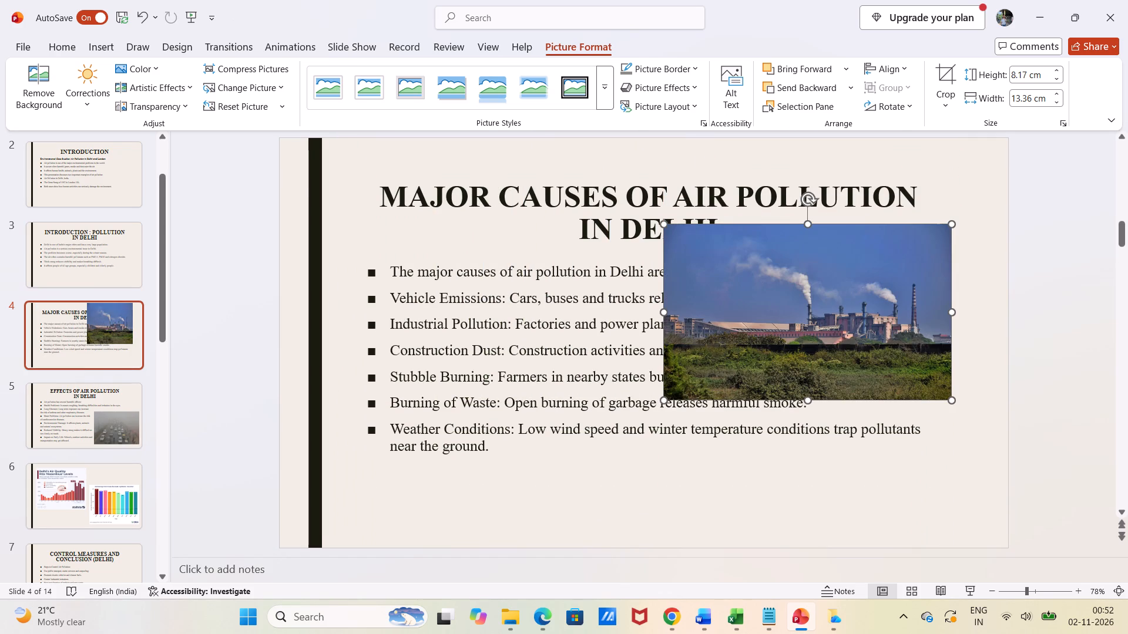
{"action": "left_click_drag", "start_coordinate": [666, 311], "coordinate": [720, 317]}
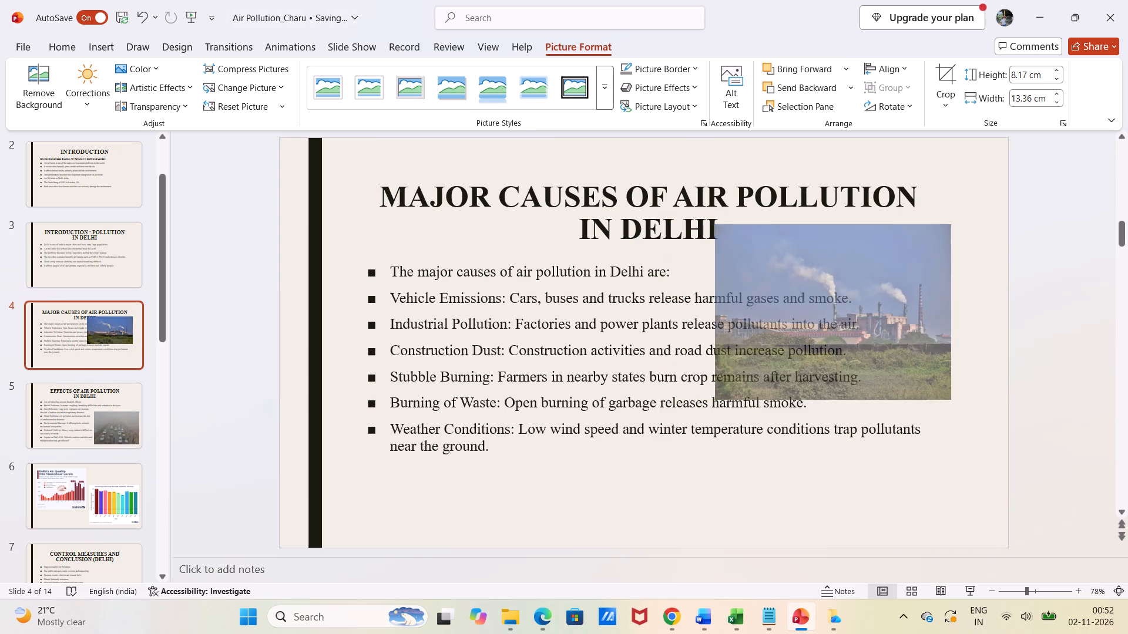
{"action": "left_click_drag", "start_coordinate": [720, 317], "coordinate": [723, 319]}
{"action": "left_click_drag", "start_coordinate": [832, 305], "coordinate": [395, 277]}
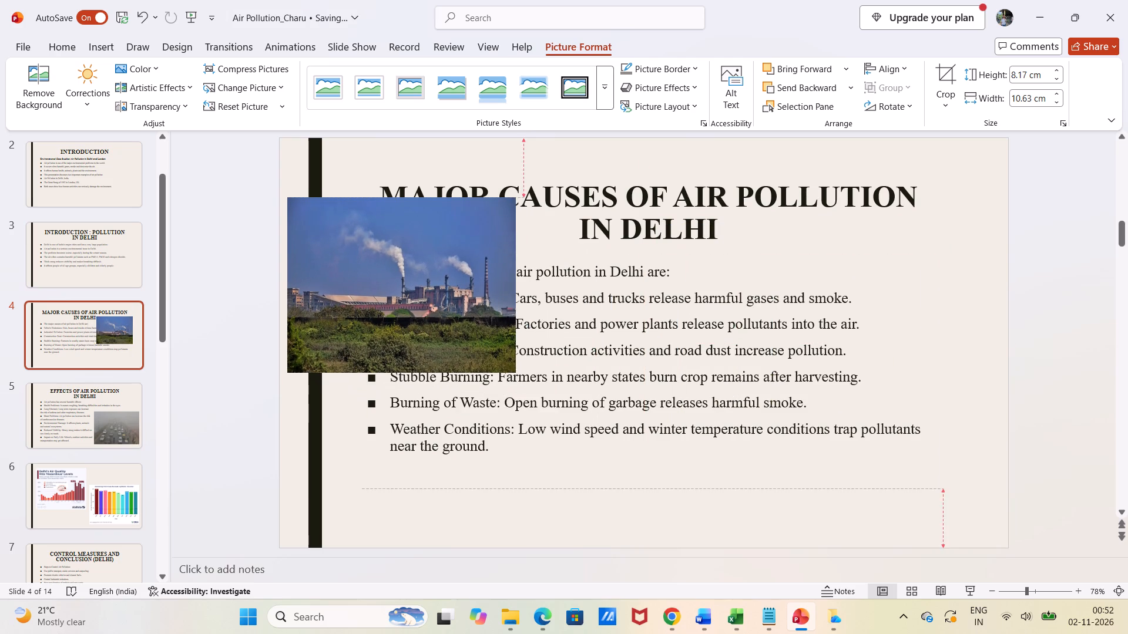
{"action": "left_click_drag", "start_coordinate": [395, 277], "coordinate": [394, 276]}
Narrow slide 4's body text box to the right half of the slide and extend its bottom edge downward.
{"action": "left_click", "coordinate": [587, 328]}
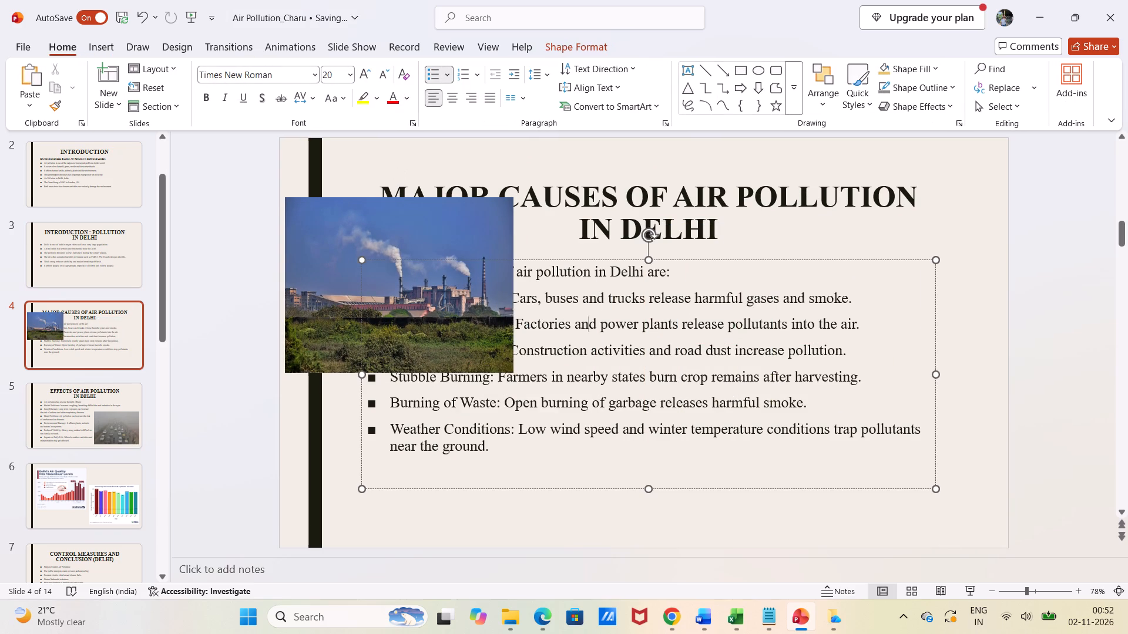
{"action": "left_click_drag", "start_coordinate": [361, 373], "coordinate": [568, 382]}
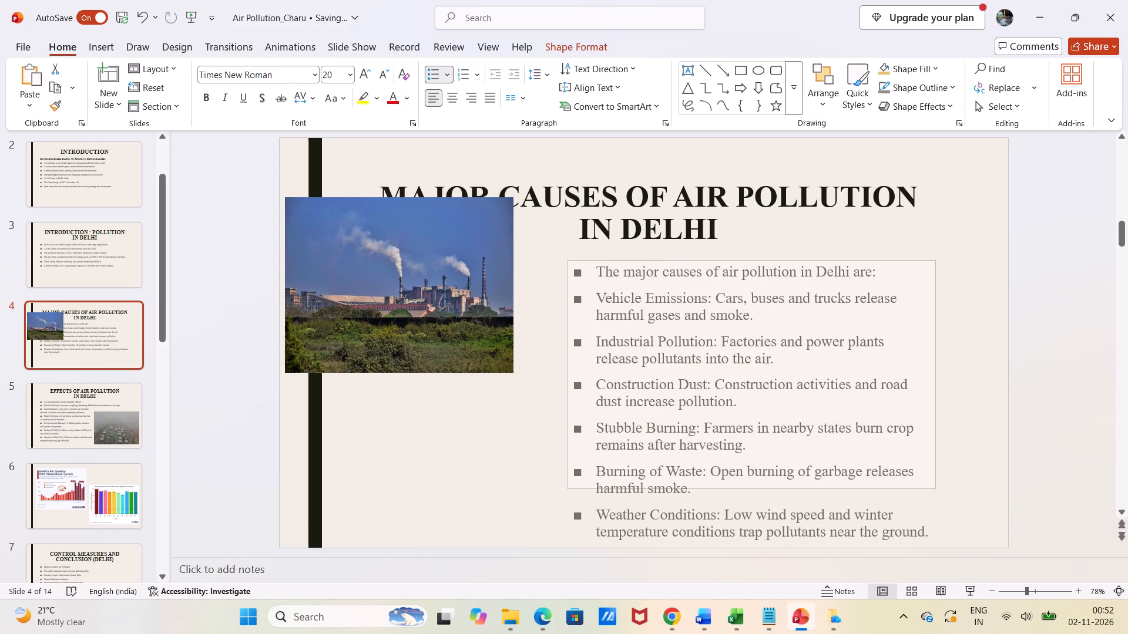
{"action": "left_click_drag", "start_coordinate": [568, 382], "coordinate": [582, 345]}
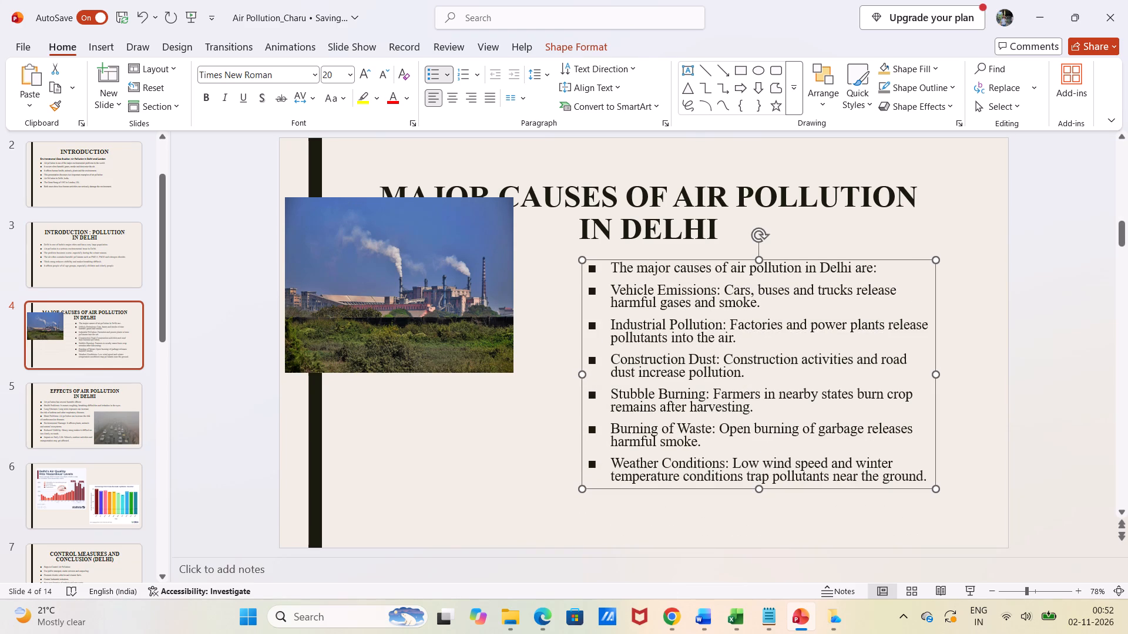
{"action": "left_click_drag", "start_coordinate": [758, 486], "coordinate": [763, 494]}
{"action": "left_click_drag", "start_coordinate": [763, 494], "coordinate": [771, 521]}
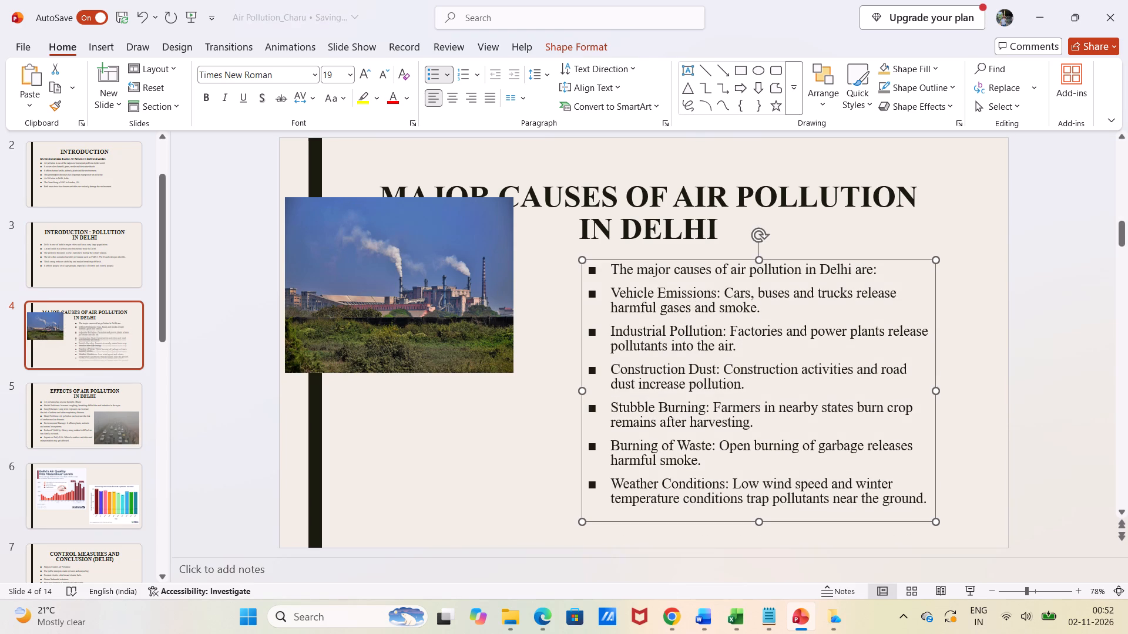
Move the factory picture into the empty space below the title, beside the bulleted text.
{"action": "left_click_drag", "start_coordinate": [430, 326], "coordinate": [486, 384]}
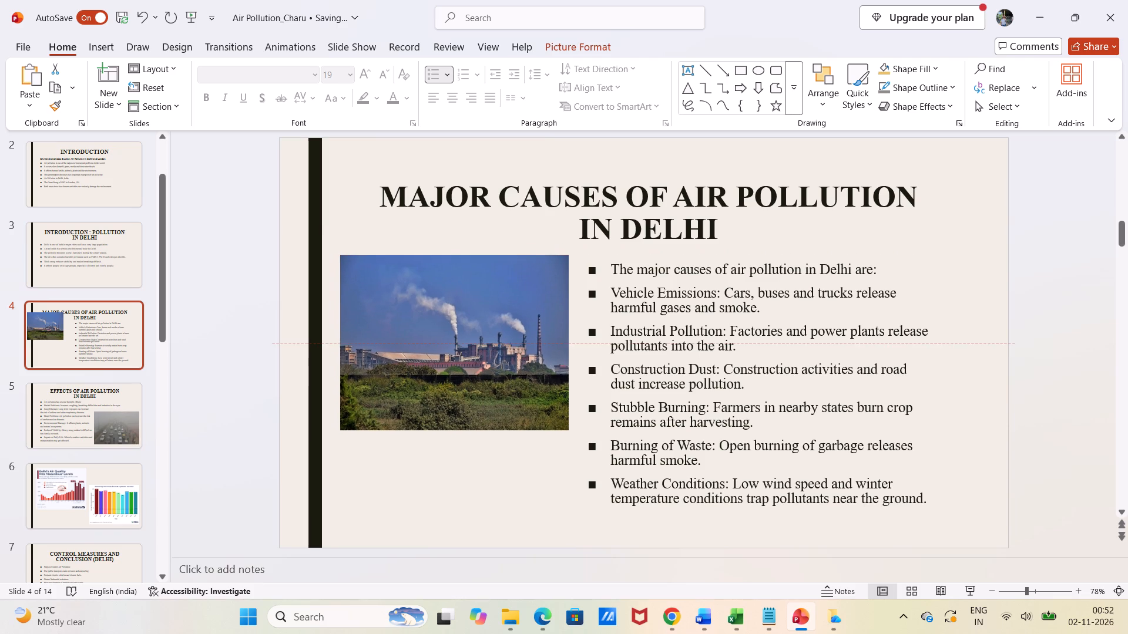
{"action": "left_click_drag", "start_coordinate": [486, 384], "coordinate": [486, 396]}
Raise the Major Causes title by moving its box's top edge and bottom edge upward.
{"action": "left_click", "coordinate": [600, 218]}
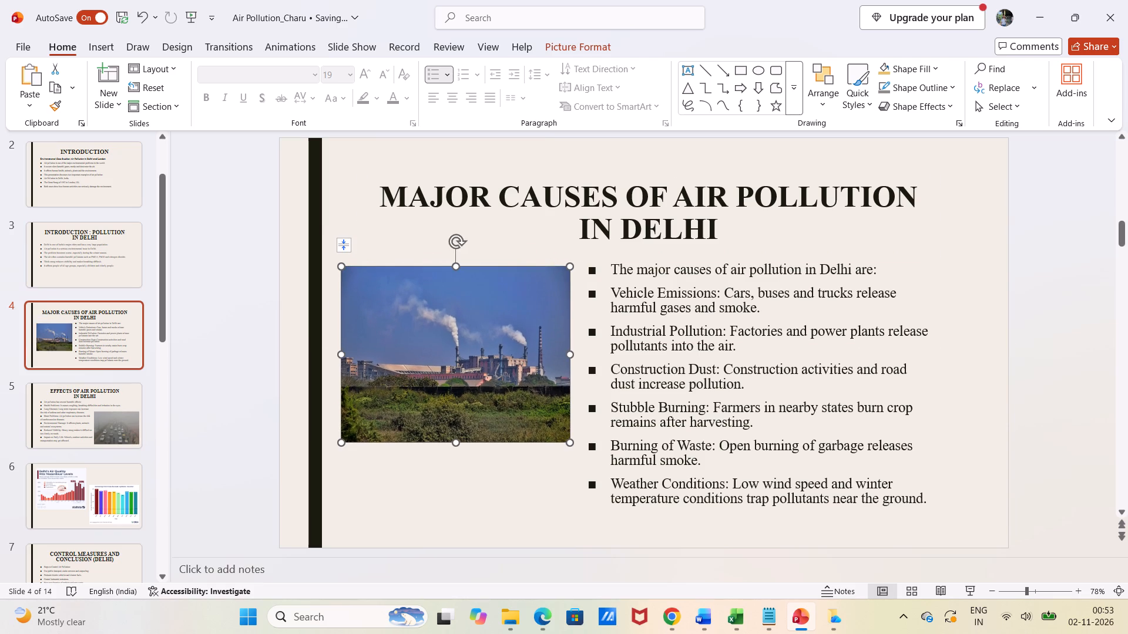
{"action": "left_click_drag", "start_coordinate": [649, 178], "coordinate": [649, 174]}
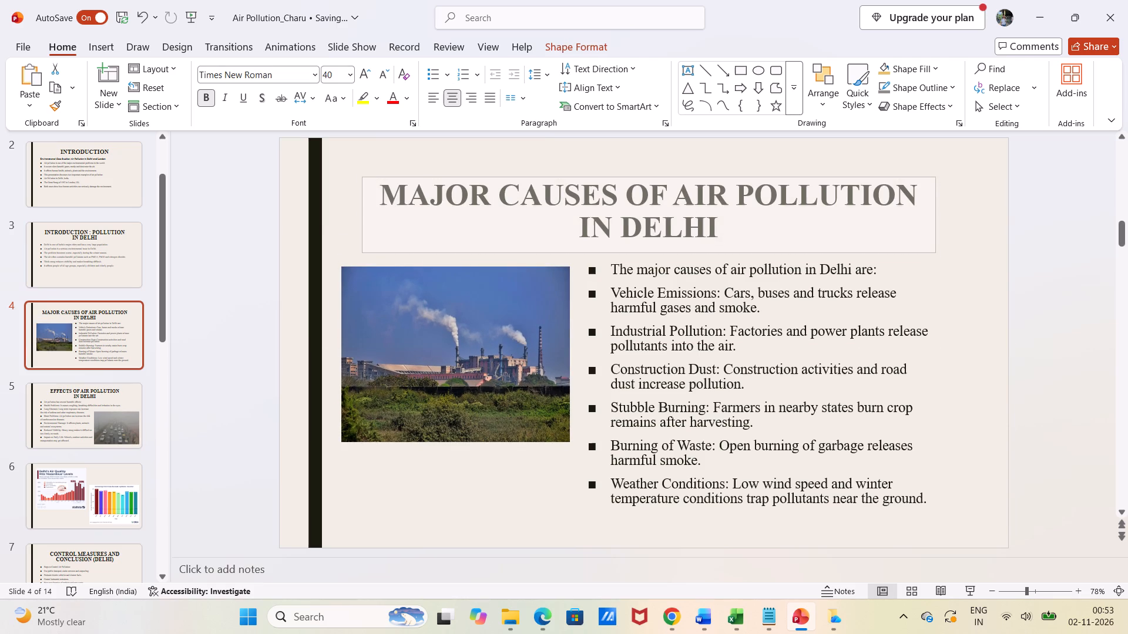
{"action": "left_click_drag", "start_coordinate": [649, 174], "coordinate": [647, 157]}
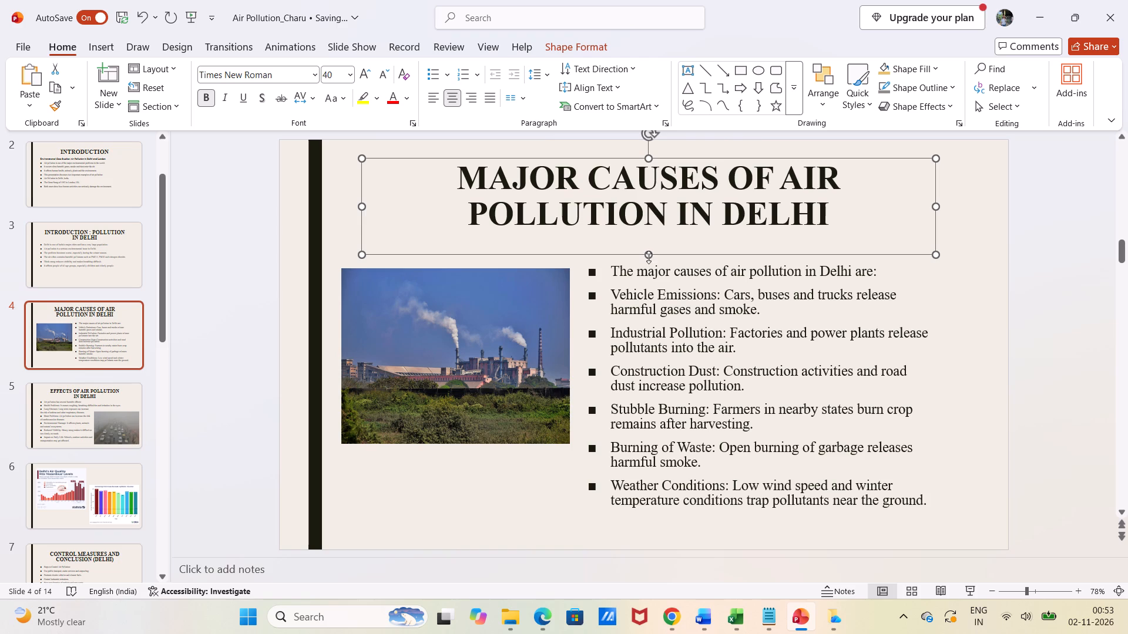
{"action": "left_click_drag", "start_coordinate": [649, 256], "coordinate": [646, 240]}
Extend the body text box up to just below the title and slightly further down.
{"action": "left_click", "coordinate": [713, 308]}
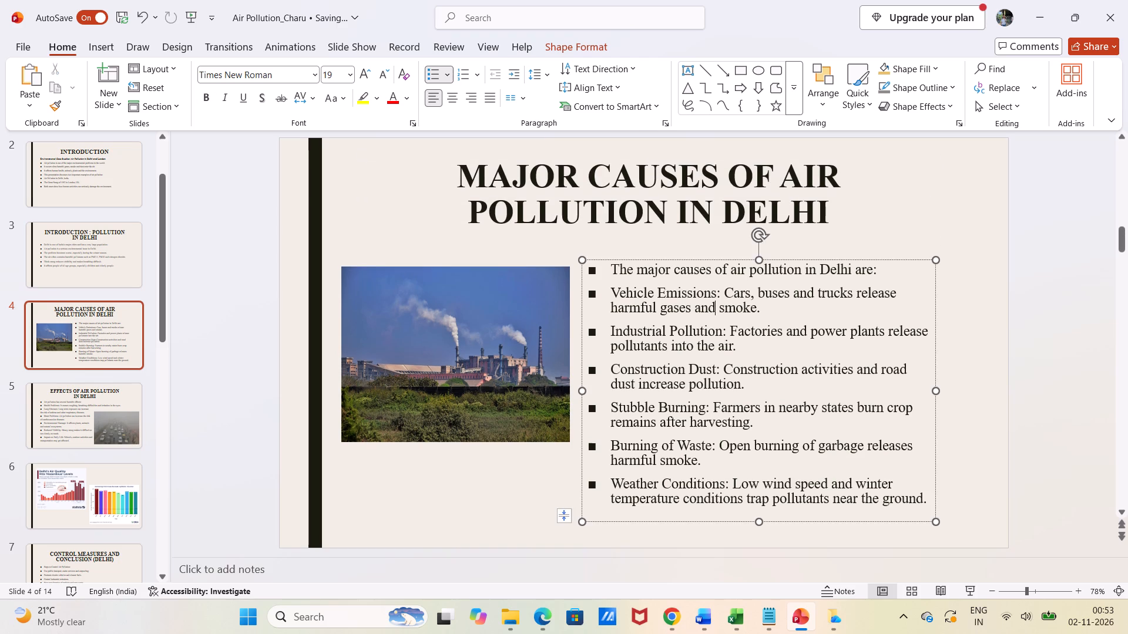
{"action": "left_click_drag", "start_coordinate": [761, 258], "coordinate": [759, 246]}
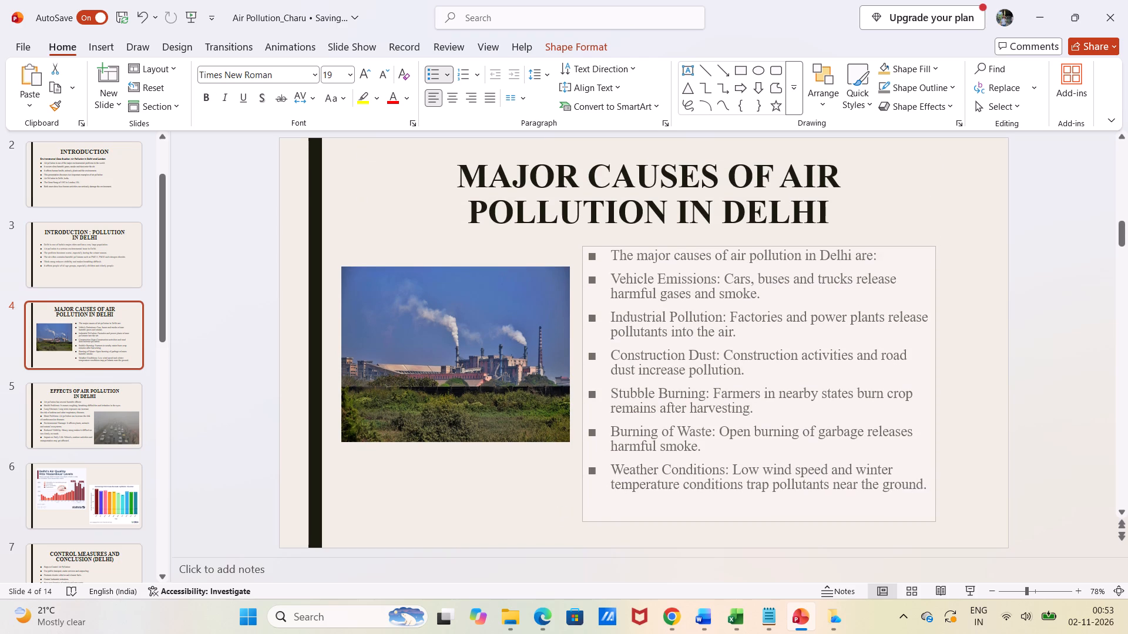
{"action": "left_click_drag", "start_coordinate": [759, 246], "coordinate": [758, 240]}
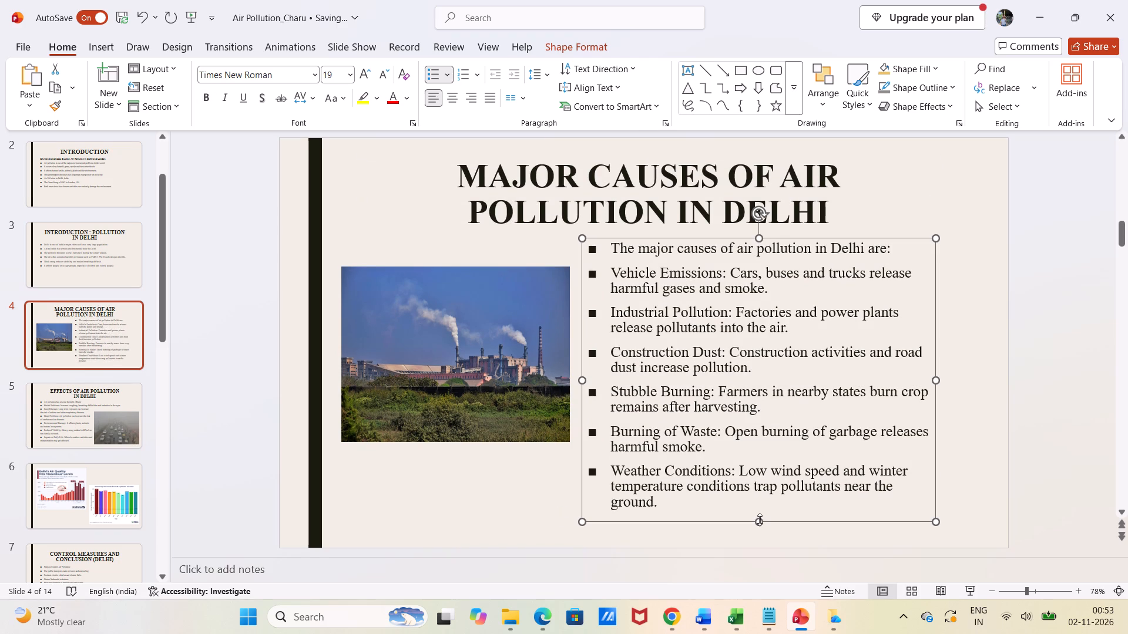
{"action": "left_click_drag", "start_coordinate": [760, 520], "coordinate": [763, 534]}
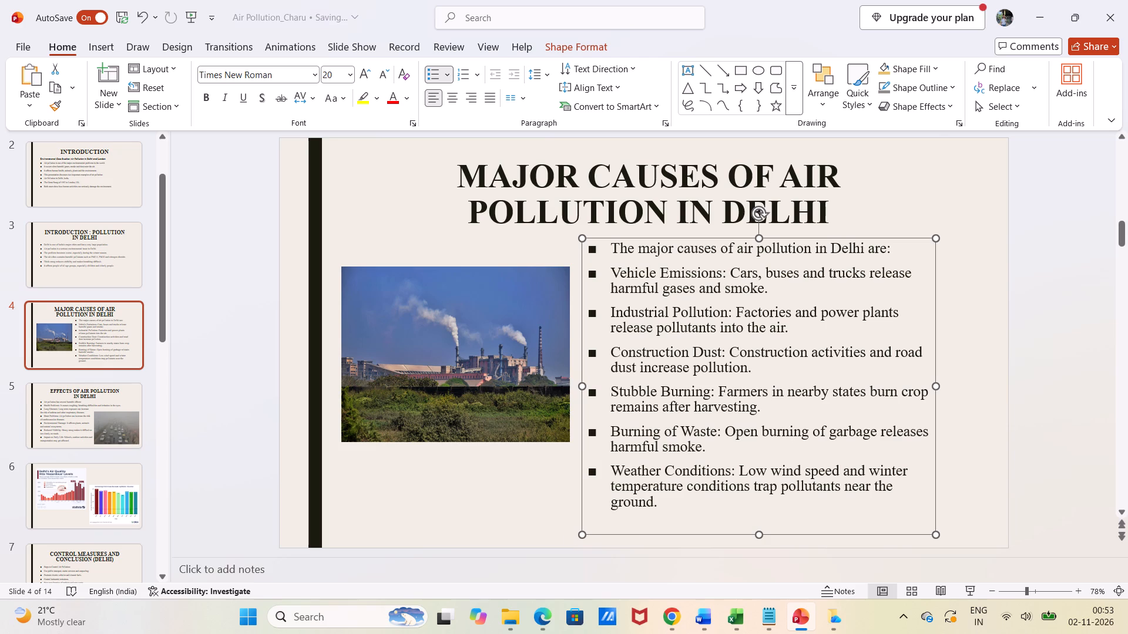
{"action": "left_click", "coordinate": [519, 517]}
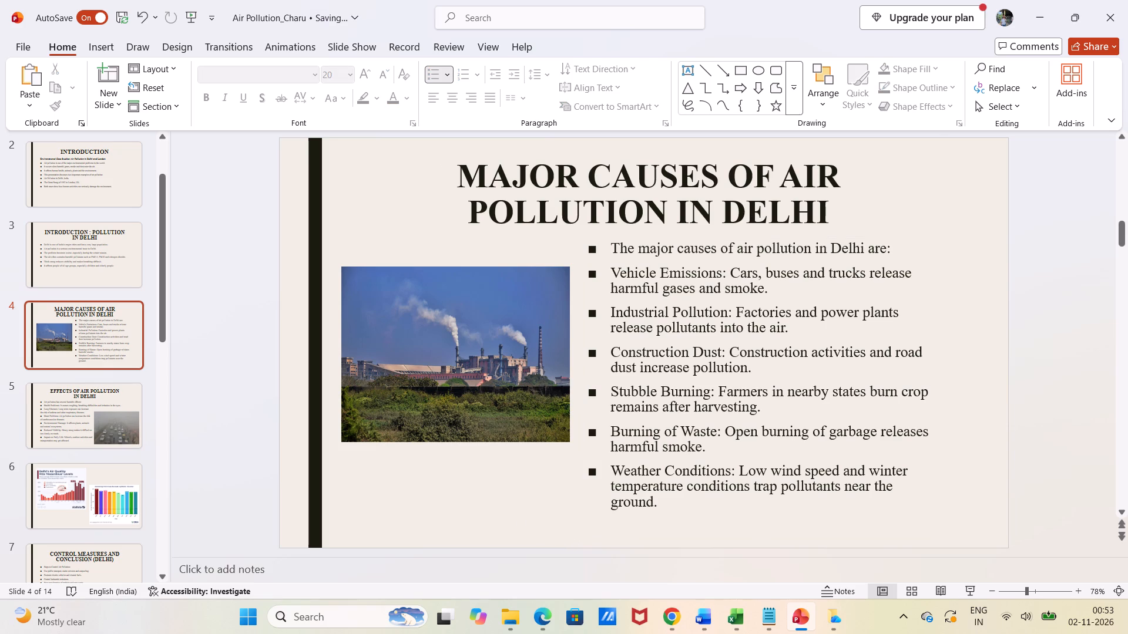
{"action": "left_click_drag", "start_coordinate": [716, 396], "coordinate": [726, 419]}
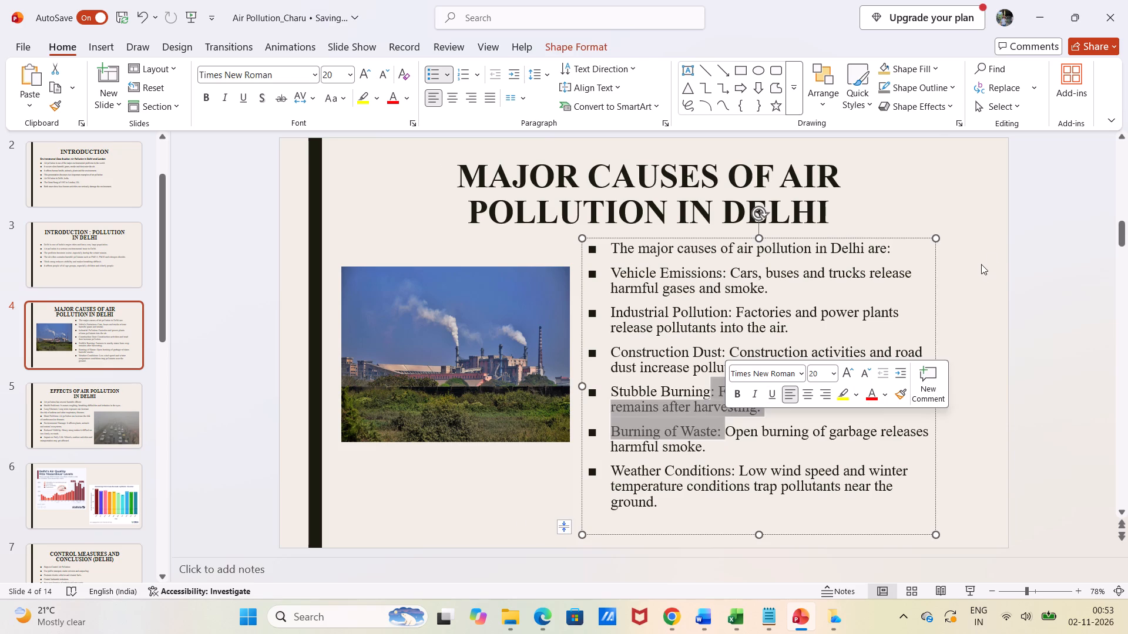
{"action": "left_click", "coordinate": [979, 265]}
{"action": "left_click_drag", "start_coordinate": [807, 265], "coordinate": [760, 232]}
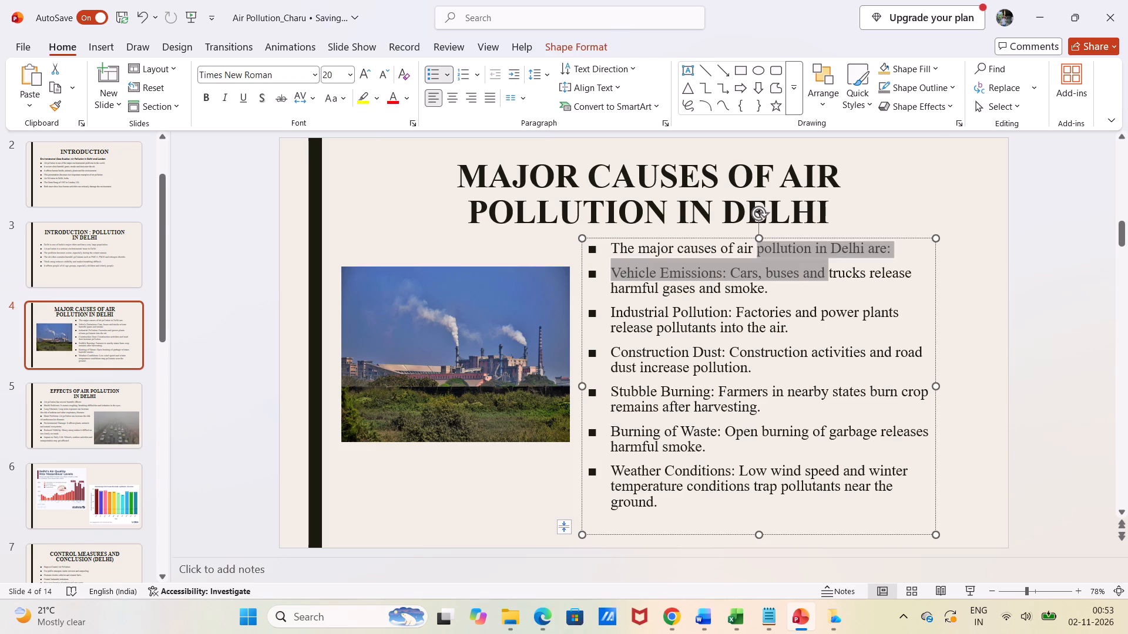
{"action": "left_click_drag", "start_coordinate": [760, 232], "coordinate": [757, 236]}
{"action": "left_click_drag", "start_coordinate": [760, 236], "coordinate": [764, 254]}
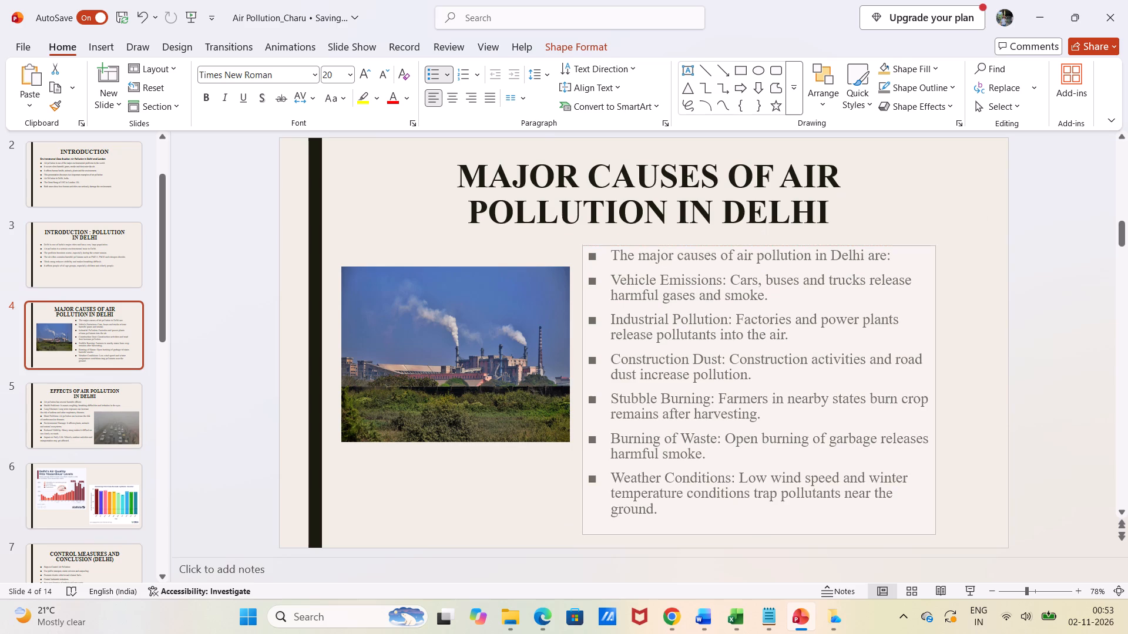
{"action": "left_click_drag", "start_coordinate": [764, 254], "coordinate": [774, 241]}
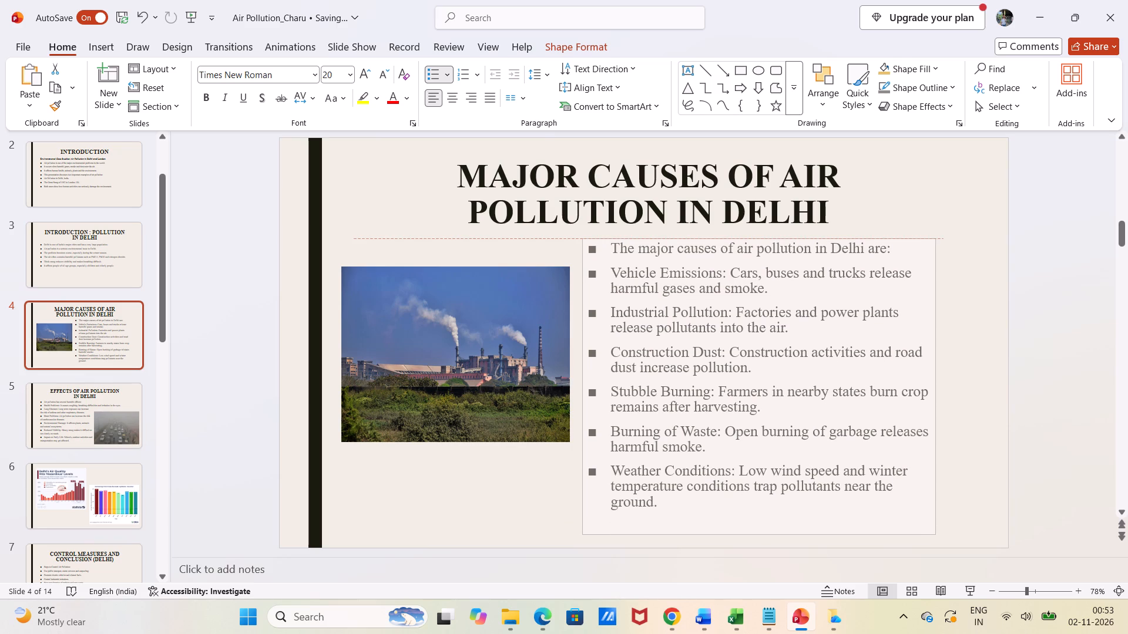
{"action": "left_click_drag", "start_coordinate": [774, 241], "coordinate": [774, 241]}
Delete the empty bullet after the Weather Conditions bullet.
{"action": "left_click", "coordinate": [623, 522]}
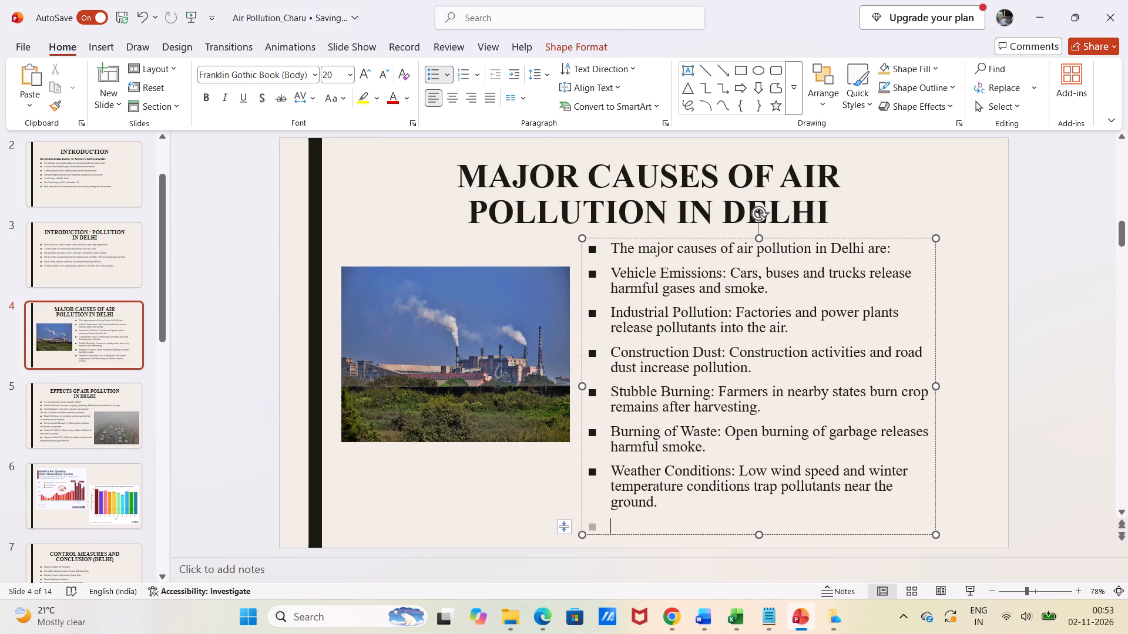
{"action": "key", "text": "BackSpace"}
{"action": "key", "text": "BackSpace"}
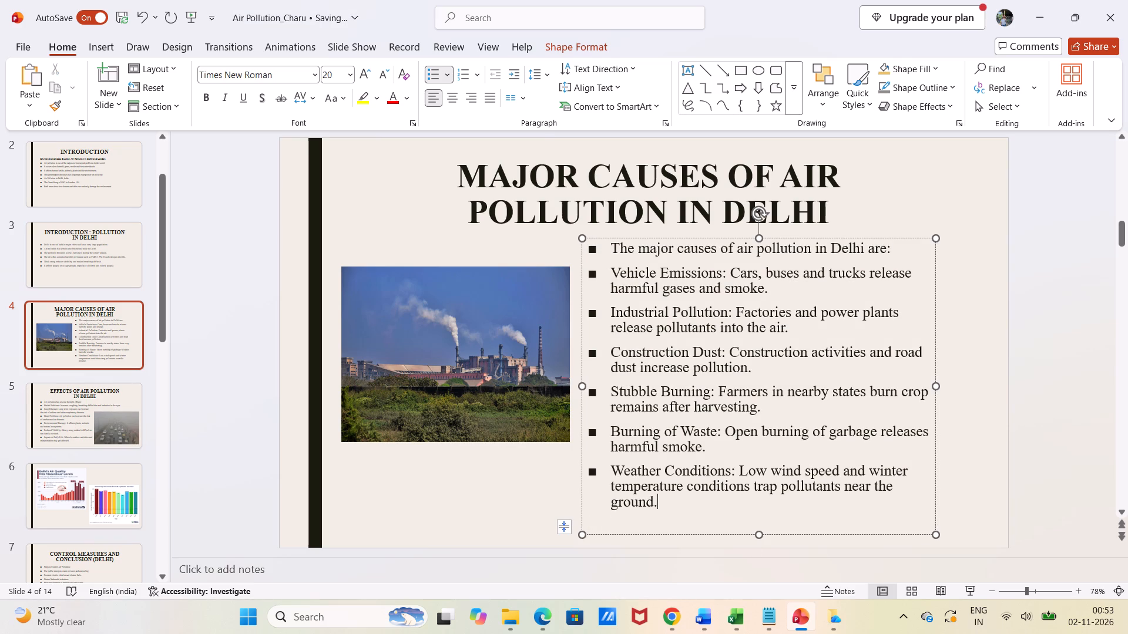
Stretch the body text box down to the slide's bottom edge and pull it back slightly above that edge.
{"action": "left_click_drag", "start_coordinate": [757, 535], "coordinate": [754, 546]}
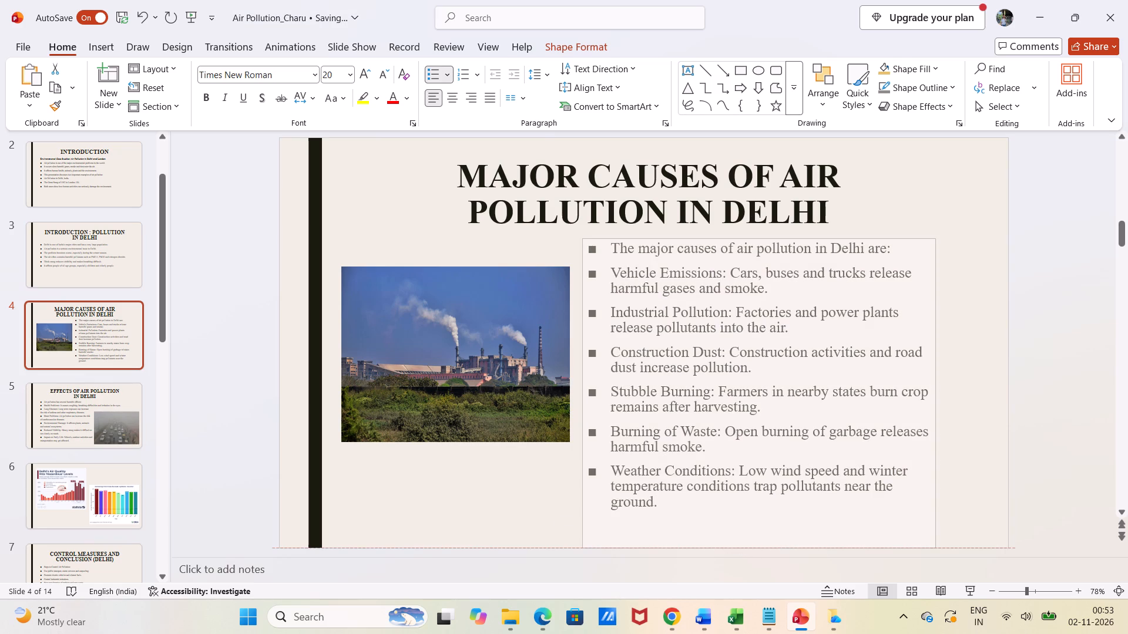
{"action": "left_click_drag", "start_coordinate": [754, 546], "coordinate": [754, 547]}
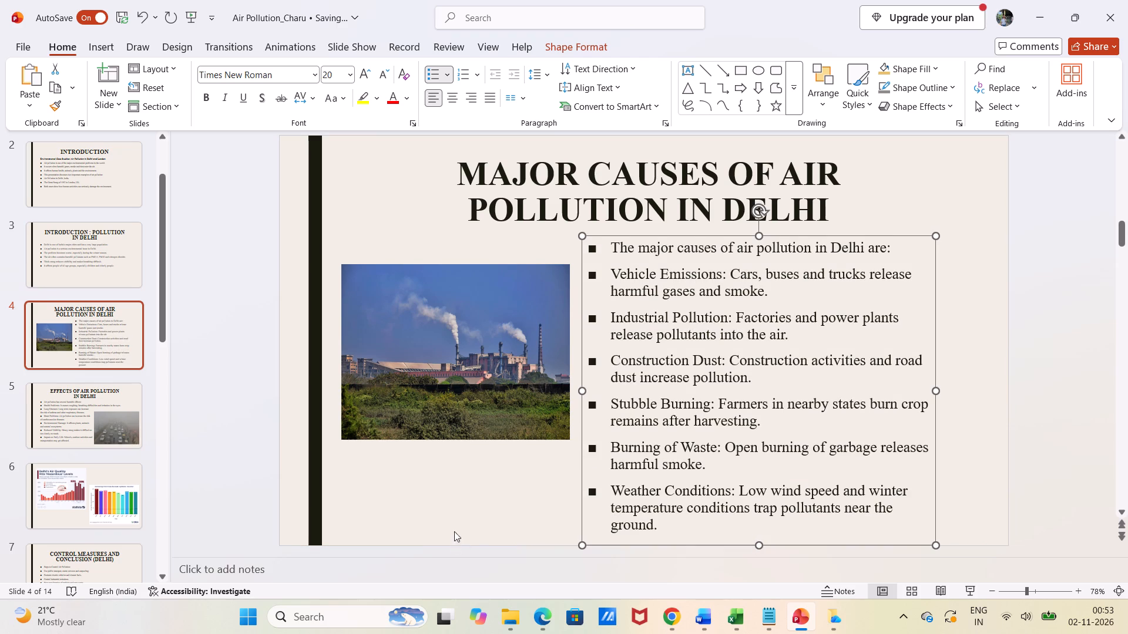
{"action": "left_click", "coordinate": [461, 520]}
{"action": "left_click", "coordinate": [680, 478]}
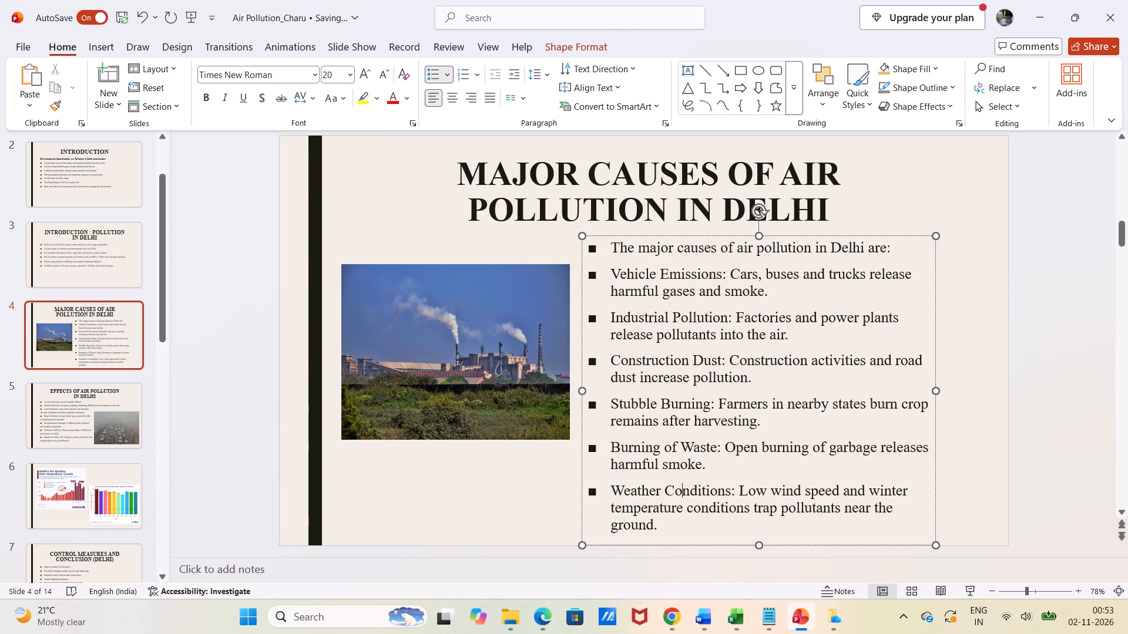
{"action": "left_click_drag", "start_coordinate": [759, 544], "coordinate": [758, 534]}
Move the factory picture up near the top of the bulleted text and reduce its height and width slightly.
{"action": "left_click_drag", "start_coordinate": [474, 376], "coordinate": [474, 352]}
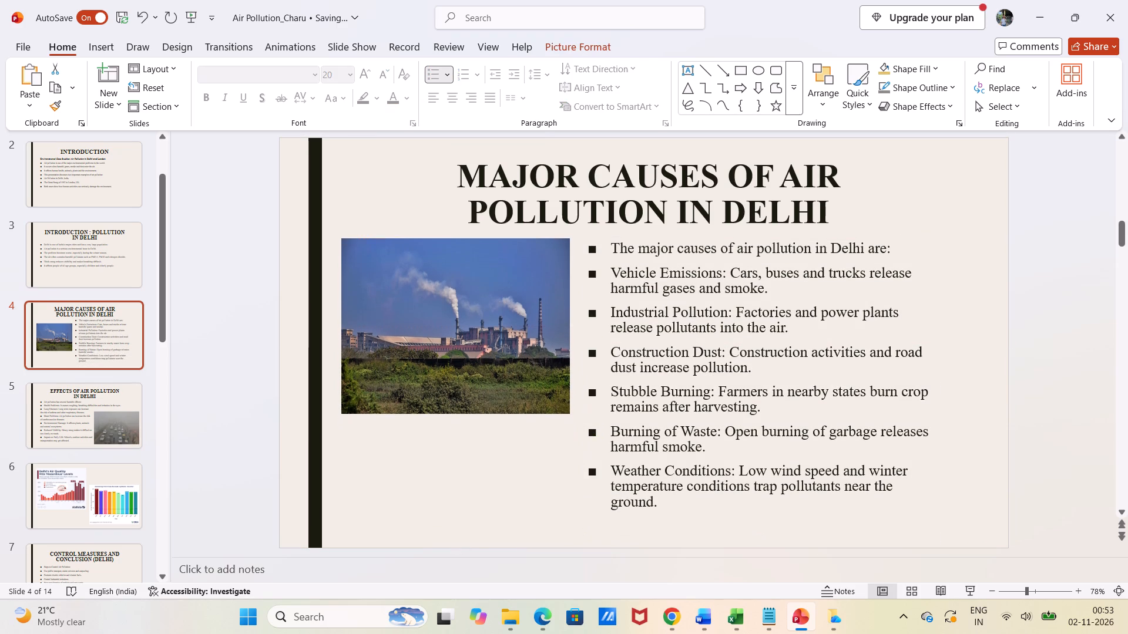
{"action": "left_click_drag", "start_coordinate": [474, 352], "coordinate": [474, 355]}
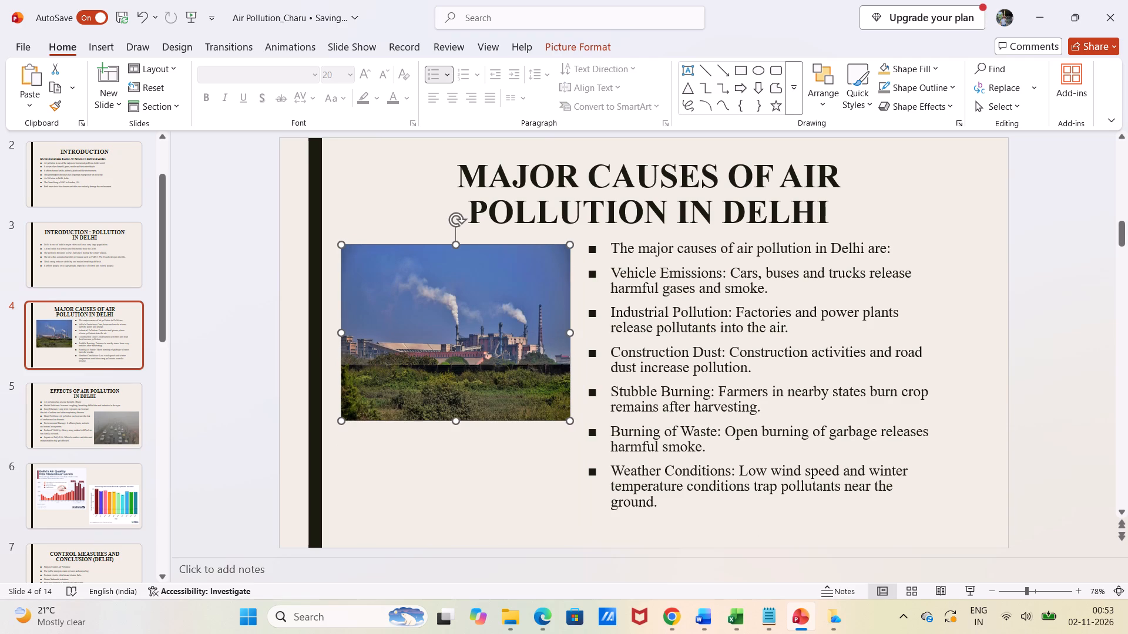
{"action": "left_click_drag", "start_coordinate": [456, 420], "coordinate": [452, 397]}
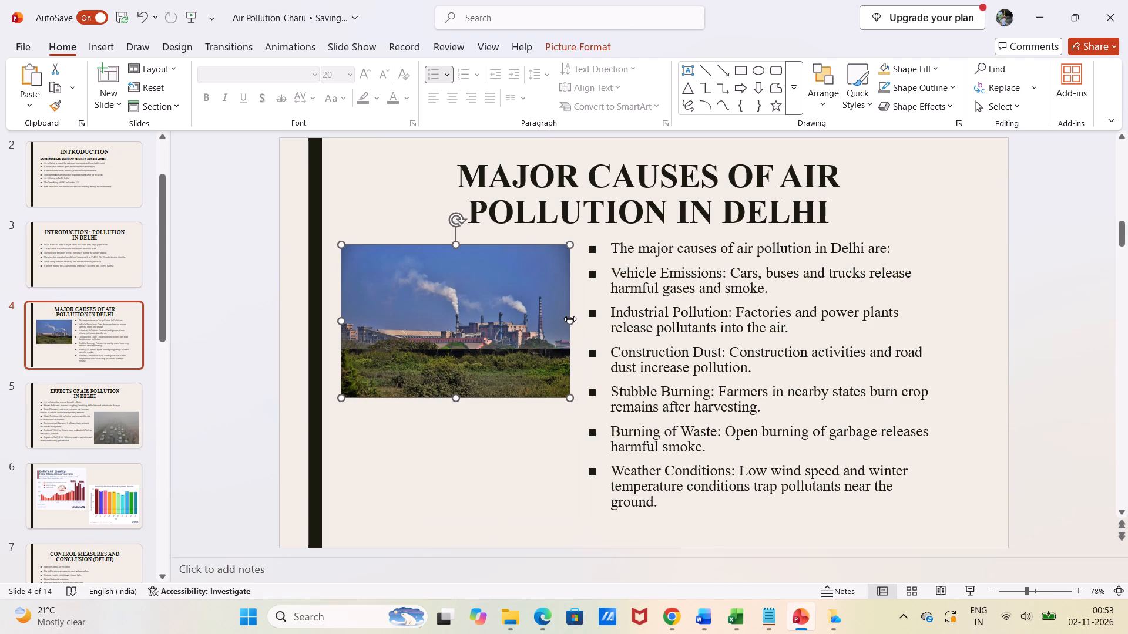
{"action": "left_click_drag", "start_coordinate": [570, 320], "coordinate": [533, 325]}
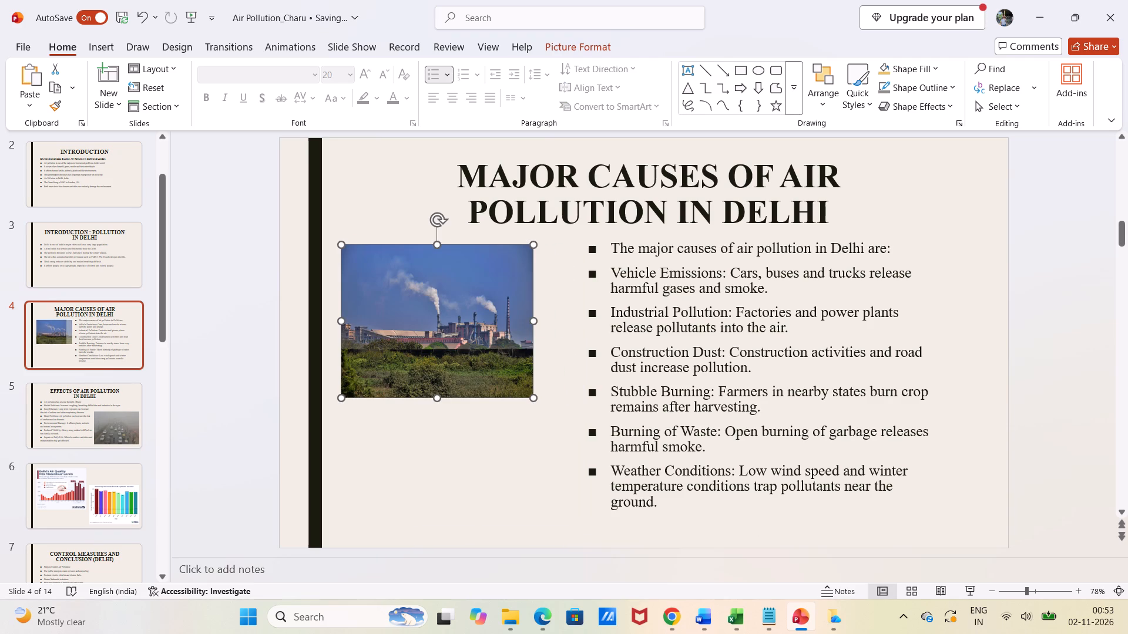
Widen the body text box leftward until it nearly reaches the factory picture.
{"action": "left_click", "coordinate": [660, 325]}
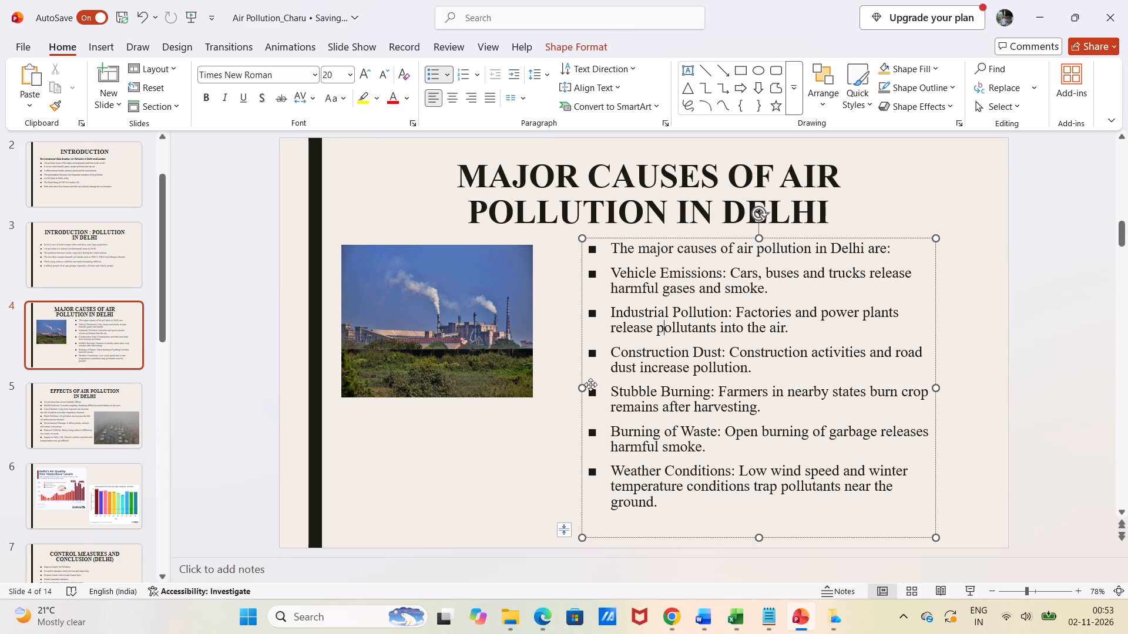
{"action": "left_click_drag", "start_coordinate": [580, 387], "coordinate": [556, 391]}
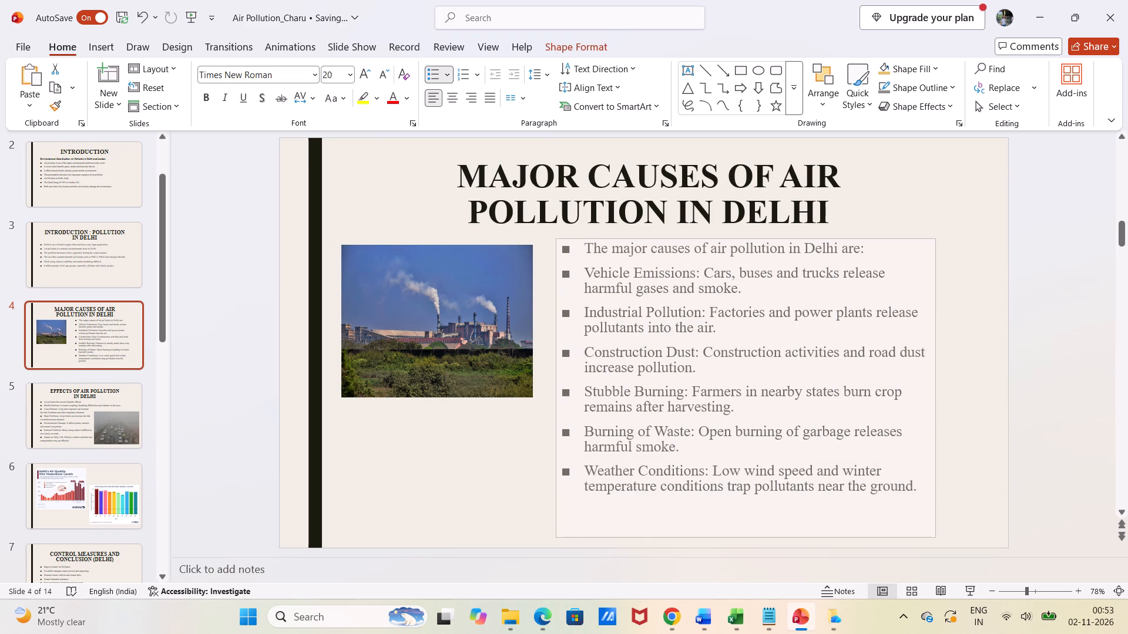
{"action": "left_click_drag", "start_coordinate": [556, 391], "coordinate": [555, 391]}
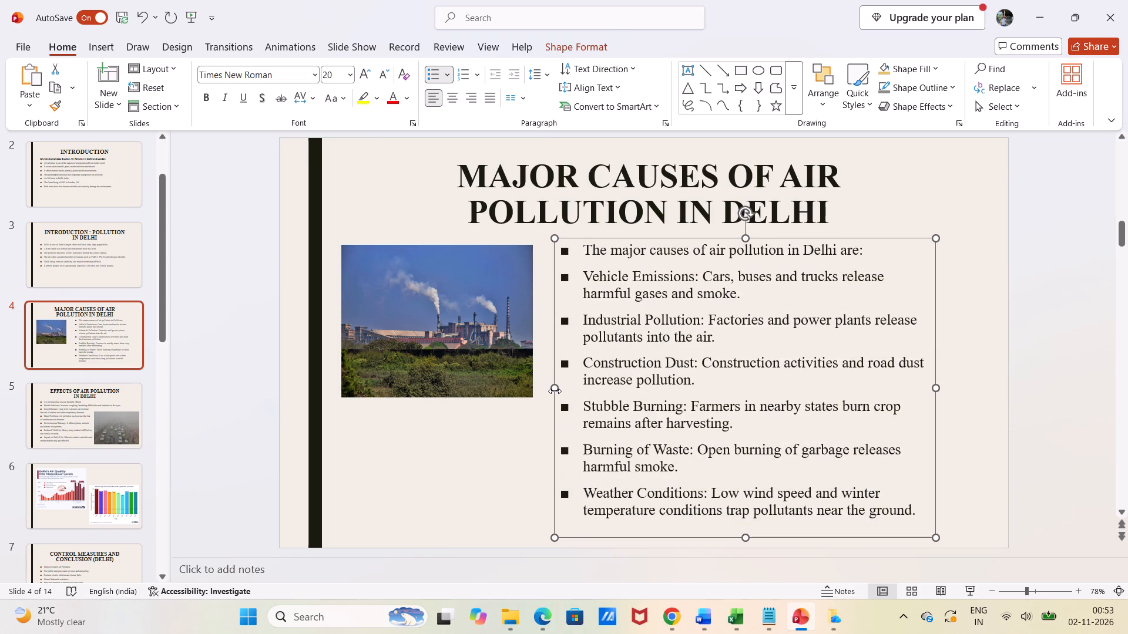
In Chrome, advance to the Hindustan Times picture of vehicles on a dusty road and save it to the Desktop as cause2.
{"action": "left_click", "coordinate": [505, 457]}
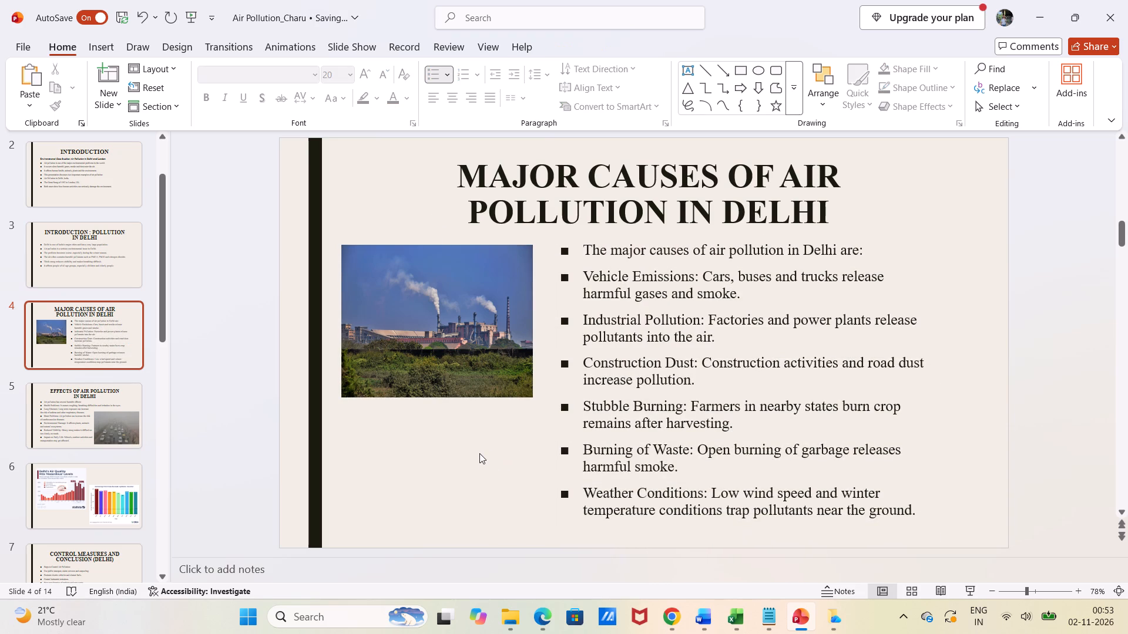
{"action": "left_click", "coordinate": [680, 613]}
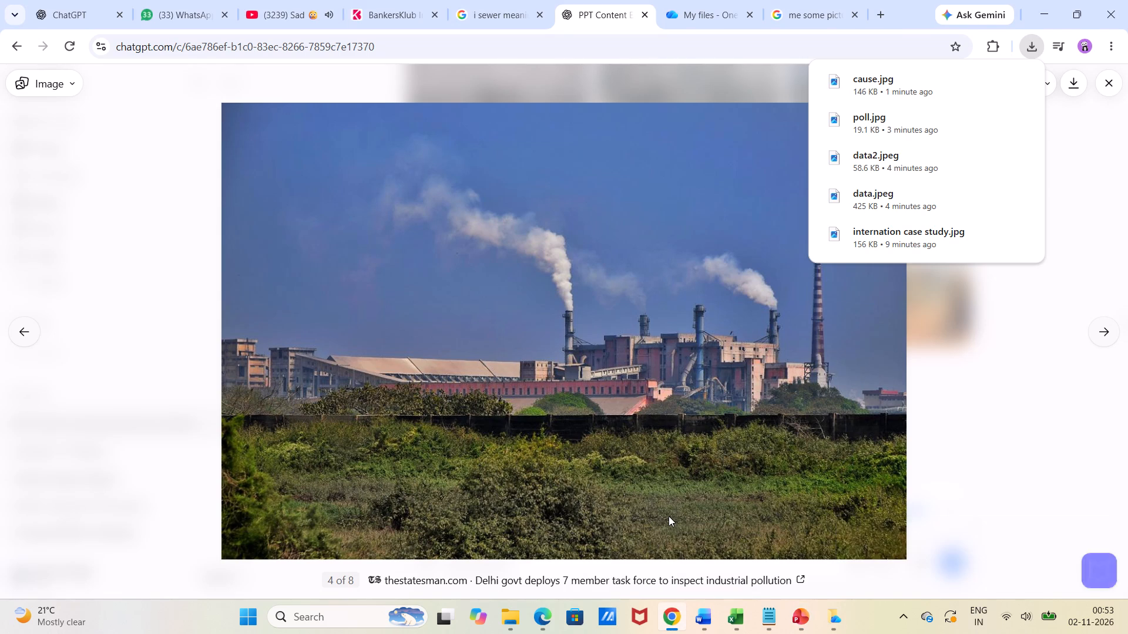
{"action": "key", "text": "Right"}
{"action": "key", "text": "Right"}
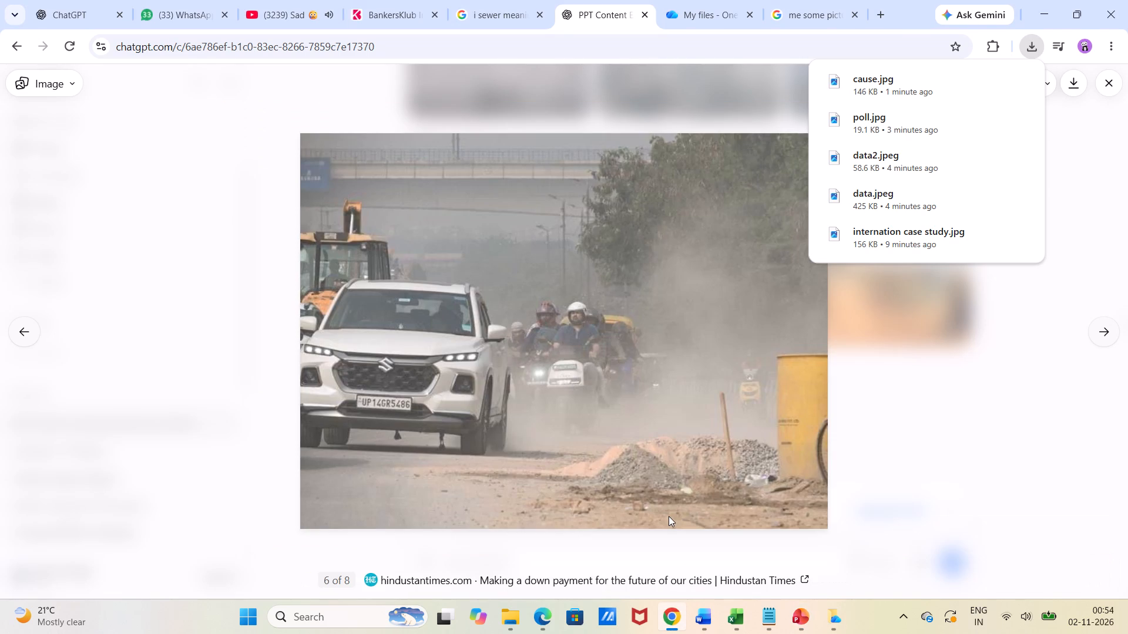
{"action": "right_click", "coordinate": [549, 414]}
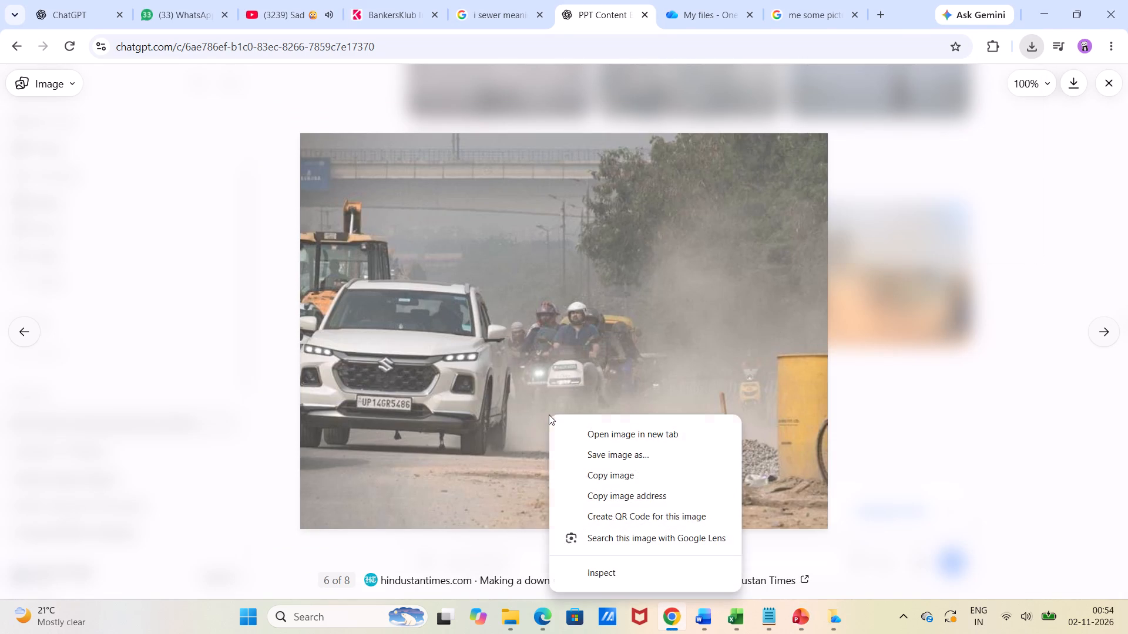
{"action": "left_click", "coordinate": [623, 453]}
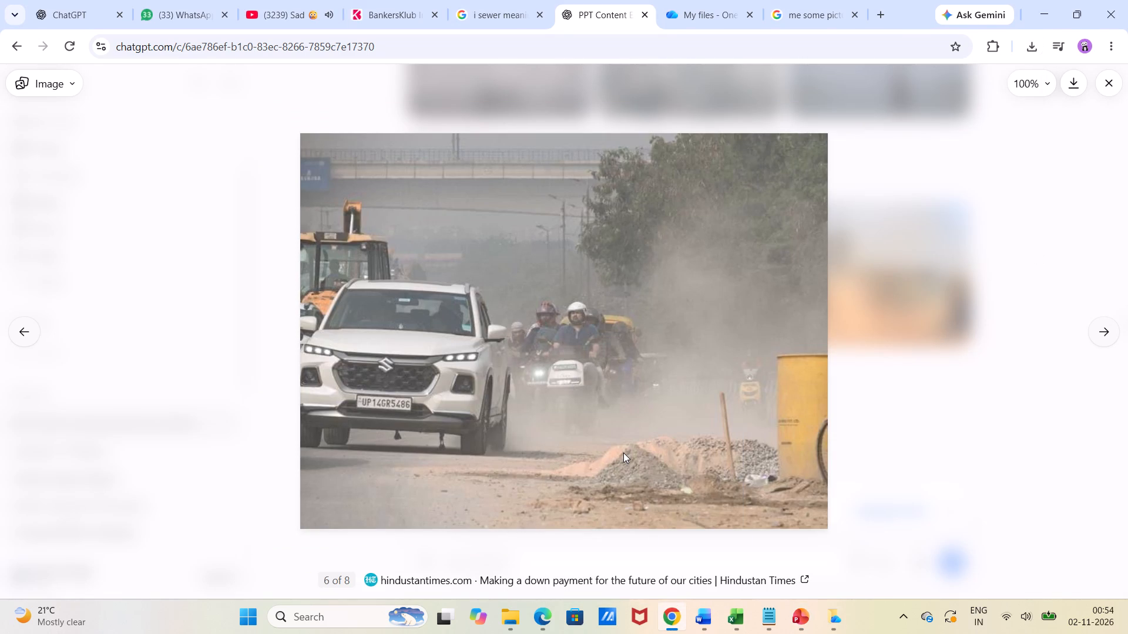
{"action": "type", "text": "cause2"}
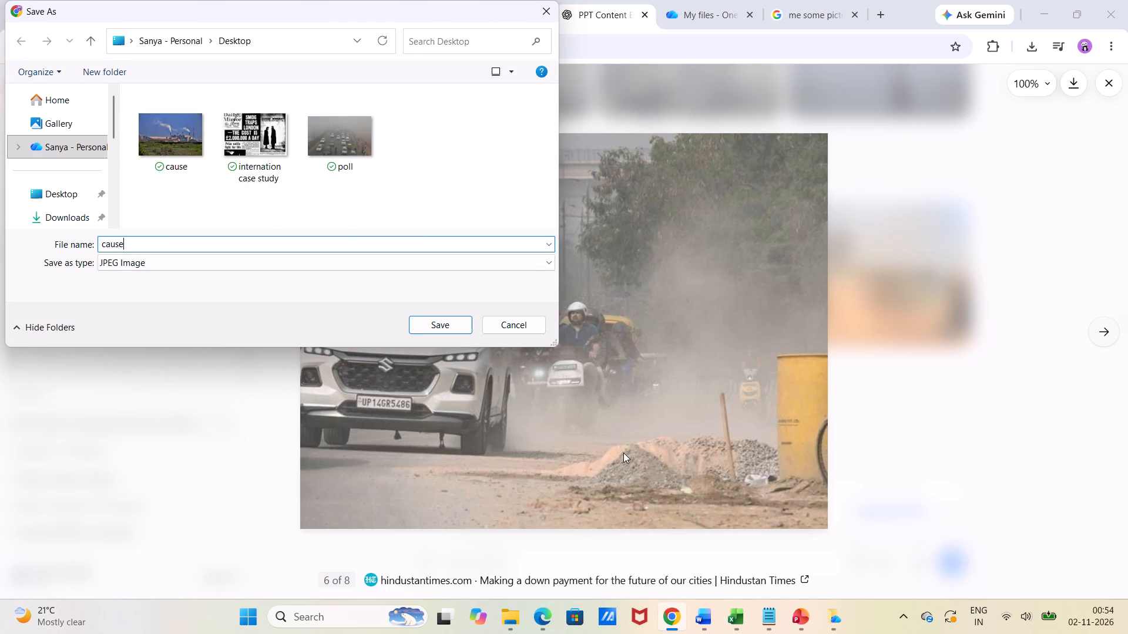
{"action": "key", "text": "Return"}
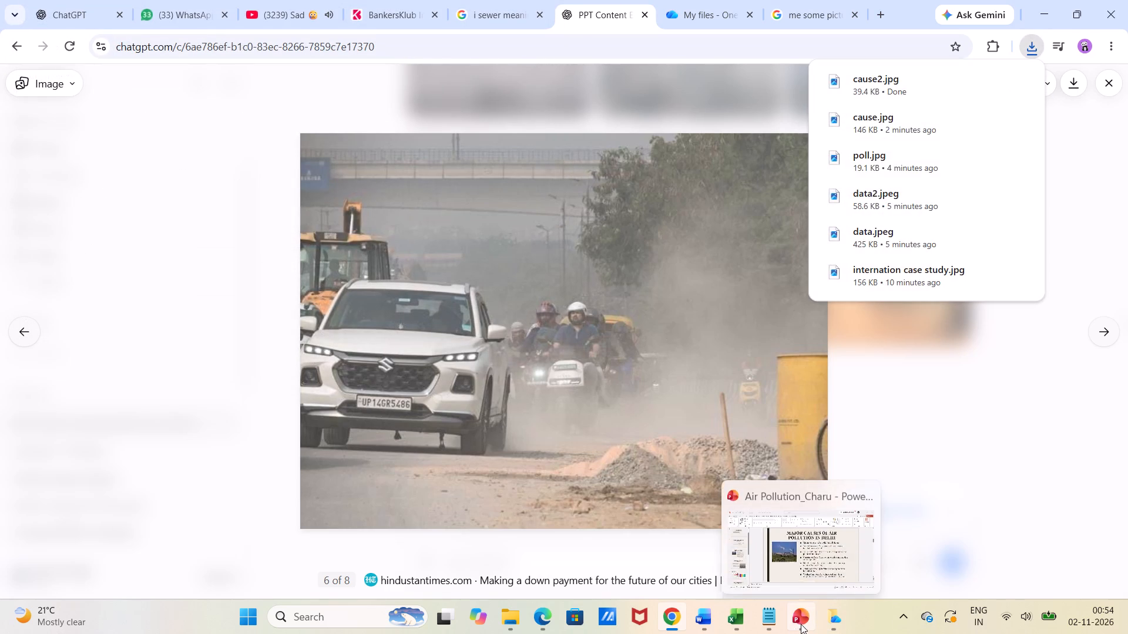
Back in PowerPoint, insert the cause2 picture from this device on the Major Causes of Air Pollution in Delhi slide.
{"action": "left_click", "coordinate": [801, 624]}
{"action": "left_click", "coordinate": [107, 43]}
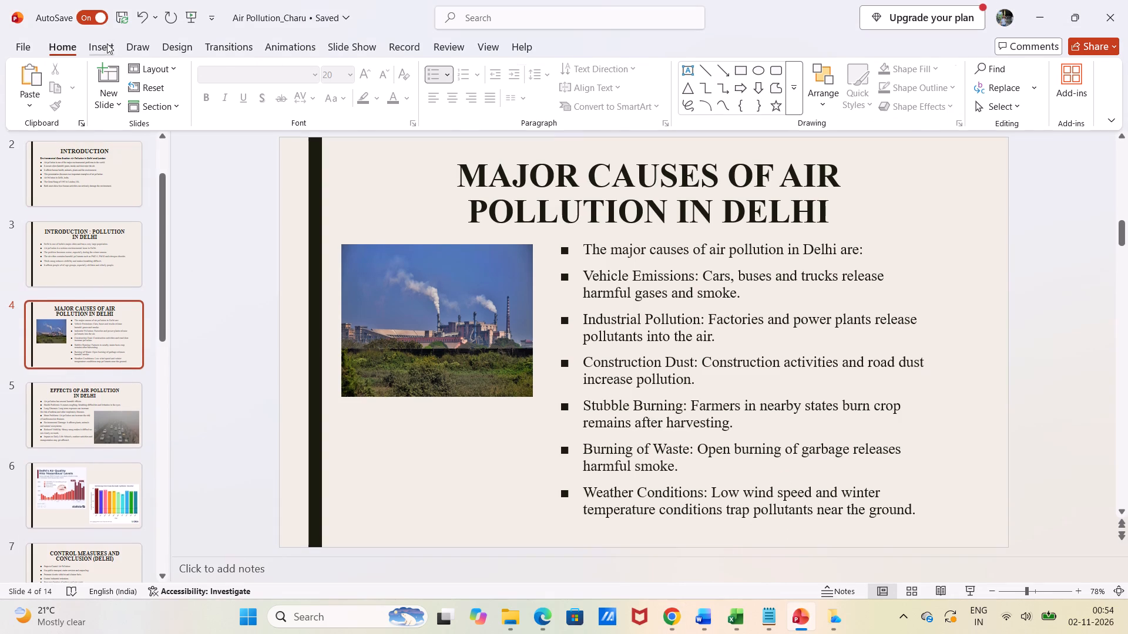
{"action": "left_click", "coordinate": [111, 97]}
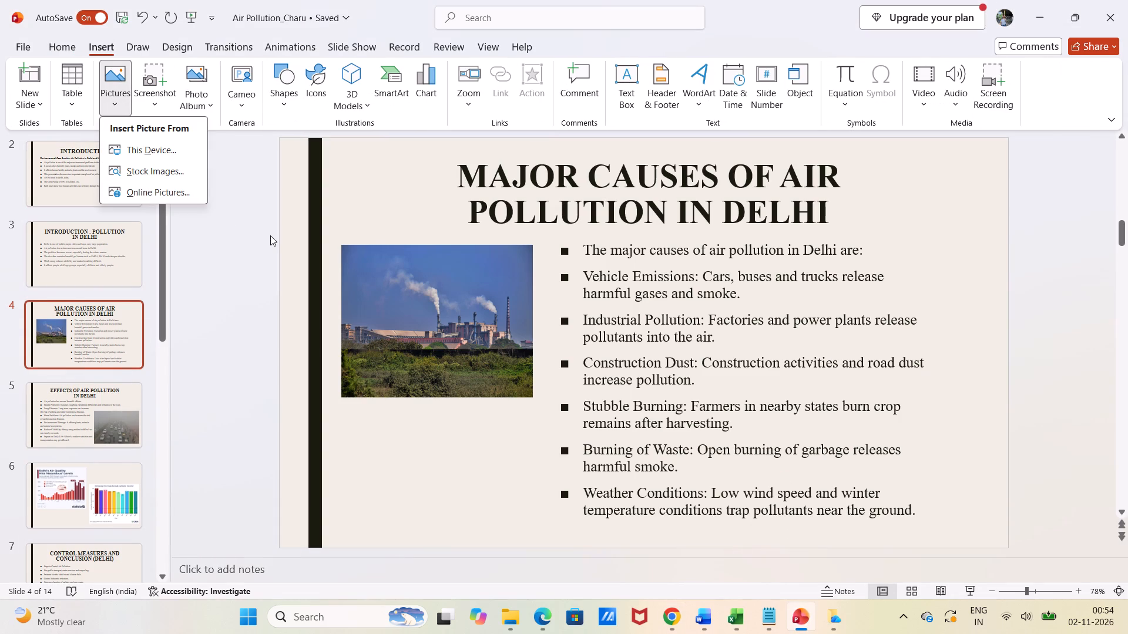
{"action": "left_click", "coordinate": [110, 146]}
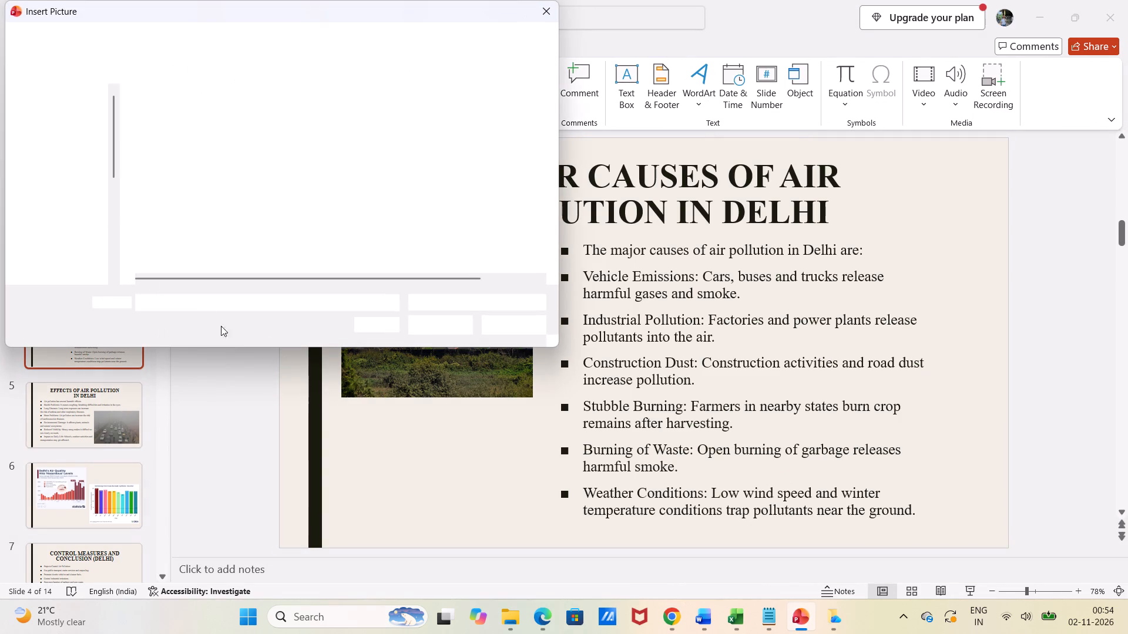
{"action": "left_click", "coordinate": [73, 92]}
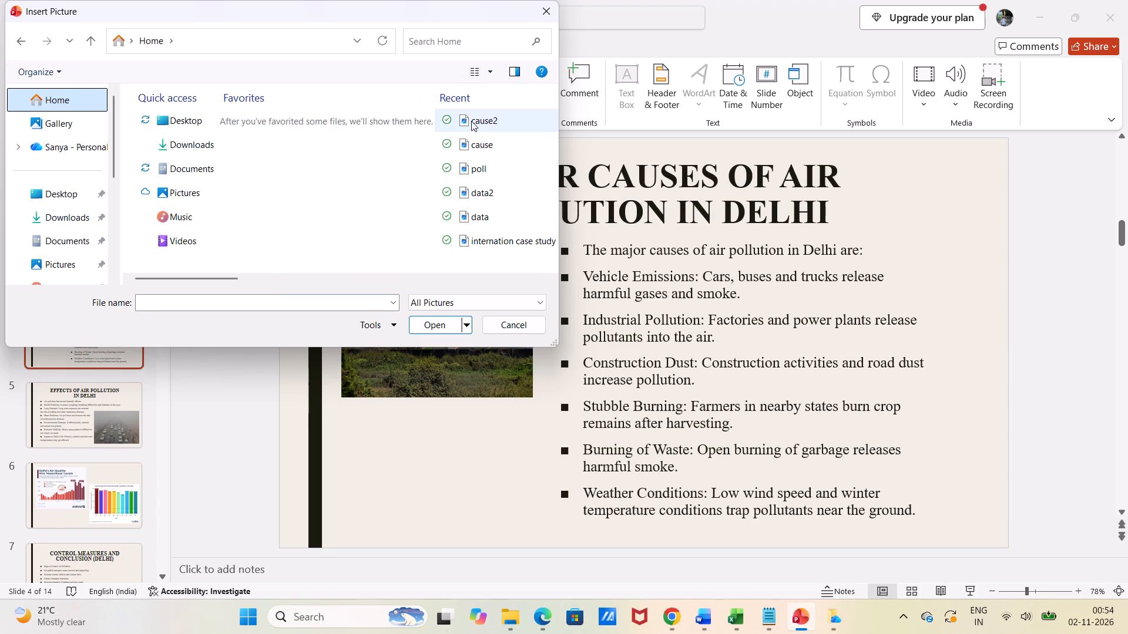
{"action": "left_click", "coordinate": [472, 121]}
{"action": "left_click", "coordinate": [435, 324]}
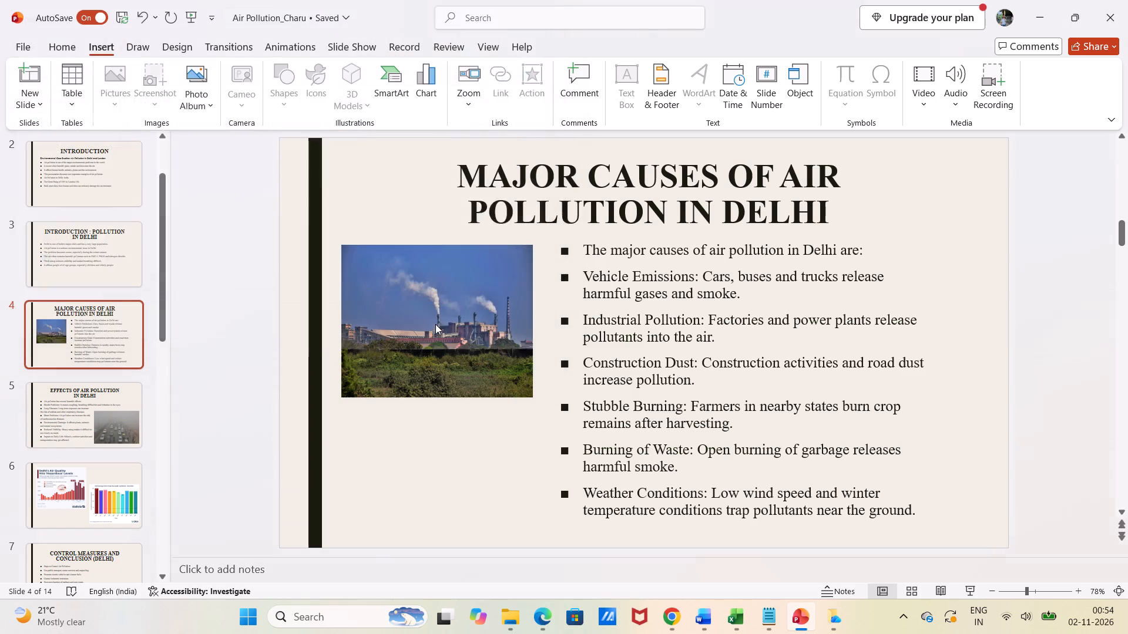
Place the dusty road picture beneath the factory picture, resized to about 8.9 cm wide and 6.8 cm high.
{"action": "left_click_drag", "start_coordinate": [645, 190], "coordinate": [649, 315]}
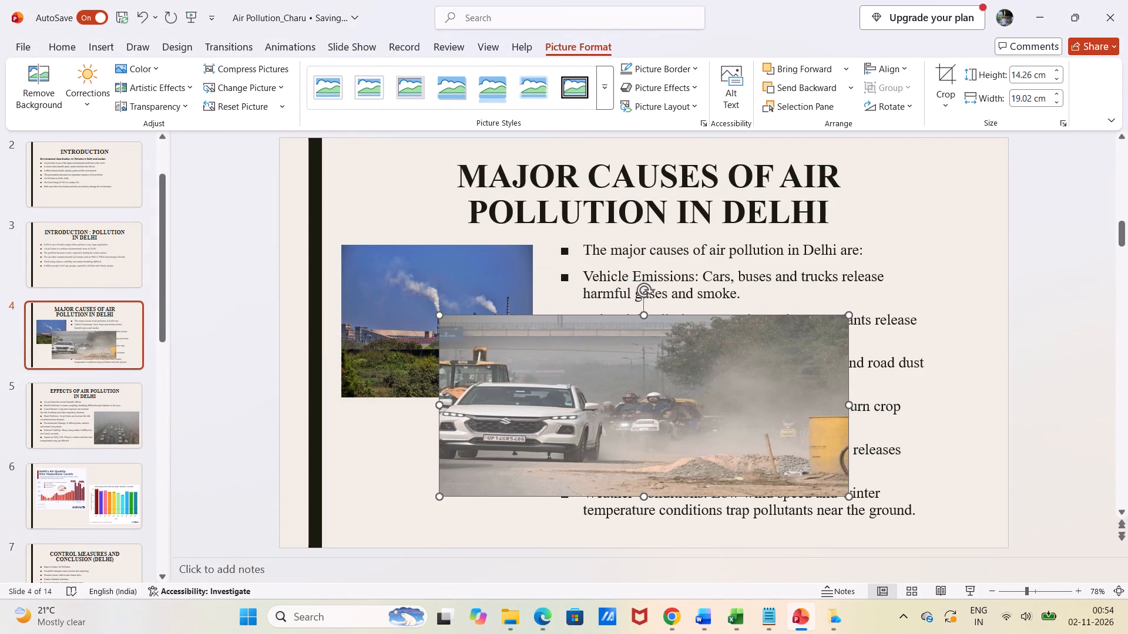
{"action": "left_click_drag", "start_coordinate": [850, 404], "coordinate": [600, 434]}
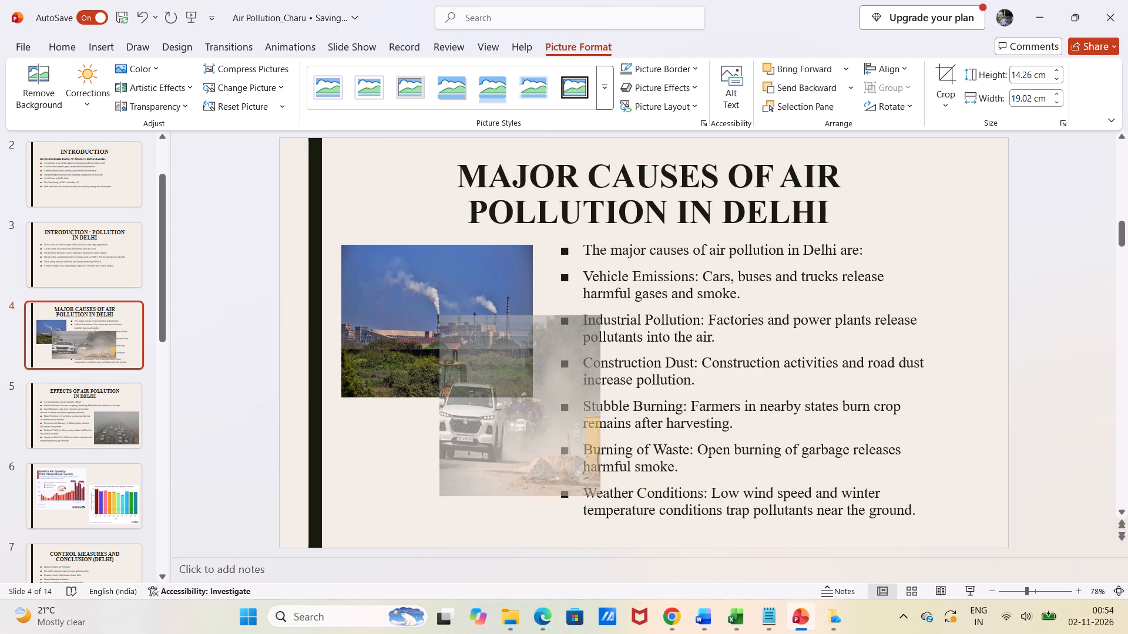
{"action": "left_click_drag", "start_coordinate": [600, 434], "coordinate": [632, 432]}
{"action": "left_click_drag", "start_coordinate": [541, 401], "coordinate": [443, 449]}
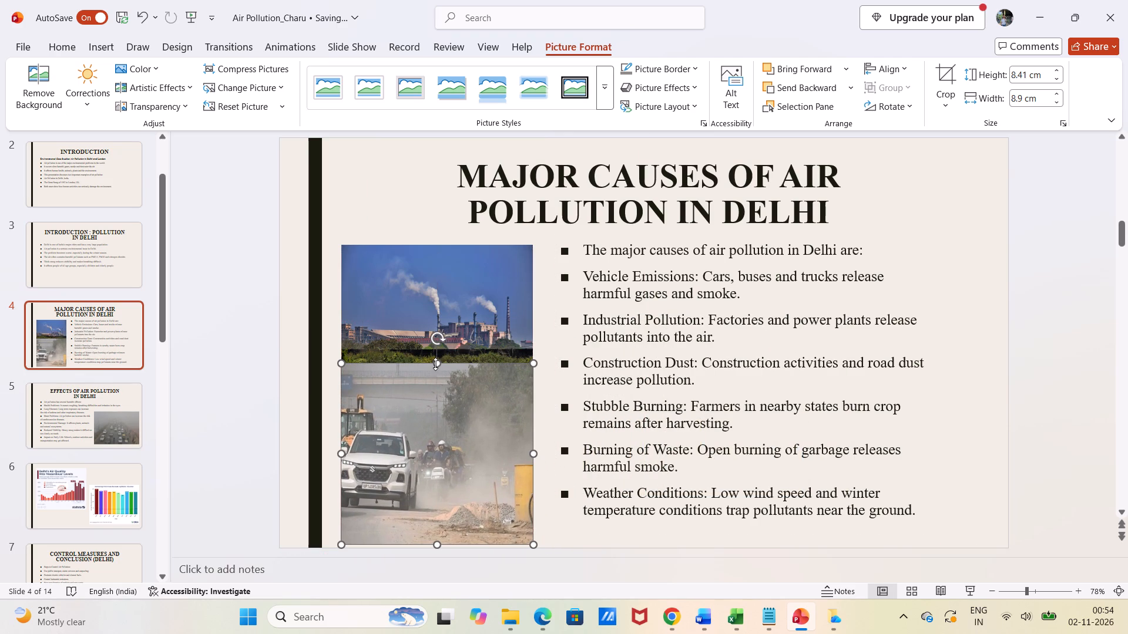
{"action": "left_click_drag", "start_coordinate": [437, 363], "coordinate": [445, 389]}
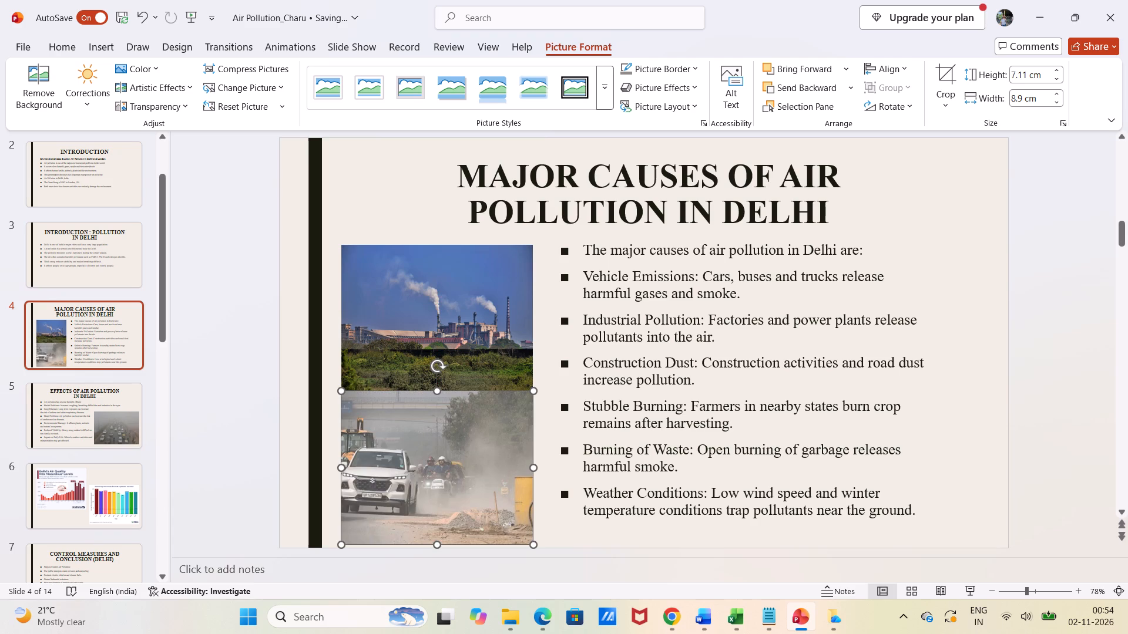
{"action": "left_click_drag", "start_coordinate": [437, 542], "coordinate": [437, 534]}
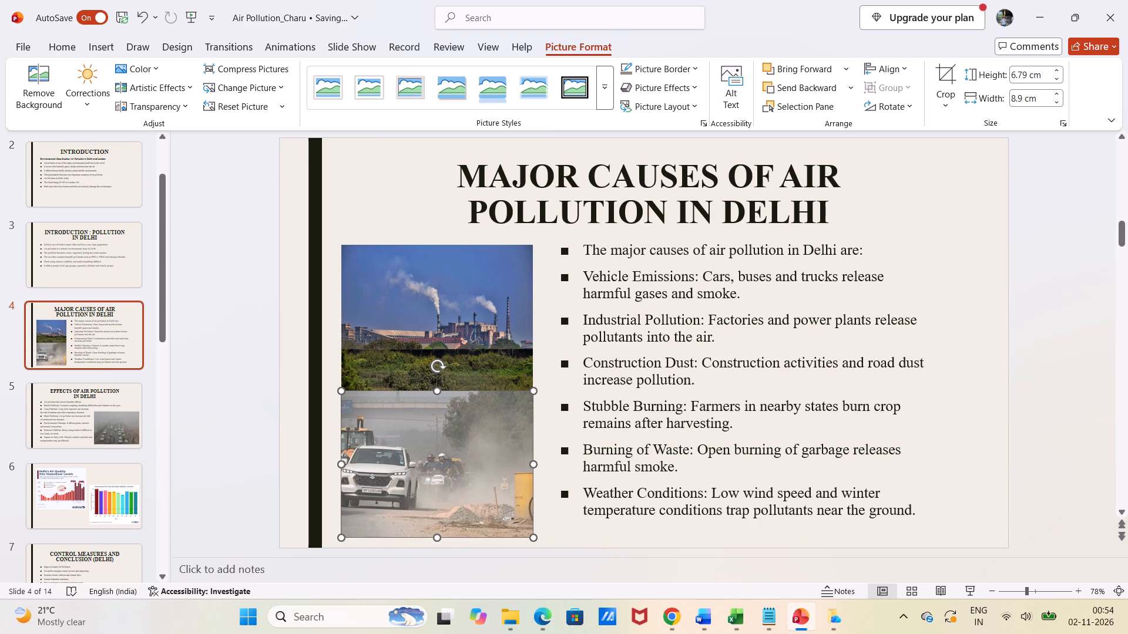
Raise the top and bottom edges of the title box slightly to shift the heading up, away from the pictures.
{"action": "left_click", "coordinate": [569, 189]}
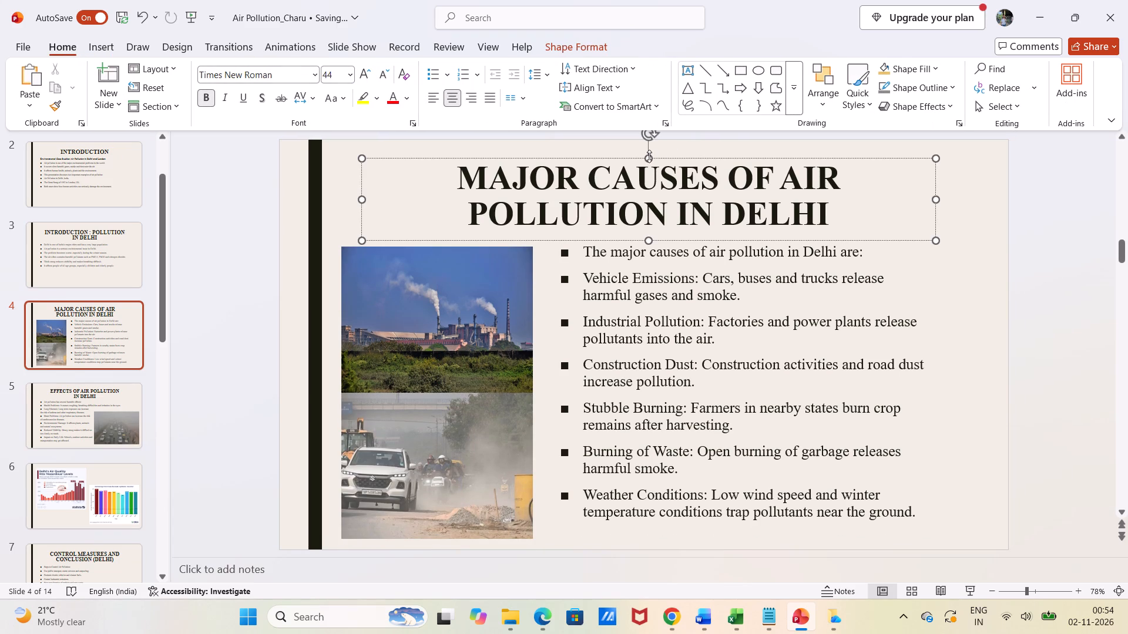
{"action": "left_click_drag", "start_coordinate": [650, 156], "coordinate": [649, 150]}
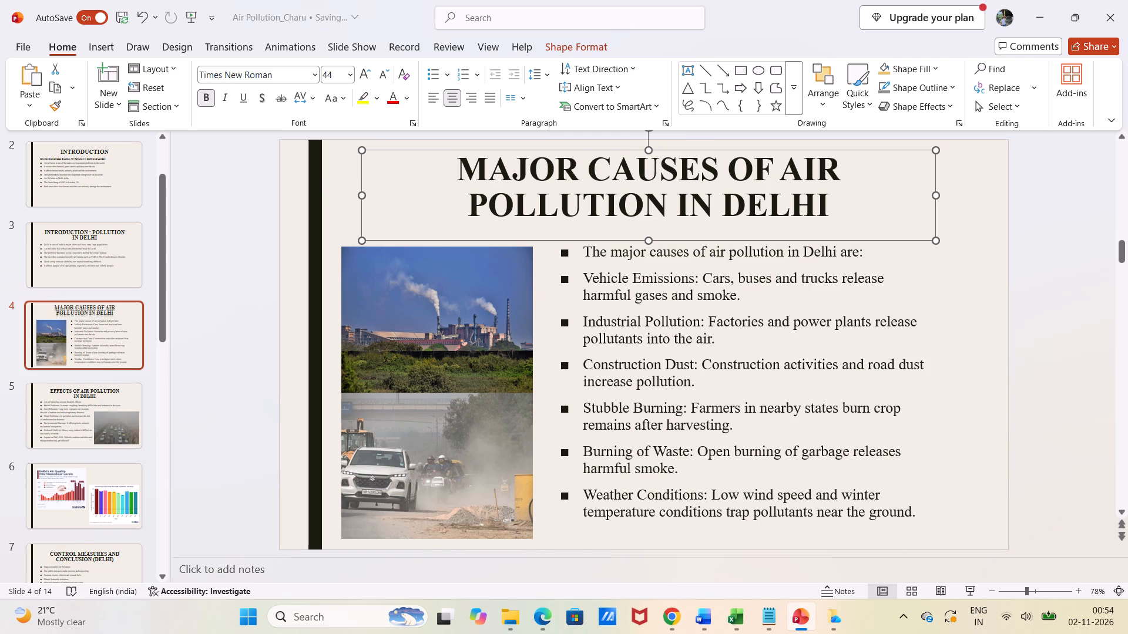
{"action": "left_click_drag", "start_coordinate": [647, 238], "coordinate": [647, 231]}
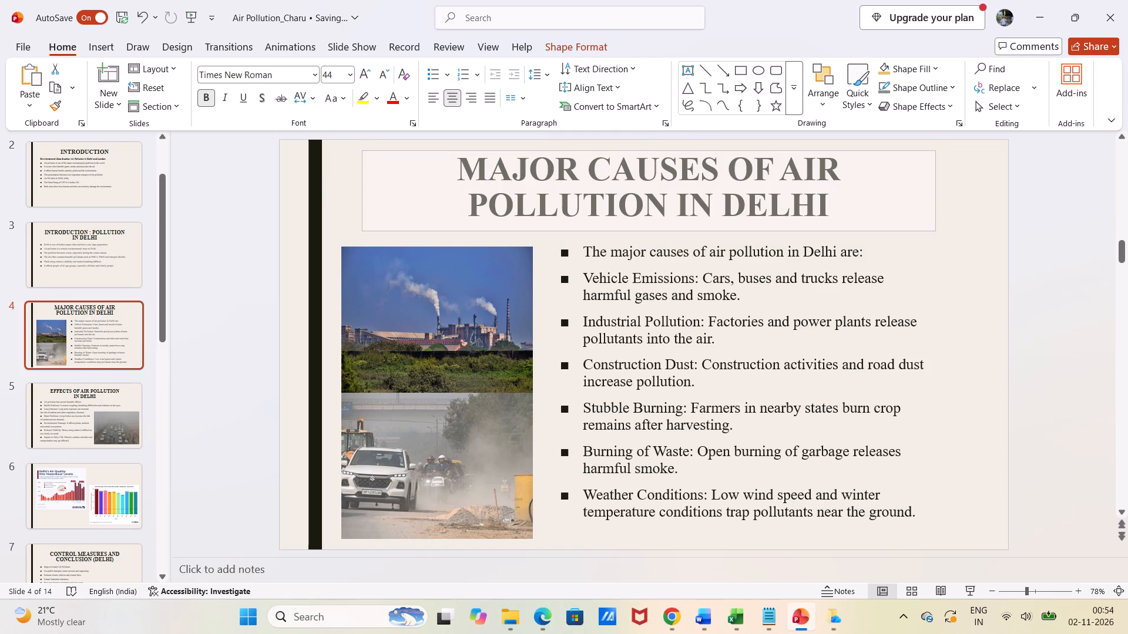
{"action": "left_click_drag", "start_coordinate": [647, 231], "coordinate": [647, 229]}
Move the factory picture up to just below the title box and trim its height slightly from the bottom edge.
{"action": "left_click_drag", "start_coordinate": [481, 308], "coordinate": [478, 288]}
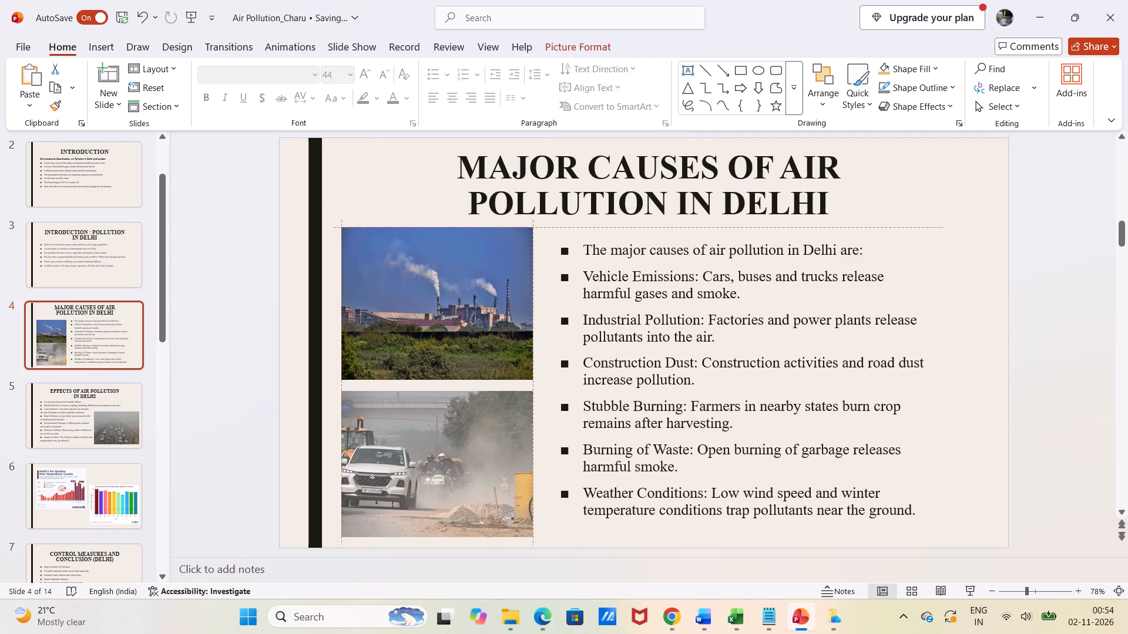
{"action": "left_click_drag", "start_coordinate": [478, 288], "coordinate": [478, 291]}
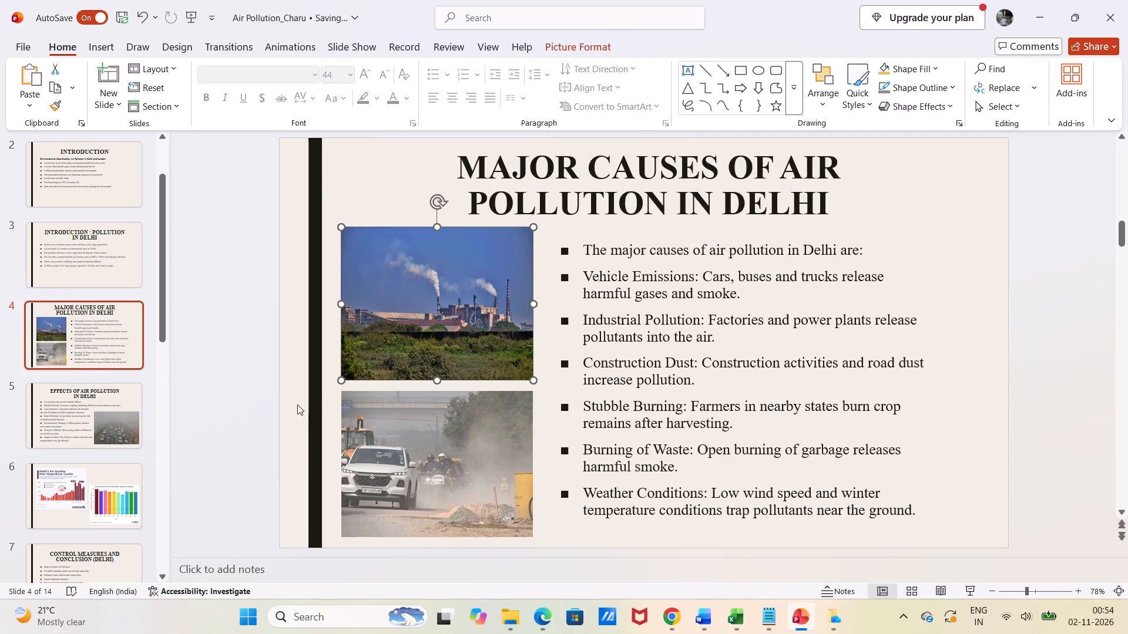
{"action": "left_click_drag", "start_coordinate": [437, 380], "coordinate": [437, 379]}
{"action": "left_click_drag", "start_coordinate": [437, 379], "coordinate": [437, 373]}
Extend the dusty road picture's top edge slightly upward to narrow the gap below the factory picture.
{"action": "left_click", "coordinate": [446, 413]}
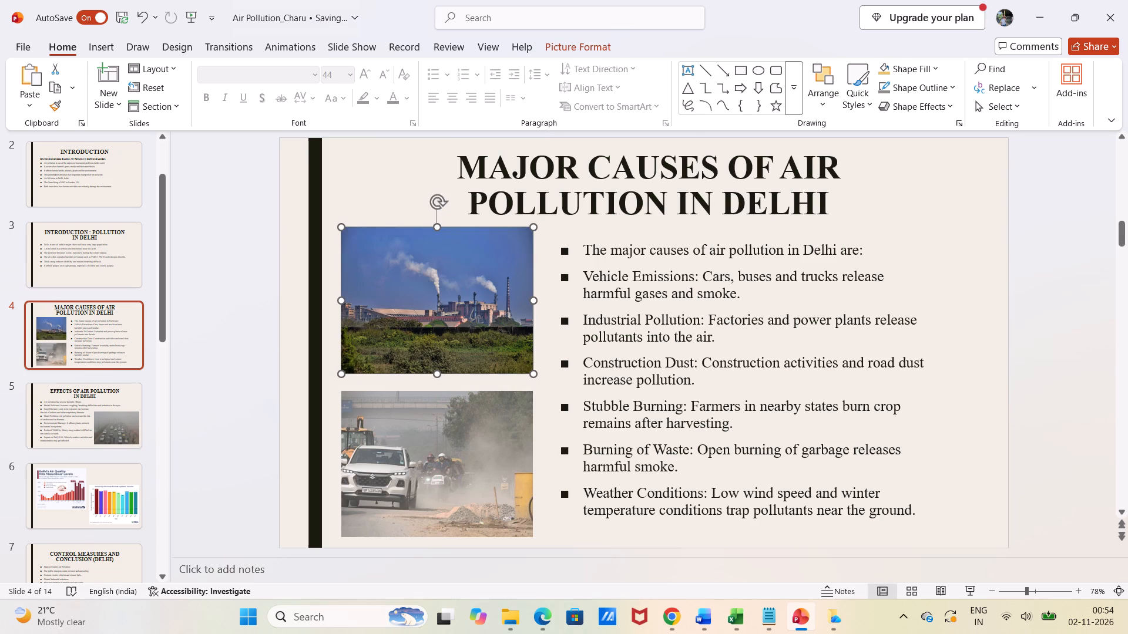
{"action": "left_click_drag", "start_coordinate": [438, 392], "coordinate": [437, 386]}
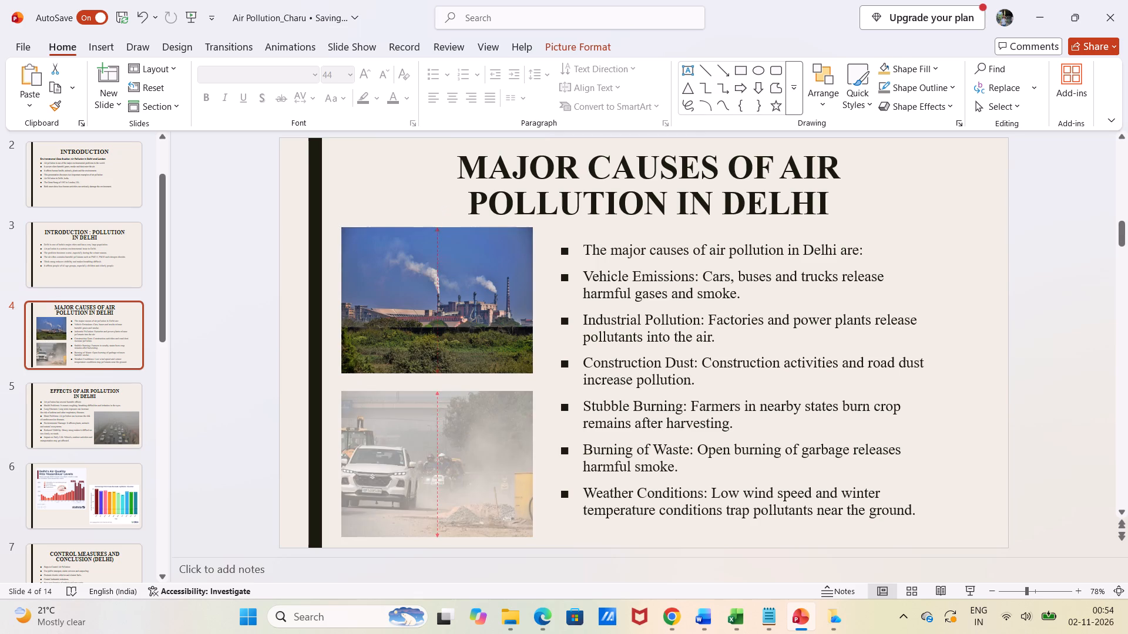
{"action": "left_click_drag", "start_coordinate": [437, 386], "coordinate": [437, 386]}
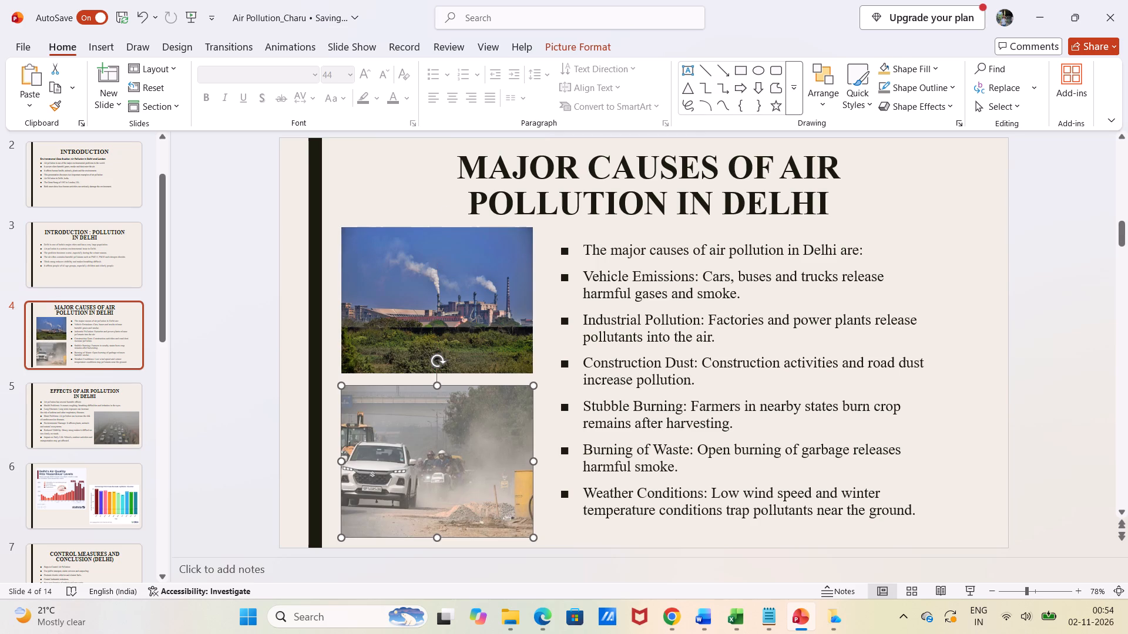
{"action": "left_click", "coordinate": [270, 477]}
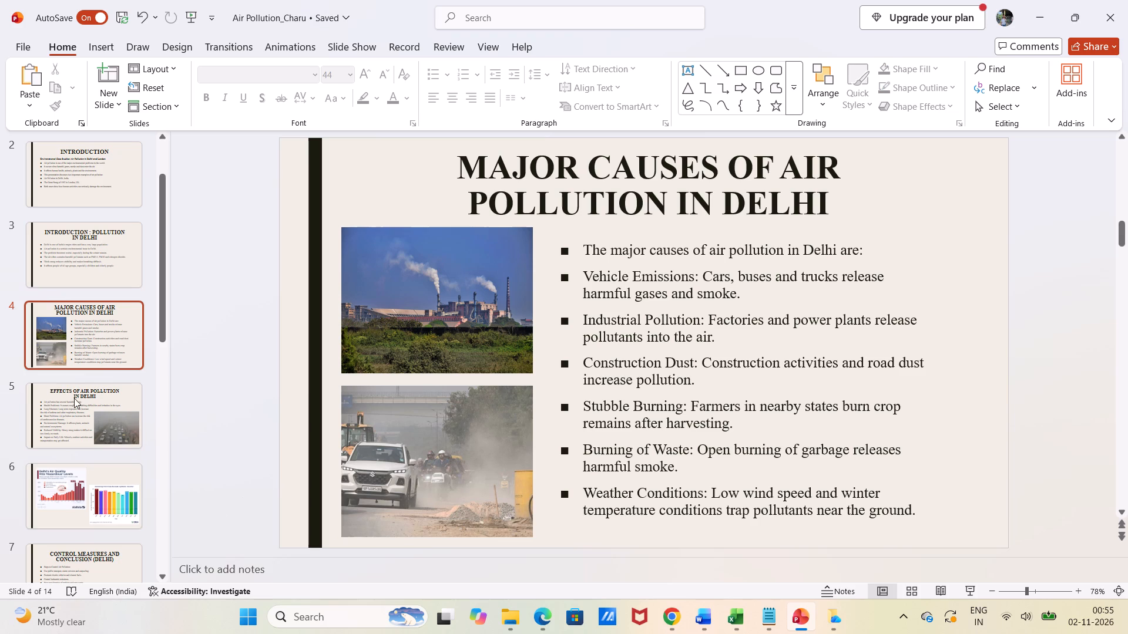
On the slide 2 Introduction, stretch the body text box down toward the slide's bottom edge.
{"action": "scroll", "coordinate": [97, 350], "scroll_direction": "up", "scroll_amount": 1}
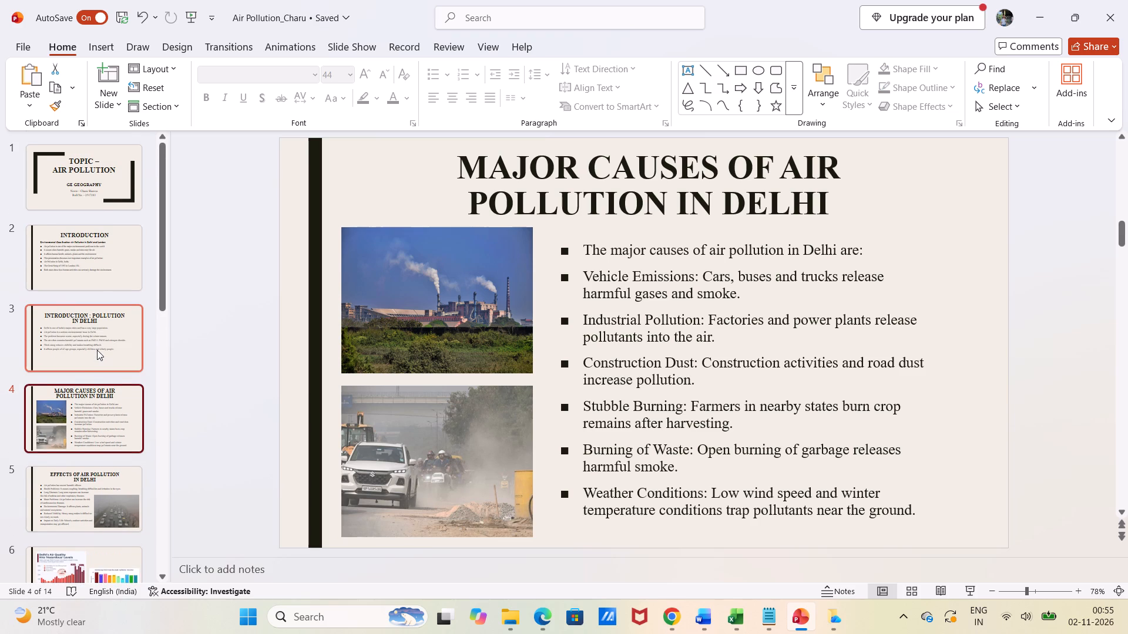
{"action": "scroll", "coordinate": [97, 350], "scroll_direction": "up", "scroll_amount": 1}
{"action": "left_click", "coordinate": [92, 247]}
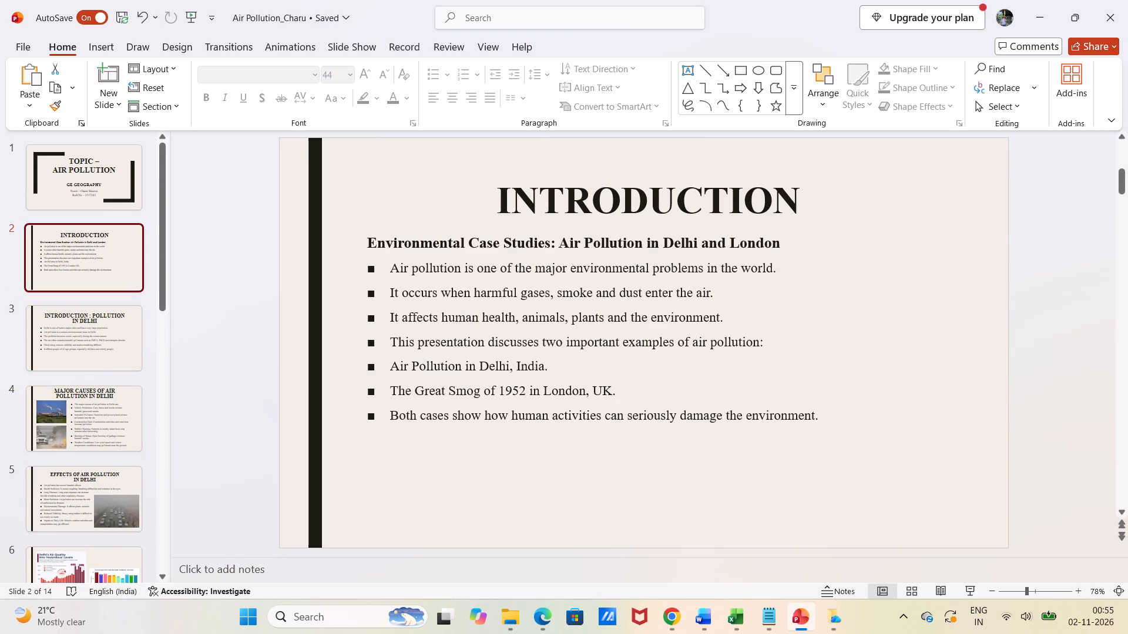
{"action": "left_click", "coordinate": [439, 291]}
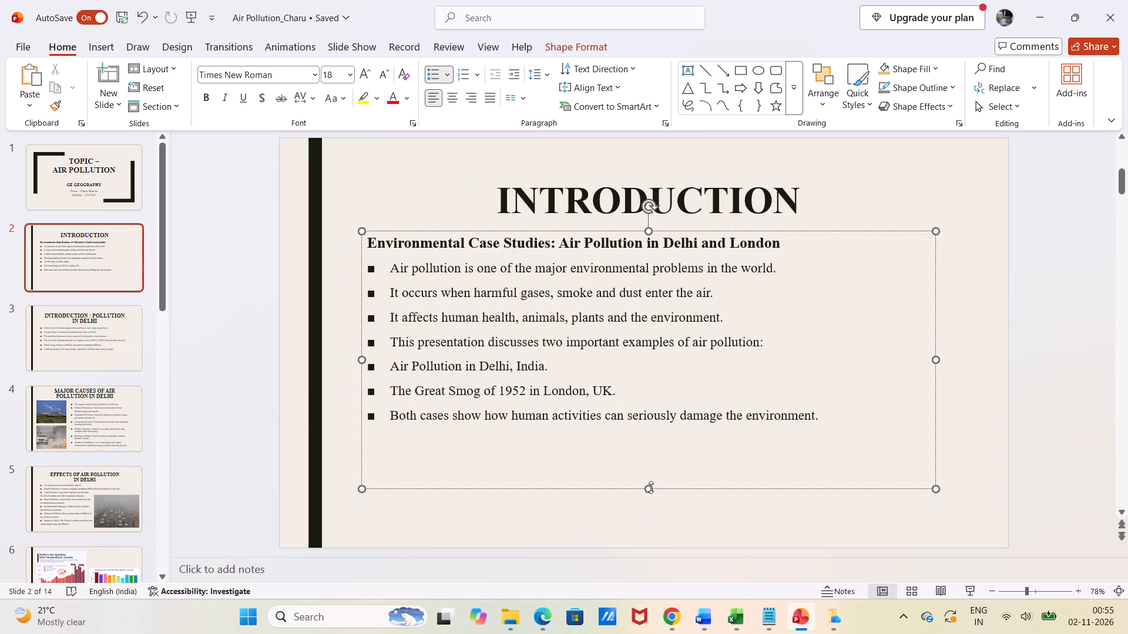
{"action": "left_click_drag", "start_coordinate": [652, 490], "coordinate": [644, 520]}
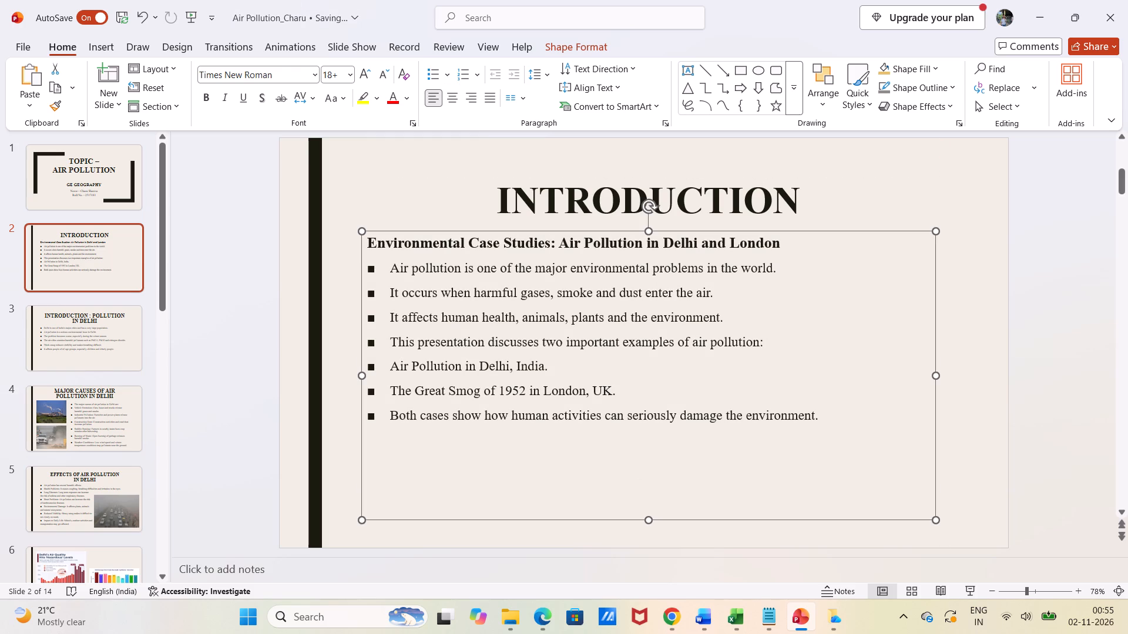
Set the font size of all the Introduction body text, including its bold heading line, to 20.
{"action": "left_click_drag", "start_coordinate": [367, 242], "coordinate": [815, 430]}
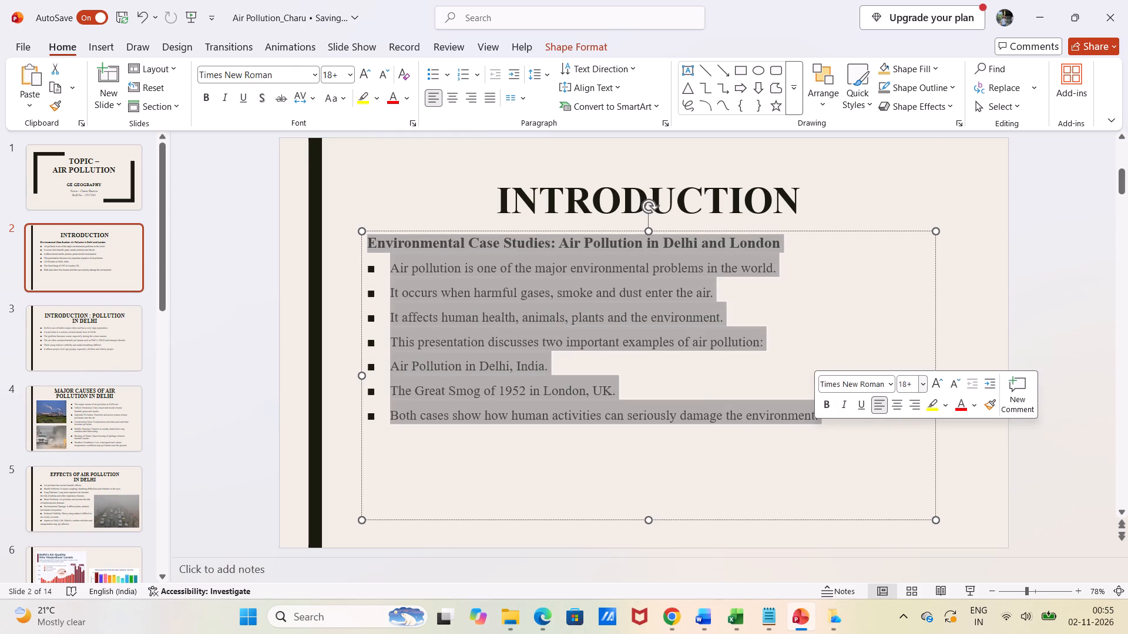
{"action": "left_click", "coordinate": [904, 383]}
{"action": "type", "text": "20"}
{"action": "key", "text": "Return"}
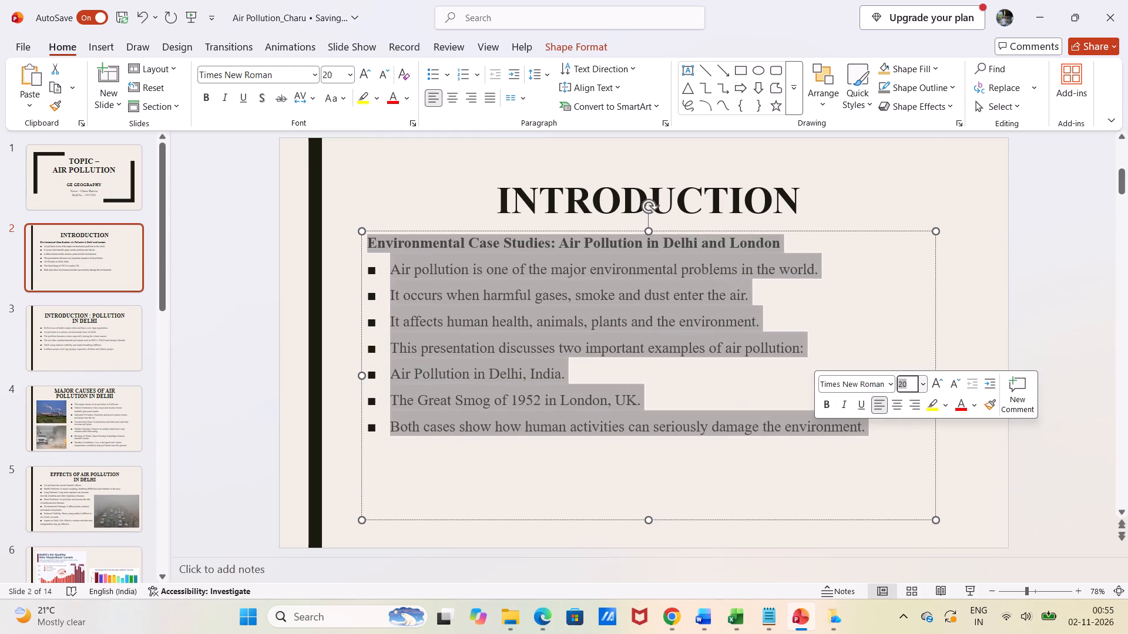
{"action": "left_click", "coordinate": [625, 477]}
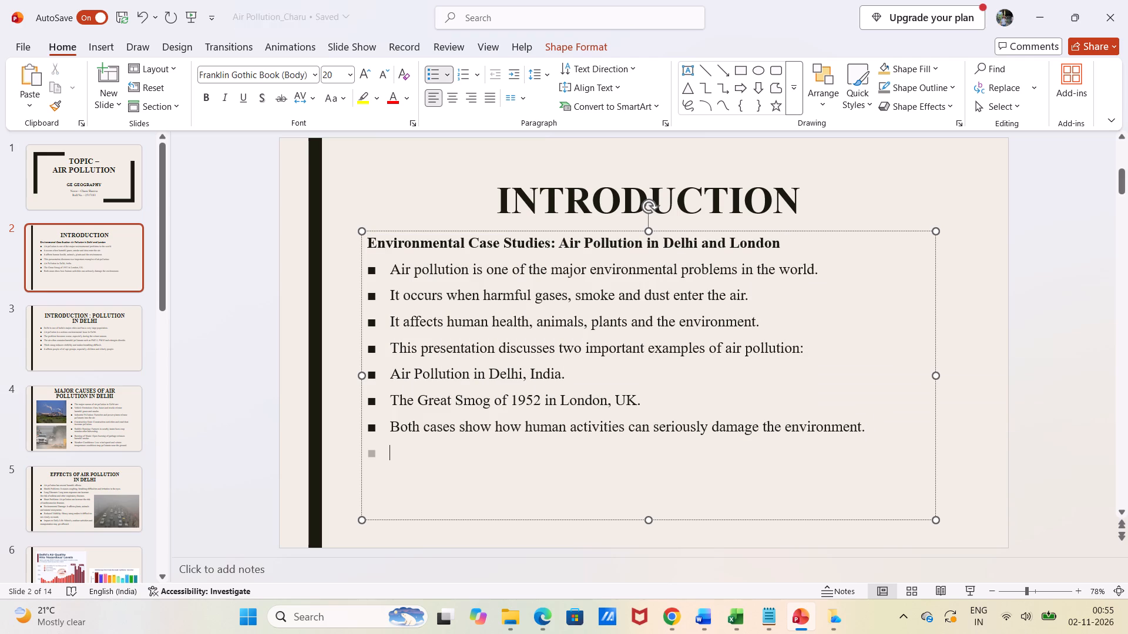
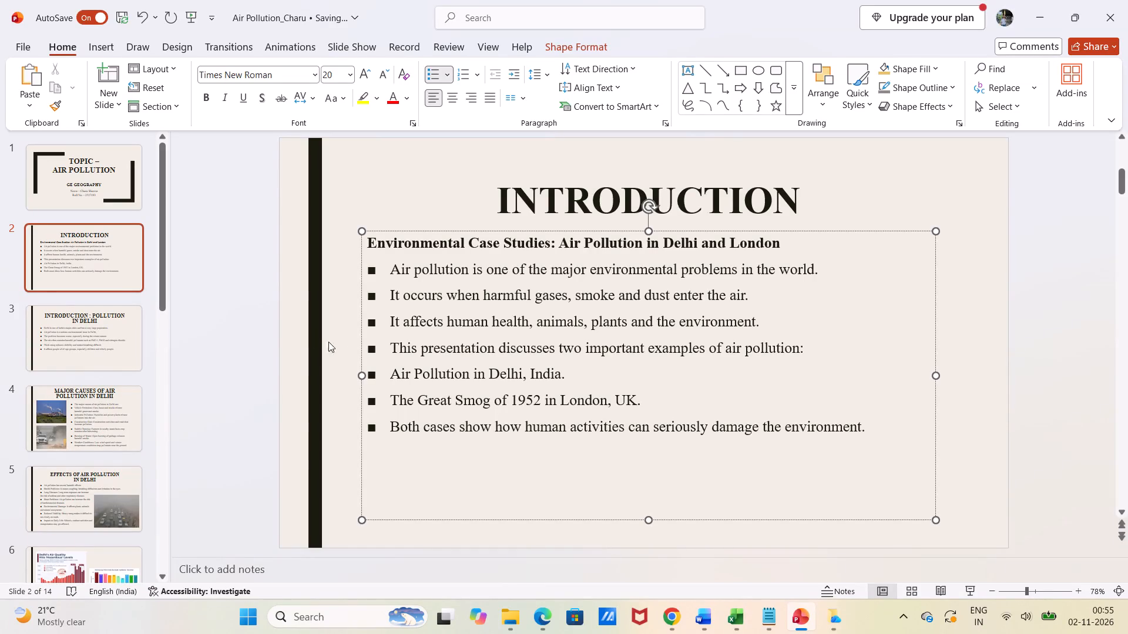
Bring up slide 7, Control Measures and Conclusion (Delhi), for editing.
{"action": "left_click", "coordinate": [244, 323]}
{"action": "scroll", "coordinate": [112, 454], "scroll_direction": "down", "scroll_amount": 2}
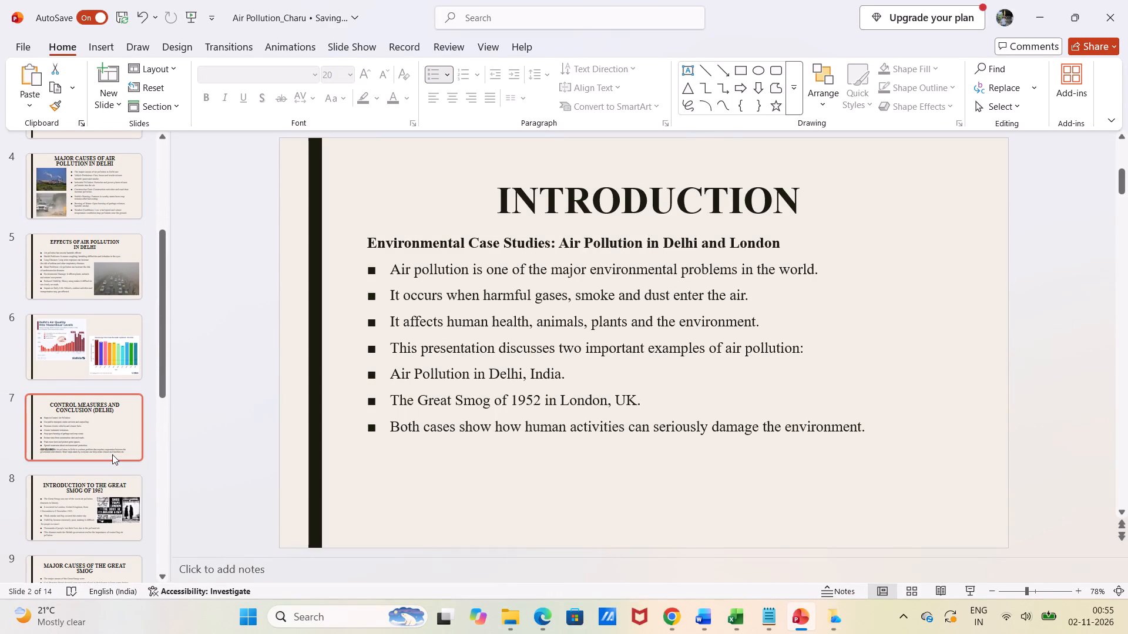
{"action": "left_click", "coordinate": [105, 342]}
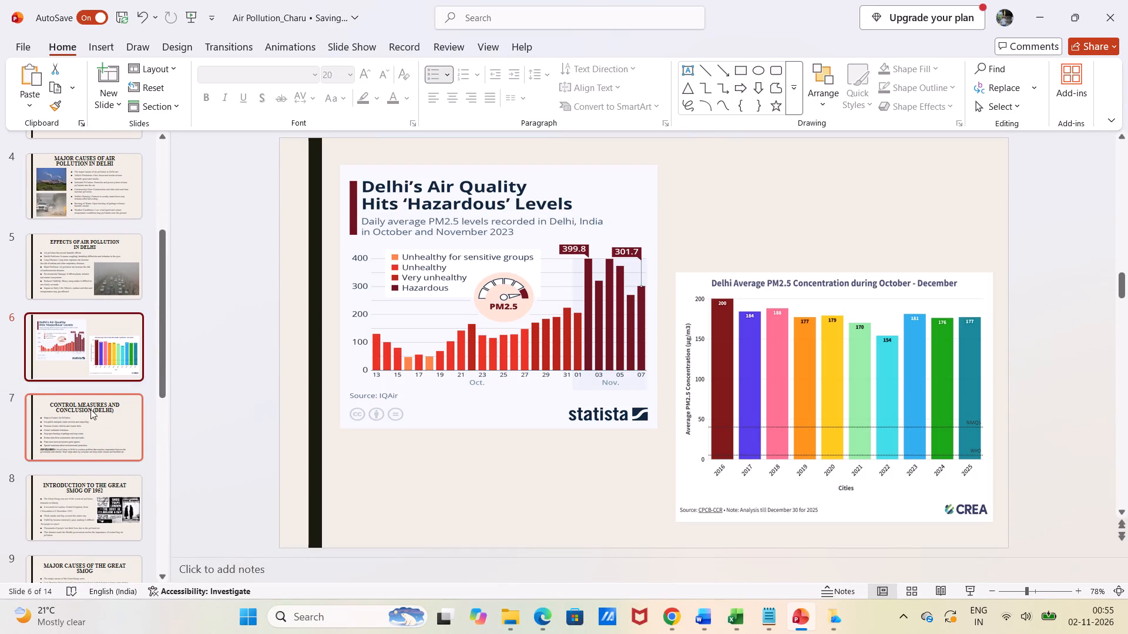
{"action": "left_click", "coordinate": [76, 437]}
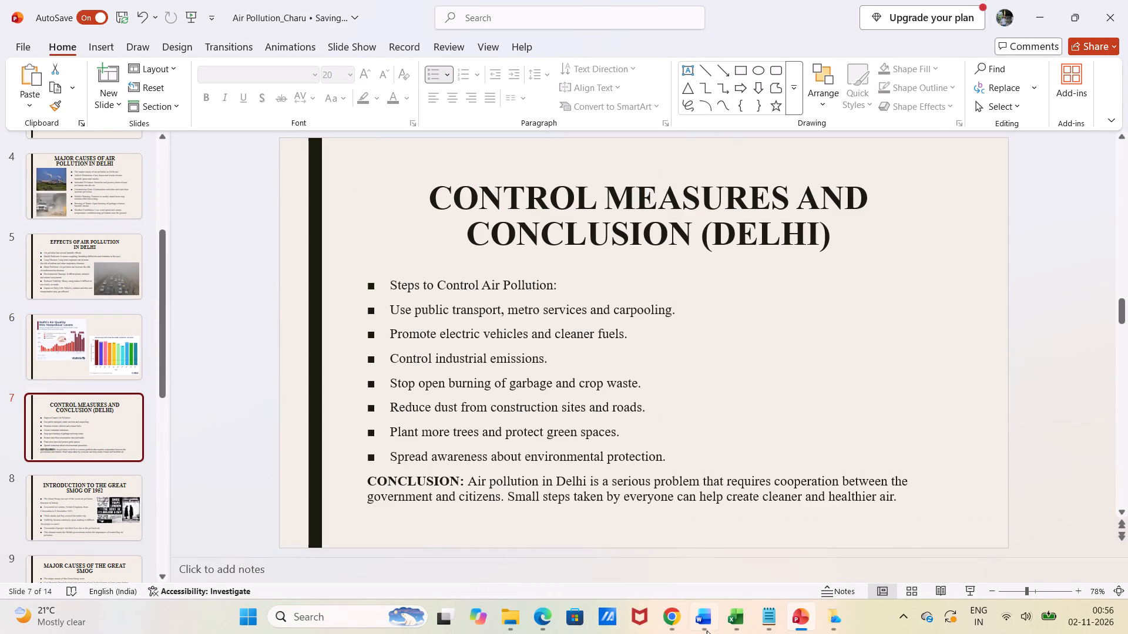
Switch to Chrome and save ChatGPT's electric bus picture, suggested for the Control Measures slide, under the name control.
{"action": "left_click", "coordinate": [676, 615]}
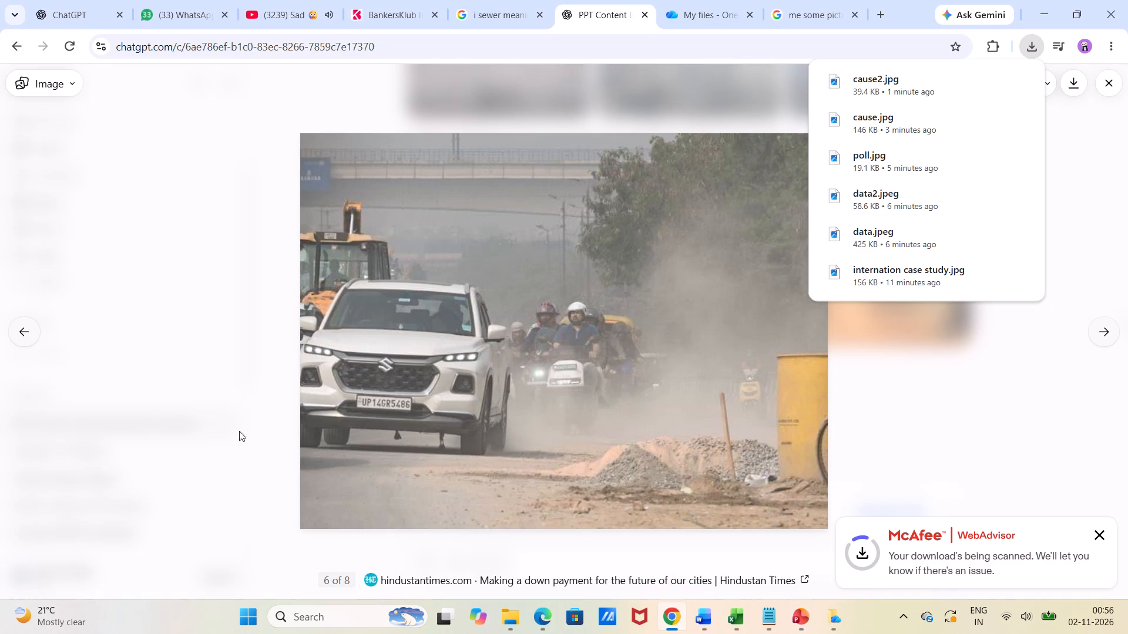
{"action": "left_click", "coordinate": [155, 392]}
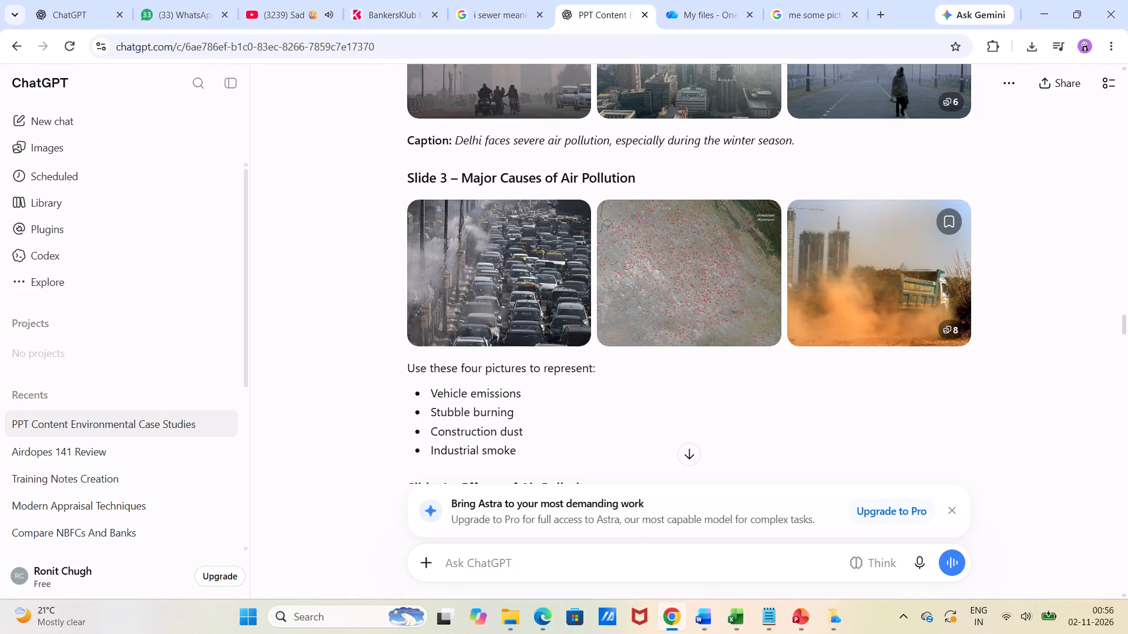
{"action": "scroll", "coordinate": [499, 362], "scroll_direction": "down", "scroll_amount": 4}
{"action": "scroll", "coordinate": [499, 362], "scroll_direction": "up", "scroll_amount": 1}
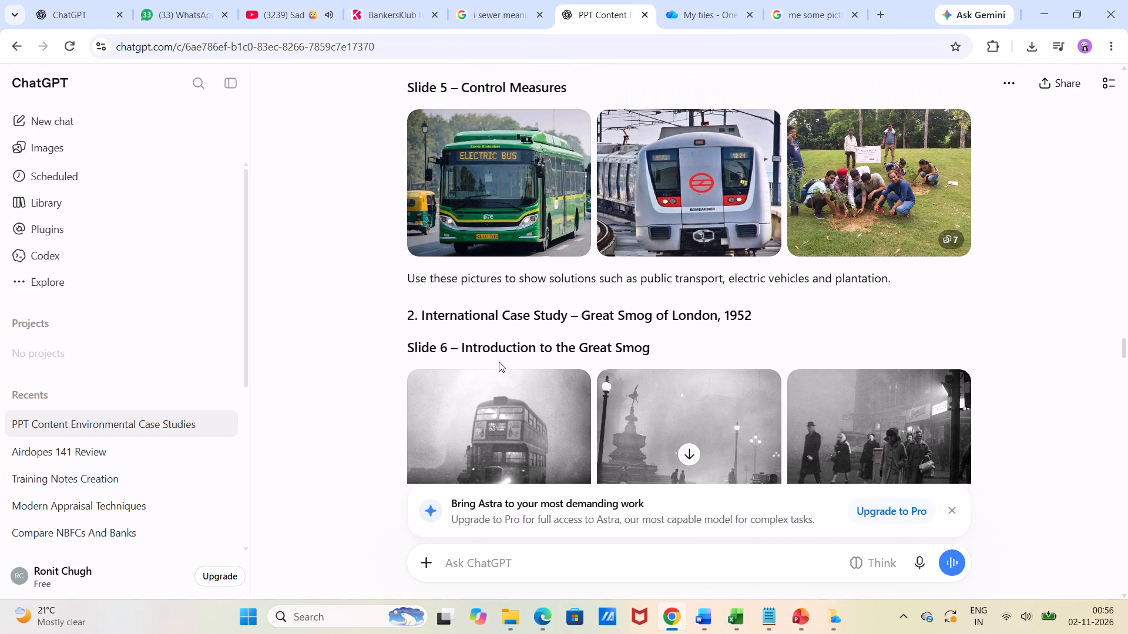
{"action": "left_click", "coordinate": [513, 205]}
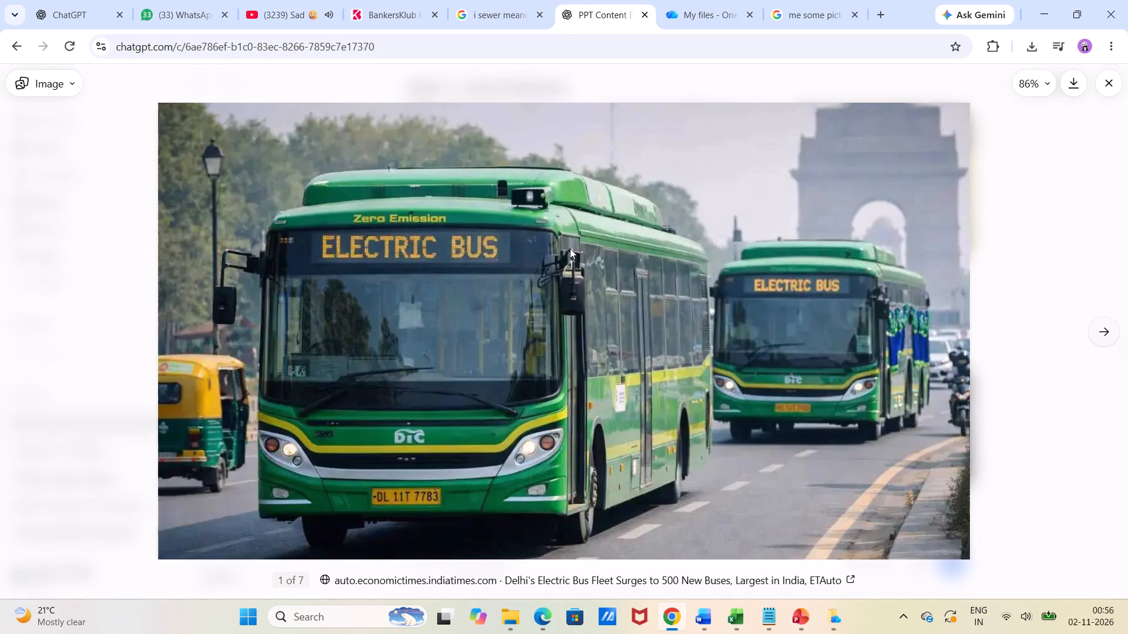
{"action": "right_click", "coordinate": [657, 298]}
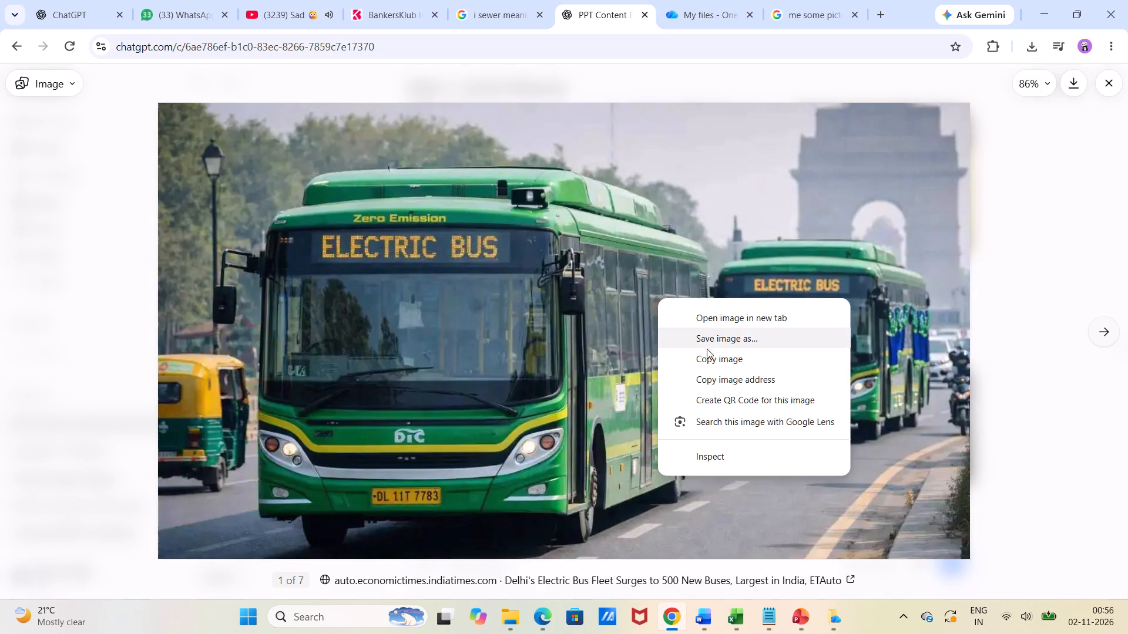
{"action": "left_click", "coordinate": [700, 342]}
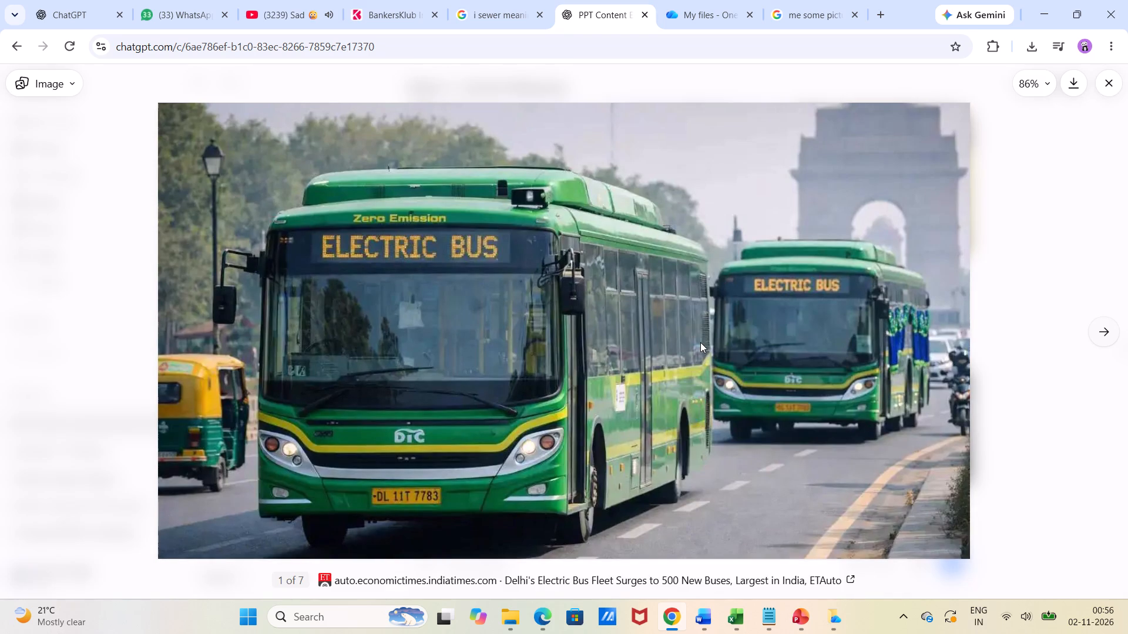
{"action": "type", "text": "control"}
{"action": "key", "text": "Return"}
Save the tree-planting picture from the same ChatGPT image set under the name control2.
{"action": "key", "text": "Right"}
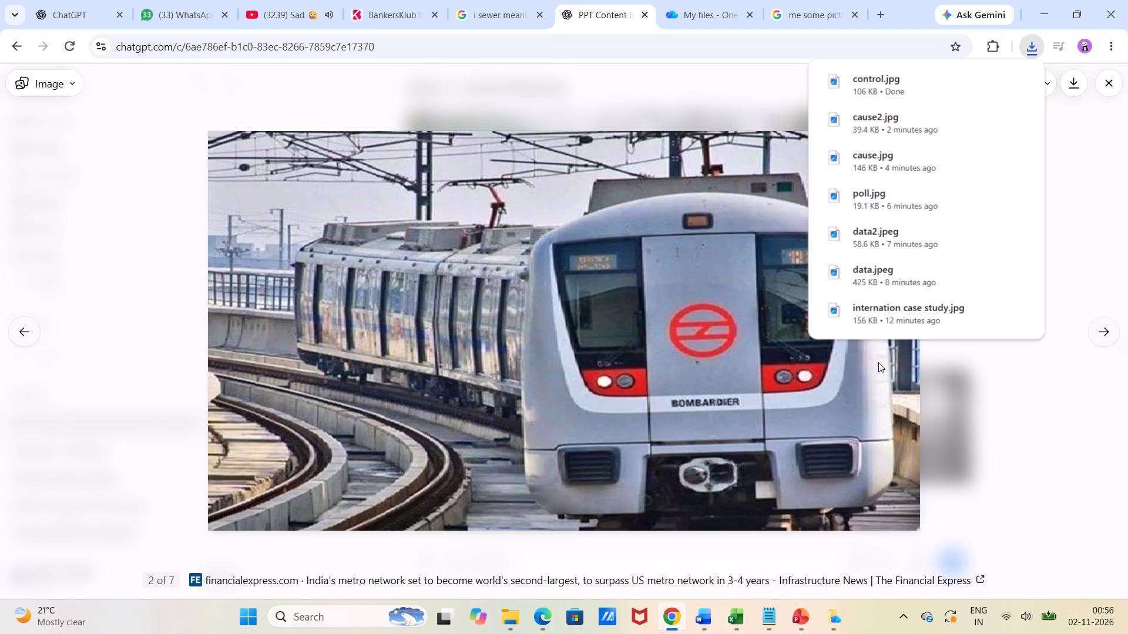
{"action": "key", "text": "Right"}
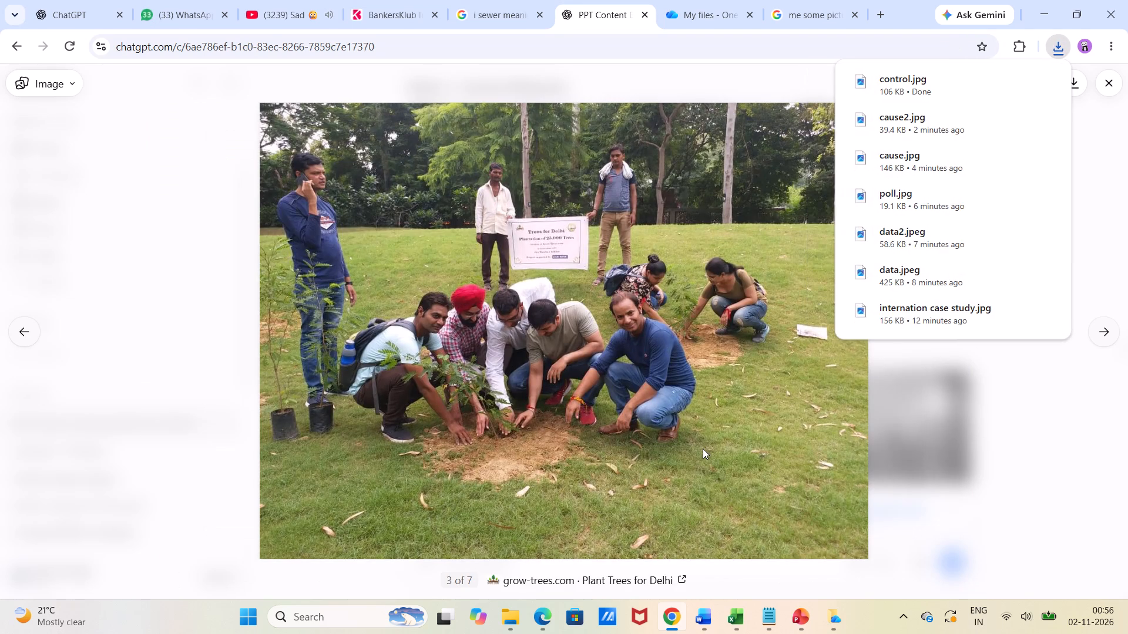
{"action": "left_click", "coordinate": [703, 448]}
{"action": "right_click", "coordinate": [703, 448]}
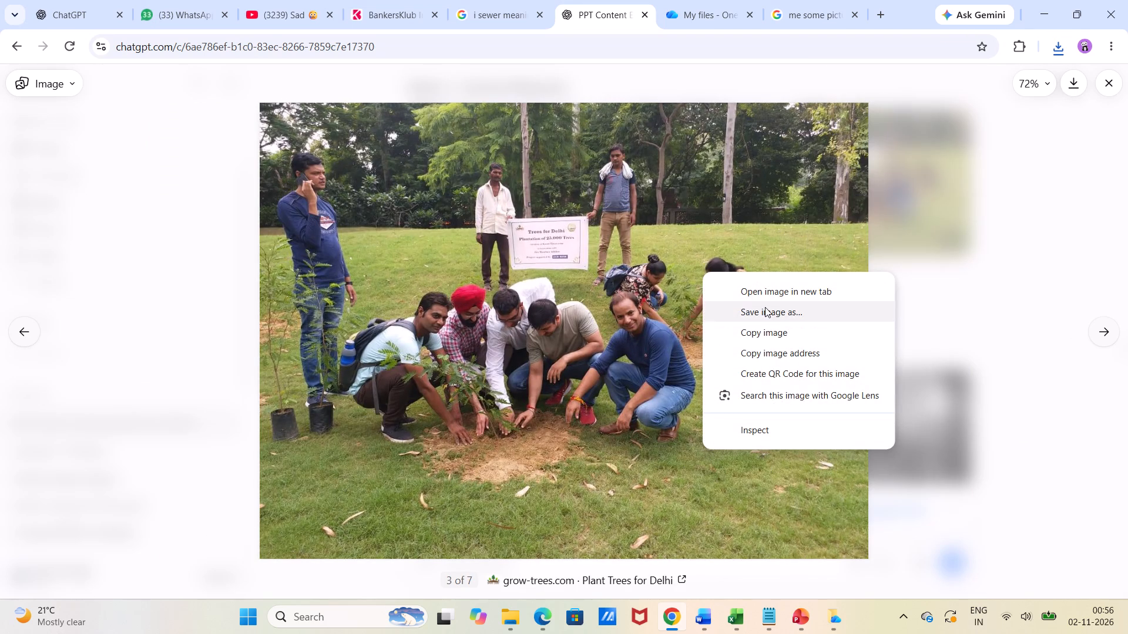
{"action": "left_click", "coordinate": [765, 307]}
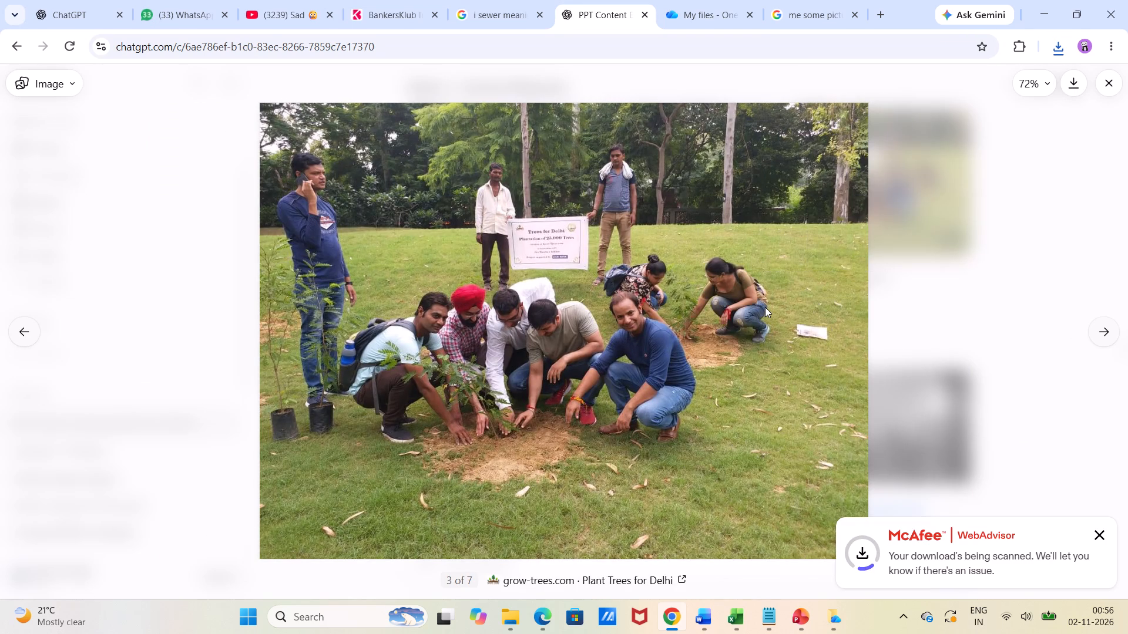
{"action": "type", "text": "control2"}
{"action": "key", "text": "Return"}
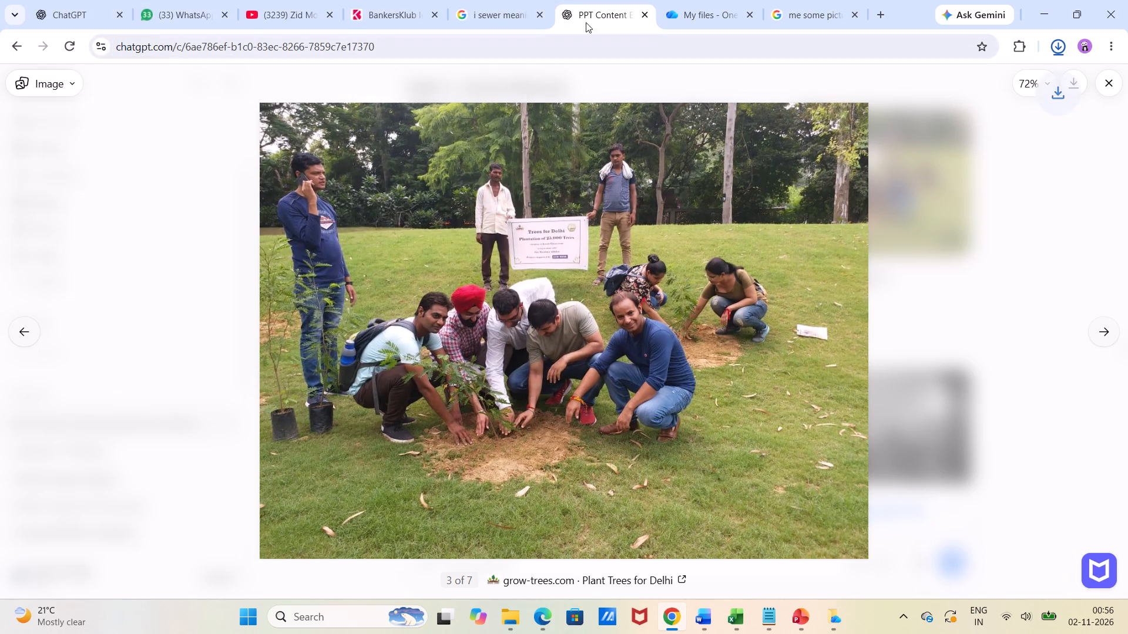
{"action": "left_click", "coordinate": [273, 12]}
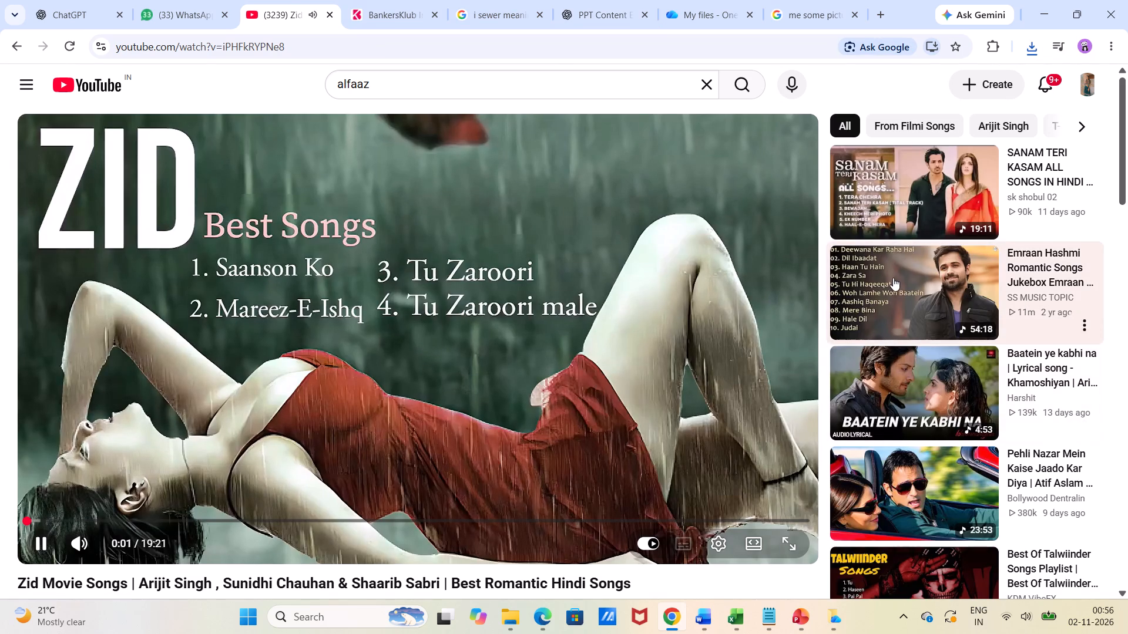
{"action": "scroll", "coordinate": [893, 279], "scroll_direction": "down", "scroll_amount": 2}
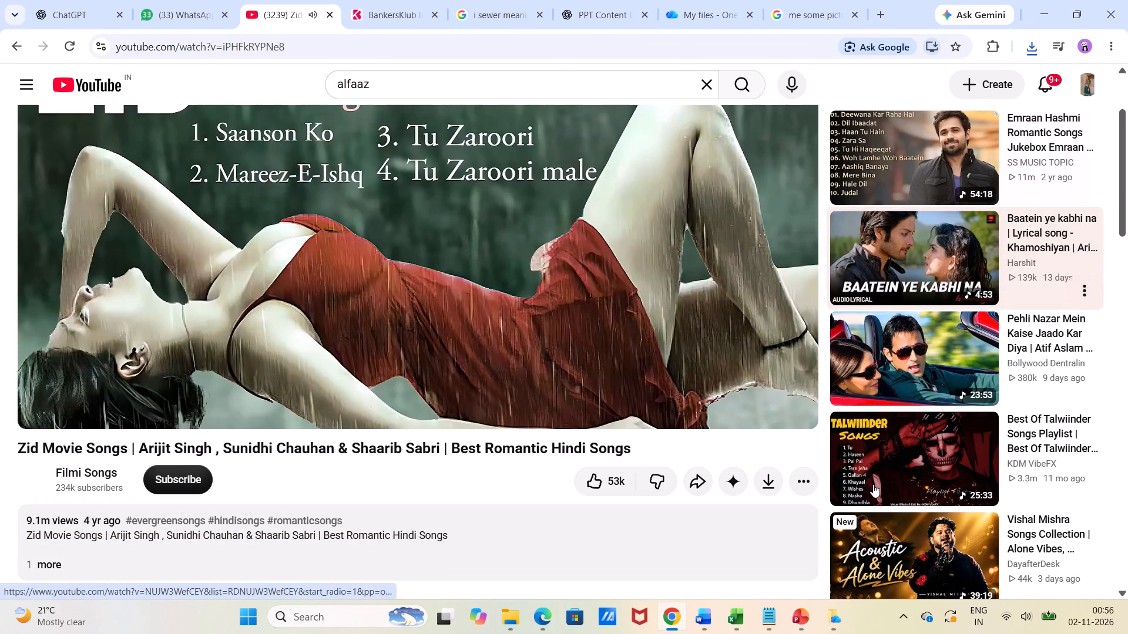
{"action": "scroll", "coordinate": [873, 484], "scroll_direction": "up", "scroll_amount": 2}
Switch to PowerPoint and insert the saved picture control on the Control Measures and Conclusion (Delhi) slide.
{"action": "left_click", "coordinate": [794, 619]}
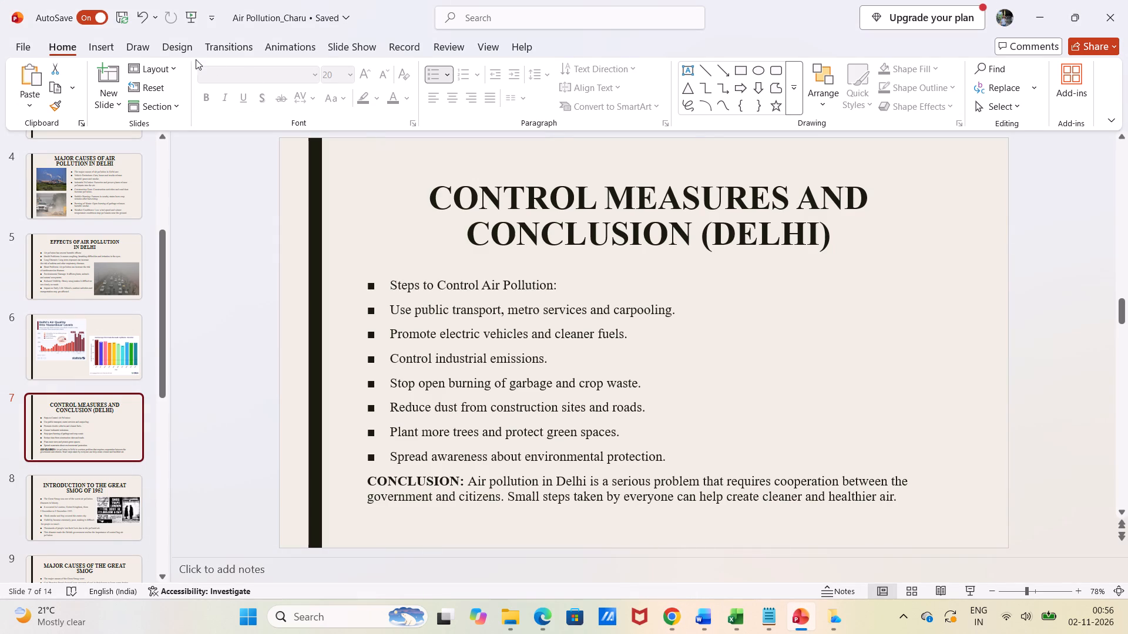
{"action": "left_click", "coordinate": [108, 45]}
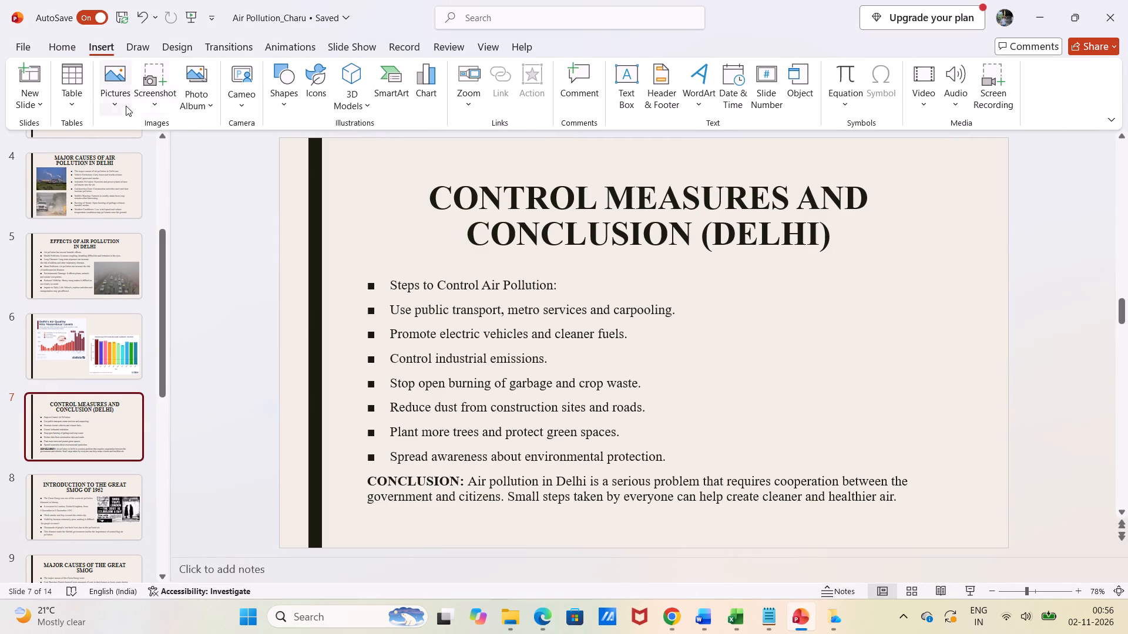
{"action": "left_click", "coordinate": [110, 102]}
{"action": "left_click", "coordinate": [143, 149]}
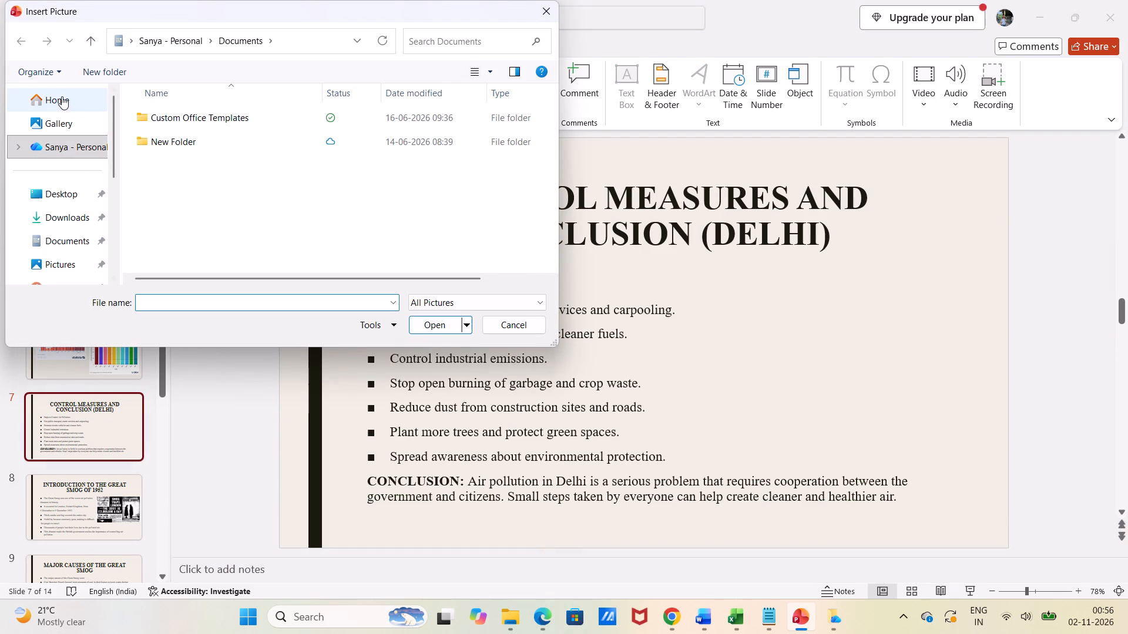
{"action": "left_click", "coordinate": [62, 96]}
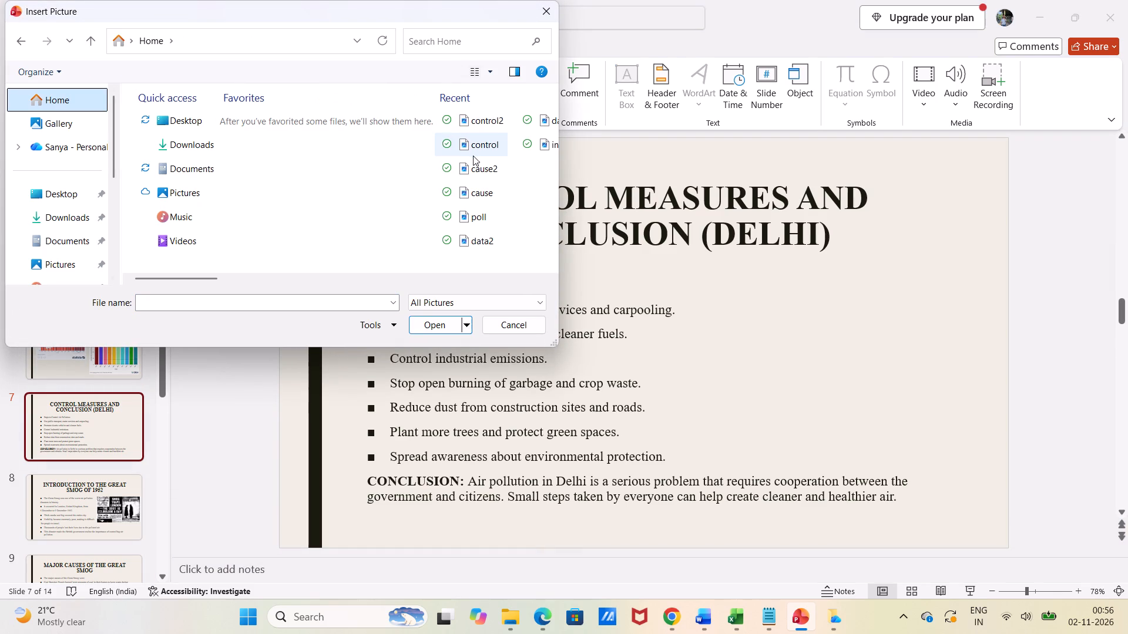
{"action": "left_click", "coordinate": [474, 149]}
{"action": "left_click", "coordinate": [440, 328]}
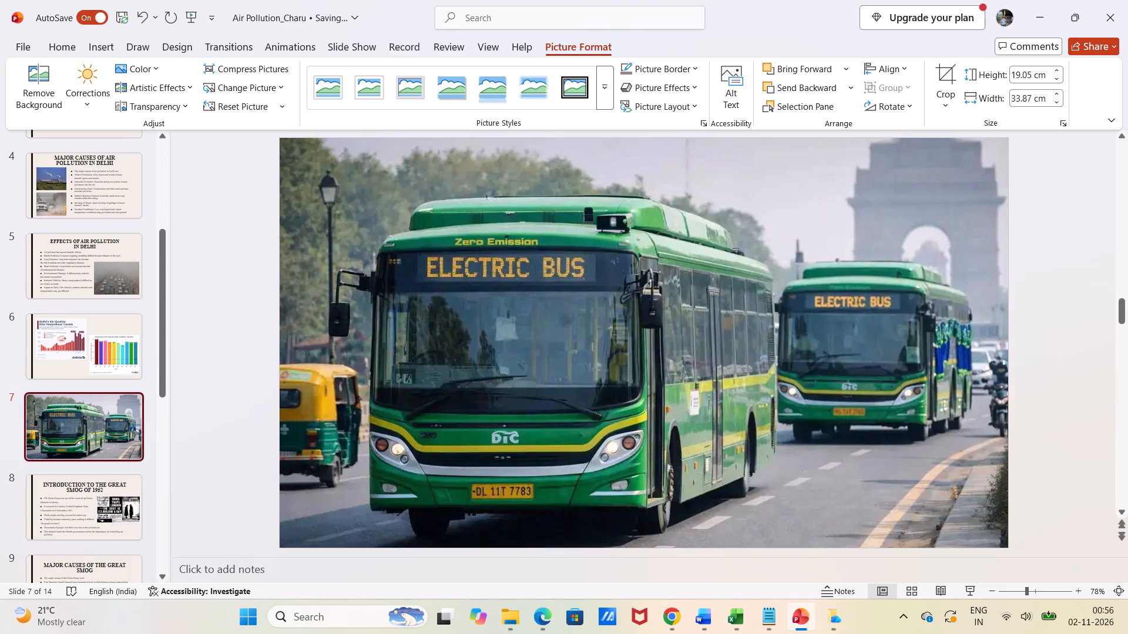
Shrink the bus picture to about 8.39 cm high by 12.24 cm wide and place it beside the bullet list, below the title.
{"action": "left_click", "coordinate": [317, 355]}
{"action": "left_click_drag", "start_coordinate": [281, 342], "coordinate": [592, 367]}
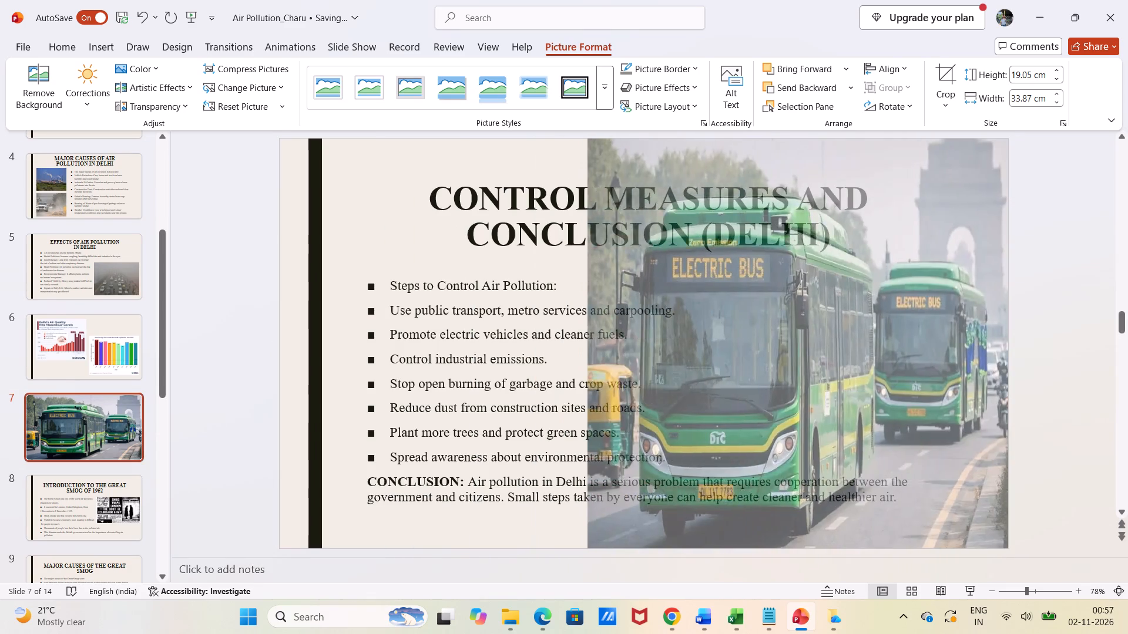
{"action": "left_click_drag", "start_coordinate": [592, 367], "coordinate": [603, 371]}
{"action": "left_click_drag", "start_coordinate": [806, 548], "coordinate": [809, 373]}
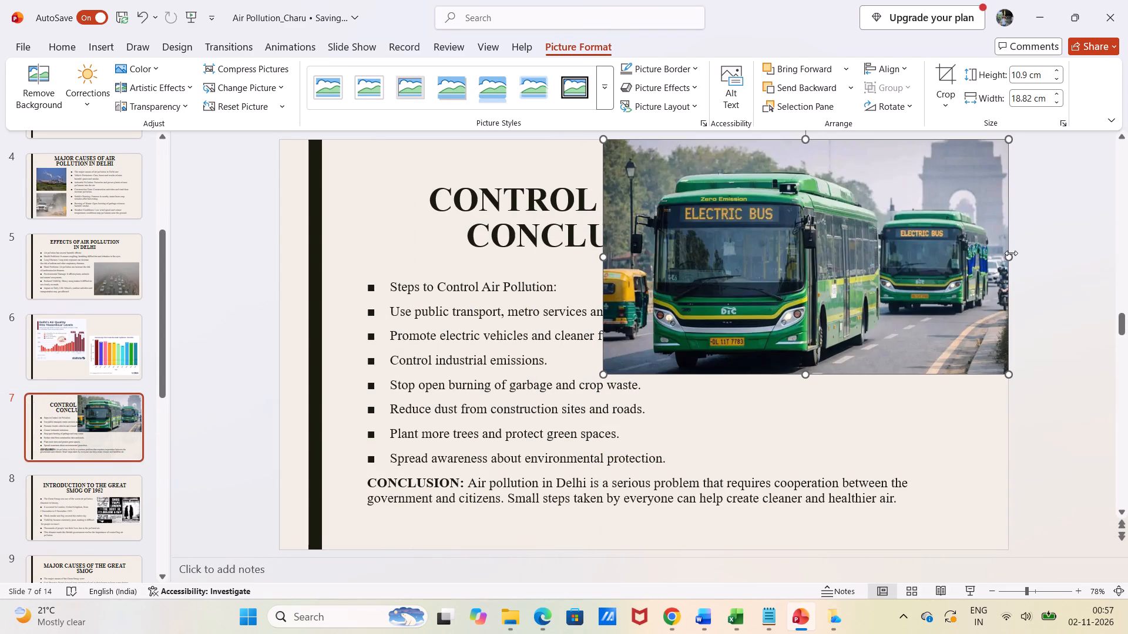
{"action": "left_click_drag", "start_coordinate": [1010, 259], "coordinate": [867, 292]}
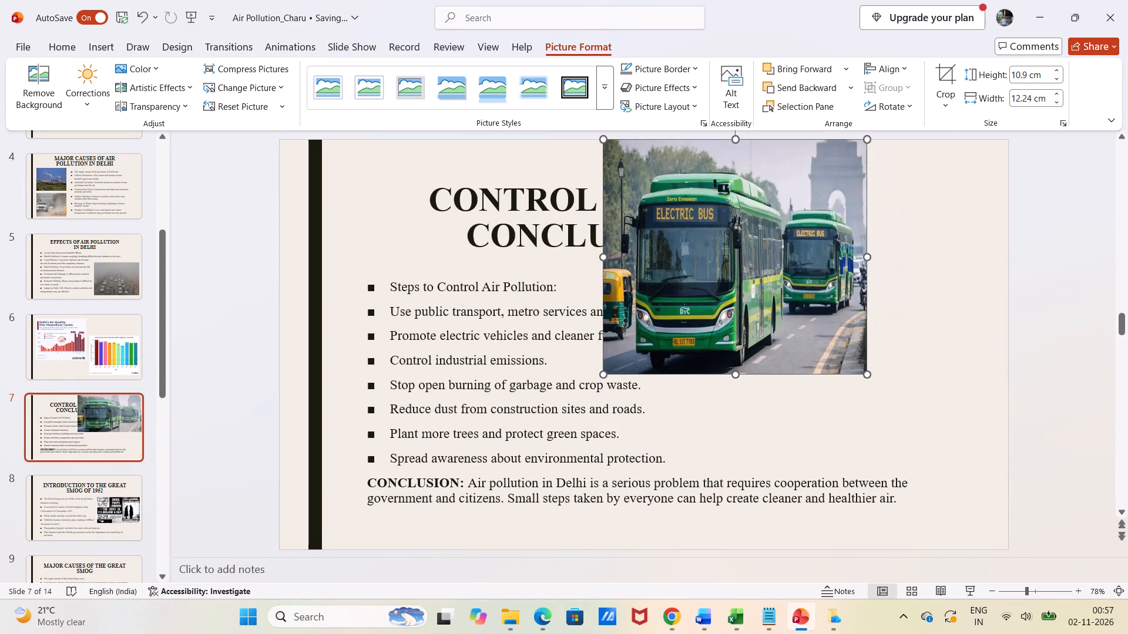
{"action": "left_click_drag", "start_coordinate": [744, 269], "coordinate": [835, 337]}
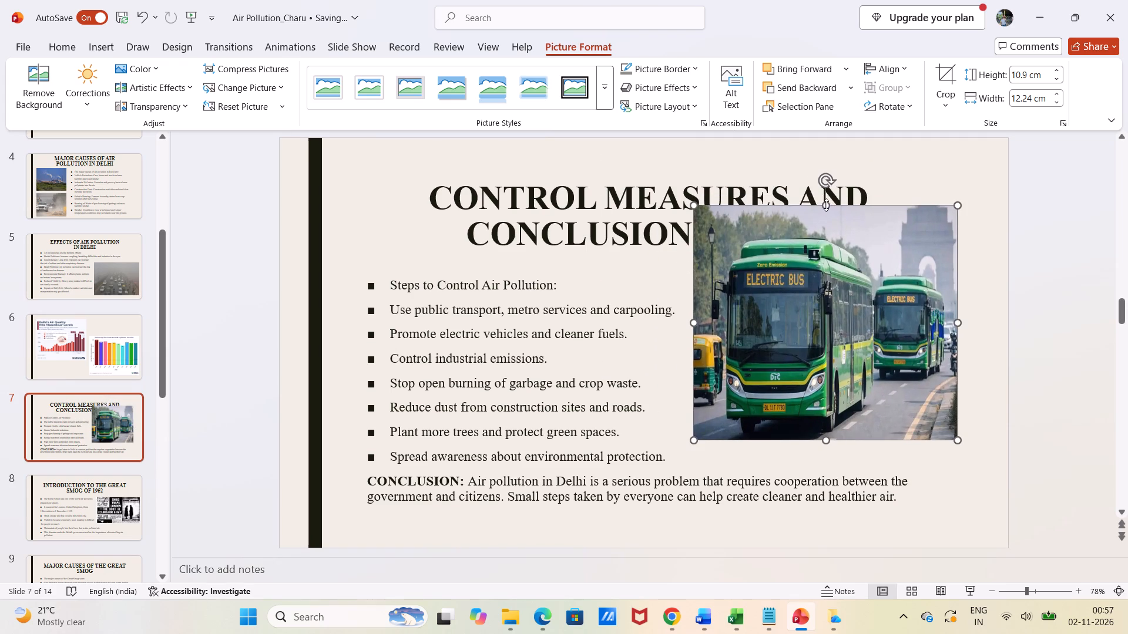
{"action": "left_click_drag", "start_coordinate": [826, 205], "coordinate": [837, 259]}
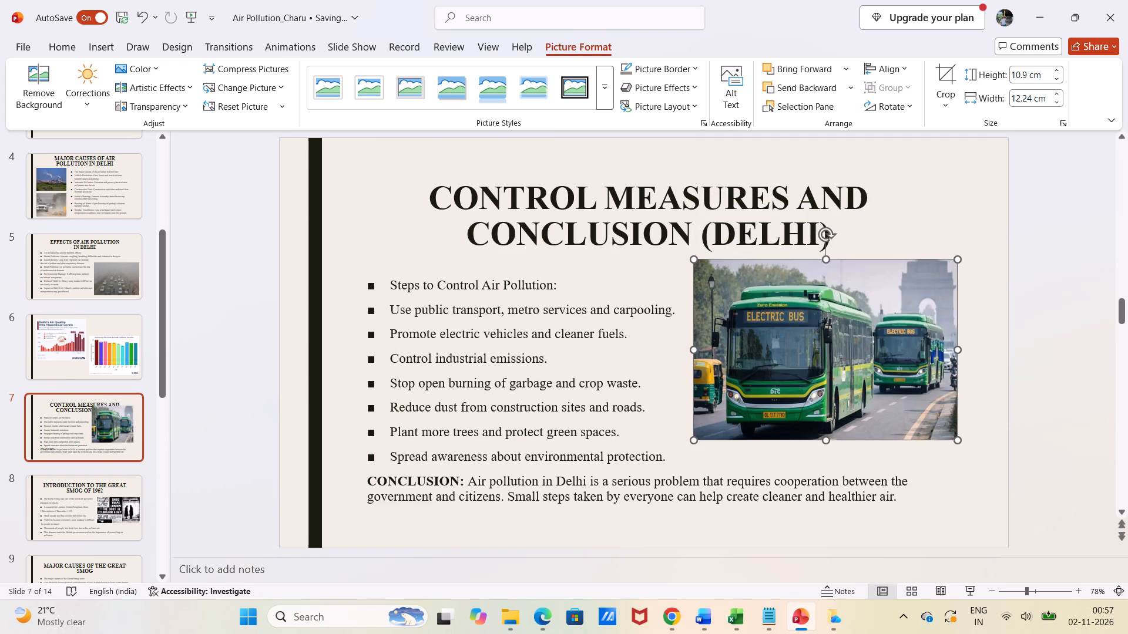
{"action": "left_click_drag", "start_coordinate": [833, 321], "coordinate": [834, 328]}
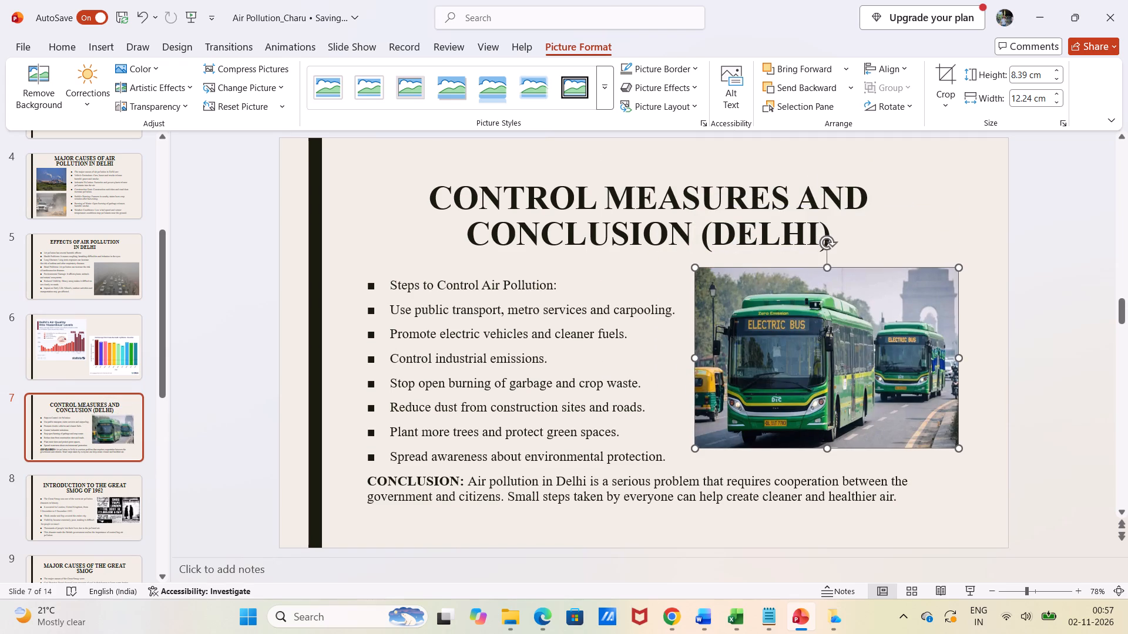
{"action": "left_click", "coordinate": [964, 487]}
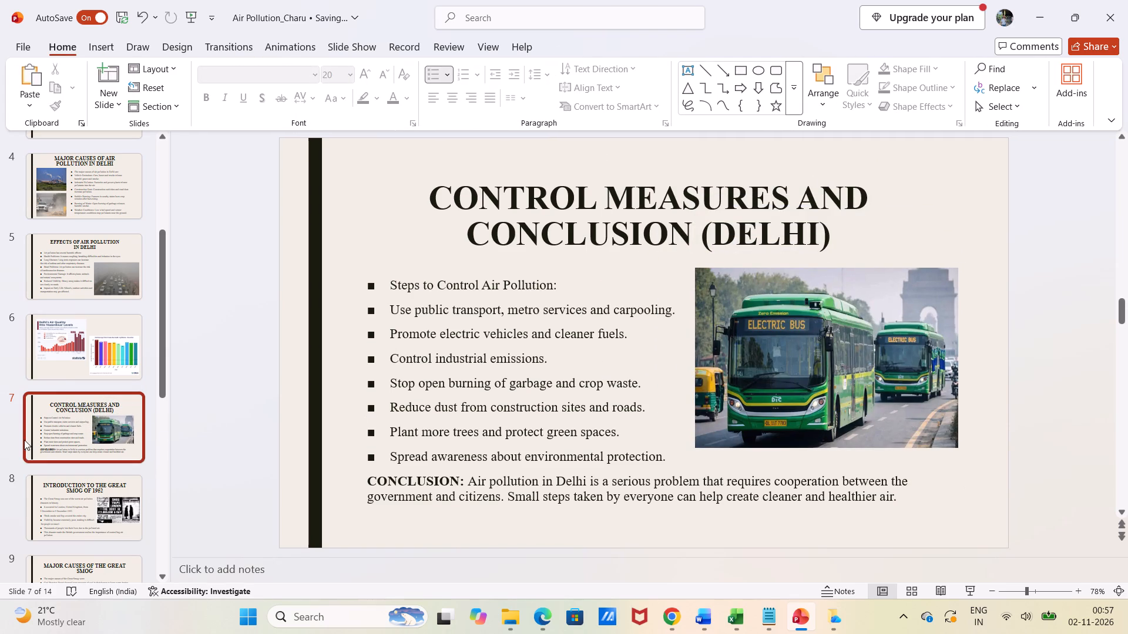
Open slide 8, Introduction to the Great Smog of 1952, to review its content.
{"action": "scroll", "coordinate": [25, 439], "scroll_direction": "down", "scroll_amount": 1}
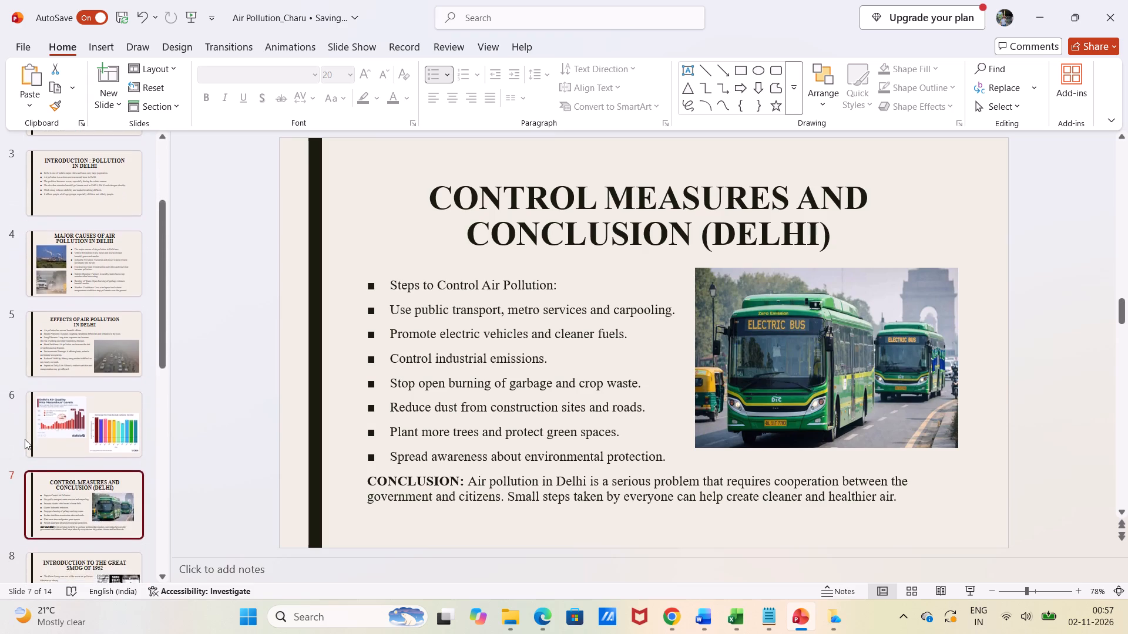
{"action": "scroll", "coordinate": [25, 439], "scroll_direction": "down", "scroll_amount": 1}
{"action": "left_click", "coordinate": [91, 315]}
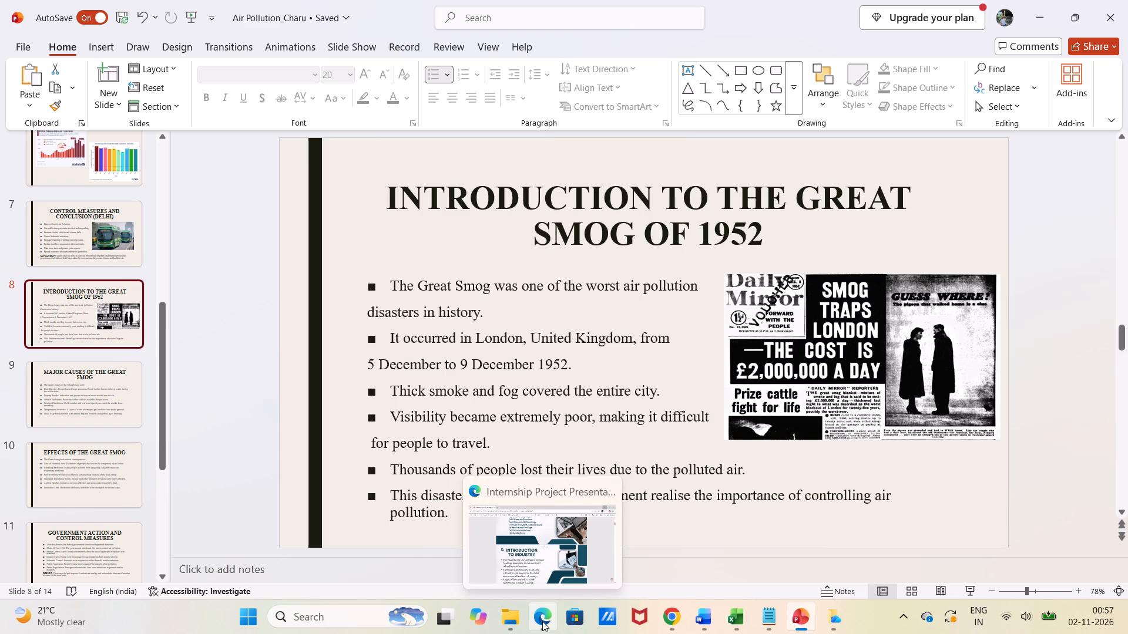
{"action": "left_click", "coordinate": [680, 613]}
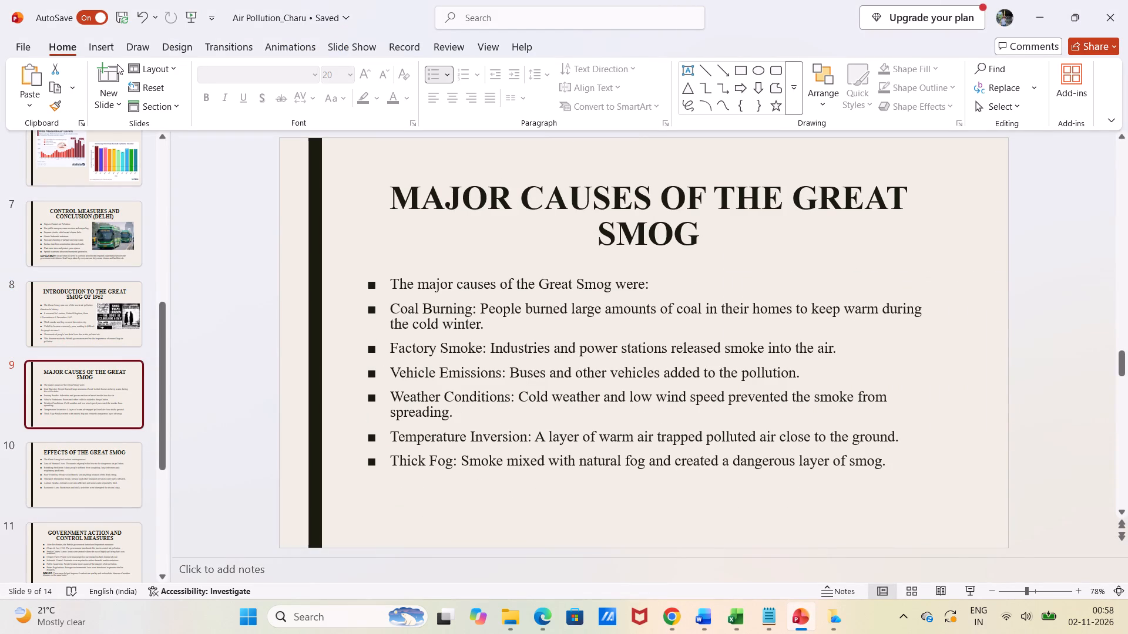
{"action": "left_click", "coordinate": [107, 45]}
{"action": "left_click", "coordinate": [112, 104]}
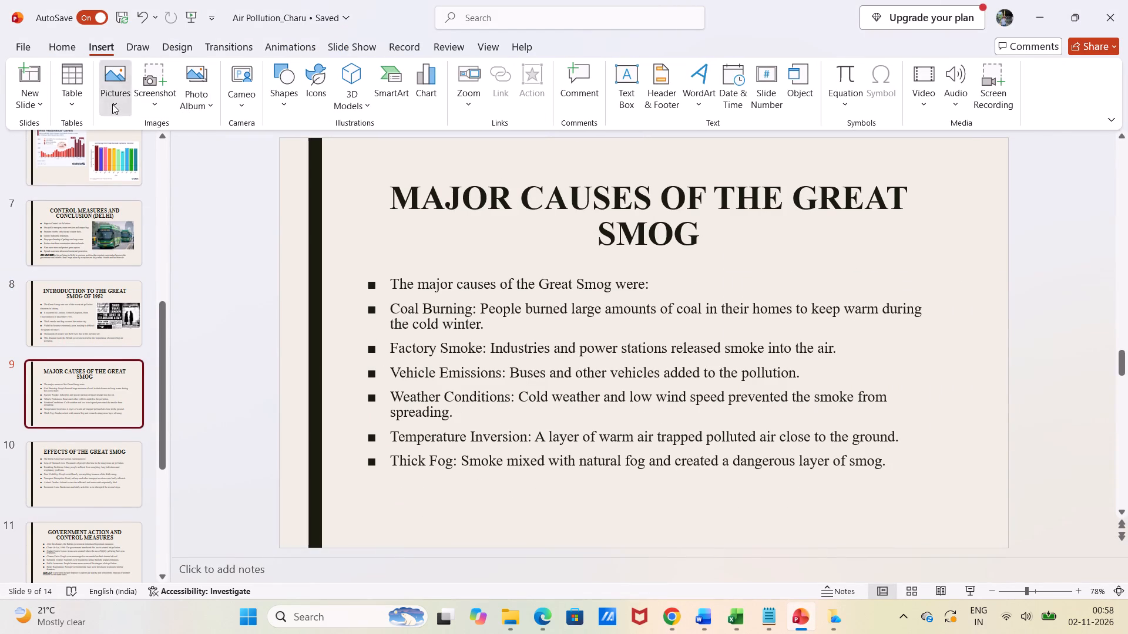
{"action": "left_click", "coordinate": [136, 150]}
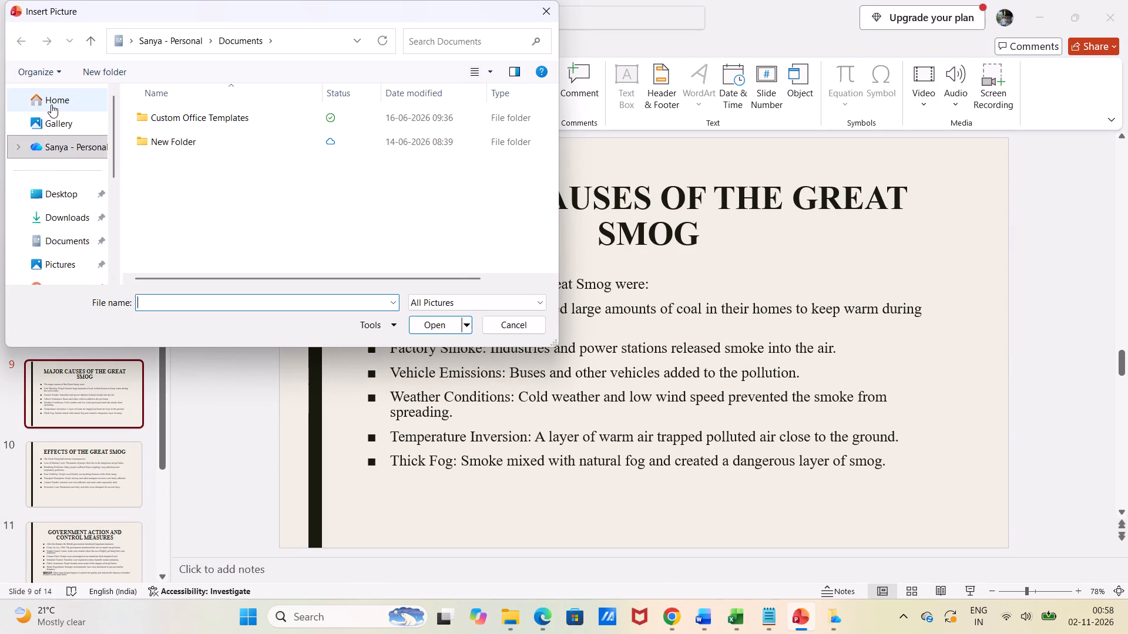
{"action": "left_click", "coordinate": [51, 103]}
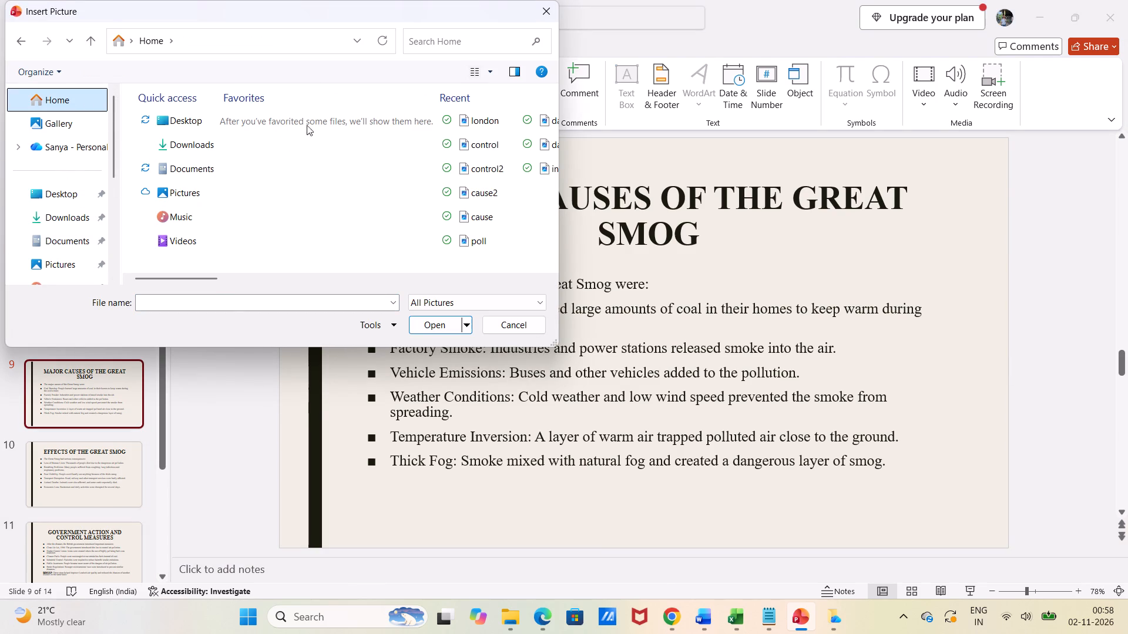
{"action": "left_click", "coordinate": [468, 124]}
{"action": "left_click", "coordinate": [442, 322]}
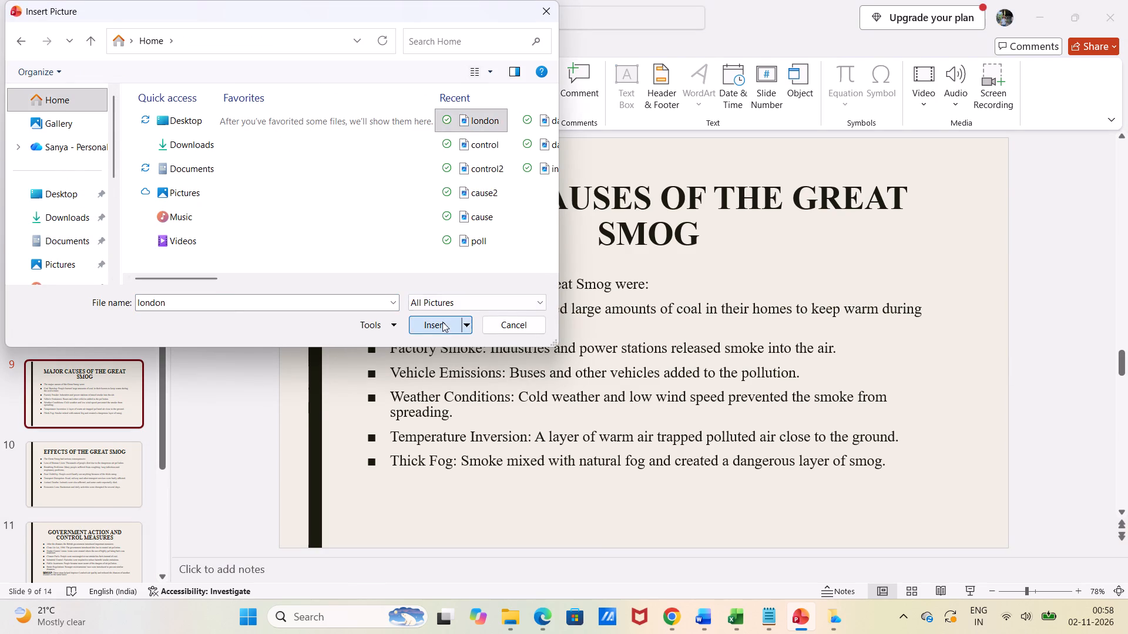
Shrink the power station picture to about 9.29 cm high by 12.37 cm wide and place it below the title, at the slide's right side.
{"action": "left_click_drag", "start_coordinate": [461, 358], "coordinate": [411, 357]}
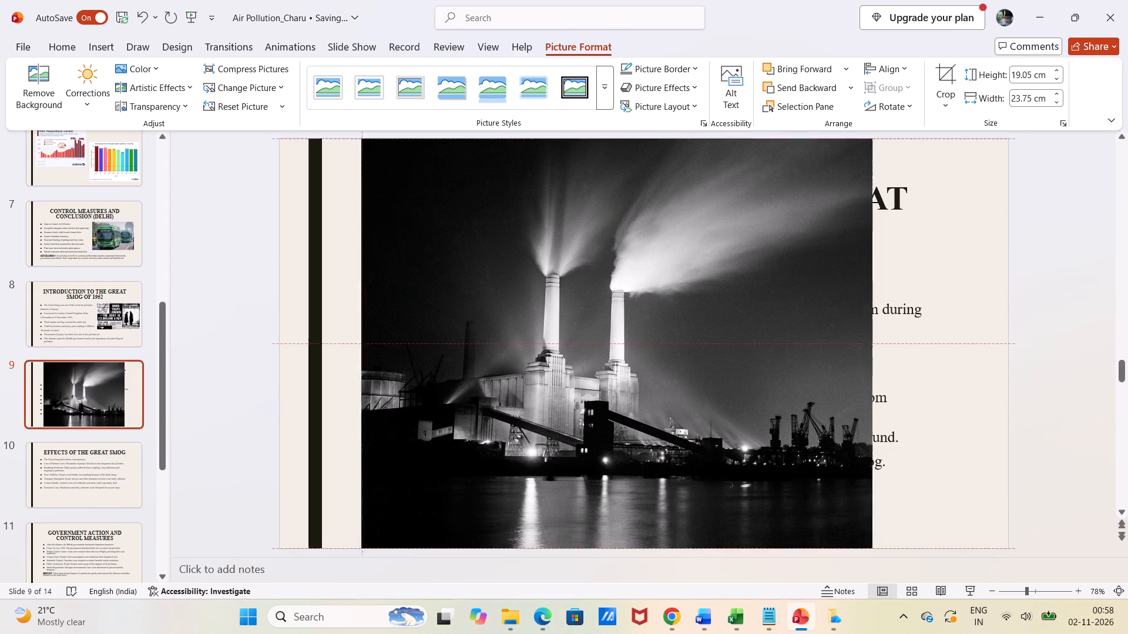
{"action": "left_click_drag", "start_coordinate": [411, 357], "coordinate": [437, 359]}
{"action": "left_click_drag", "start_coordinate": [365, 344], "coordinate": [542, 355]}
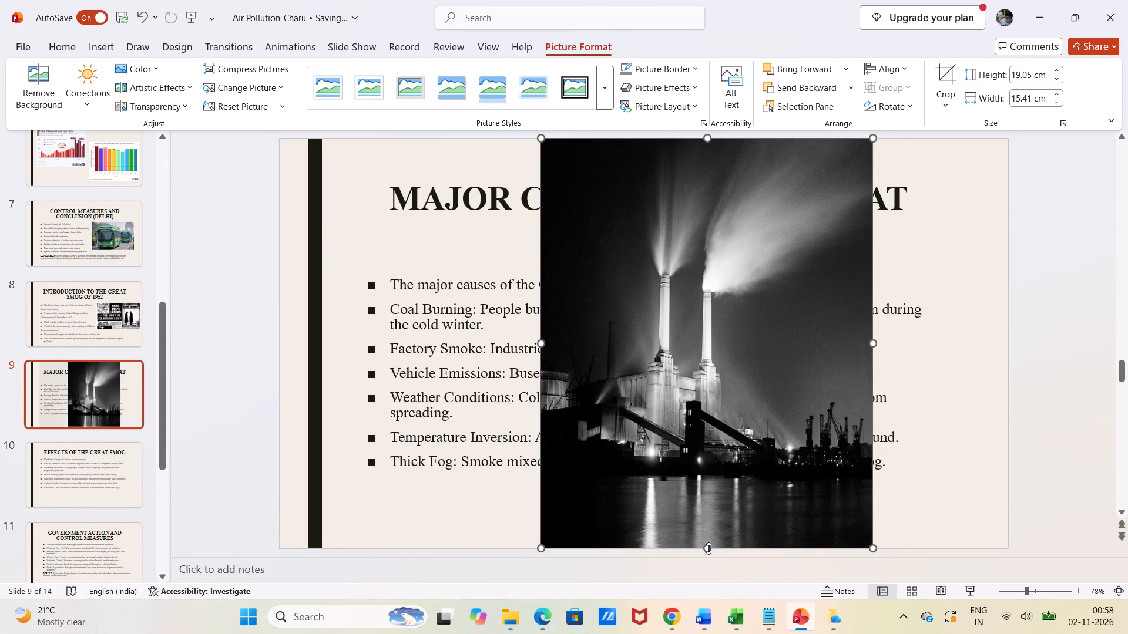
{"action": "left_click_drag", "start_coordinate": [709, 548], "coordinate": [720, 338]}
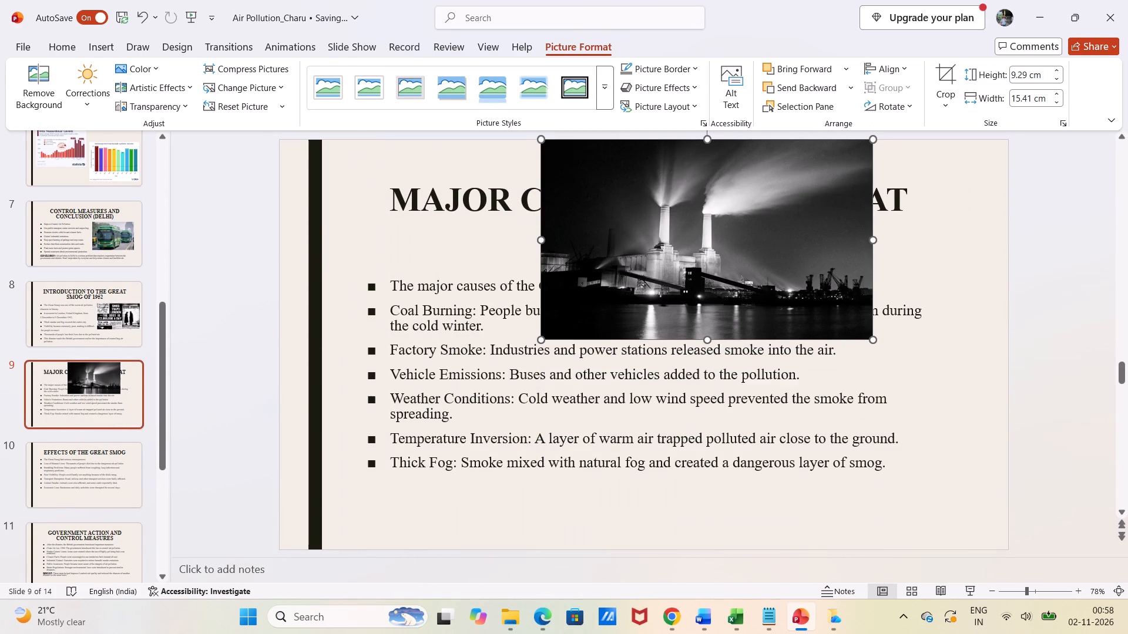
{"action": "left_click_drag", "start_coordinate": [872, 240], "coordinate": [837, 244]}
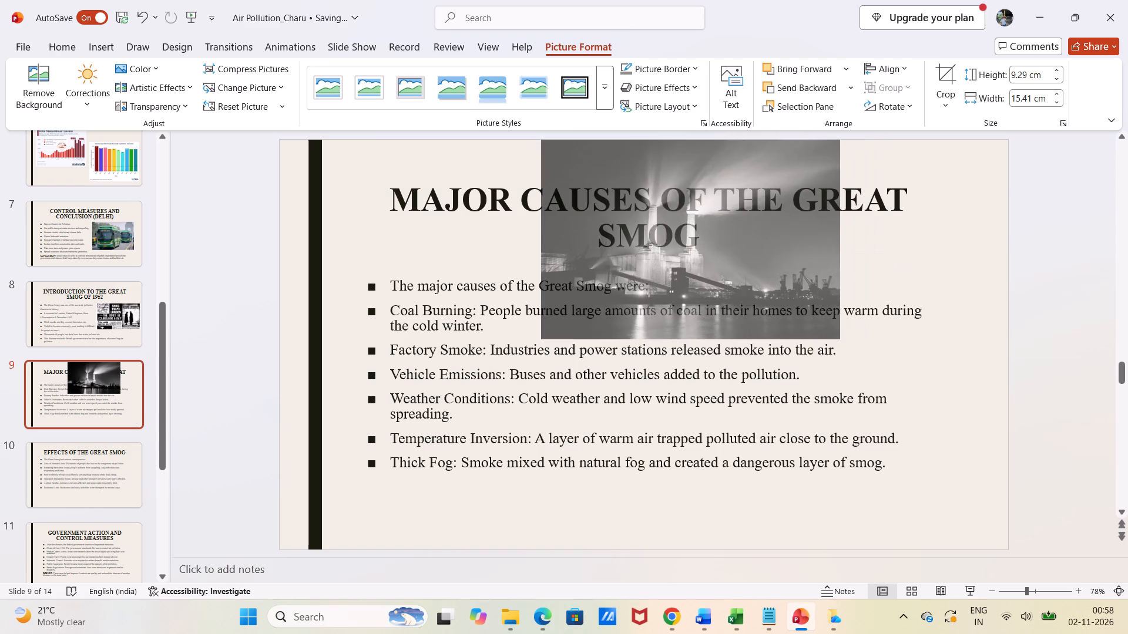
{"action": "left_click_drag", "start_coordinate": [837, 244], "coordinate": [807, 252]}
{"action": "left_click_drag", "start_coordinate": [711, 255], "coordinate": [862, 364]}
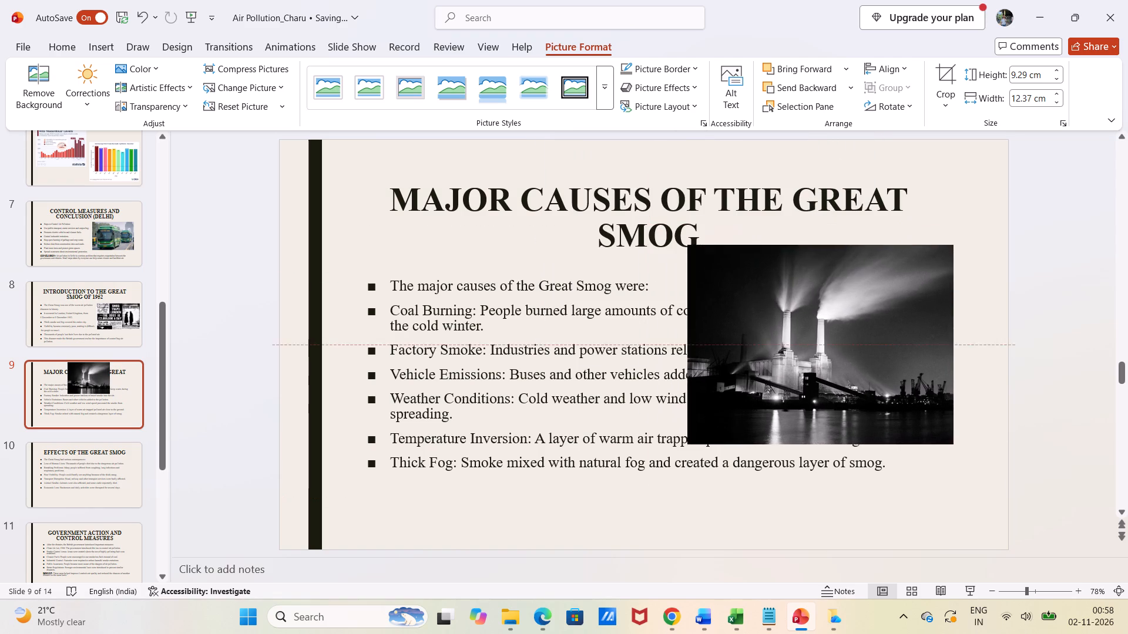
{"action": "left_click_drag", "start_coordinate": [862, 364], "coordinate": [890, 408]}
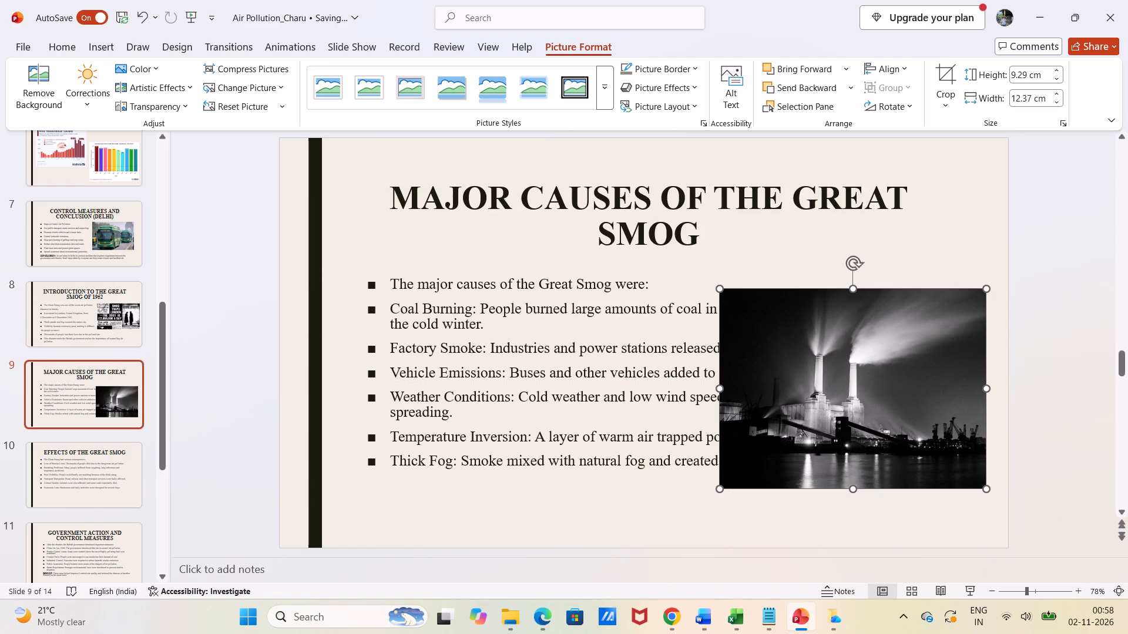
Break the Coal Burning bullet after "coal" and the Factory Smoke bullet after "power stations", leaving the continuation lines without bullets.
{"action": "left_click", "coordinate": [699, 309]}
{"action": "key", "text": "Right"}
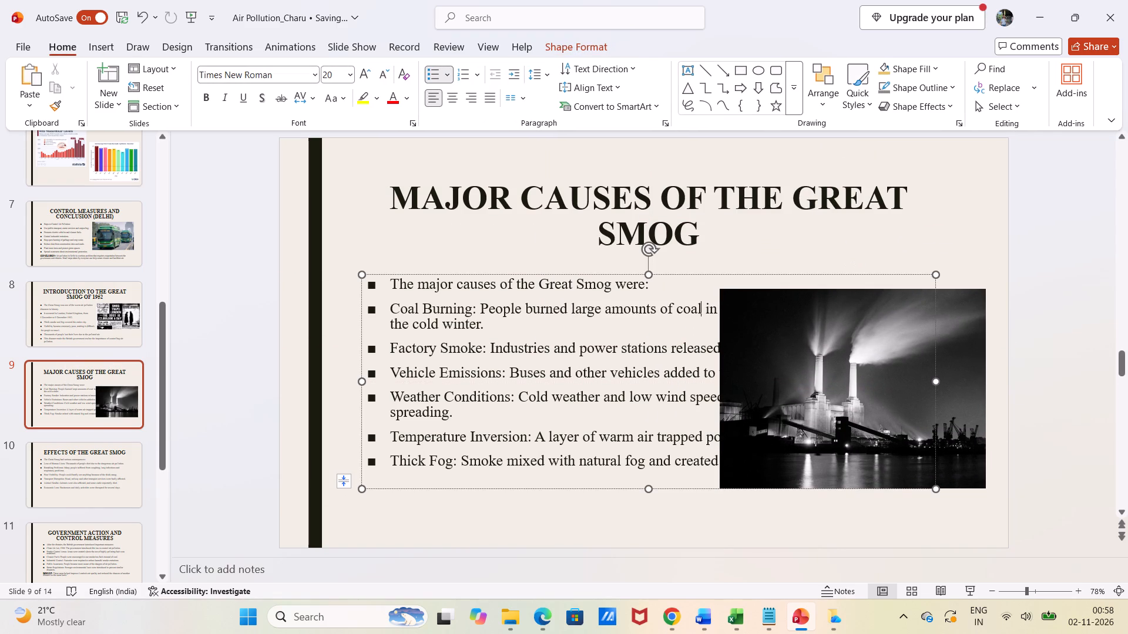
{"action": "key", "text": "Return"}
{"action": "key", "text": "BackSpace"}
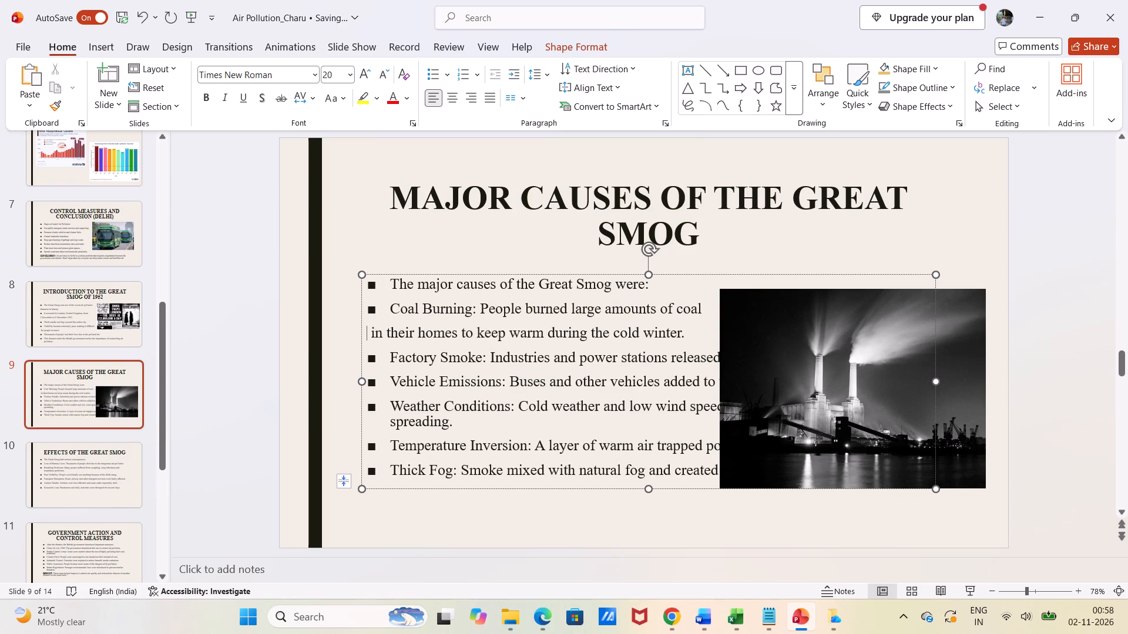
{"action": "left_click", "coordinate": [670, 360]}
{"action": "key", "text": "Return"}
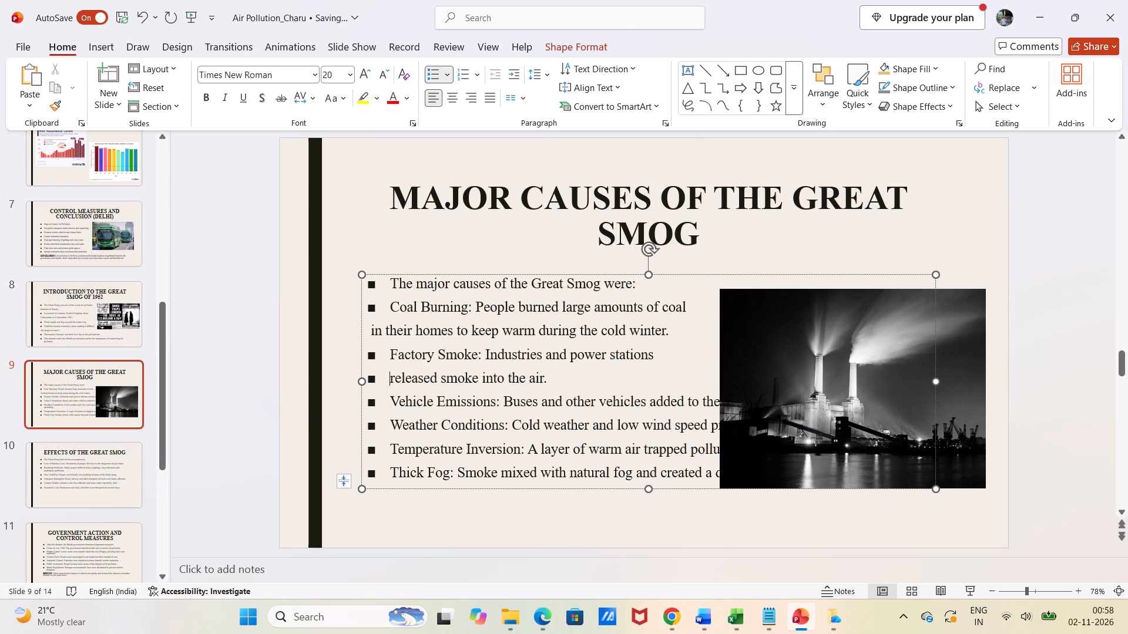
{"action": "key", "text": "BackSpace"}
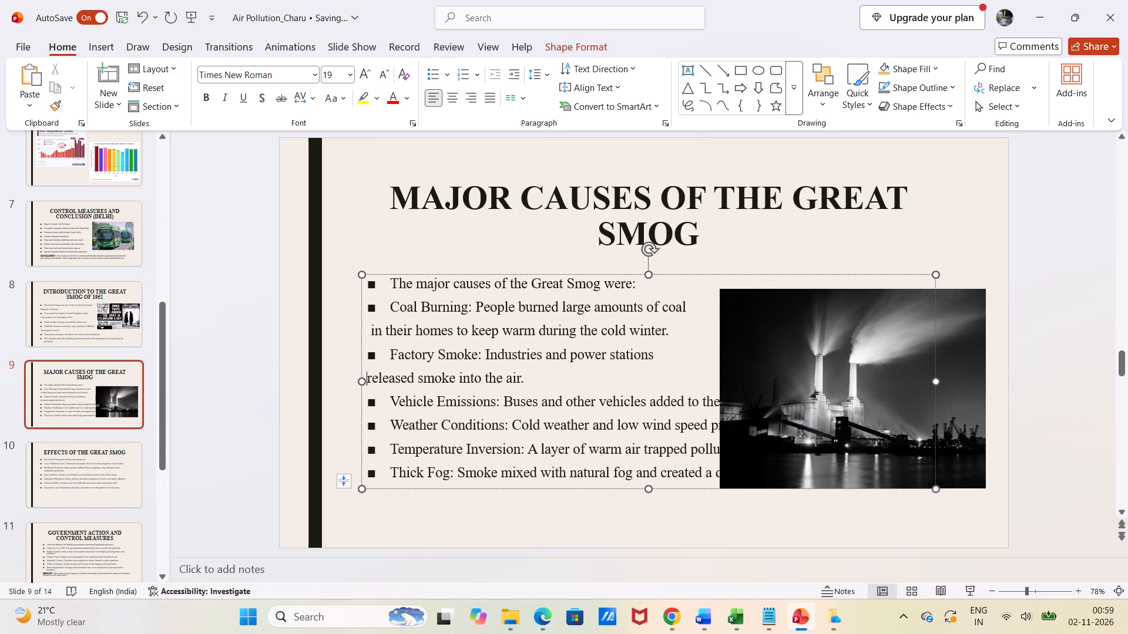
Break the Vehicle Emissions bullet after "added to", Weather Conditions after "wind speed" and Temperature Inversion before "ground", with unbulleted continuation lines.
{"action": "left_click", "coordinate": [701, 402]}
{"action": "key", "text": "Return"}
{"action": "key", "text": "BackSpace"}
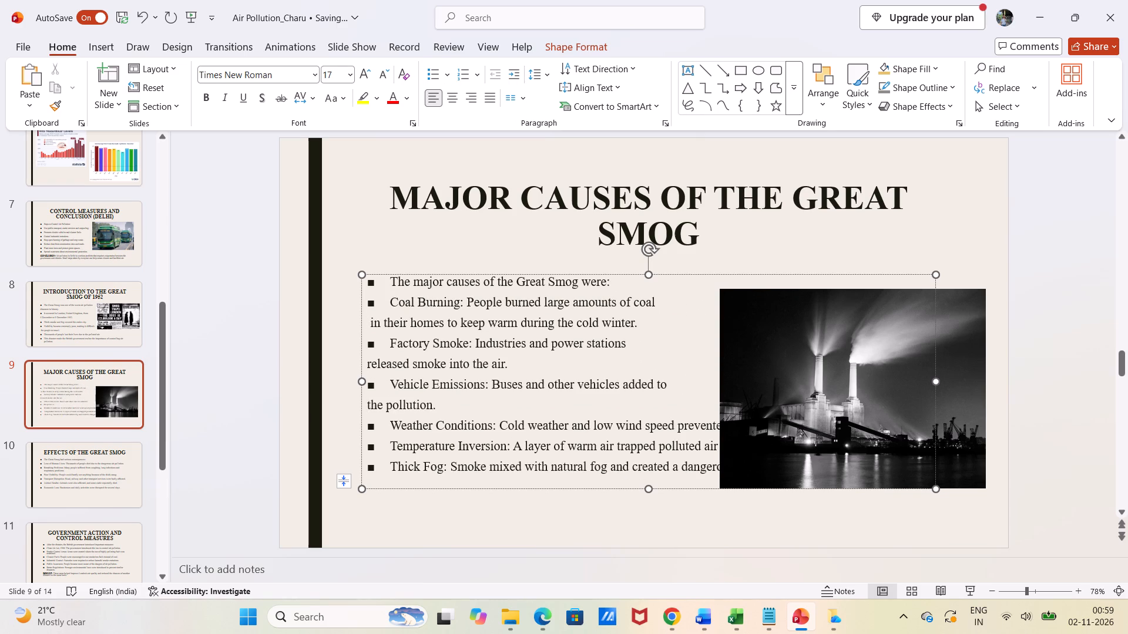
{"action": "left_click", "coordinate": [677, 426]}
{"action": "key", "text": "Return"}
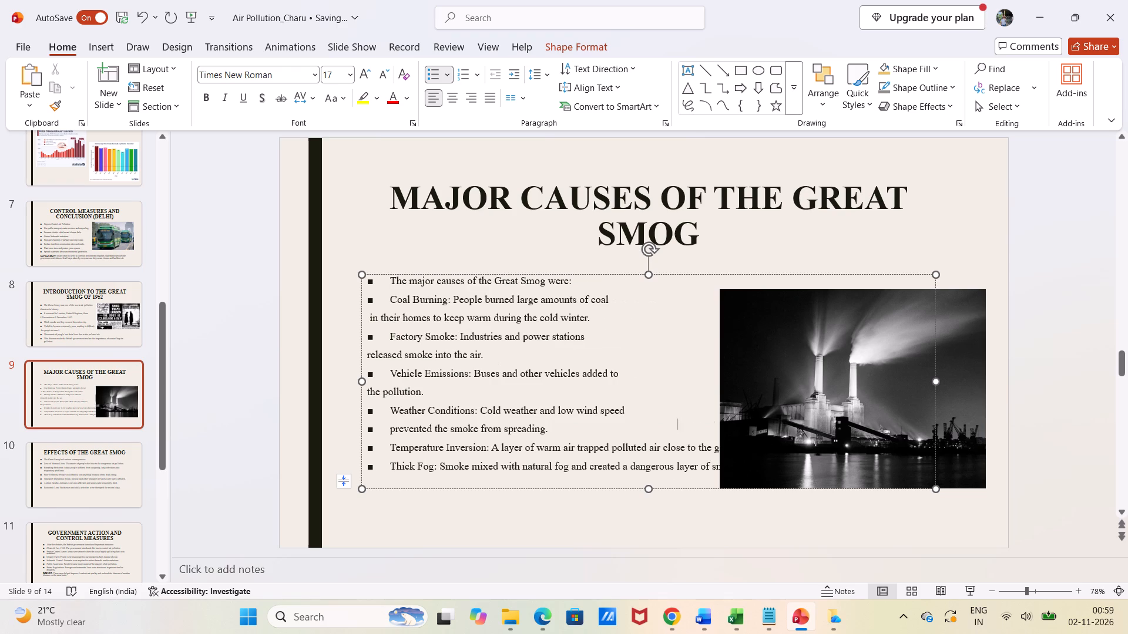
{"action": "key", "text": "BackSpace"}
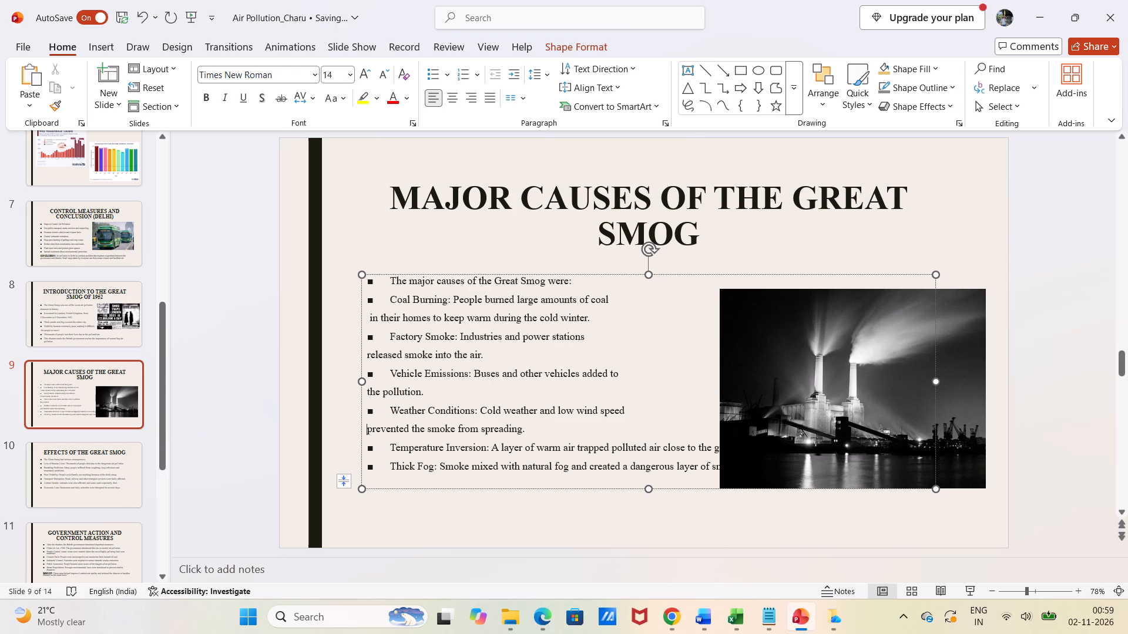
{"action": "left_click", "coordinate": [710, 450]}
{"action": "key", "text": "Return"}
{"action": "key", "text": "BackSpace"}
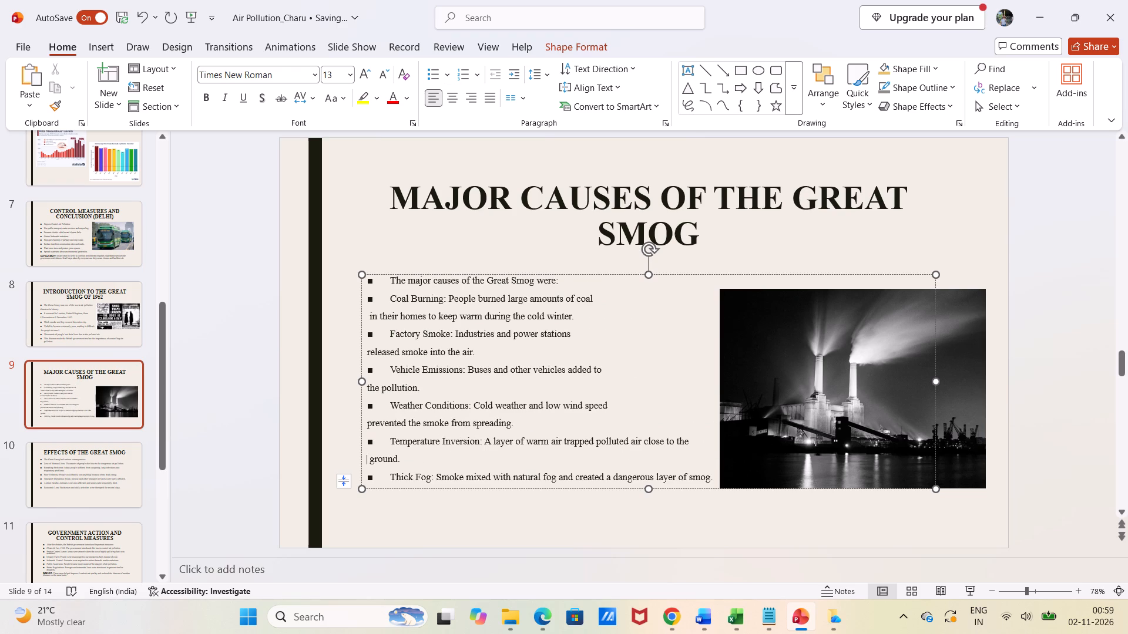
Extend the bullet text box downward to just above the slide's bottom edge.
{"action": "left_click_drag", "start_coordinate": [647, 490], "coordinate": [645, 524]}
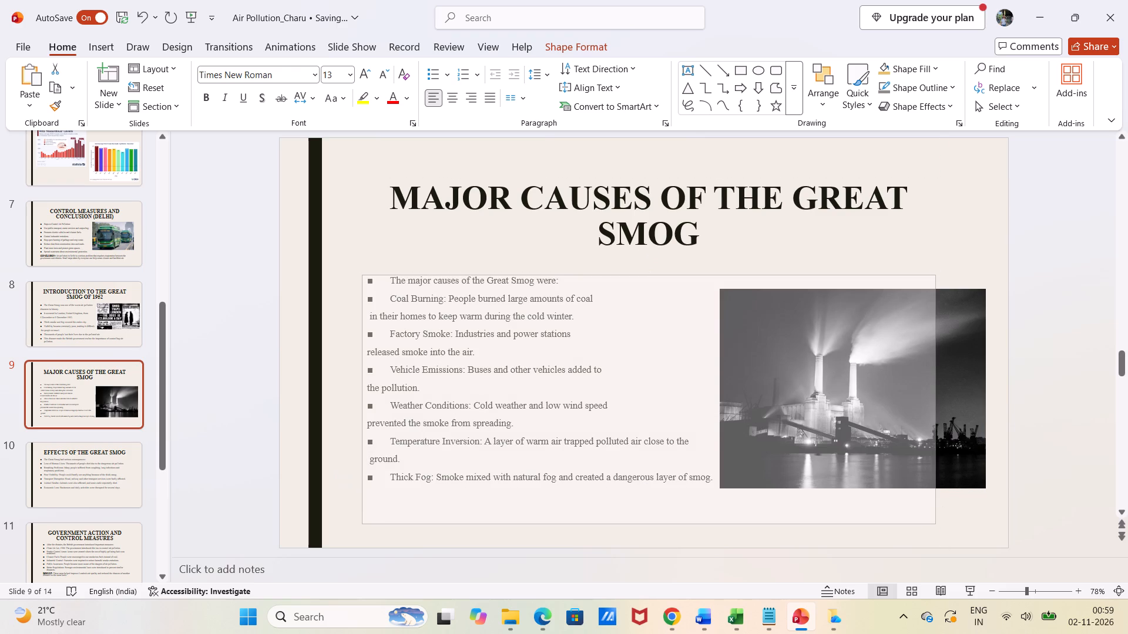
{"action": "left_click_drag", "start_coordinate": [645, 524], "coordinate": [645, 528]}
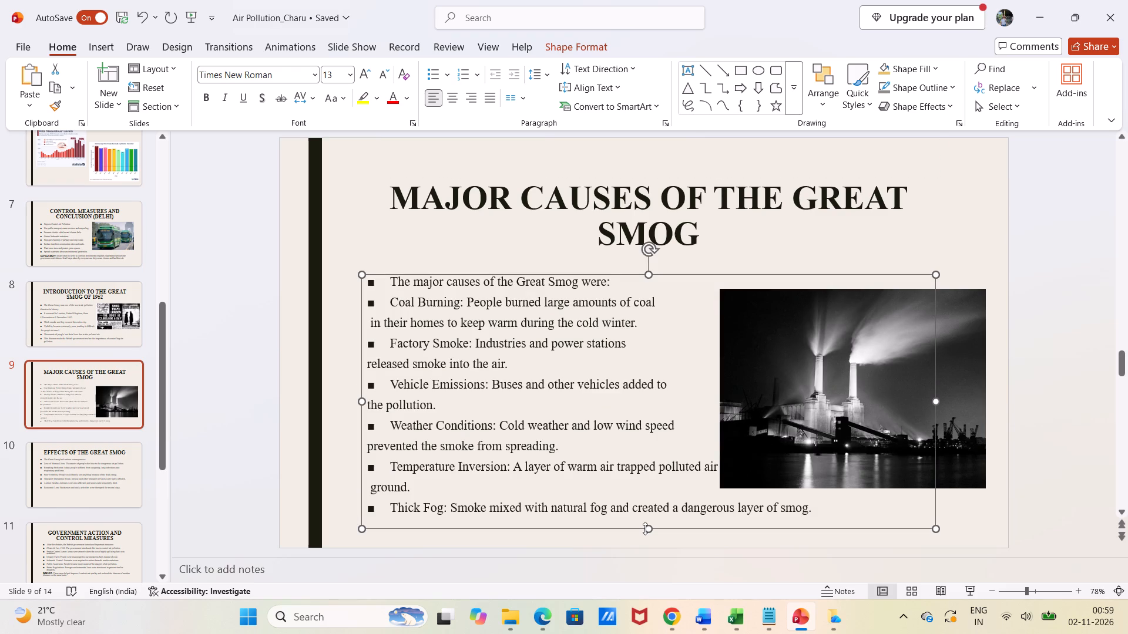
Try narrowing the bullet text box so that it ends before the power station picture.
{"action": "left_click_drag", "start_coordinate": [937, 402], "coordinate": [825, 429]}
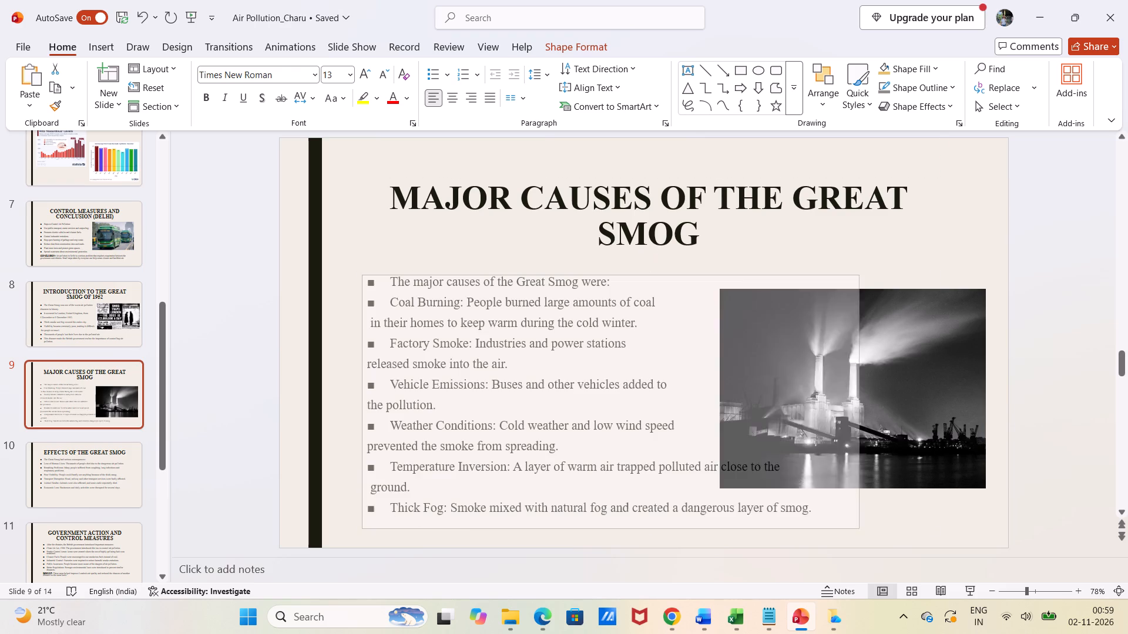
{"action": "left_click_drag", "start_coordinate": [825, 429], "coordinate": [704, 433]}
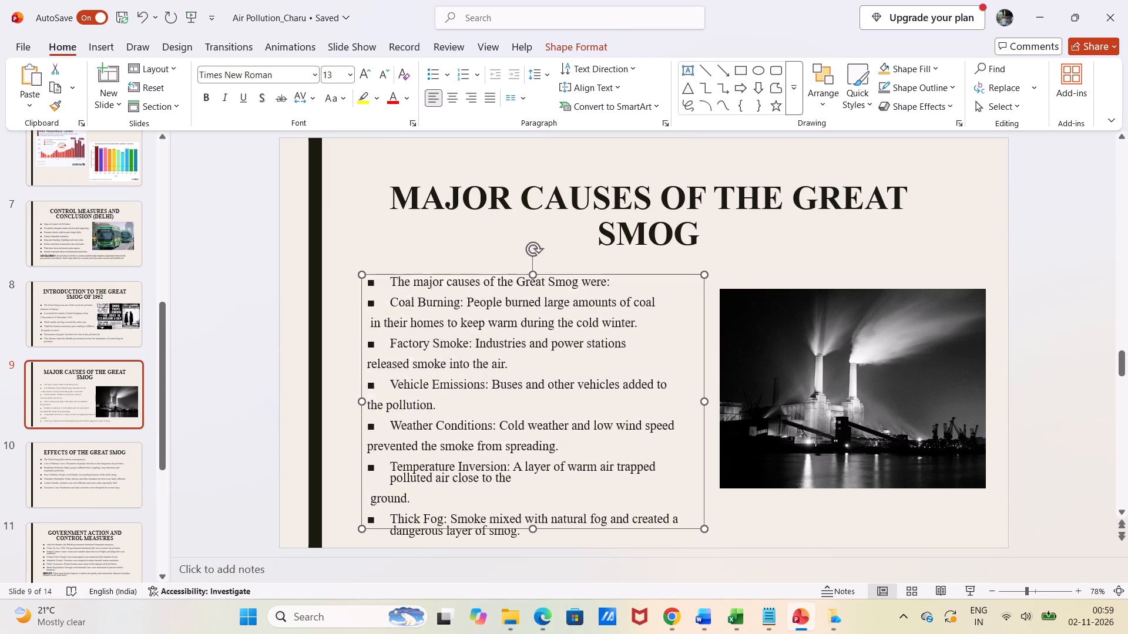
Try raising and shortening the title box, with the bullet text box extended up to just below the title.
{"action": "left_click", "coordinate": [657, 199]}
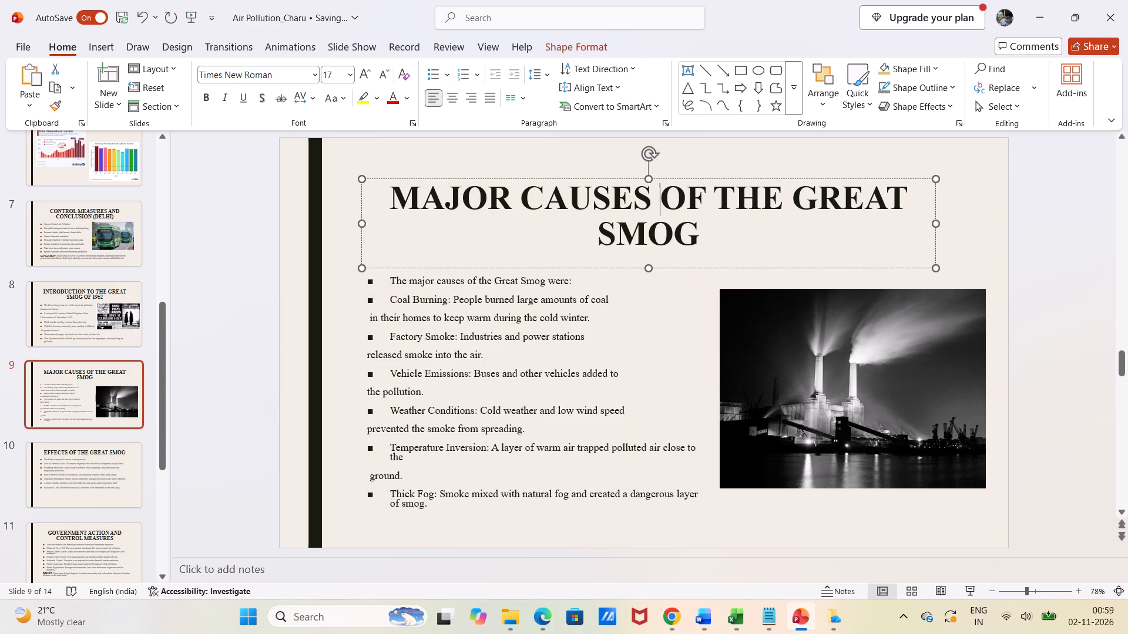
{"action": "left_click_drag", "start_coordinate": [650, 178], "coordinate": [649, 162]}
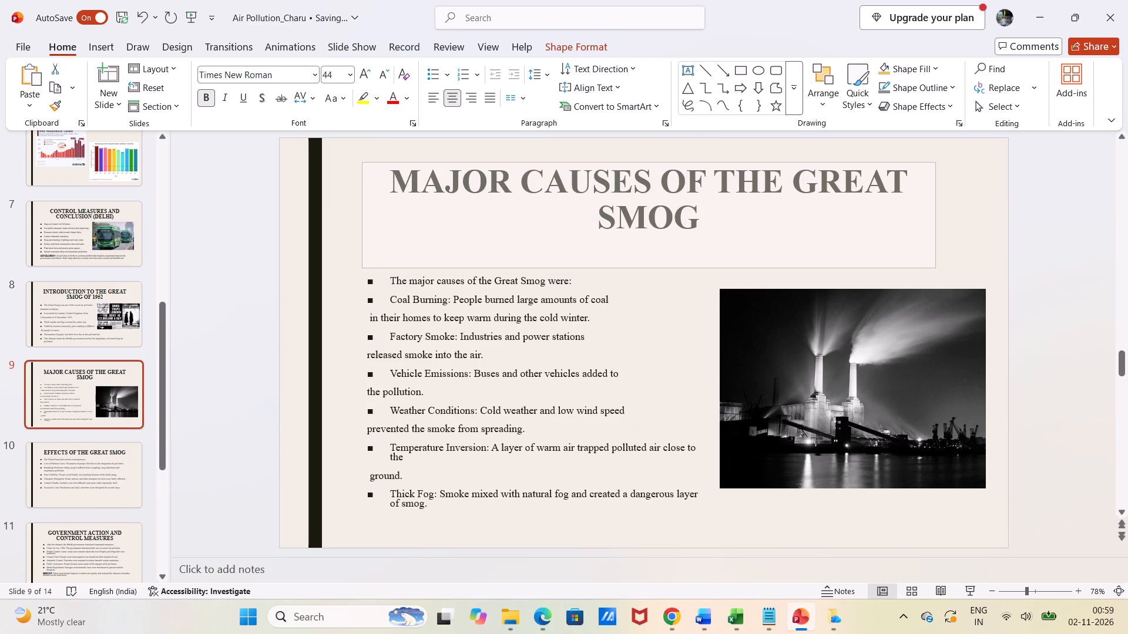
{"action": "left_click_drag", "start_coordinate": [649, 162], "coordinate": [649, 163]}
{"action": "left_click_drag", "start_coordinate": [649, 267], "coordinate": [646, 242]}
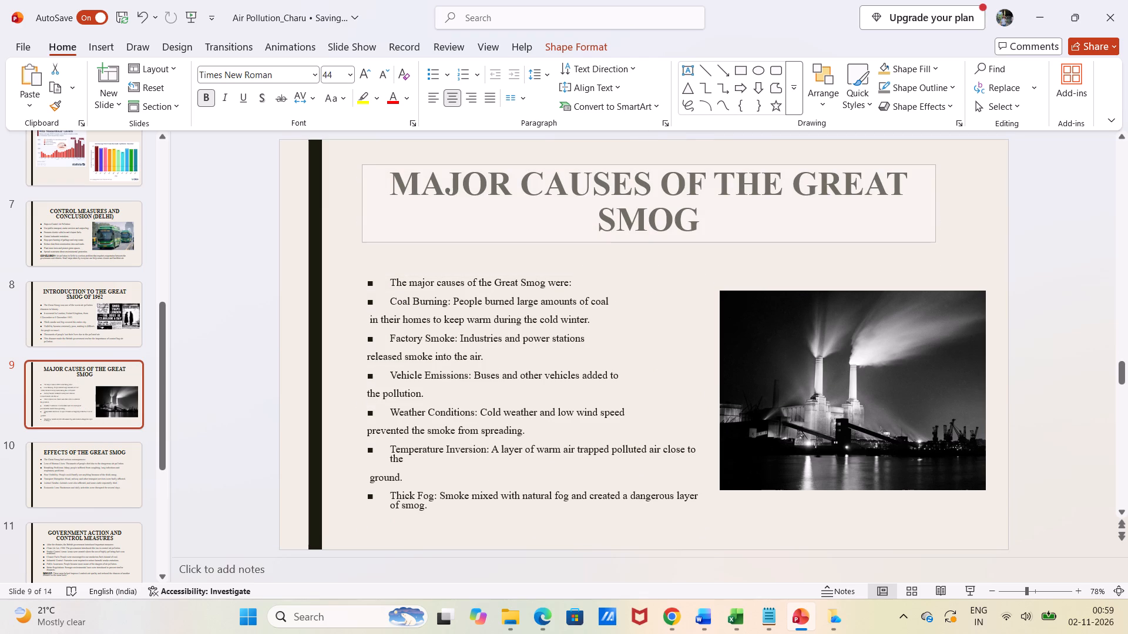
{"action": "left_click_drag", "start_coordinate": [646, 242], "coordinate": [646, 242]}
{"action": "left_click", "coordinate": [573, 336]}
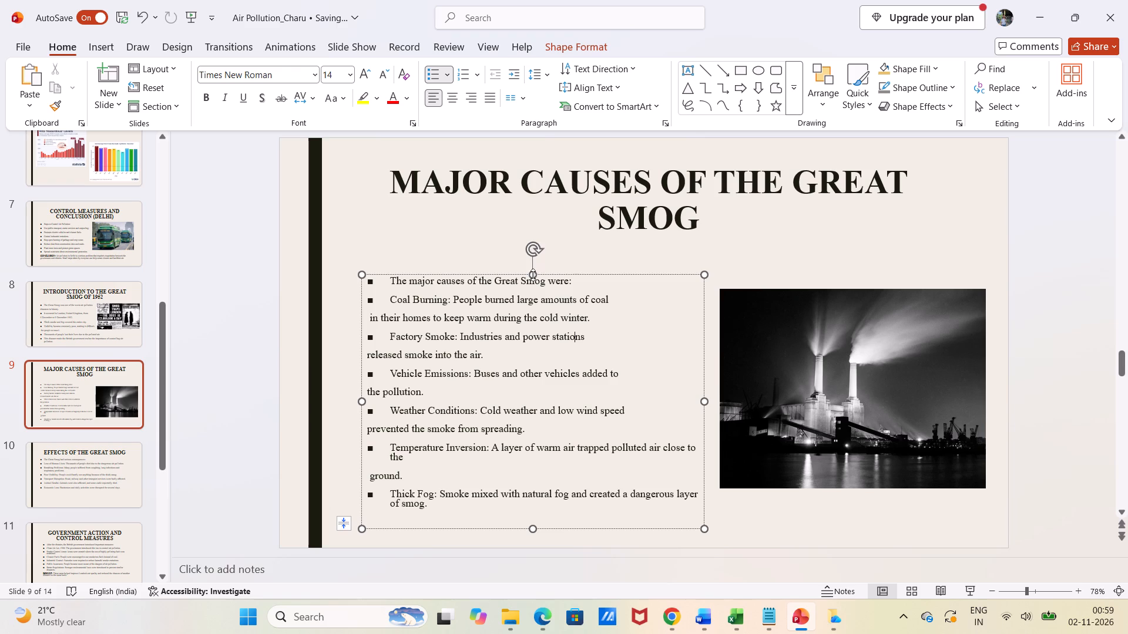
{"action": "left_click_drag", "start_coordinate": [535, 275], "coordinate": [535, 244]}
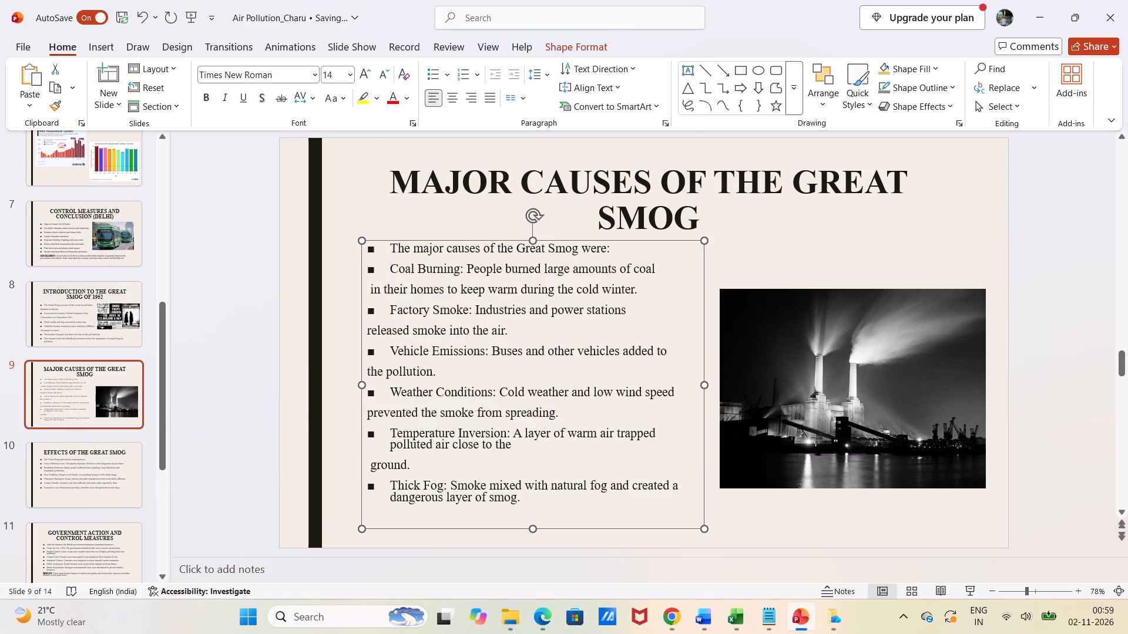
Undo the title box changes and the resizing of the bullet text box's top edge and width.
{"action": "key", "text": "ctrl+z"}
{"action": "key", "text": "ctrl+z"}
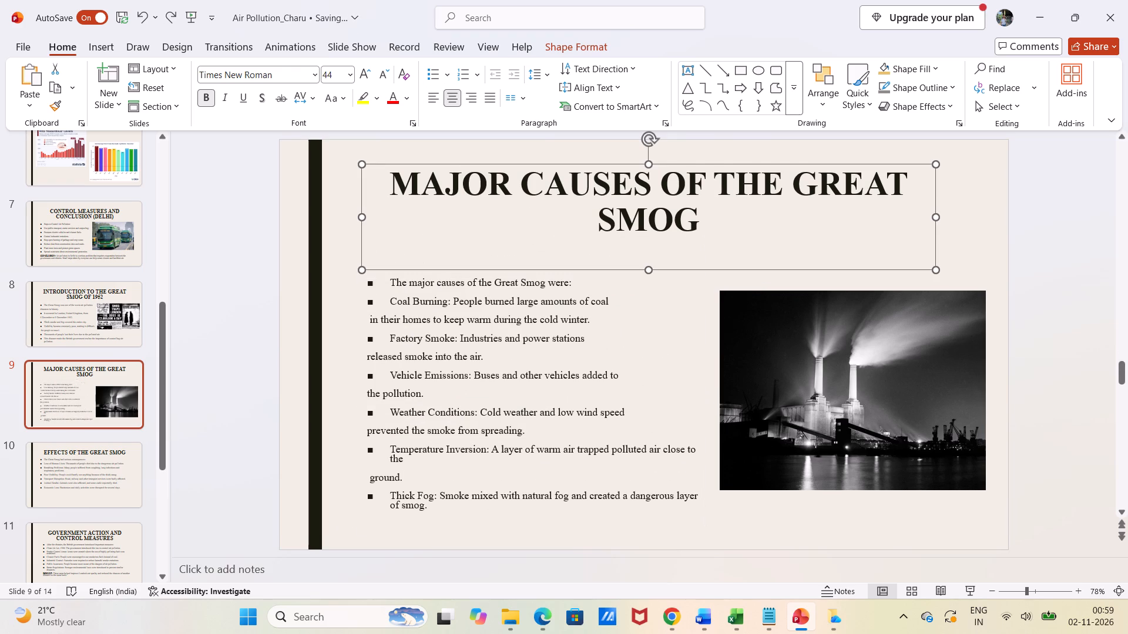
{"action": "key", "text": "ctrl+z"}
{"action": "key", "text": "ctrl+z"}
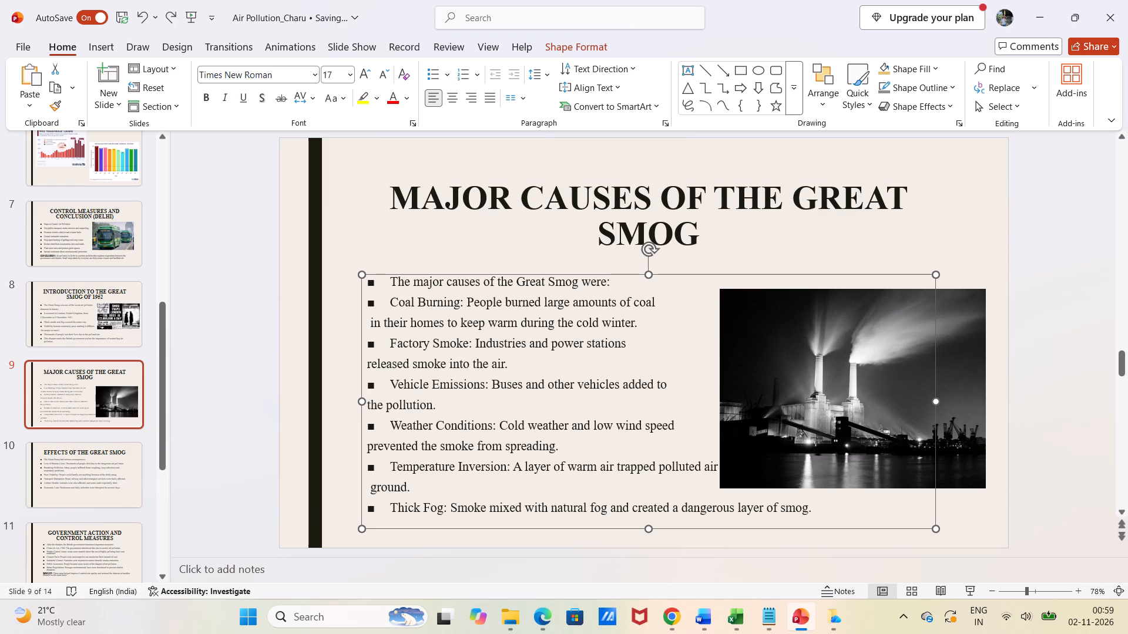
Raise and shorten the title box near the slide's top edge, and extend the full-width bullet text box up to just below it.
{"action": "left_click", "coordinate": [604, 210]}
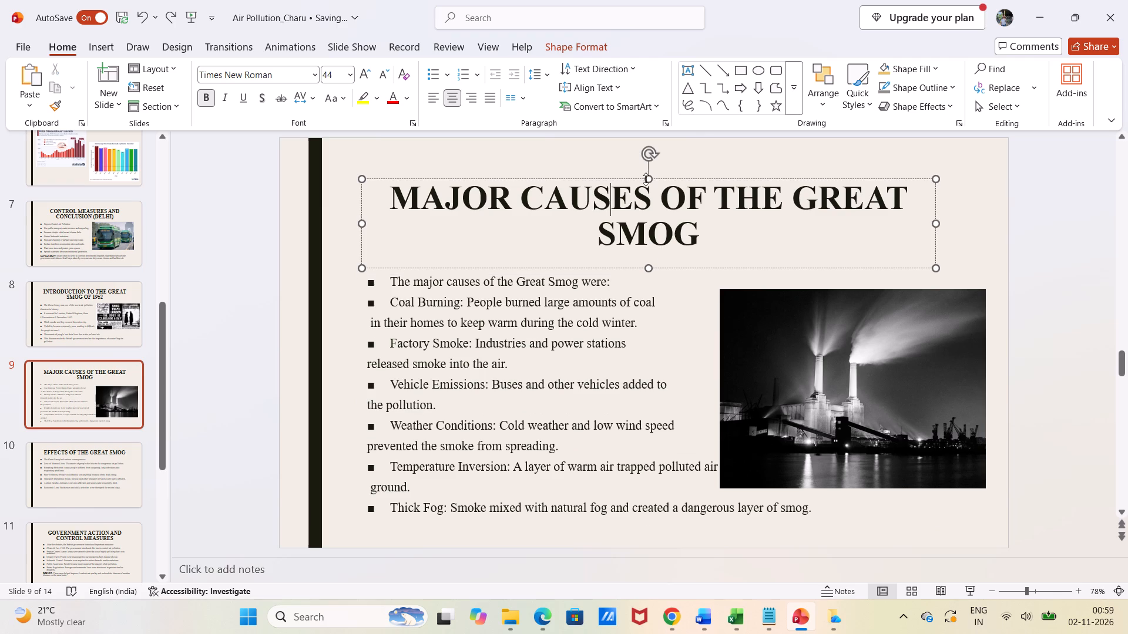
{"action": "left_click_drag", "start_coordinate": [650, 180], "coordinate": [646, 156]}
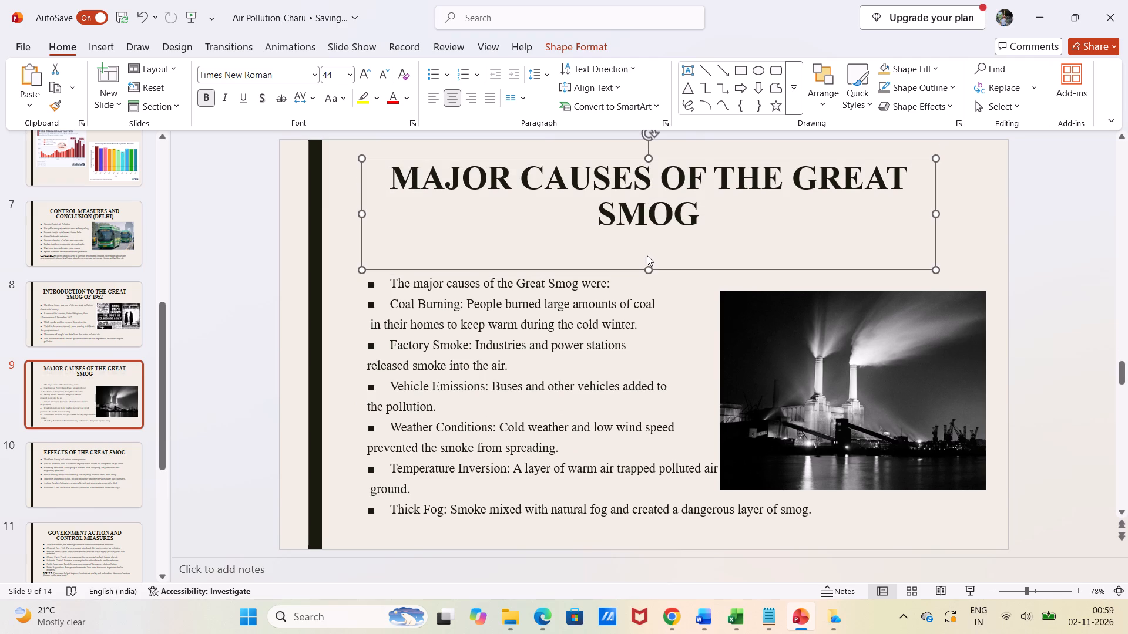
{"action": "left_click_drag", "start_coordinate": [649, 271], "coordinate": [643, 240]}
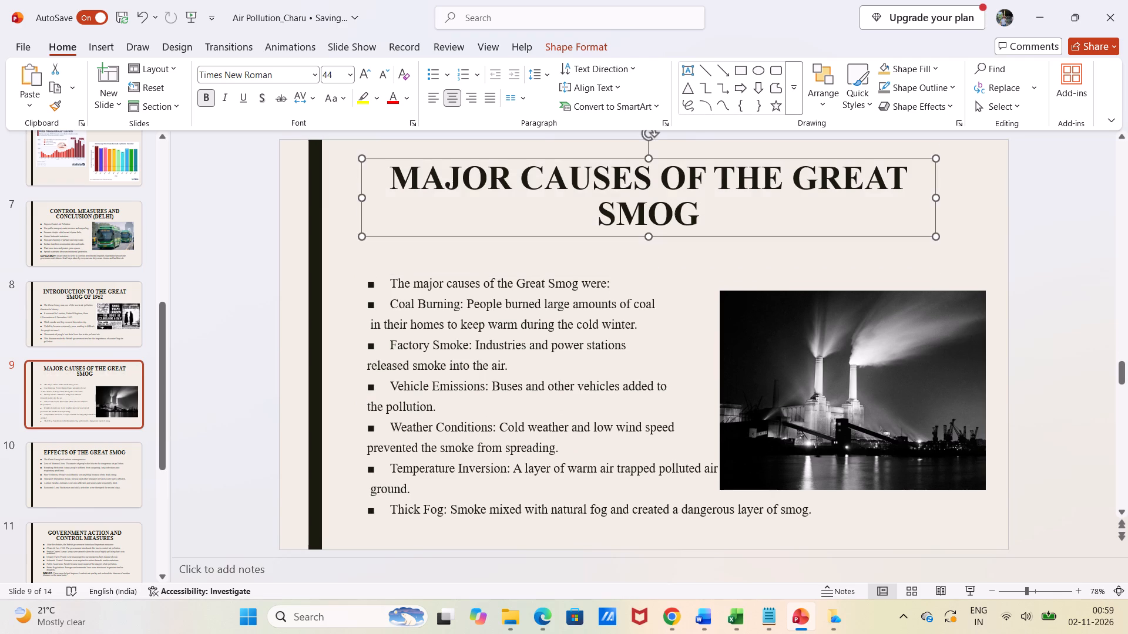
{"action": "left_click_drag", "start_coordinate": [583, 330], "coordinate": [646, 272]}
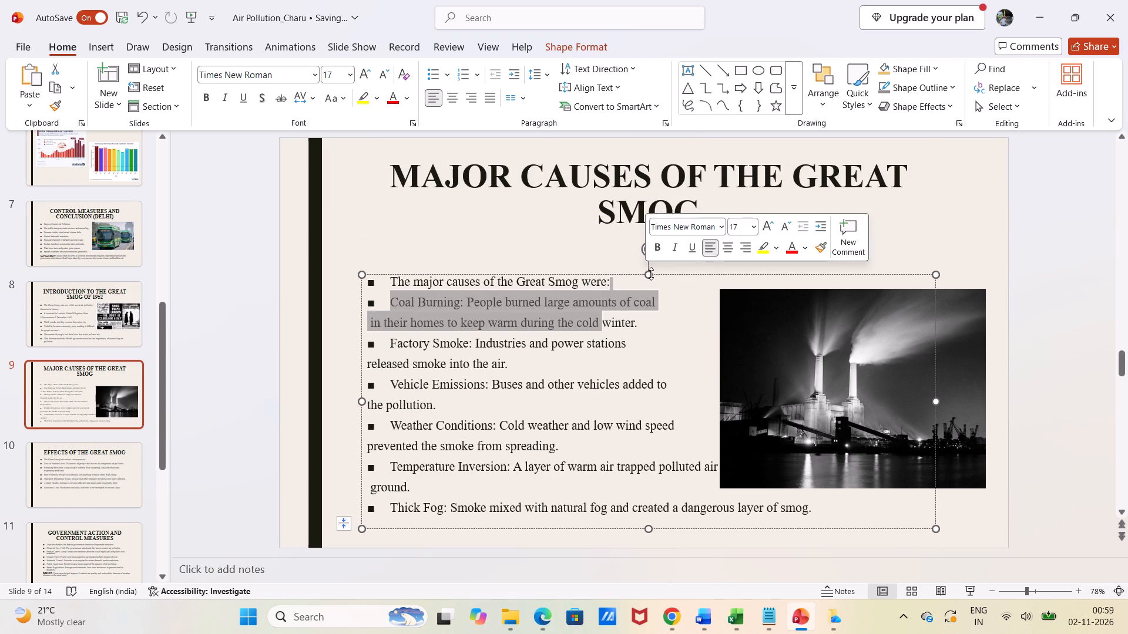
{"action": "left_click_drag", "start_coordinate": [651, 275], "coordinate": [642, 239]}
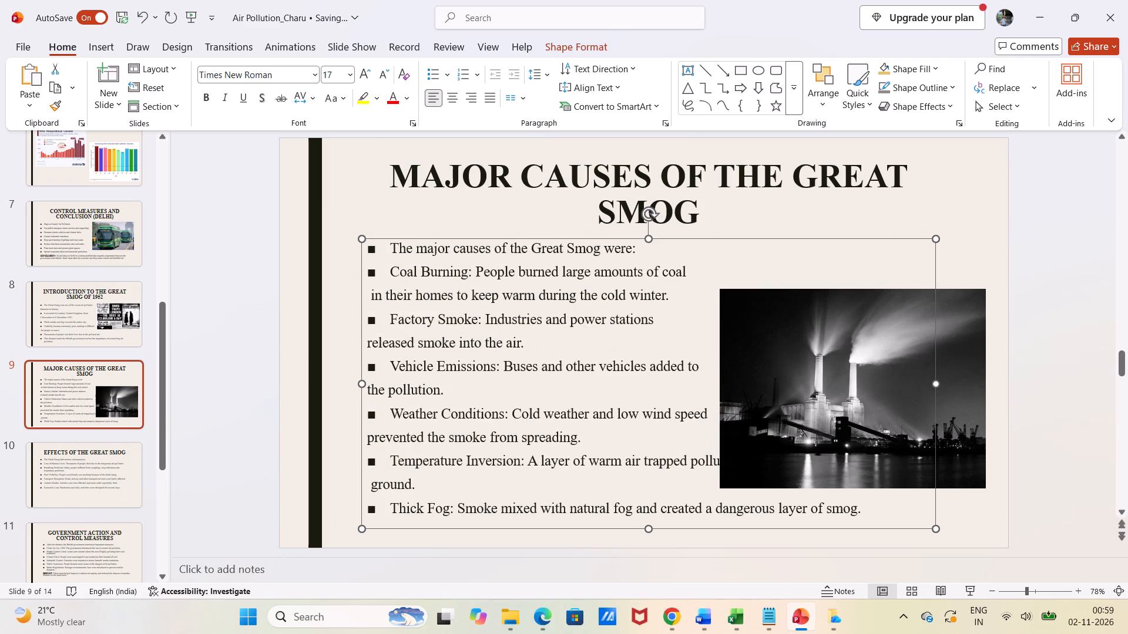
Break the Temperature Inversion bullet after "trapped" and rejoin "ground." to the line "polluted air close to the".
{"action": "left_click", "coordinate": [690, 462]}
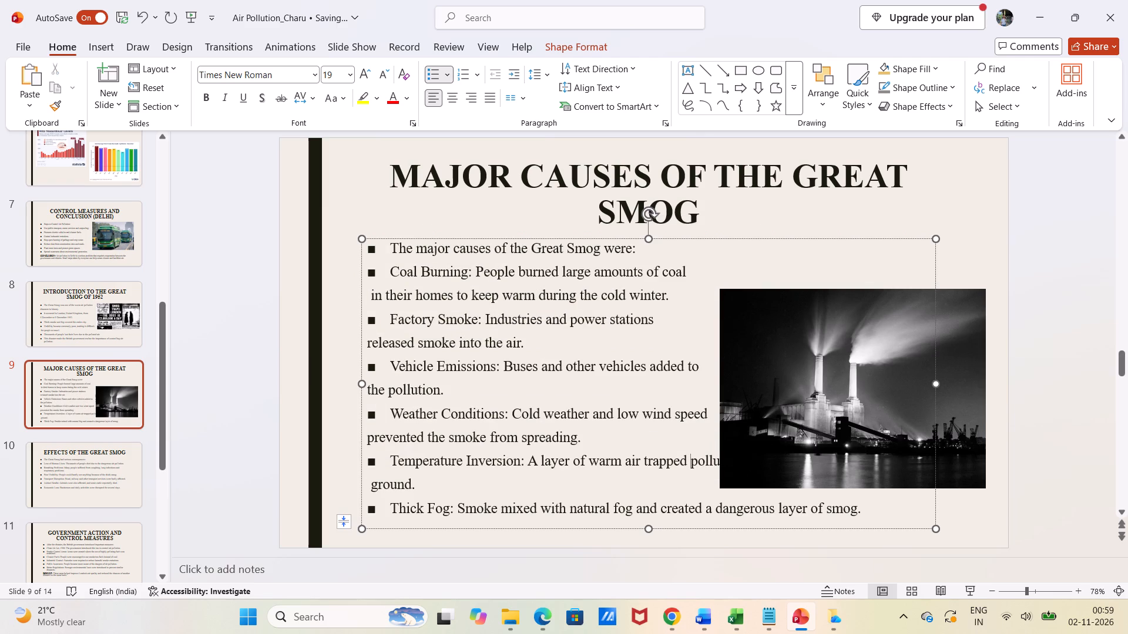
{"action": "key", "text": "Return"}
{"action": "key", "text": "BackSpace"}
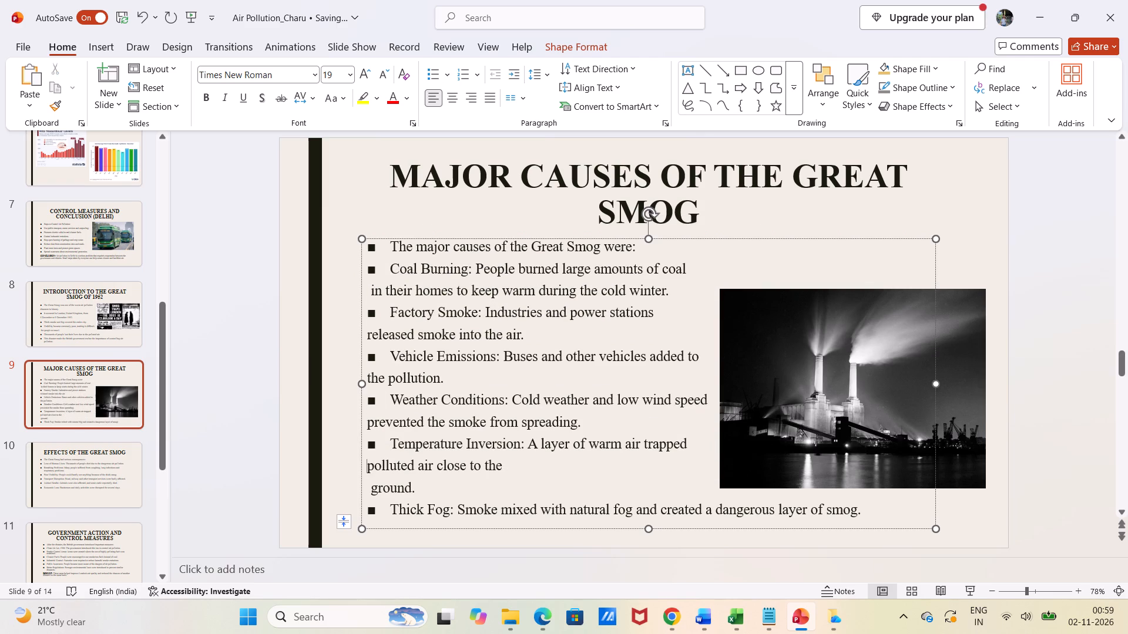
{"action": "left_click", "coordinate": [372, 493]}
{"action": "key", "text": "BackSpace"}
{"action": "key", "text": "BackSpace"}
{"action": "key", "text": "space"}
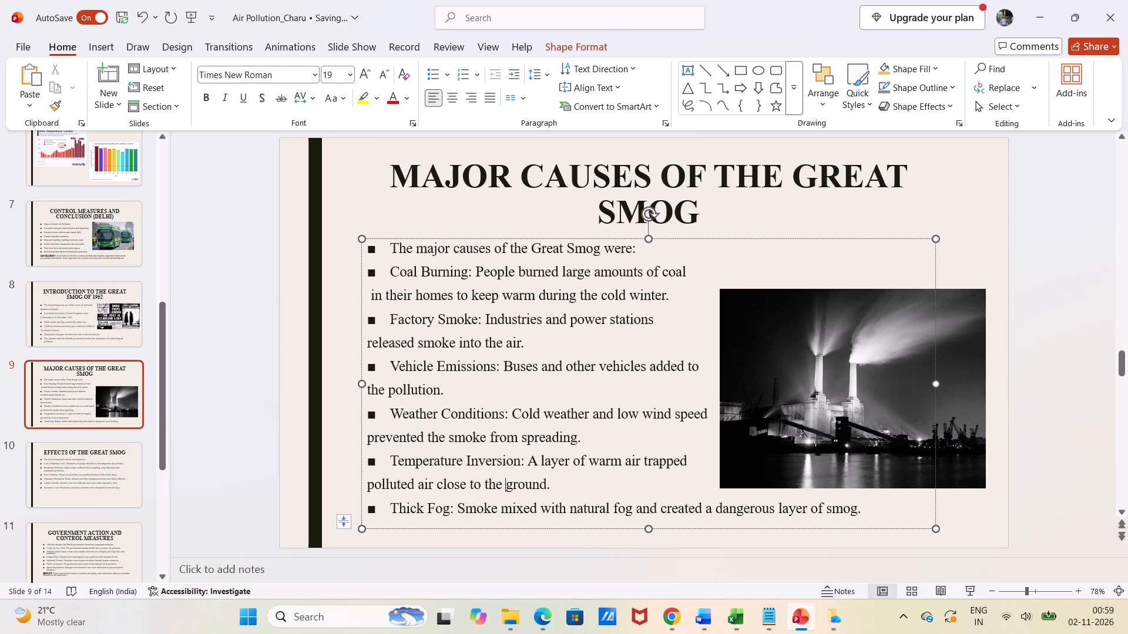
{"action": "left_click", "coordinate": [257, 462]}
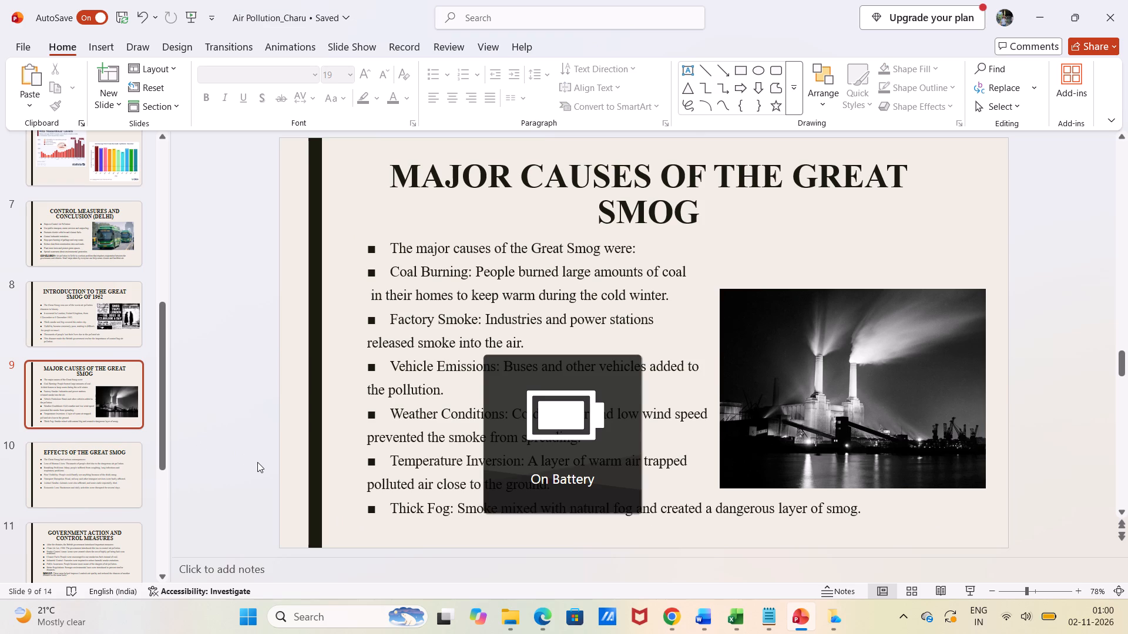
In Chrome, save the Clean Air Act, 1956 picture from ChatGPT's Government Action and Control Measures suggestions as "action".
{"action": "scroll", "coordinate": [79, 500], "scroll_direction": "down", "scroll_amount": 2}
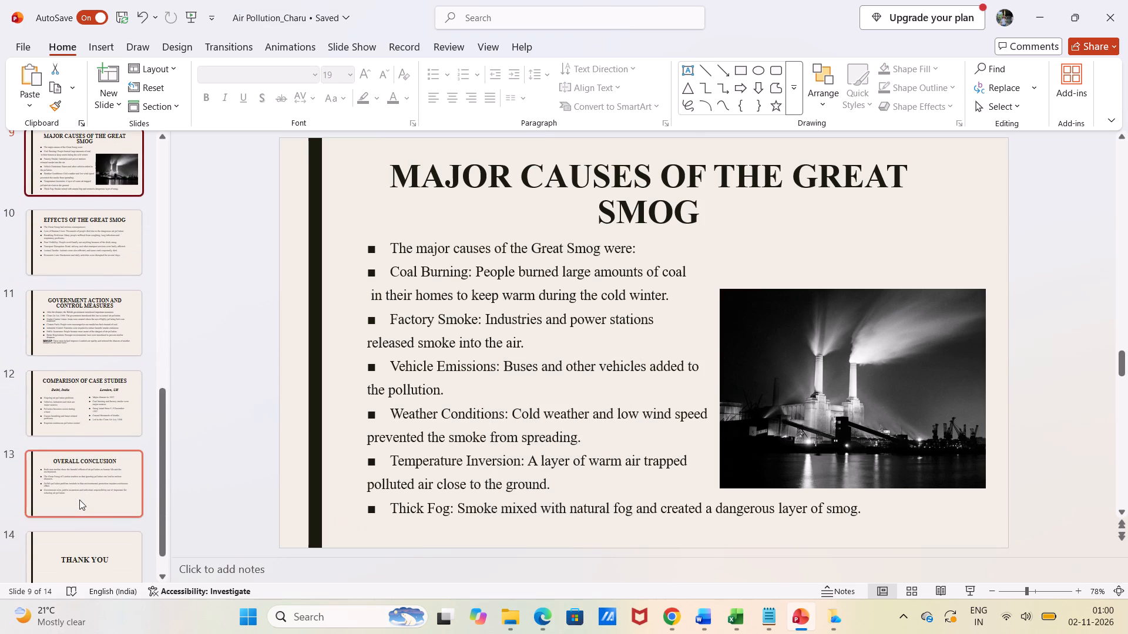
{"action": "scroll", "coordinate": [79, 500], "scroll_direction": "up", "scroll_amount": 1}
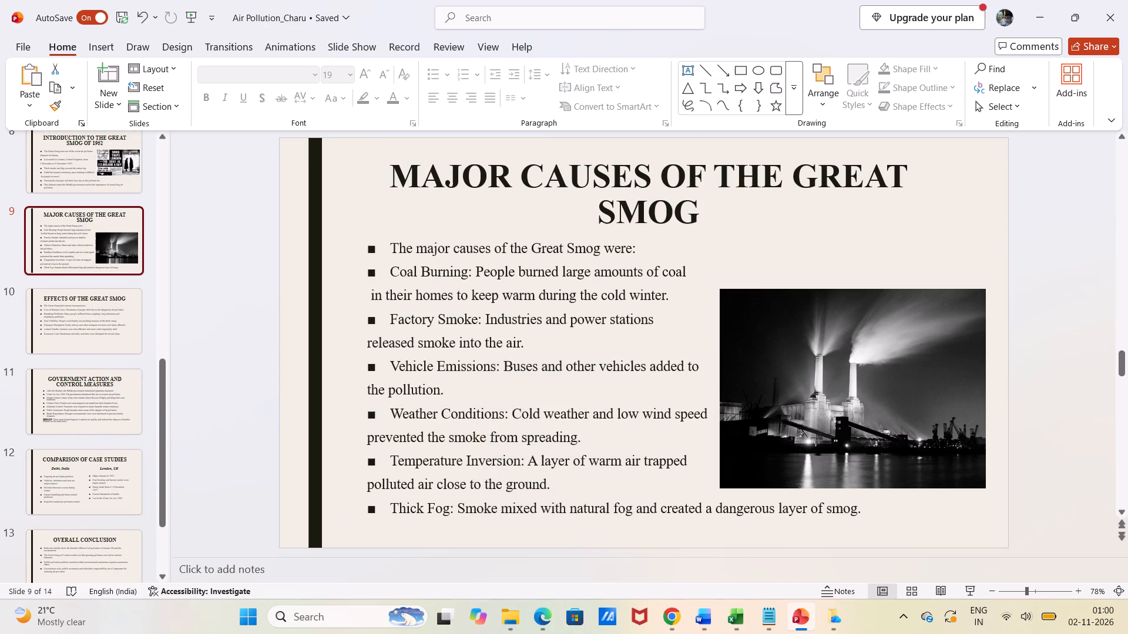
{"action": "left_click", "coordinate": [668, 618]}
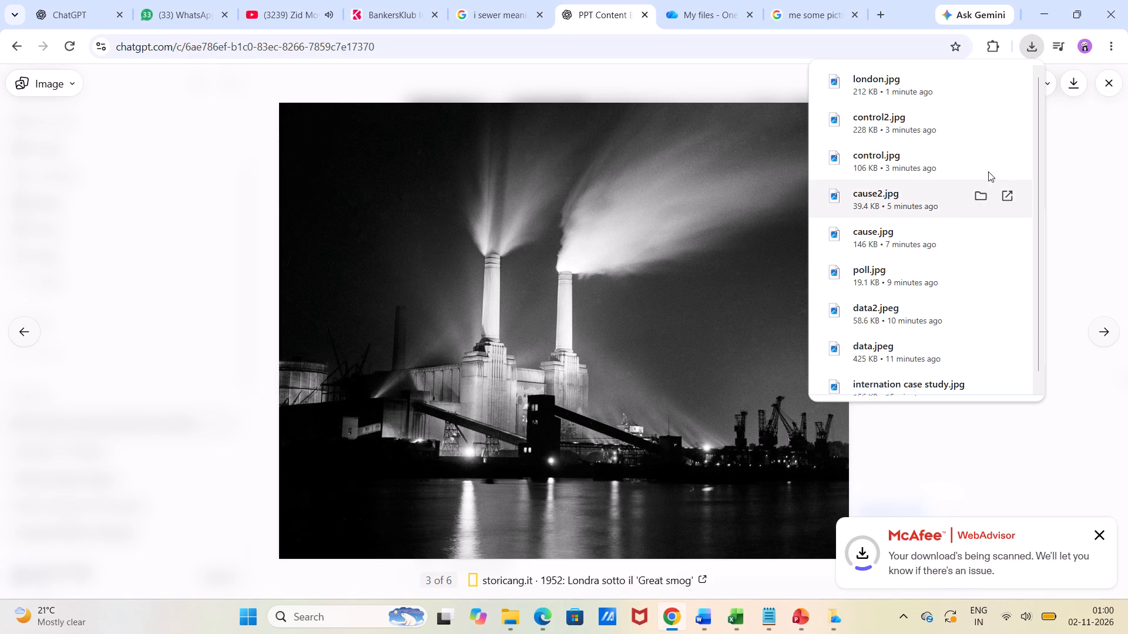
{"action": "left_click", "coordinate": [1104, 85]}
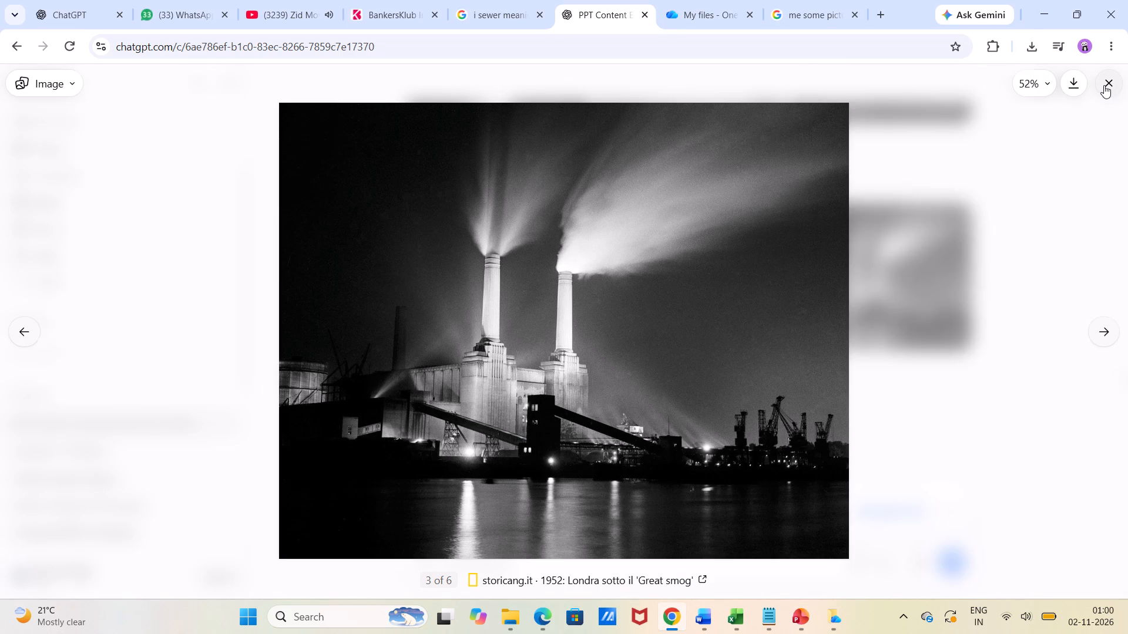
{"action": "scroll", "coordinate": [599, 322], "scroll_direction": "down", "scroll_amount": 2}
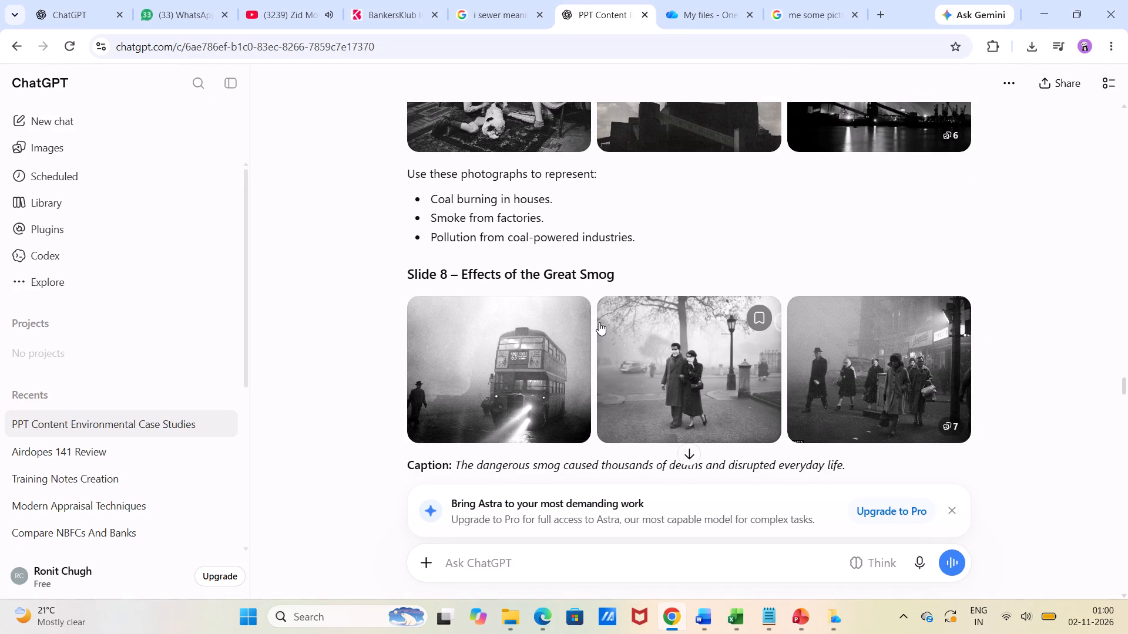
{"action": "scroll", "coordinate": [599, 322], "scroll_direction": "down", "scroll_amount": 3}
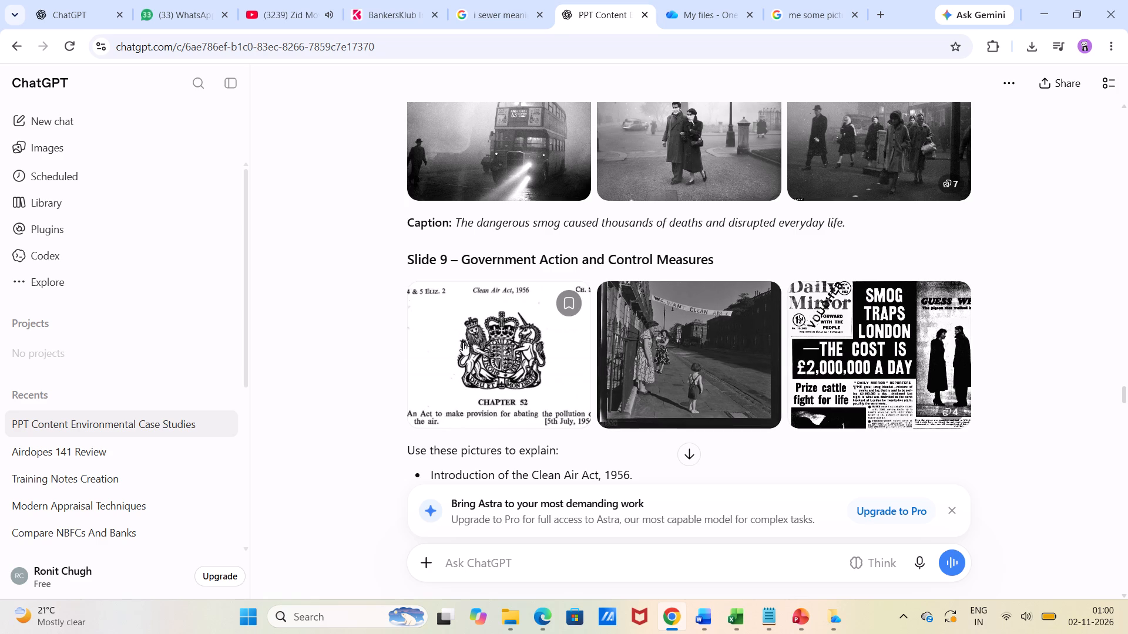
{"action": "left_click", "coordinate": [473, 367]}
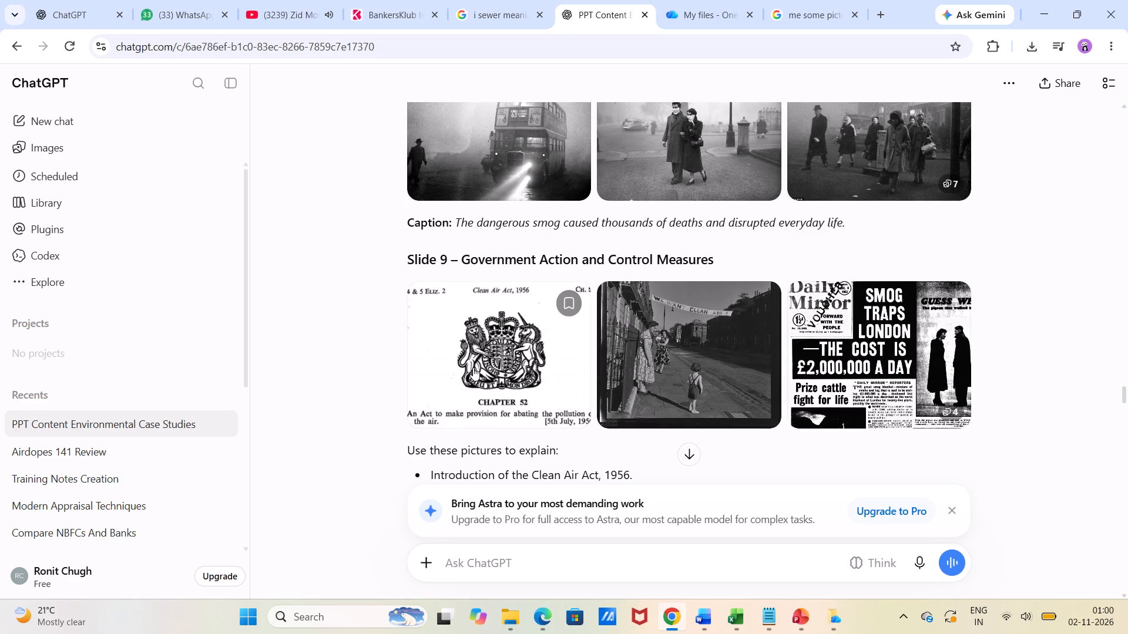
{"action": "right_click", "coordinate": [477, 355]}
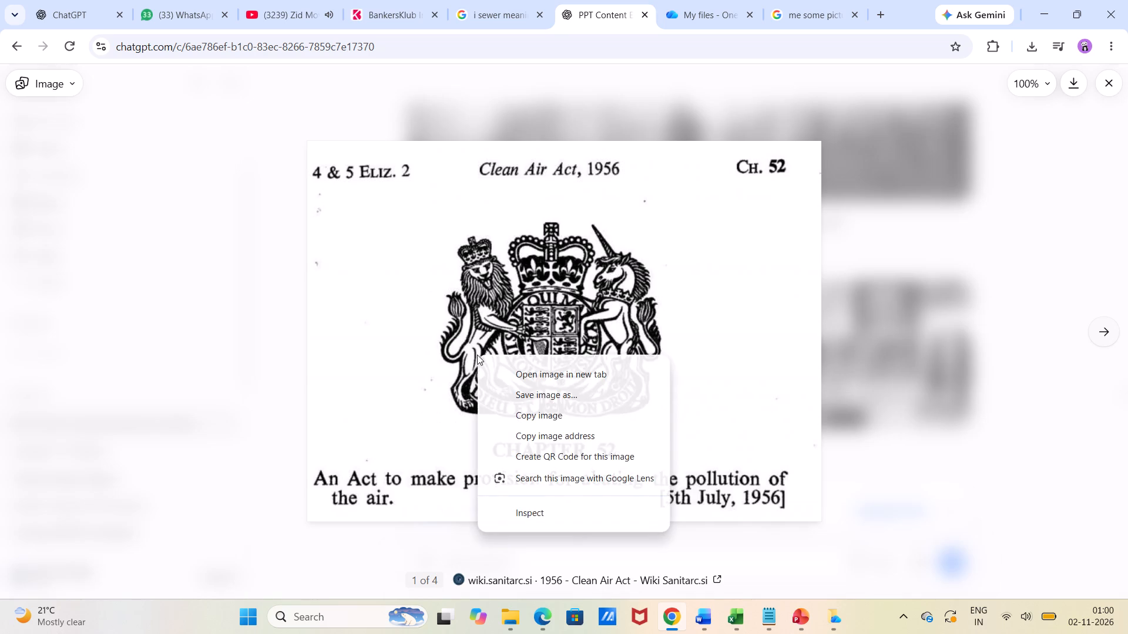
{"action": "left_click", "coordinate": [537, 396]}
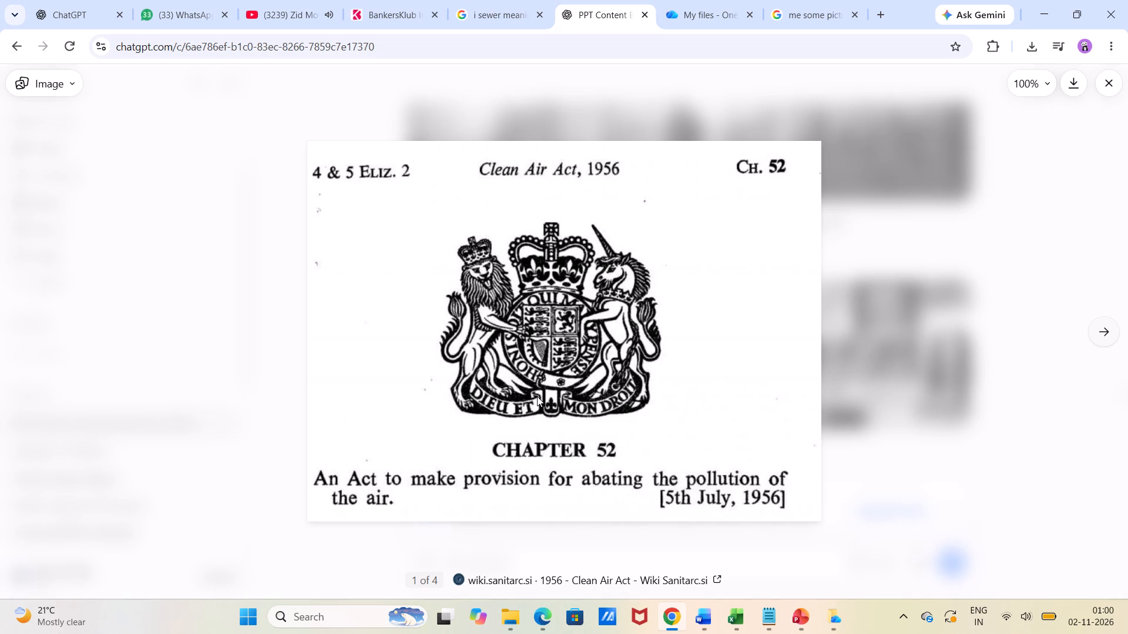
{"action": "type", "text": "action"}
{"action": "key", "text": "Return"}
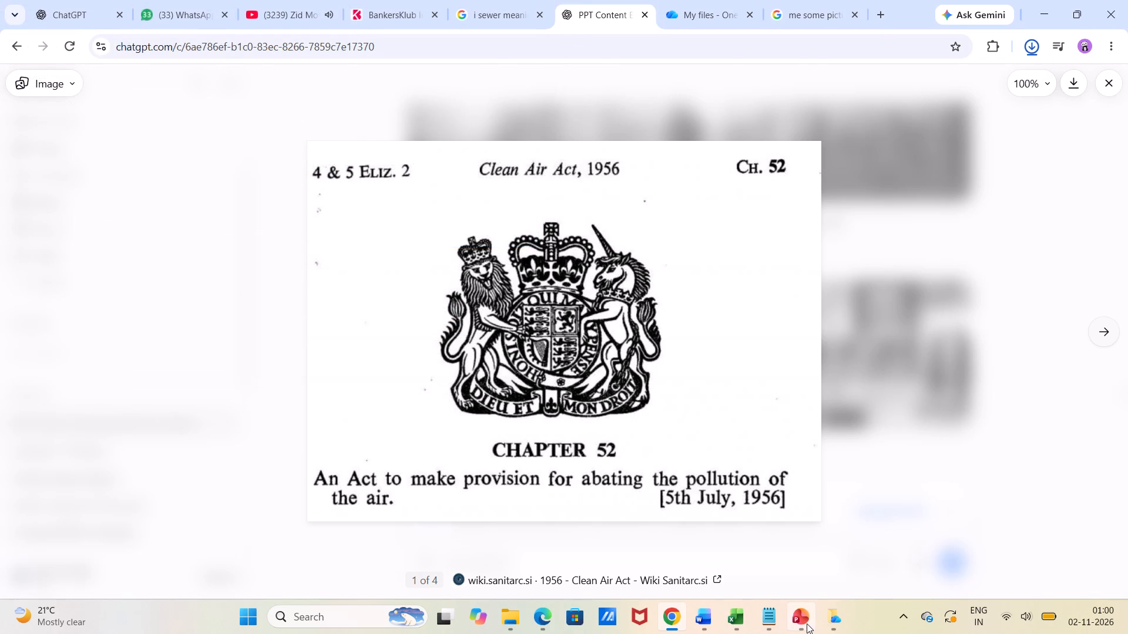
In PowerPoint, insert the saved "action" picture on slide 11, Government Action and Control Measures.
{"action": "left_click", "coordinate": [807, 623]}
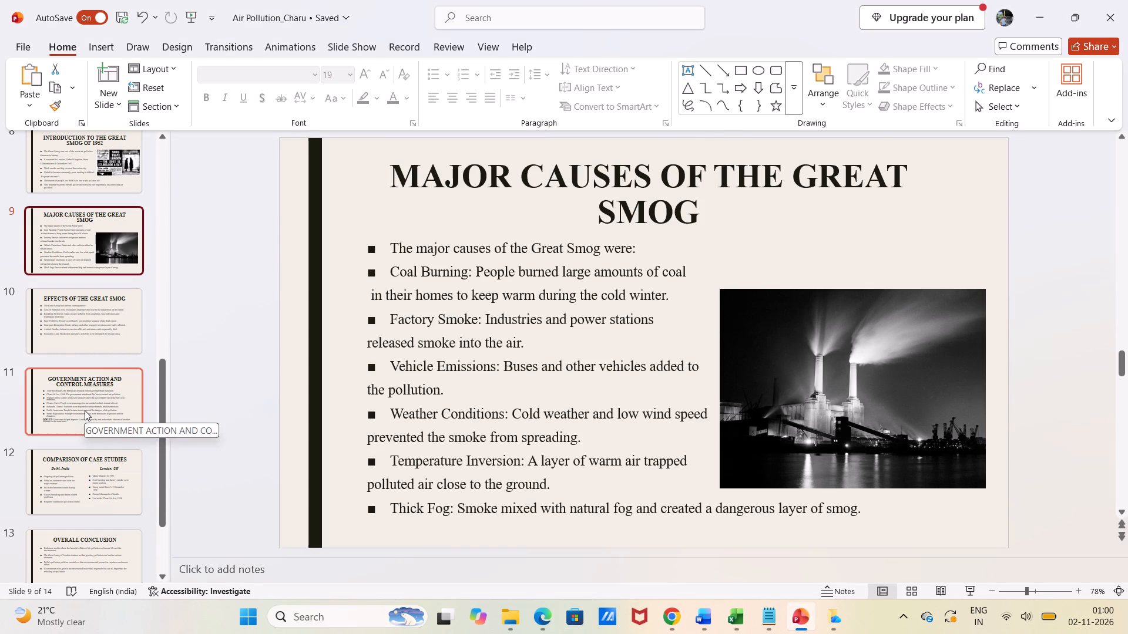
{"action": "left_click", "coordinate": [85, 410]}
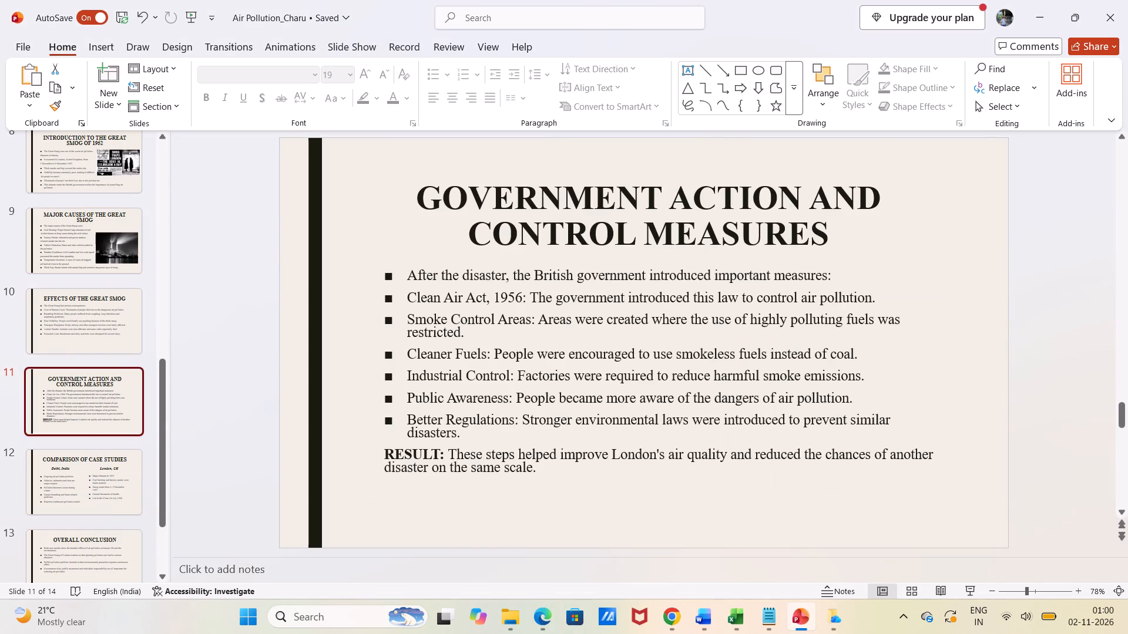
{"action": "left_click", "coordinate": [106, 43]}
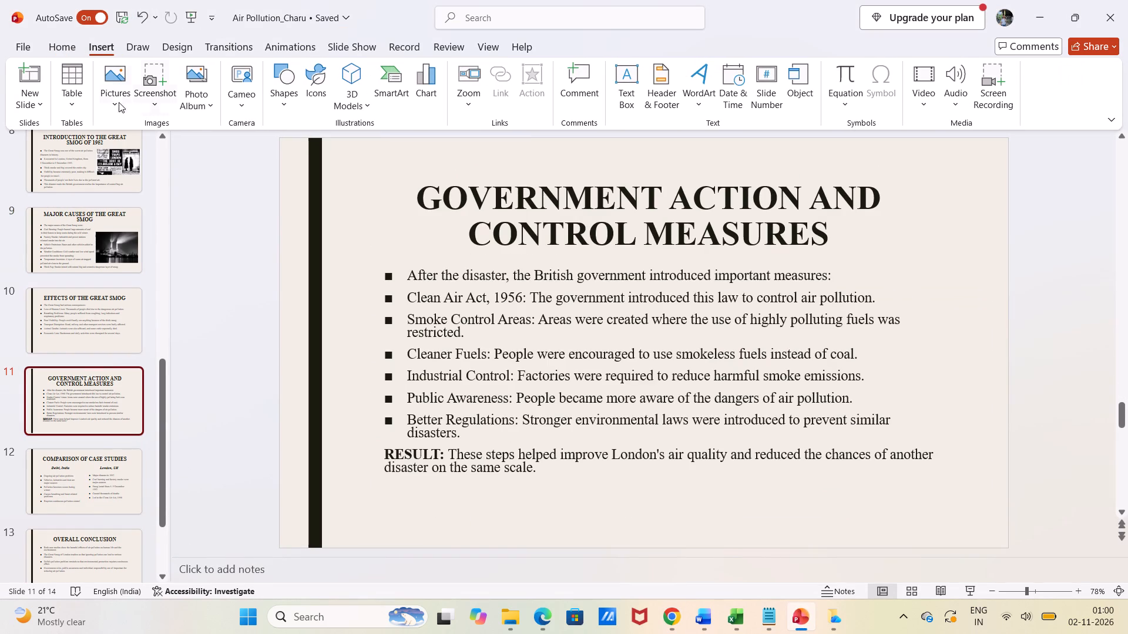
{"action": "left_click", "coordinate": [110, 99]}
{"action": "left_click", "coordinate": [149, 151]}
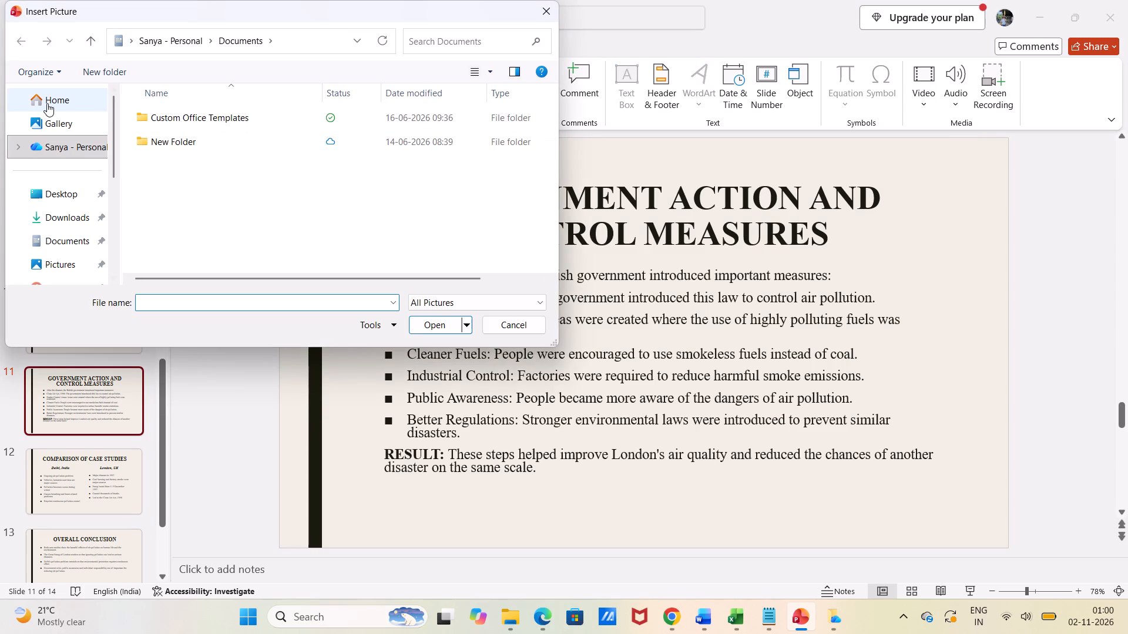
{"action": "left_click", "coordinate": [47, 103]}
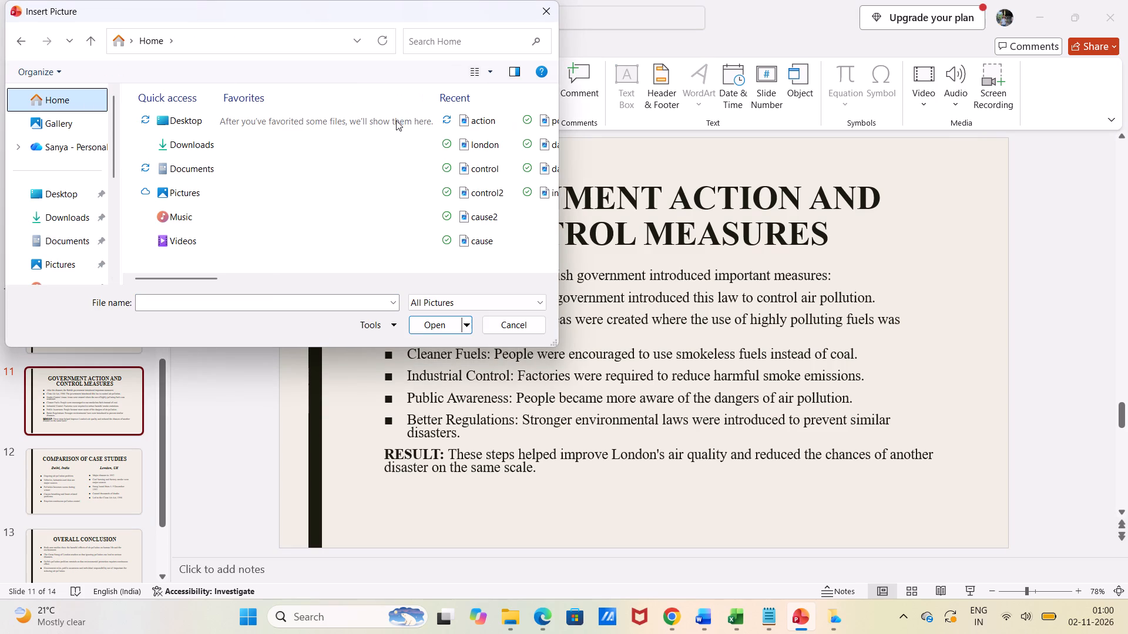
{"action": "left_click", "coordinate": [482, 127]}
{"action": "left_click", "coordinate": [437, 325]}
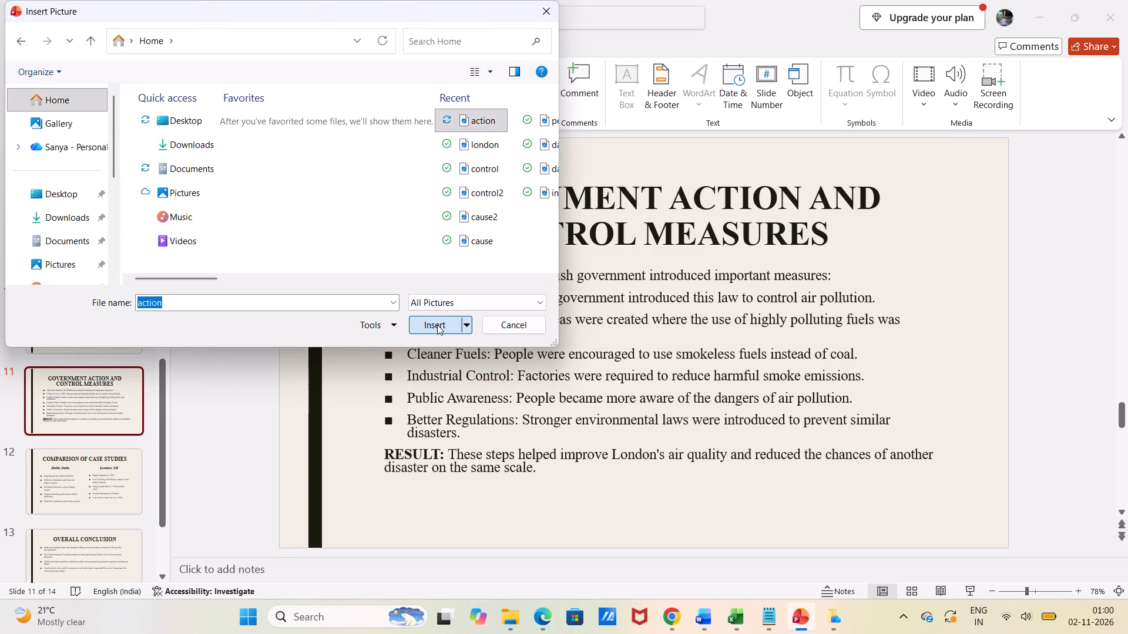
Shrink the Clean Air Act picture to about 13.3 cm wide and 10.6 cm high, placing it near the slide's right edge below the title.
{"action": "left_click", "coordinate": [654, 348]}
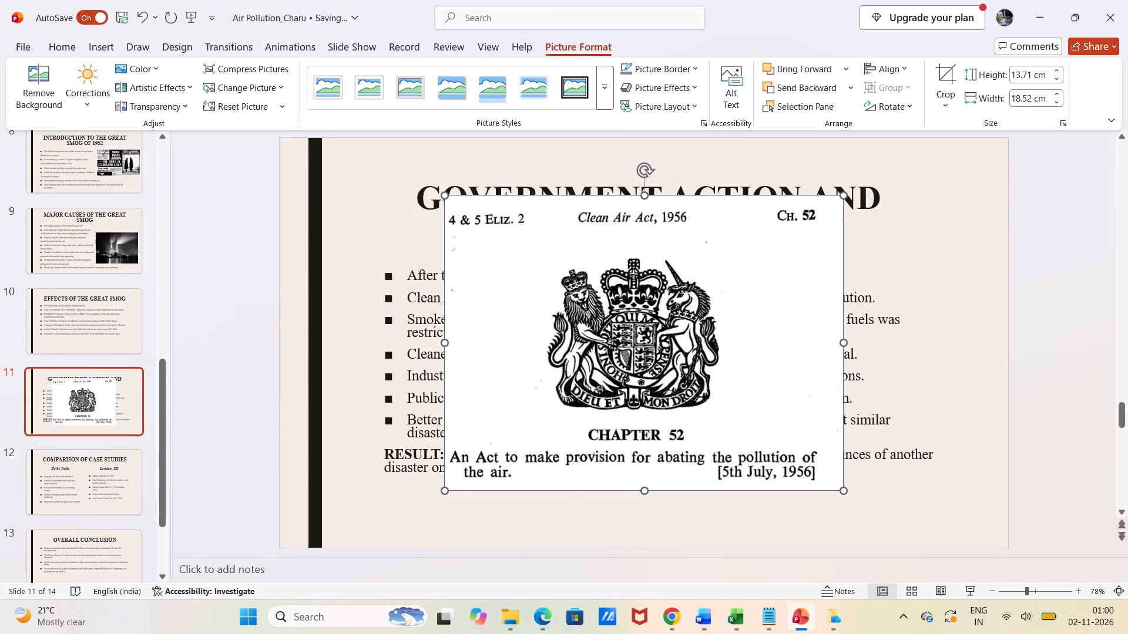
{"action": "left_click_drag", "start_coordinate": [447, 342], "coordinate": [558, 364]}
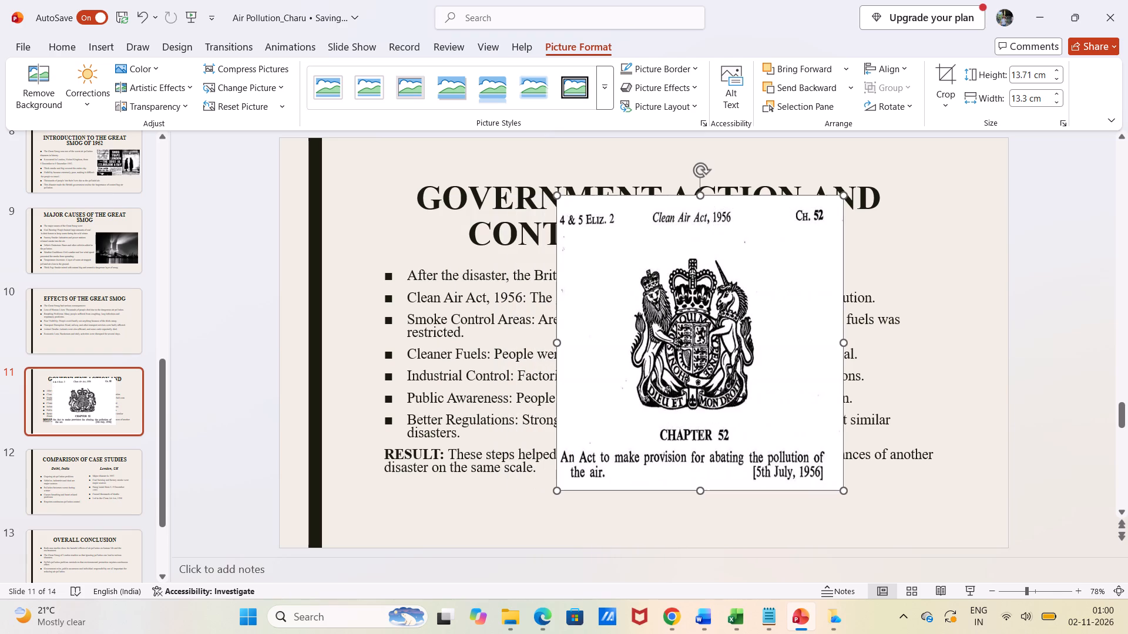
{"action": "left_click_drag", "start_coordinate": [701, 490], "coordinate": [703, 425]}
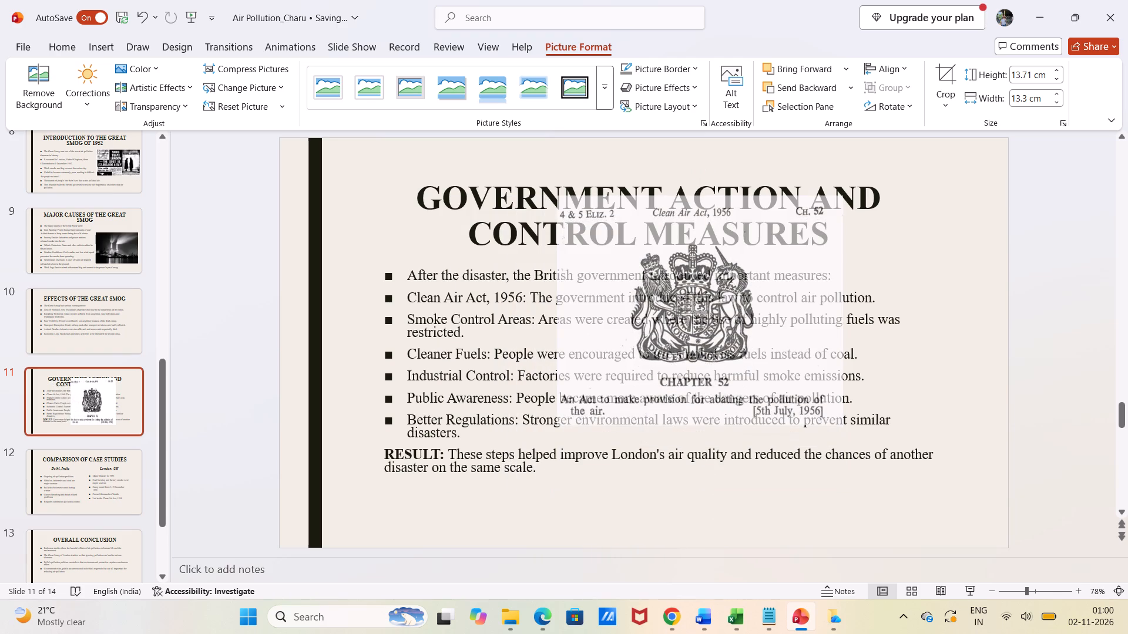
{"action": "left_click_drag", "start_coordinate": [703, 425], "coordinate": [703, 423]}
{"action": "left_click_drag", "start_coordinate": [706, 321], "coordinate": [854, 366]}
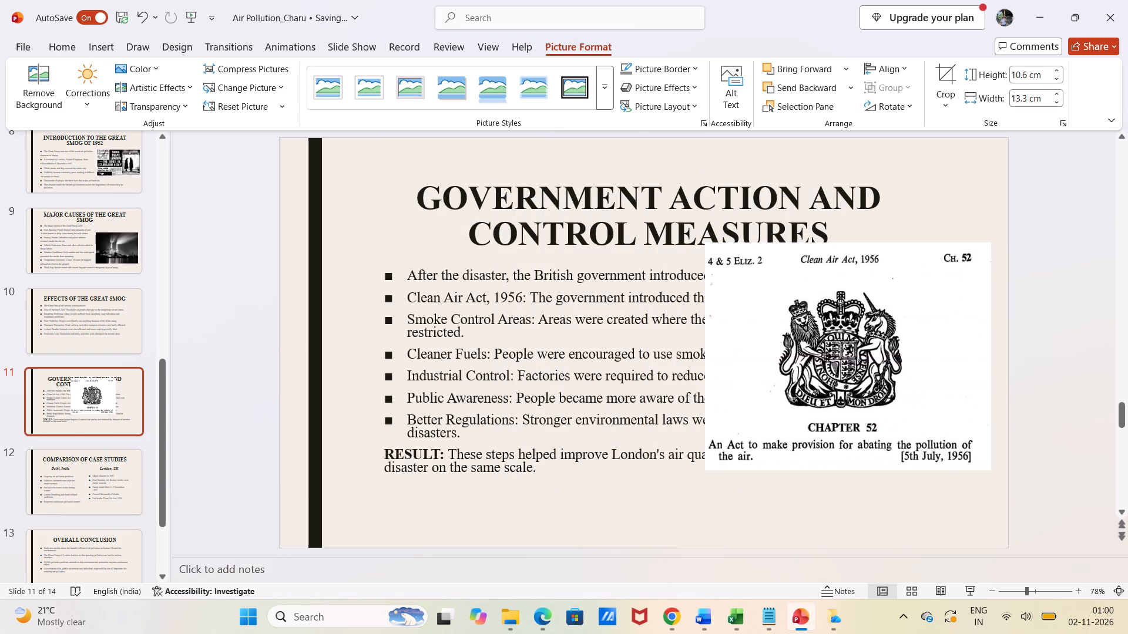
{"action": "left_click_drag", "start_coordinate": [854, 366], "coordinate": [861, 384]}
Raise the title box's top edge toward the top of the slide and shorten it to end just below the title's second line.
{"action": "left_click", "coordinate": [629, 225]}
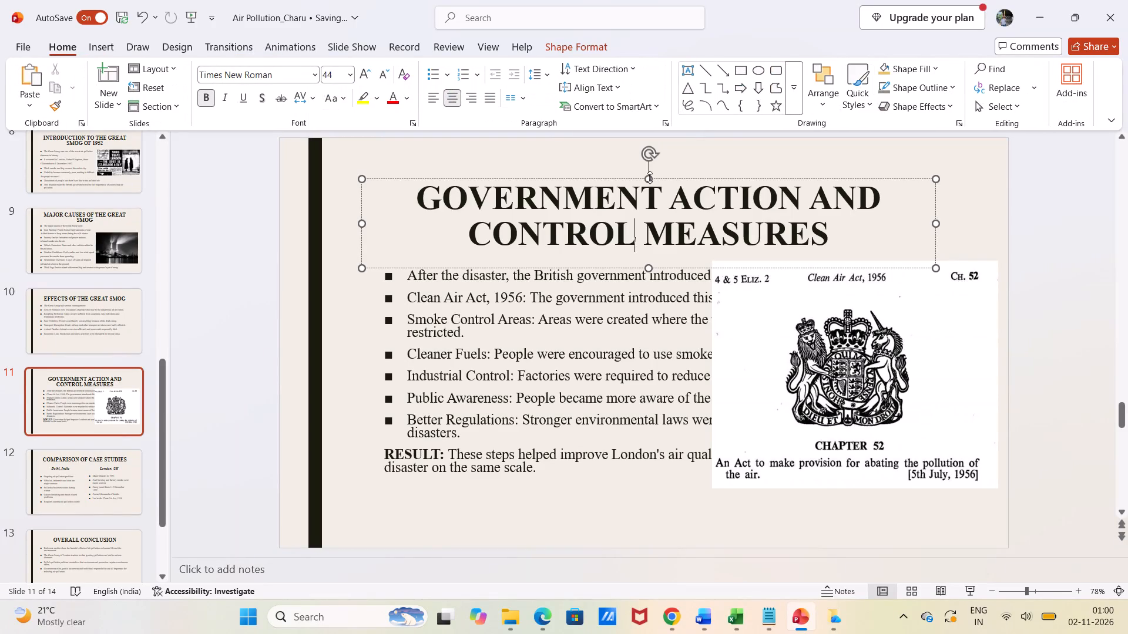
{"action": "left_click_drag", "start_coordinate": [650, 177], "coordinate": [648, 156]}
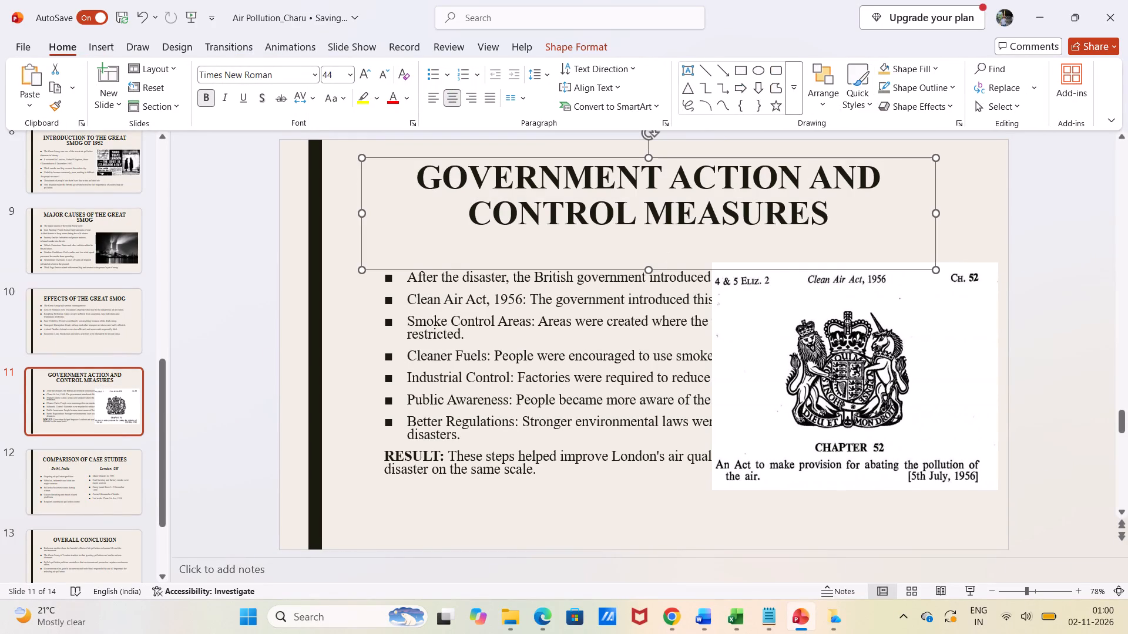
{"action": "left_click_drag", "start_coordinate": [650, 267], "coordinate": [644, 241]}
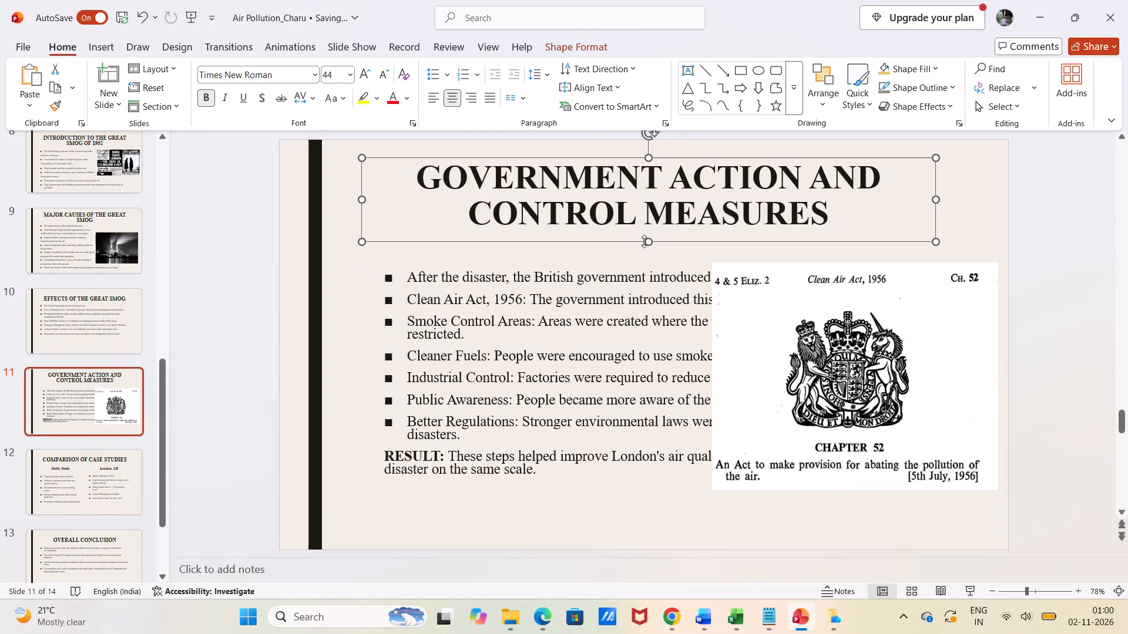
Widen the bullet text box by extending its left edge to near the slide's dark vertical bar.
{"action": "left_click", "coordinate": [610, 321]}
{"action": "left_click_drag", "start_coordinate": [377, 375], "coordinate": [350, 375]}
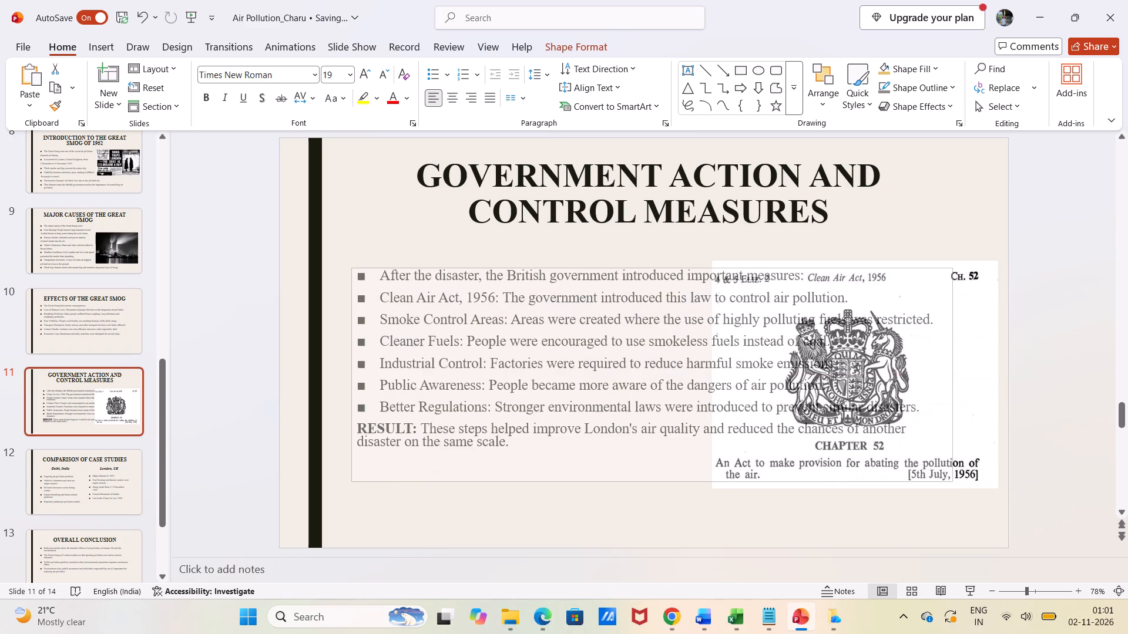
{"action": "left_click_drag", "start_coordinate": [350, 375], "coordinate": [342, 375]}
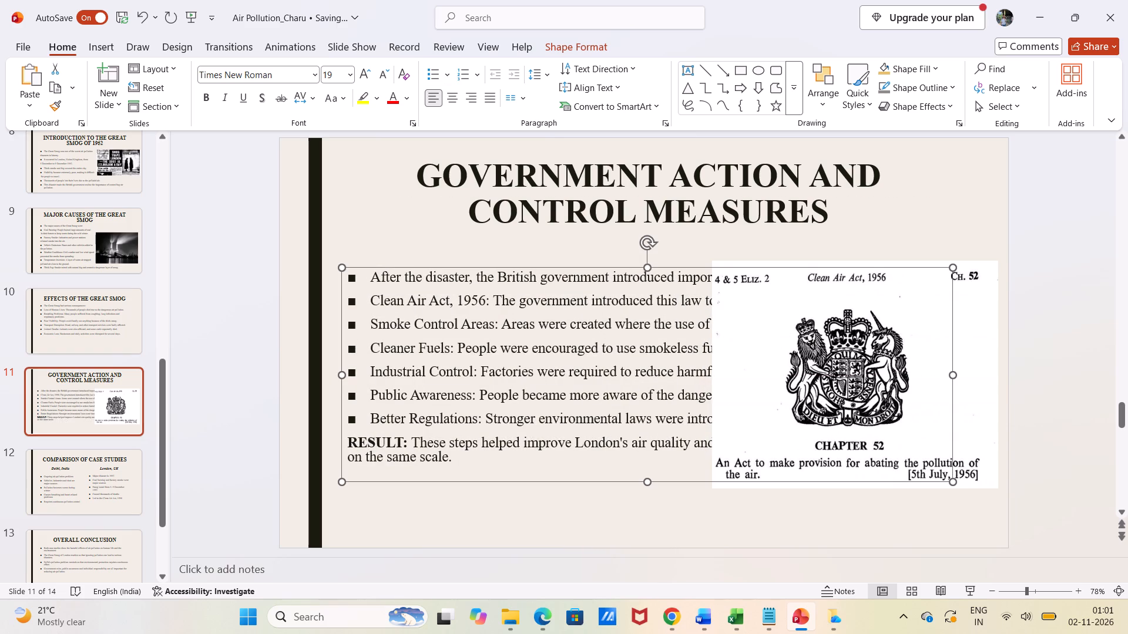
Break the first three bullets after "introduced", "this law" and "highly", removing the bullet marks from the continuation lines.
{"action": "left_click", "coordinate": [677, 275]}
{"action": "key", "text": "Return"}
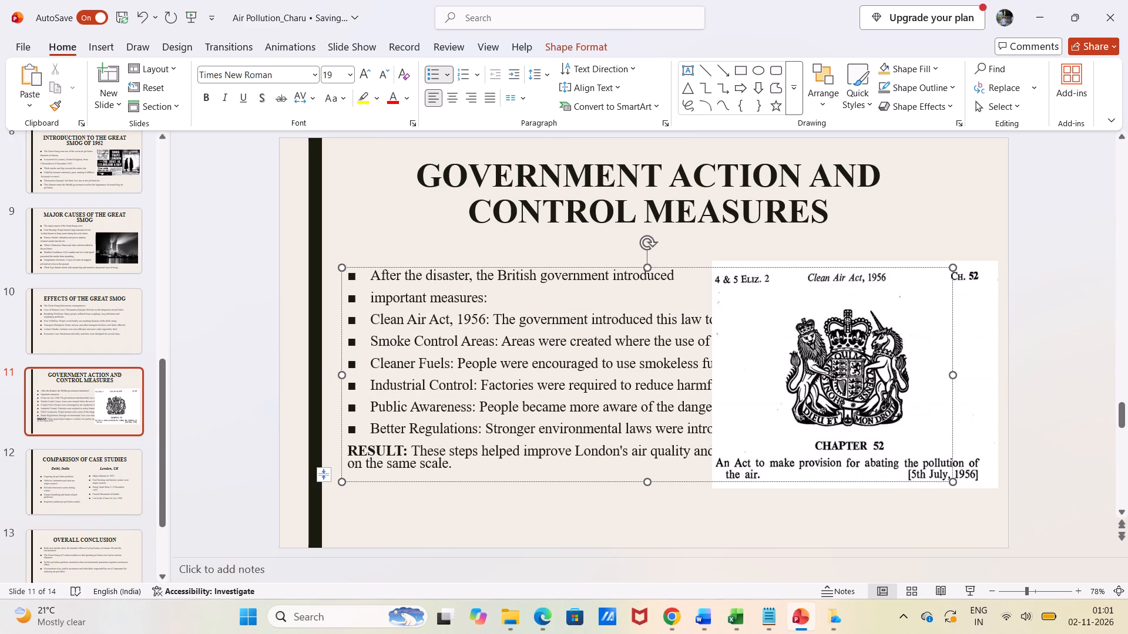
{"action": "key", "text": "BackSpace"}
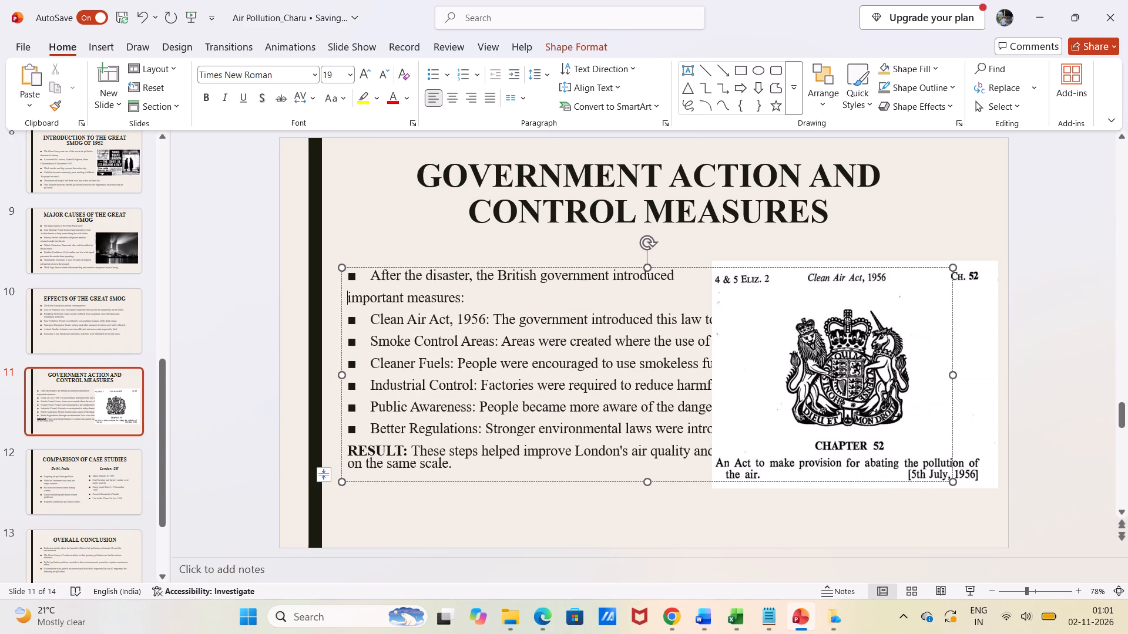
{"action": "left_click", "coordinate": [703, 318]}
{"action": "key", "text": "Return"}
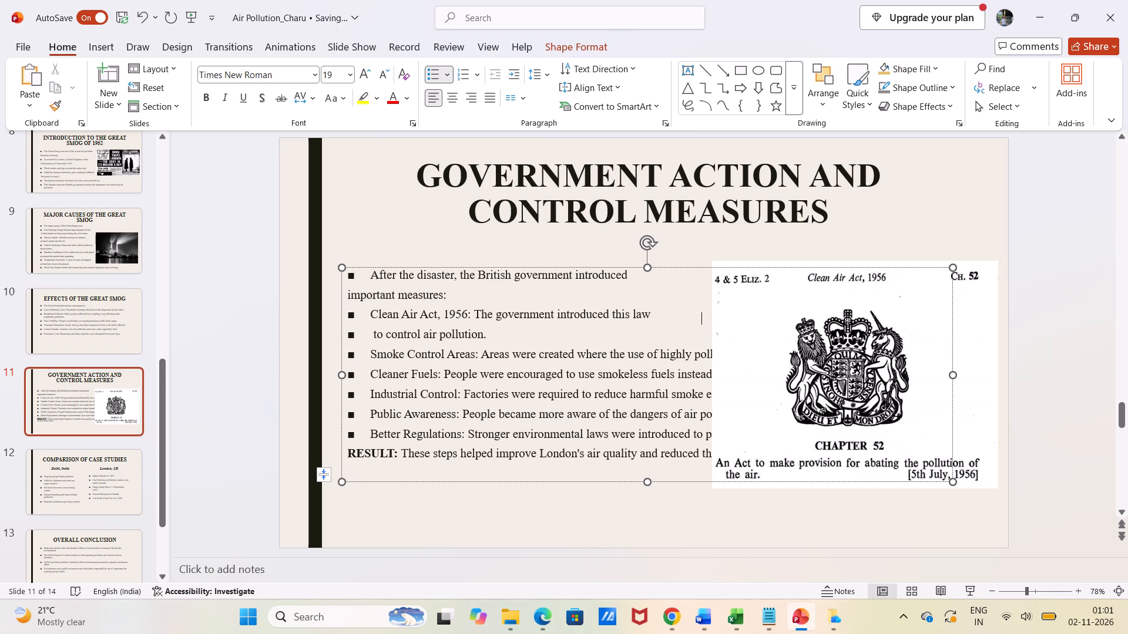
{"action": "key", "text": "BackSpace"}
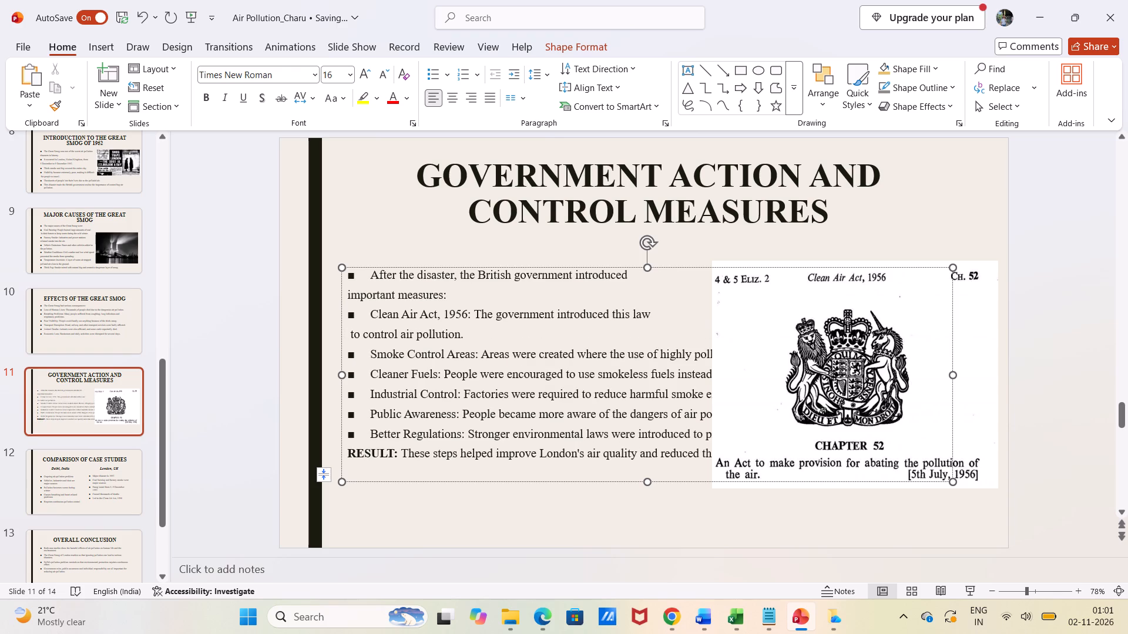
{"action": "left_click", "coordinate": [693, 354]}
{"action": "key", "text": "Return"}
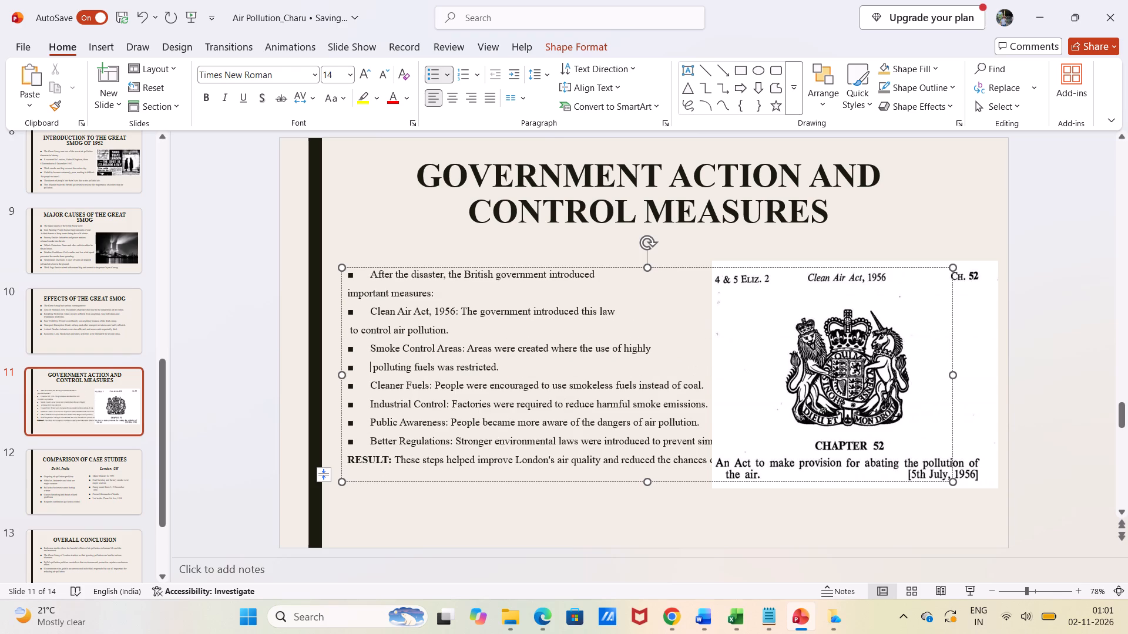
{"action": "key", "text": "BackSpace"}
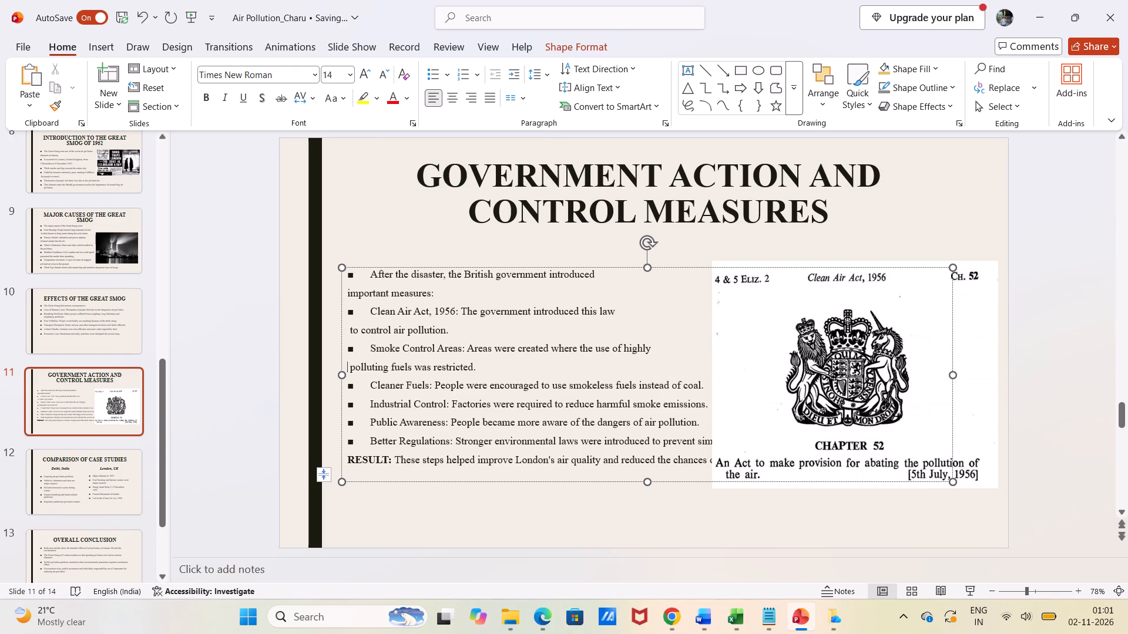
Extend the bottom edge of the bullet text box down to near the slide's lower edge.
{"action": "left_click_drag", "start_coordinate": [650, 482], "coordinate": [646, 532]}
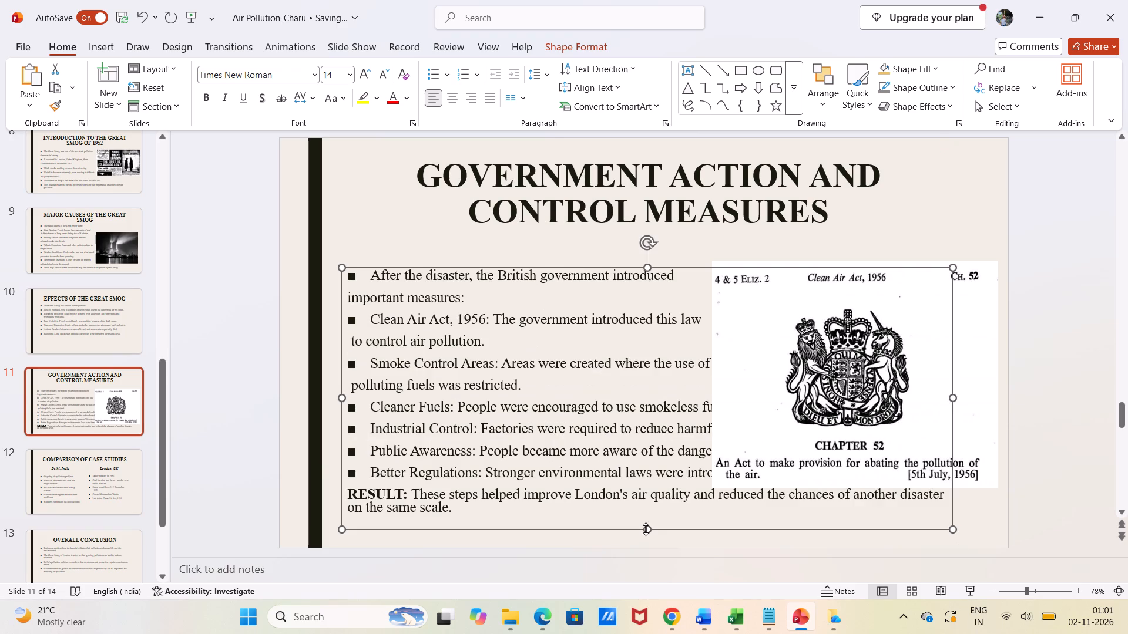
Break the Cleaner Fuels, Industrial Control and Public Awareness bullets after "smokeless", "harmful" and "air", removing bullet marks from the continuation lines.
{"action": "left_click", "coordinate": [700, 407]}
{"action": "key", "text": "Return"}
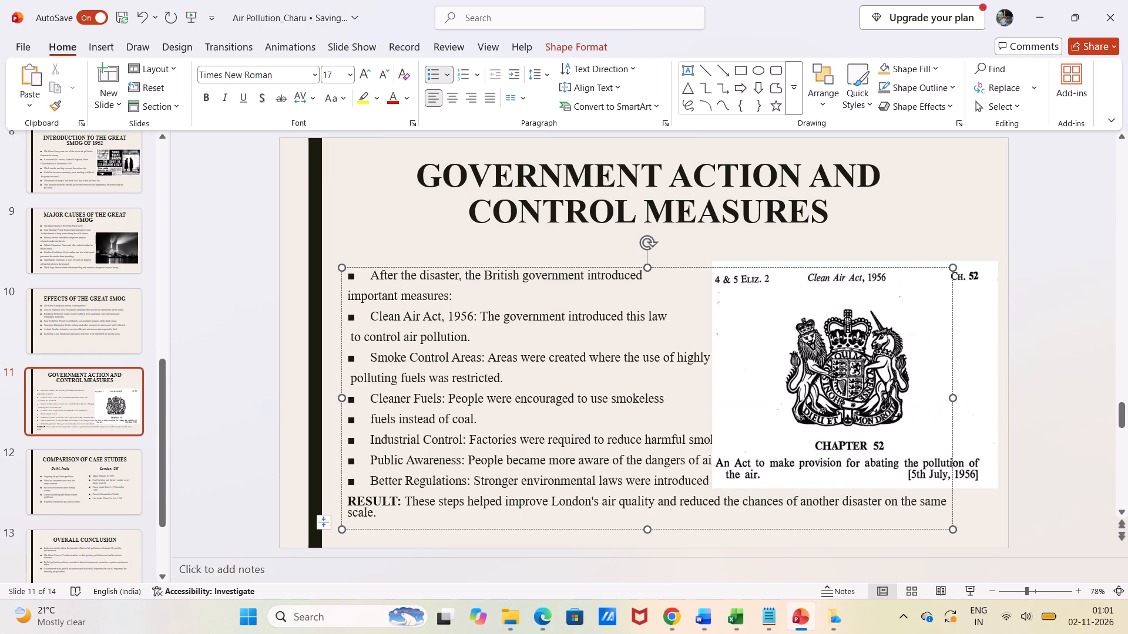
{"action": "key", "text": "BackSpace"}
{"action": "left_click", "coordinate": [687, 440]}
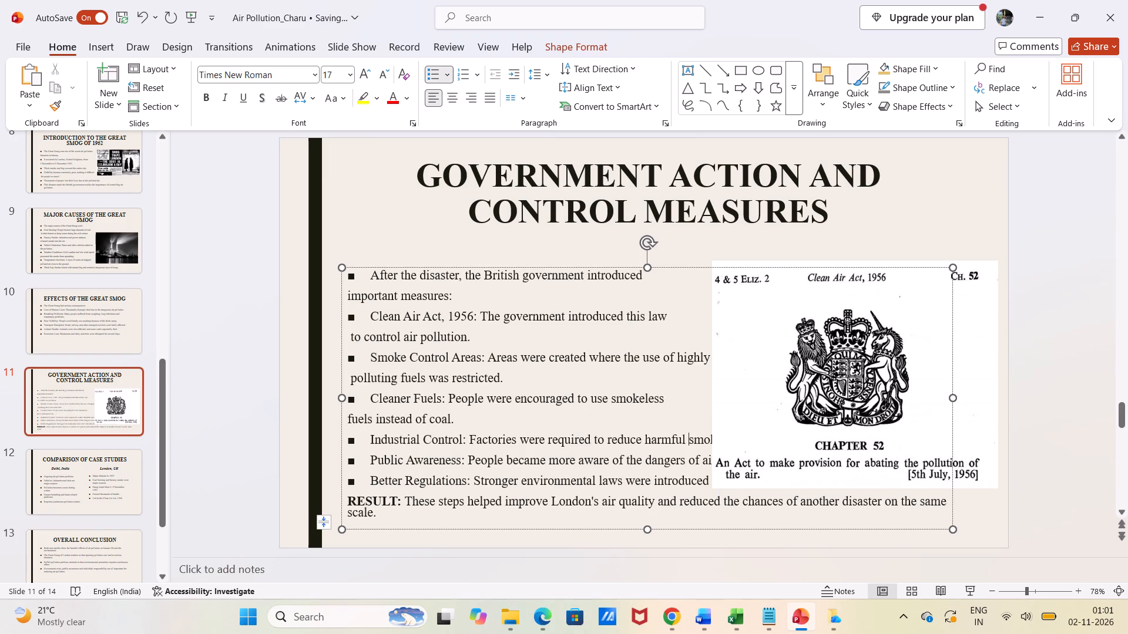
{"action": "key", "text": "Return"}
{"action": "key", "text": "BackSpace"}
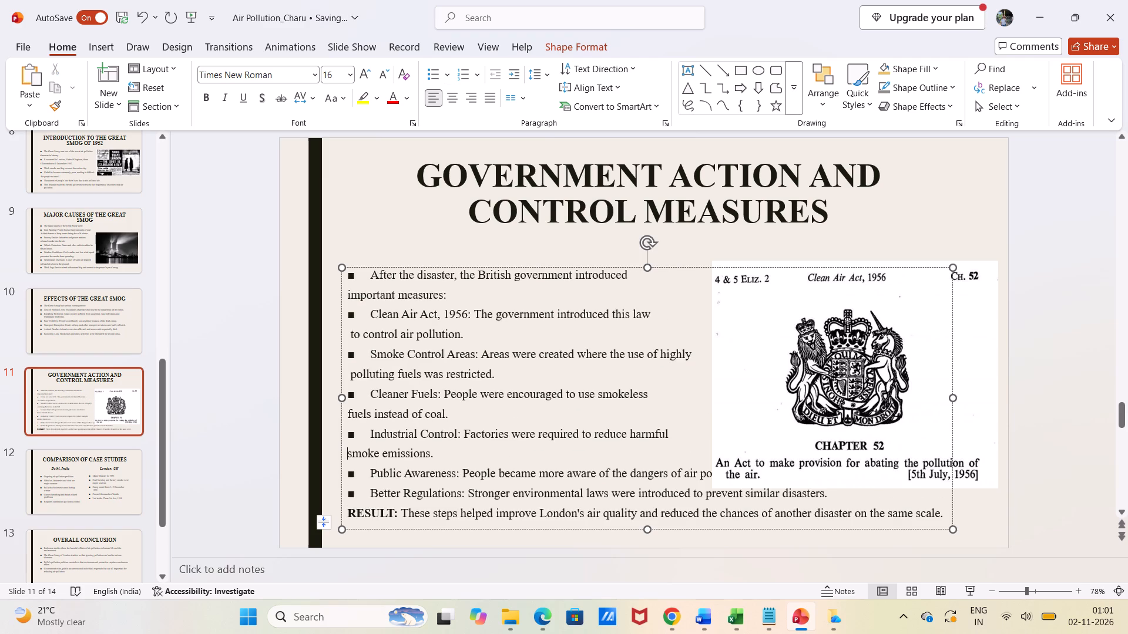
{"action": "left_click", "coordinate": [700, 472]}
{"action": "key", "text": "Return"}
{"action": "key", "text": "BackSpace"}
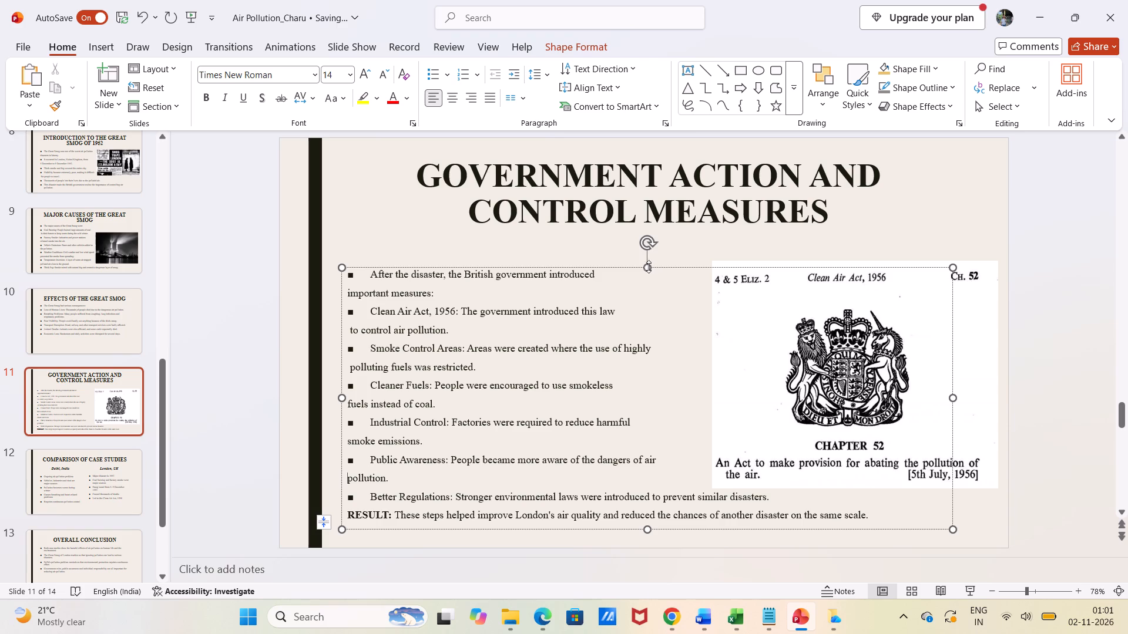
Raise the top edge of the bullet text box to just below the slide title.
{"action": "left_click_drag", "start_coordinate": [650, 267], "coordinate": [647, 243]}
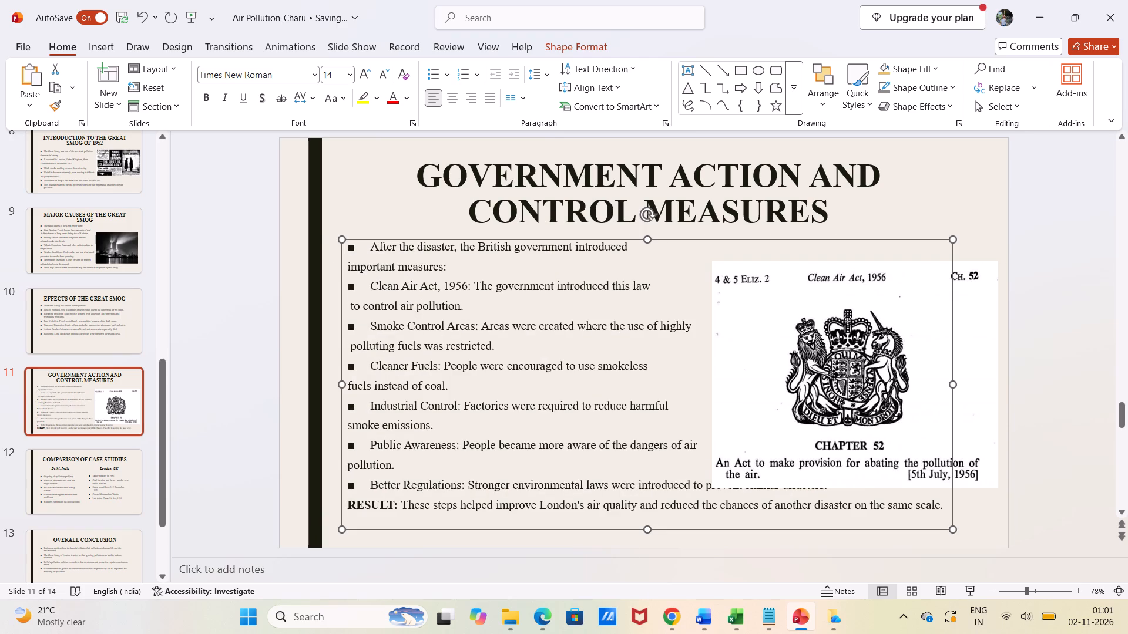
Break the Better Regulations bullet after "introduced to" and remove the bullet mark from its continuation line.
{"action": "left_click", "coordinate": [700, 487]}
{"action": "key", "text": "Return"}
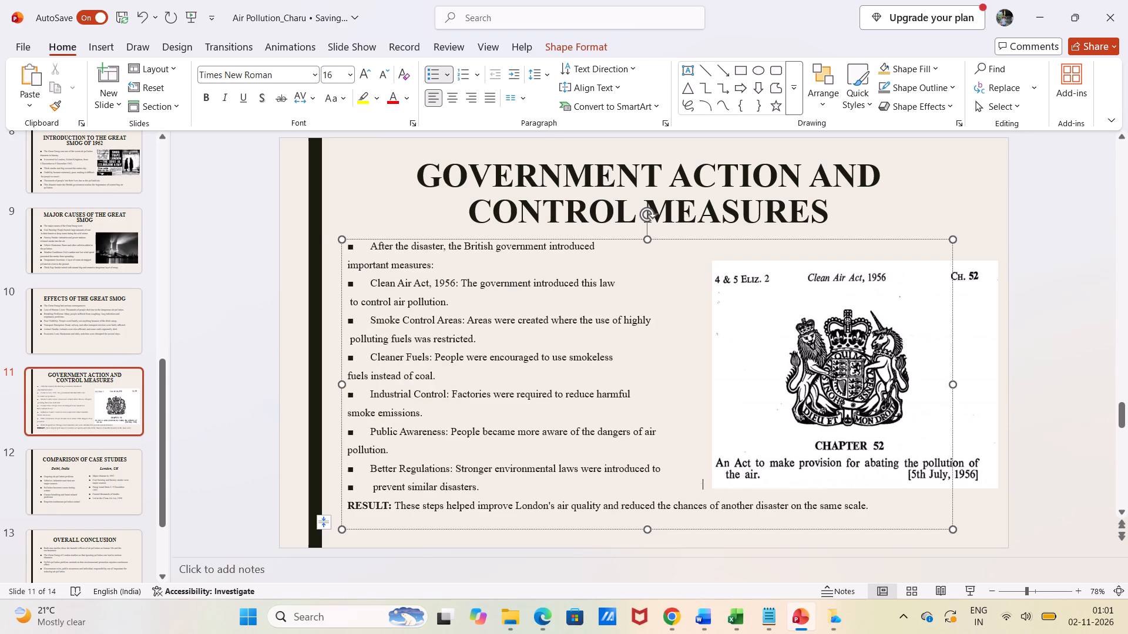
{"action": "key", "text": "BackSpace"}
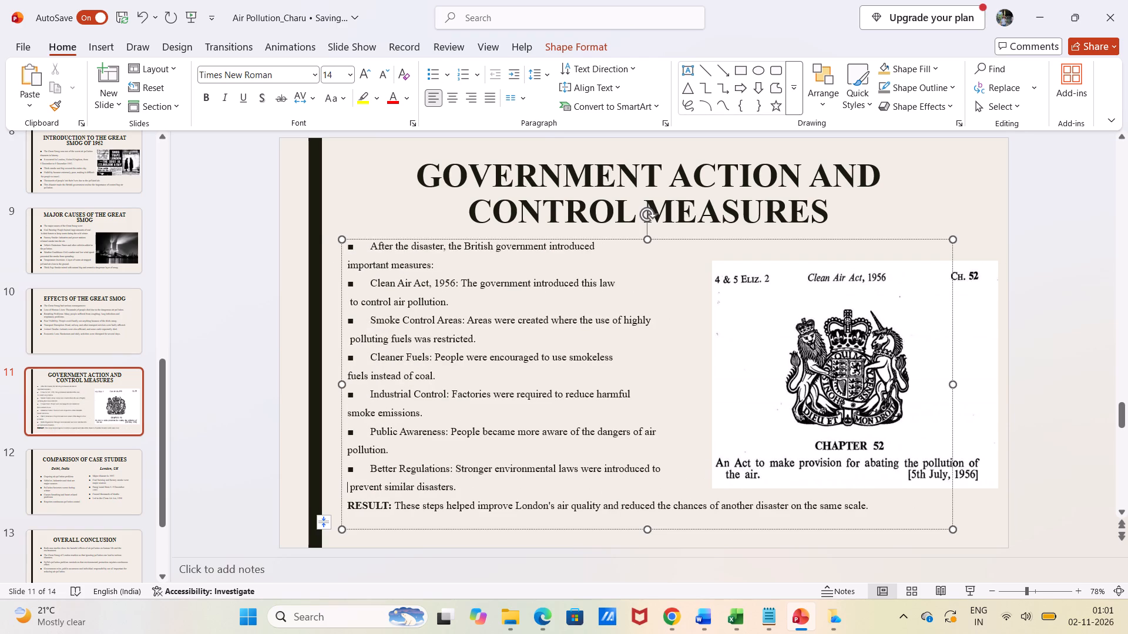
Extend the bottom edge of the bullet text box slightly, almost to the slide's lower edge.
{"action": "left_click_drag", "start_coordinate": [649, 530], "coordinate": [646, 541]}
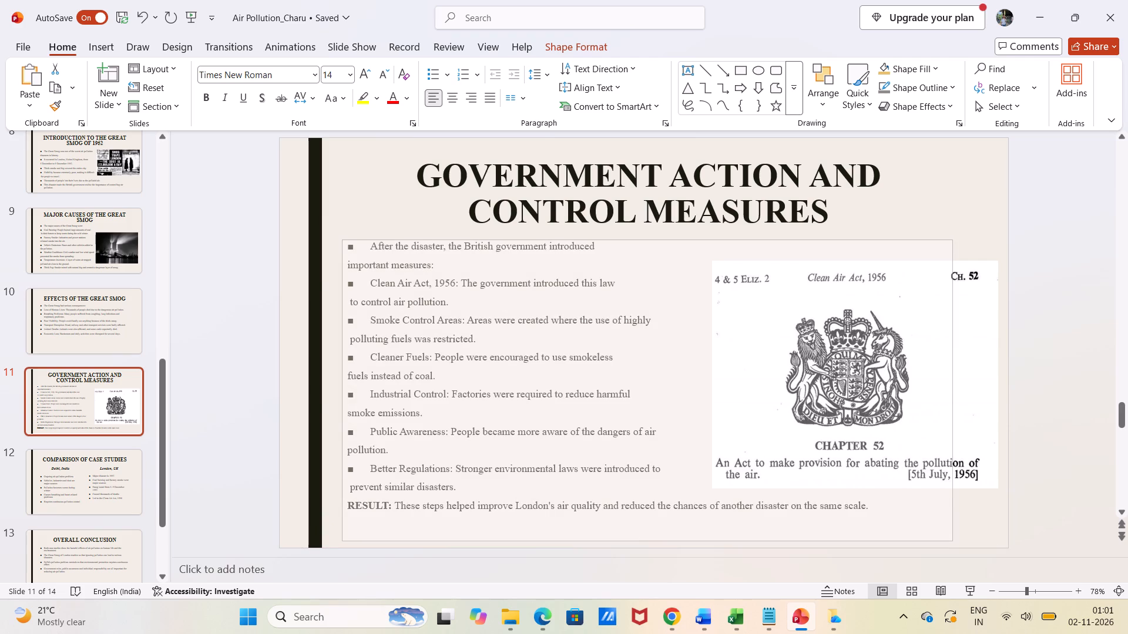
{"action": "left_click_drag", "start_coordinate": [646, 541], "coordinate": [646, 540]}
{"action": "left_click", "coordinate": [281, 433]}
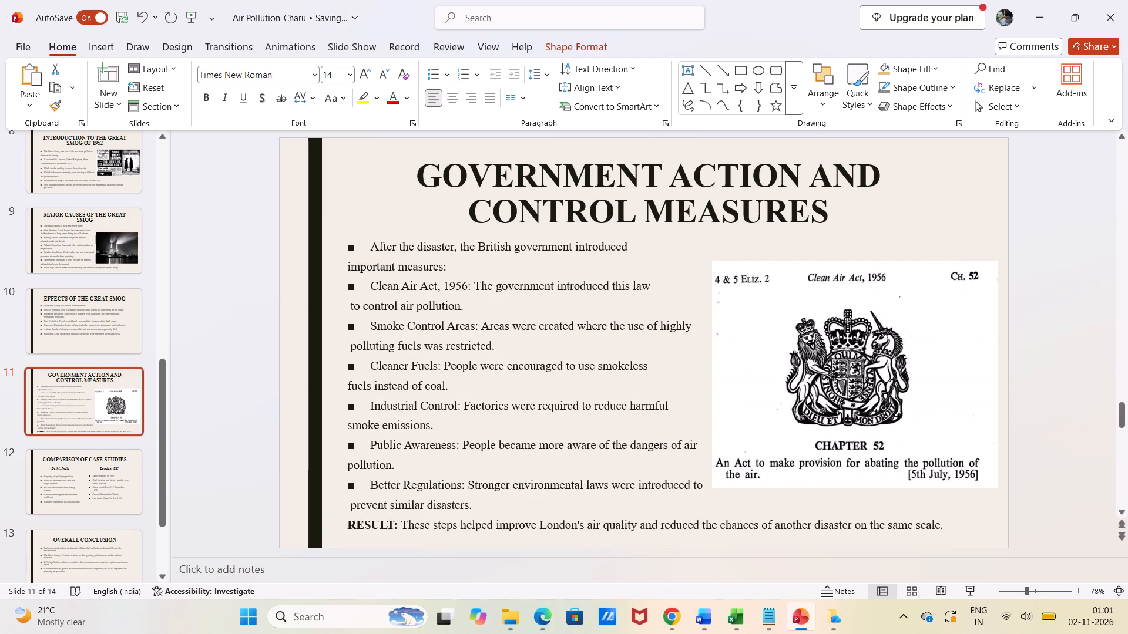
Set the Government Action and Control Measures title to size 40 and shorten its box slightly from the bottom edge.
{"action": "left_click", "coordinate": [494, 166]}
{"action": "left_click_drag", "start_coordinate": [418, 173], "coordinate": [717, 220]}
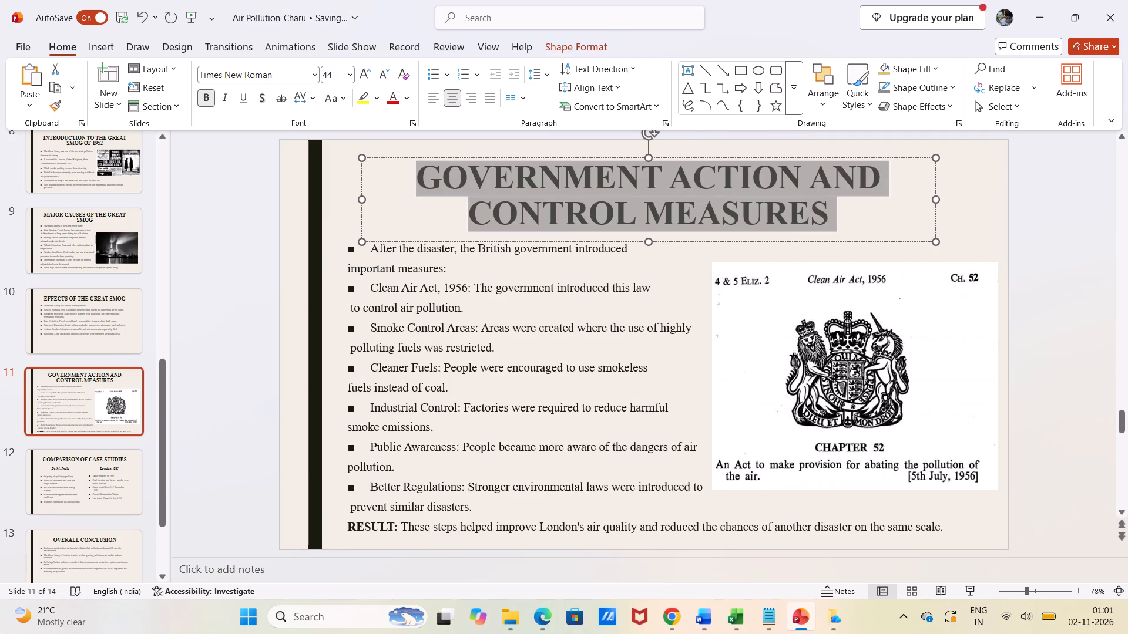
{"action": "left_click_drag", "start_coordinate": [717, 220], "coordinate": [785, 226]}
{"action": "left_click", "coordinate": [875, 183]}
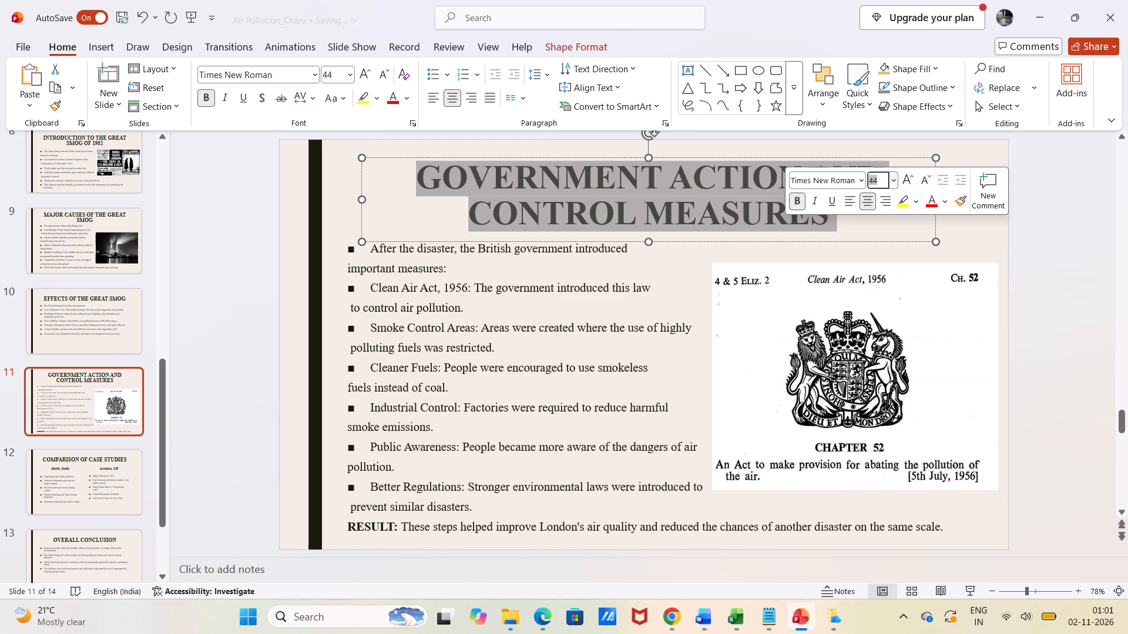
{"action": "type", "text": "40"}
{"action": "key", "text": "Return"}
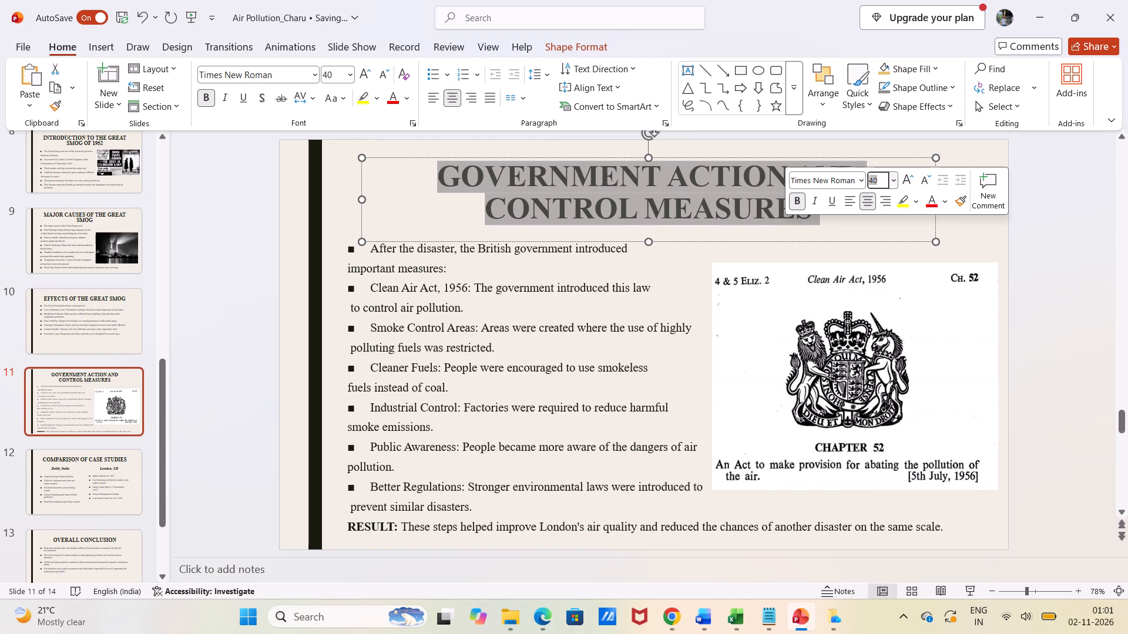
{"action": "left_click_drag", "start_coordinate": [649, 241], "coordinate": [649, 234]}
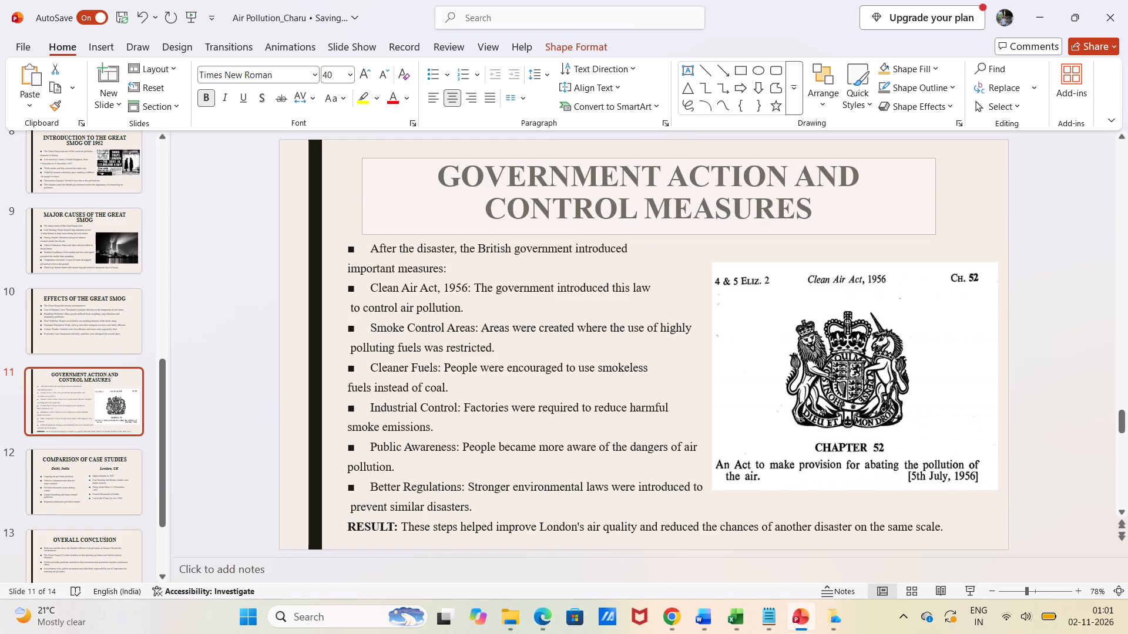
{"action": "left_click_drag", "start_coordinate": [649, 234], "coordinate": [648, 233]}
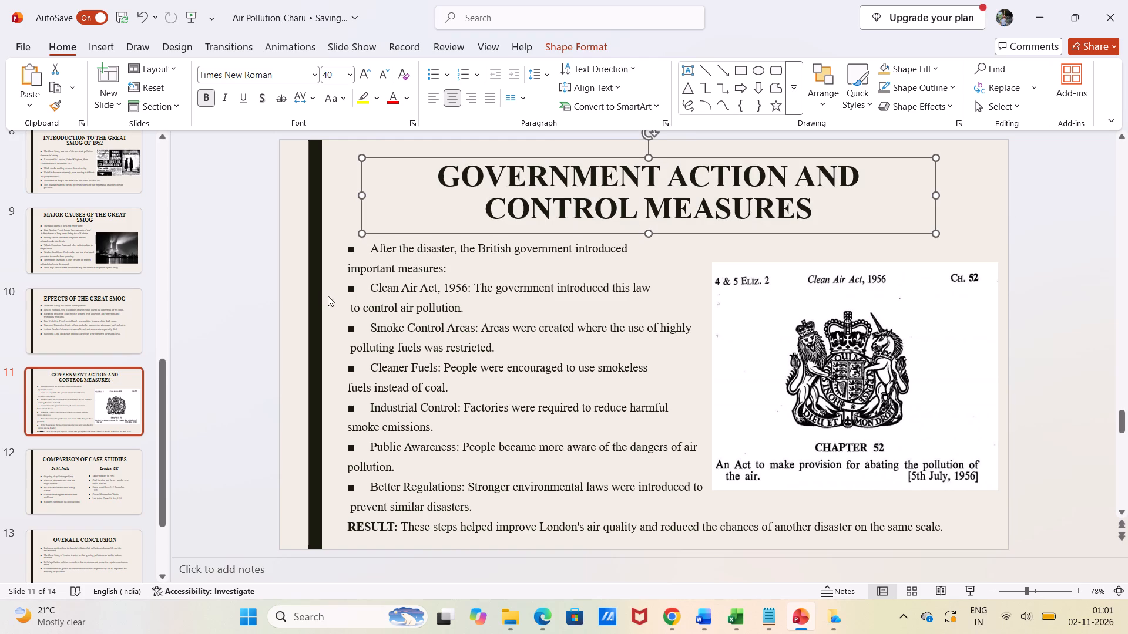
{"action": "left_click", "coordinate": [294, 311]}
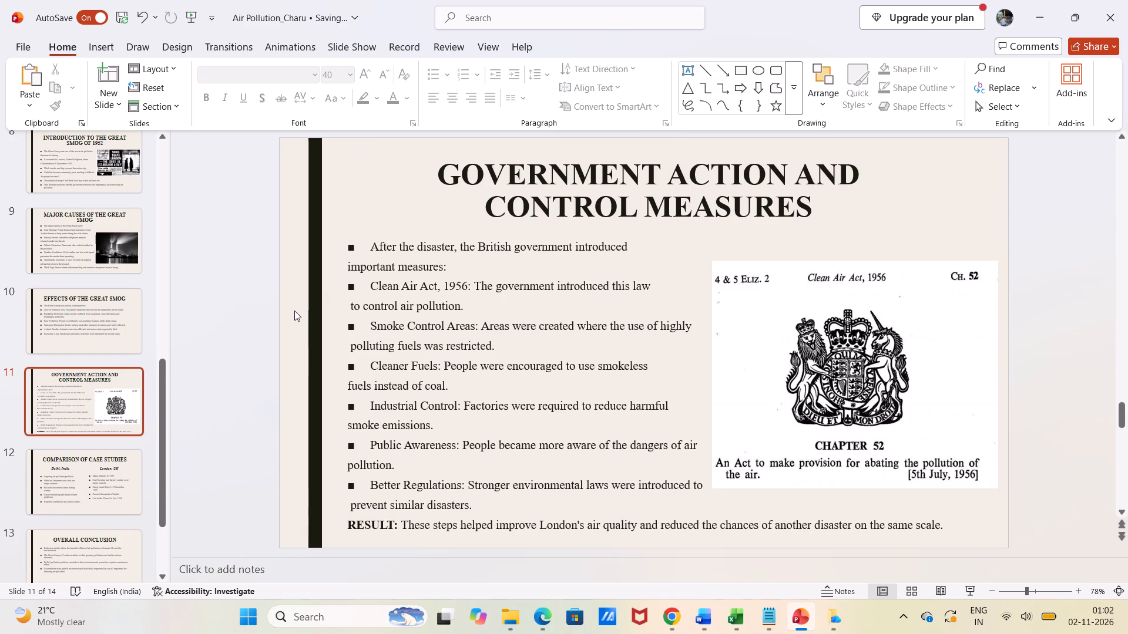
Add a new title-only slide after the Introduction to the Great Smog of 1952 slide.
{"action": "scroll", "coordinate": [38, 499], "scroll_direction": "down", "scroll_amount": 1}
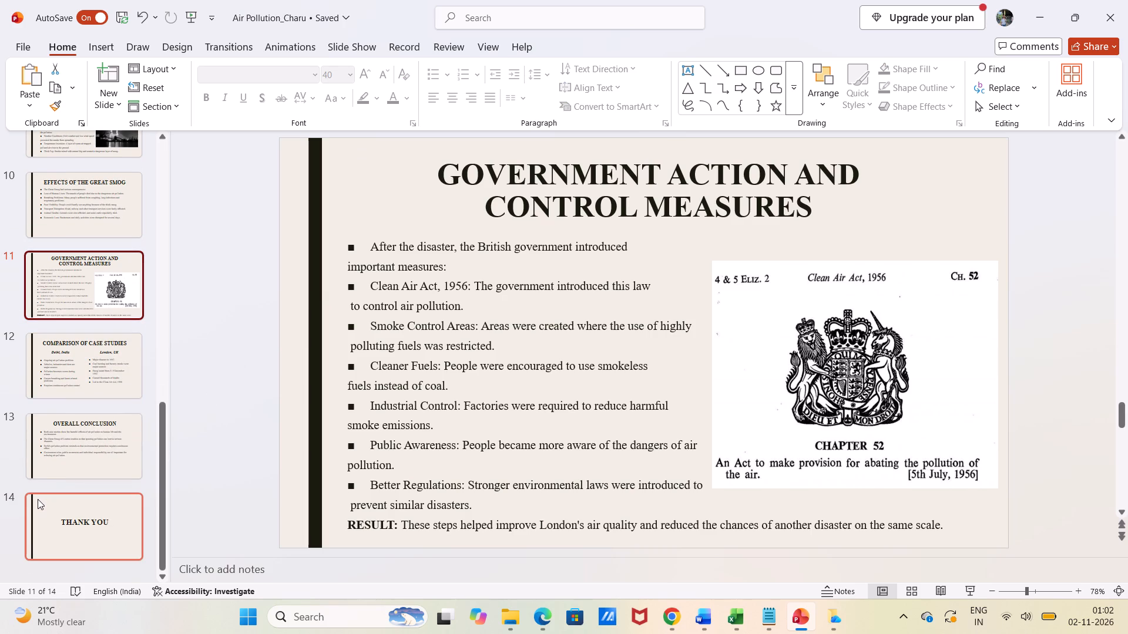
{"action": "scroll", "coordinate": [38, 499], "scroll_direction": "down", "scroll_amount": 1}
{"action": "left_click", "coordinate": [72, 466]}
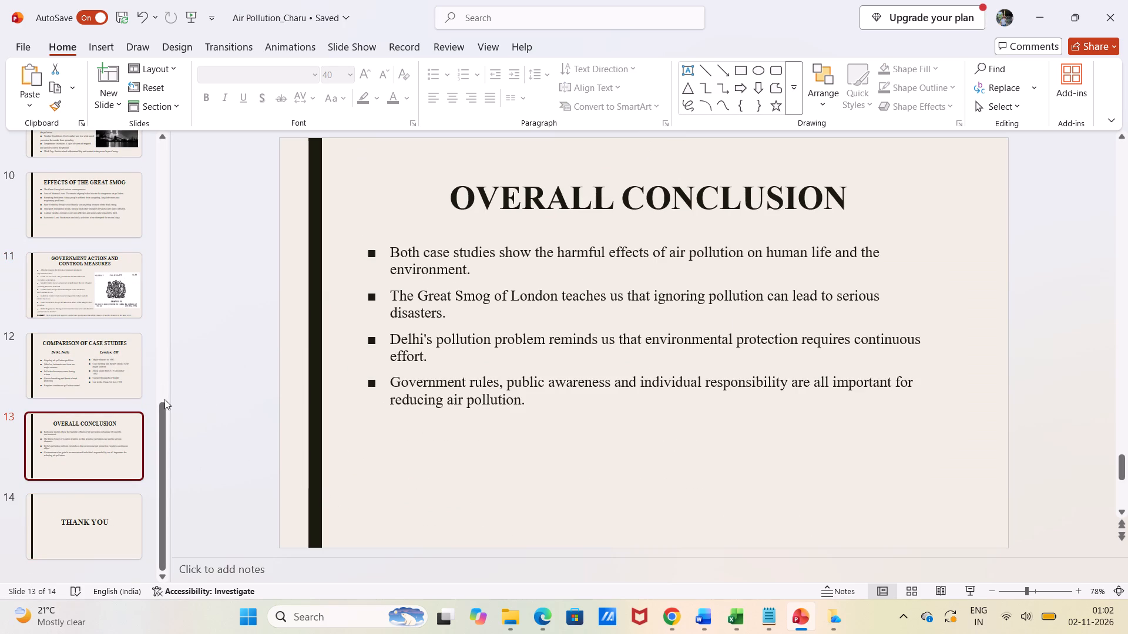
{"action": "scroll", "coordinate": [164, 399], "scroll_direction": "up", "scroll_amount": 1}
{"action": "scroll", "coordinate": [88, 402], "scroll_direction": "up", "scroll_amount": 2}
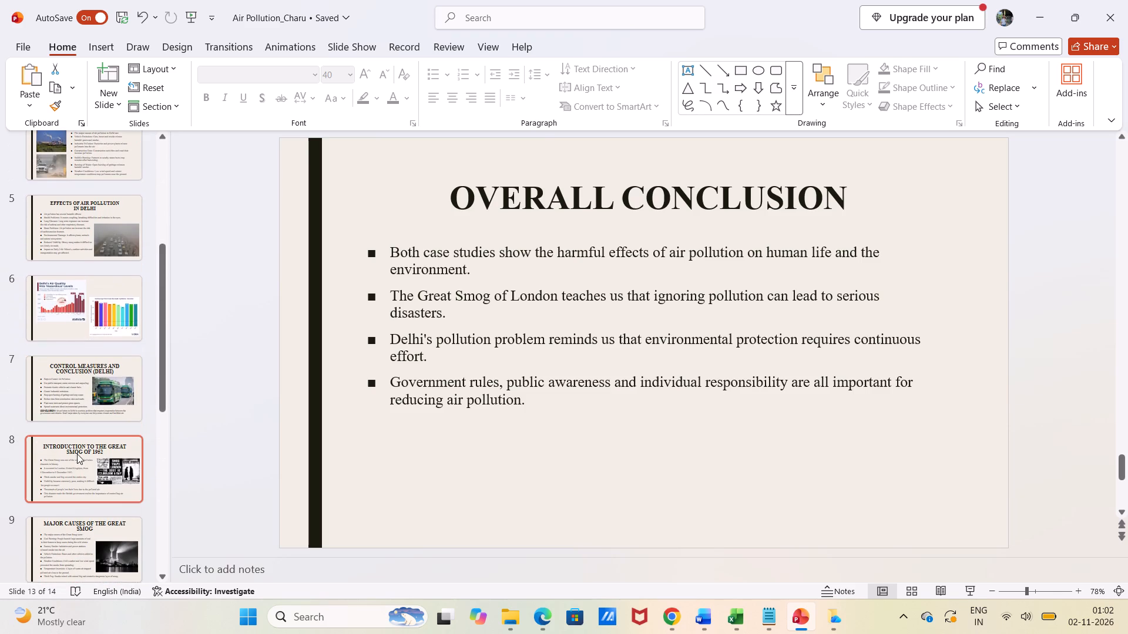
{"action": "left_click", "coordinate": [82, 483]}
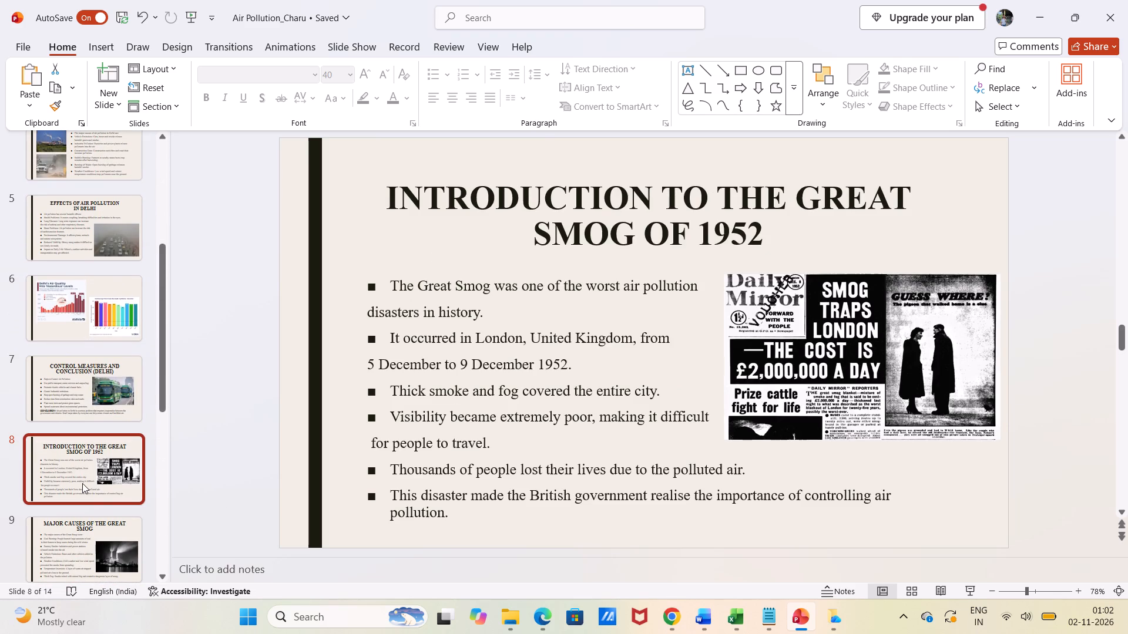
{"action": "left_click", "coordinate": [103, 109]}
{"action": "left_click", "coordinate": [284, 249]}
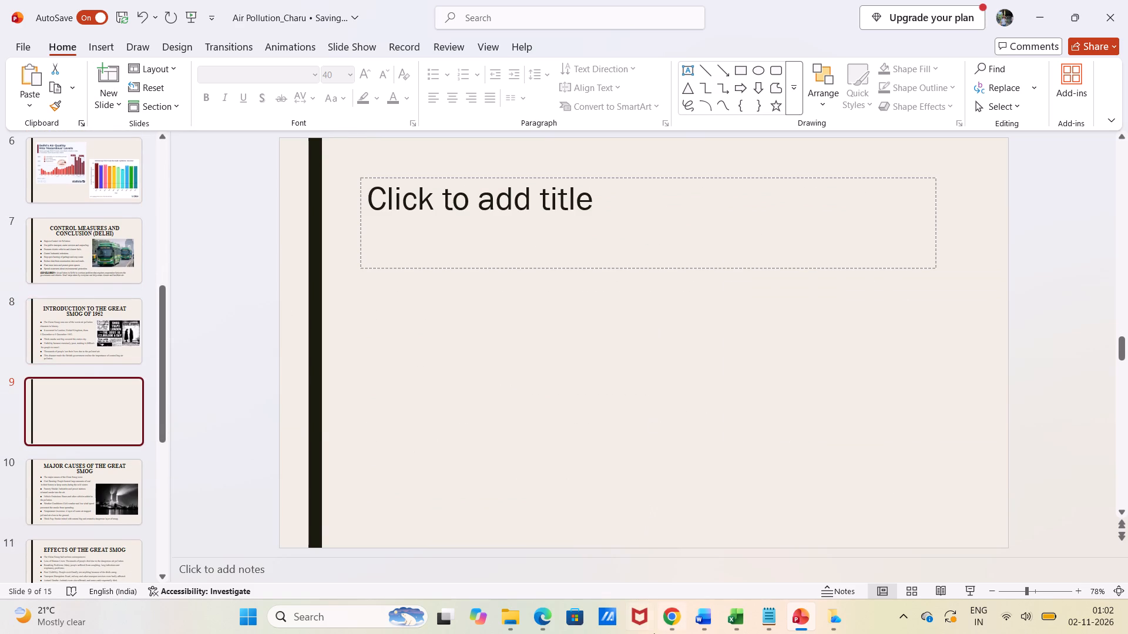
Switch to Chrome, close the enlarged Clean Air Act picture and look through ChatGPT's suggestions down to the newspaper cuttings section.
{"action": "left_click", "coordinate": [674, 615]}
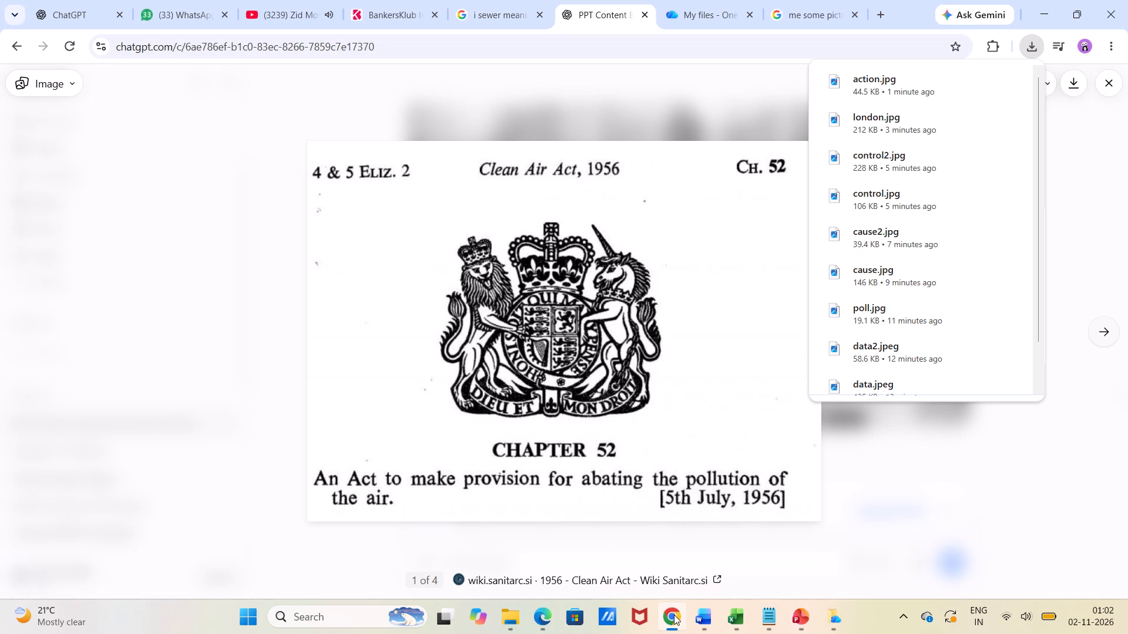
{"action": "left_click", "coordinate": [1110, 85]}
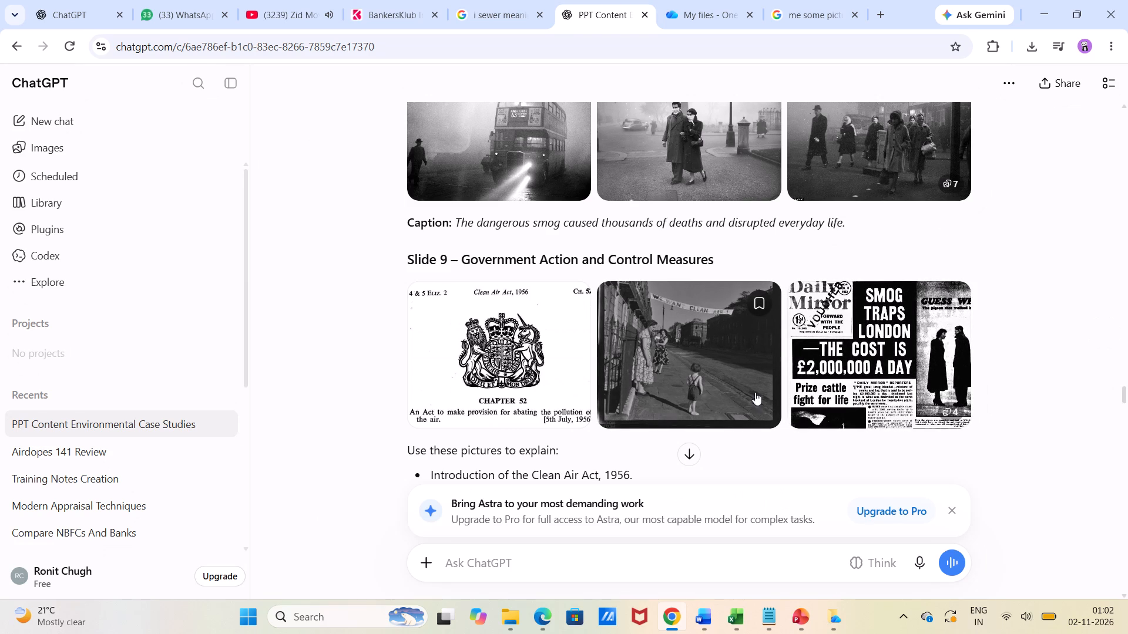
{"action": "scroll", "coordinate": [700, 419], "scroll_direction": "down", "scroll_amount": 3}
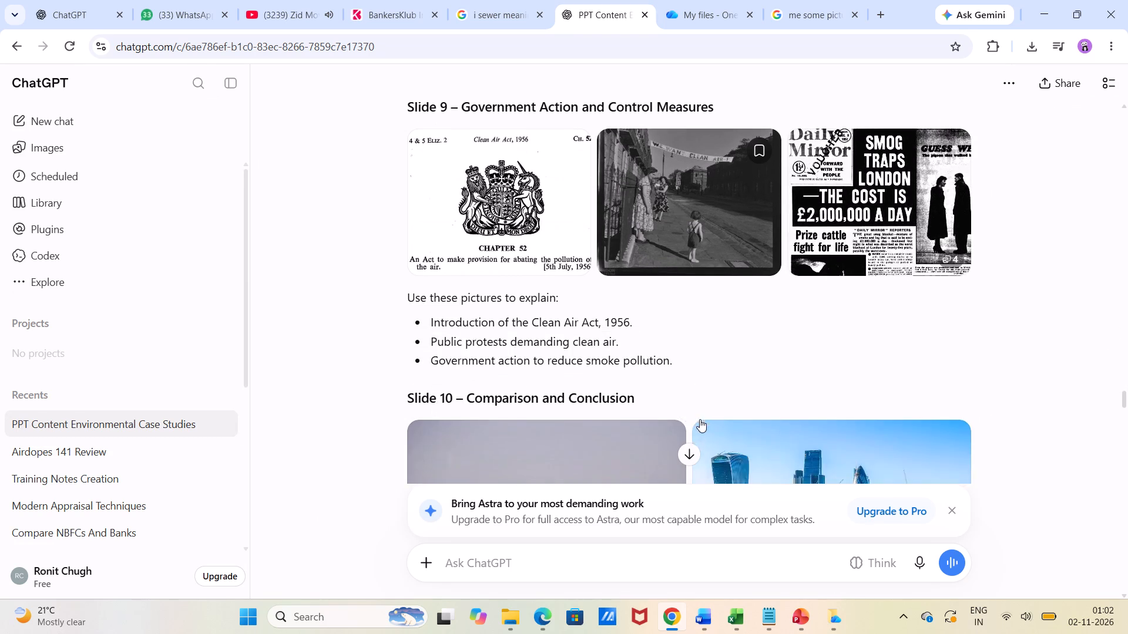
{"action": "scroll", "coordinate": [700, 419], "scroll_direction": "down", "scroll_amount": 4}
{"action": "scroll", "coordinate": [700, 419], "scroll_direction": "up", "scroll_amount": 1}
{"action": "scroll", "coordinate": [700, 419], "scroll_direction": "down", "scroll_amount": 1}
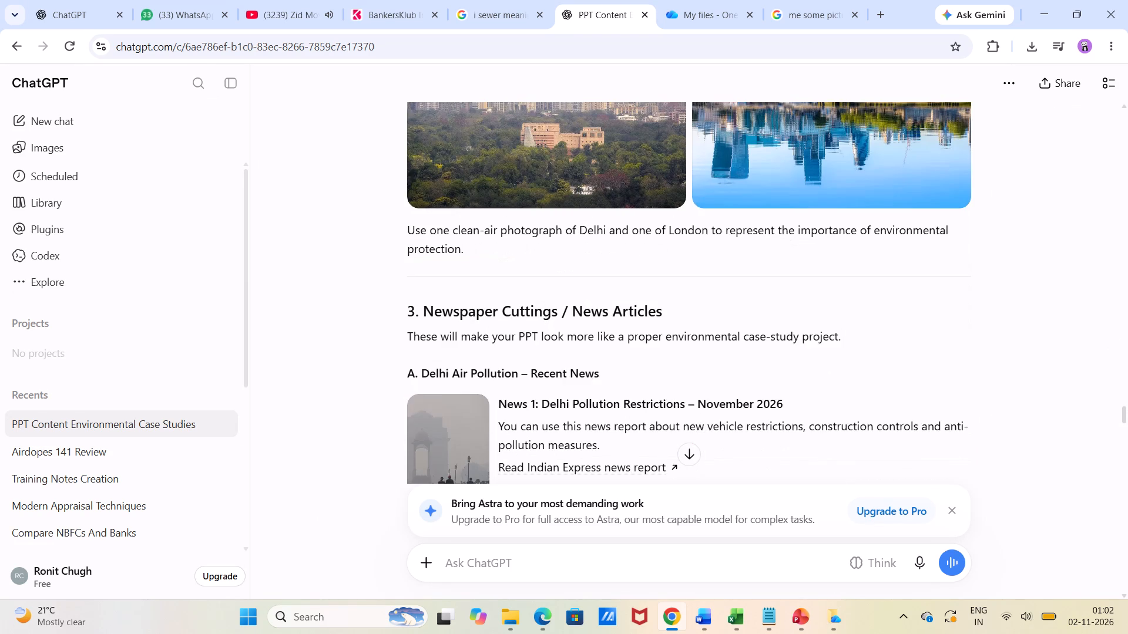
{"action": "scroll", "coordinate": [700, 419], "scroll_direction": "down", "scroll_amount": 1}
Return to PowerPoint and enter the title "NEWSPAPER CUTTING" on the new slide 9.
{"action": "left_click", "coordinate": [797, 629]}
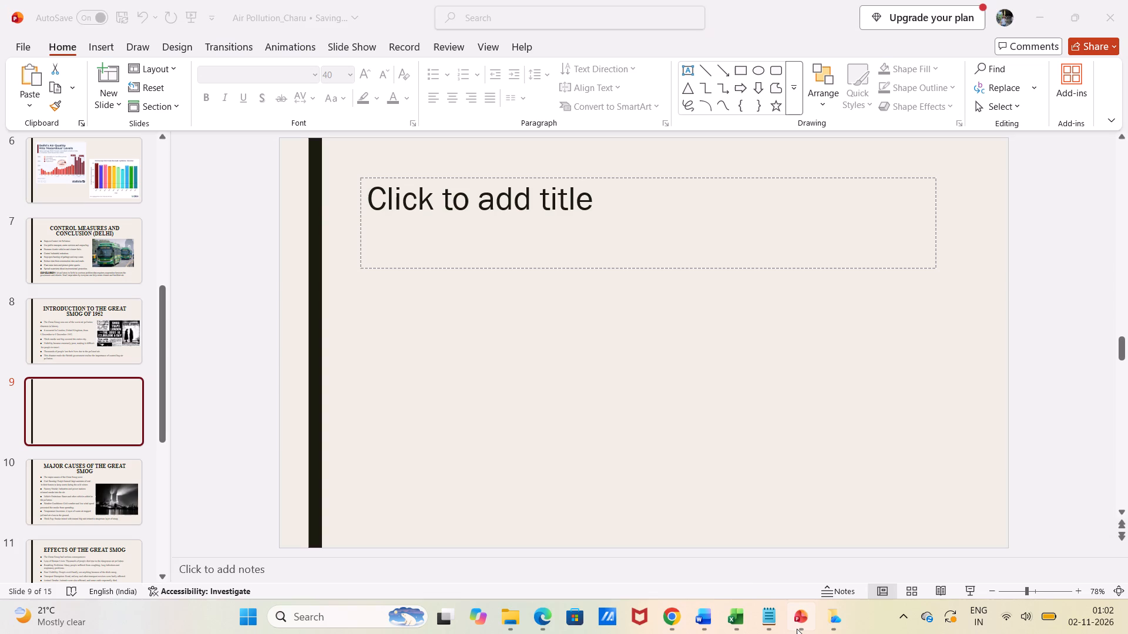
{"action": "left_click", "coordinate": [621, 212]}
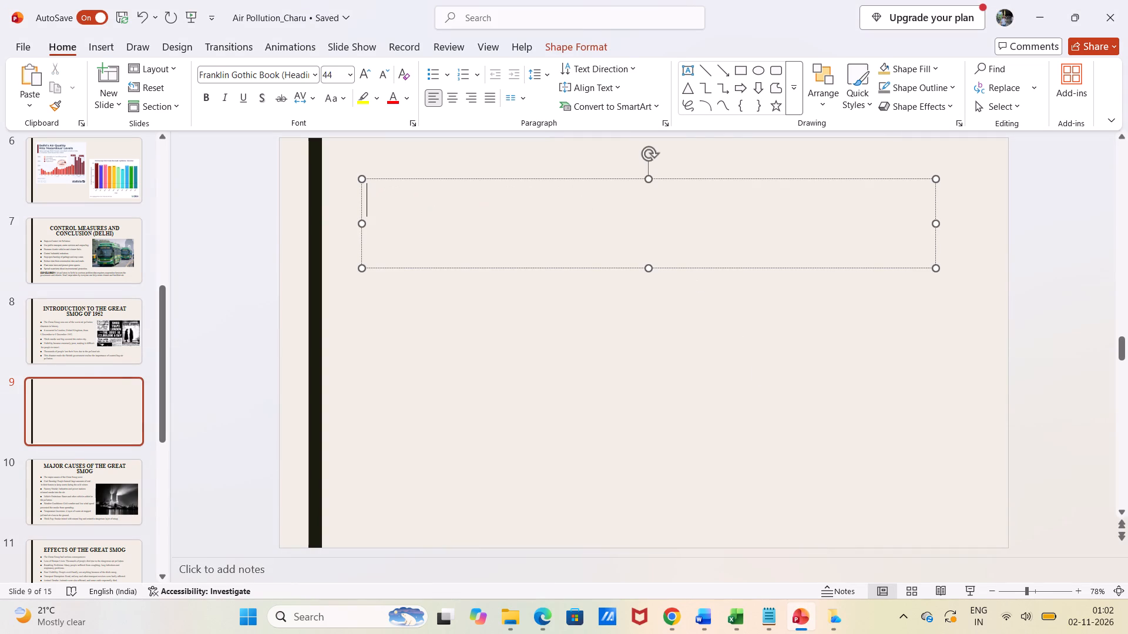
{"action": "key", "text": "BackSpace"}
{"action": "type", "text": "EWSPAPER CUTTING"}
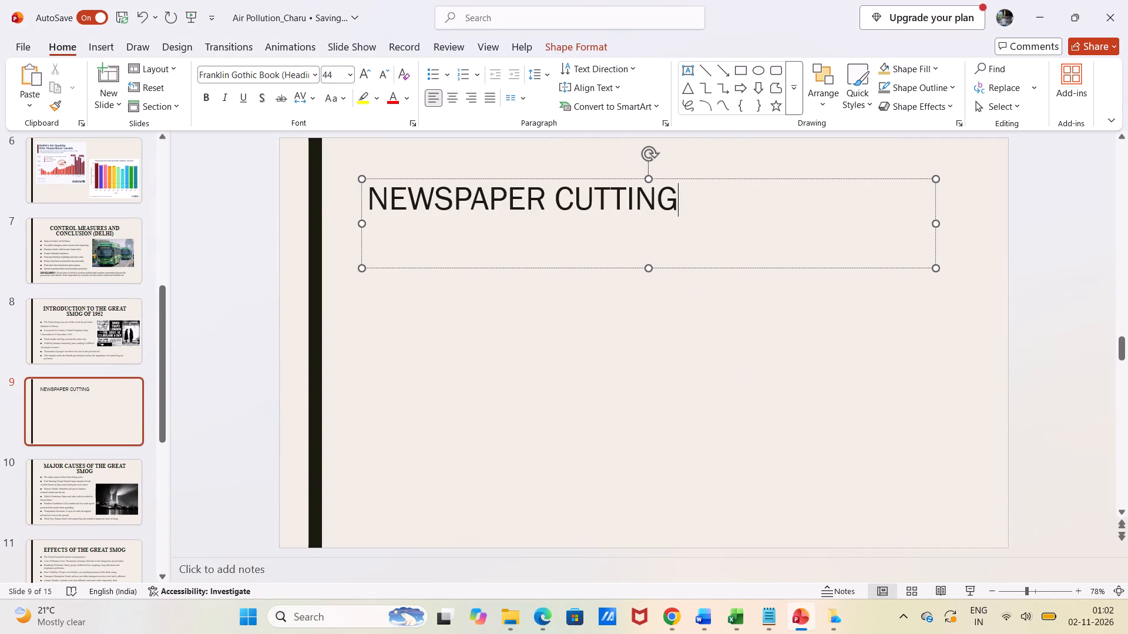
Format the "NEWSPAPER CUTTING" title as centred, uppercase, bold Times New Roman.
{"action": "left_click_drag", "start_coordinate": [371, 200], "coordinate": [693, 191]}
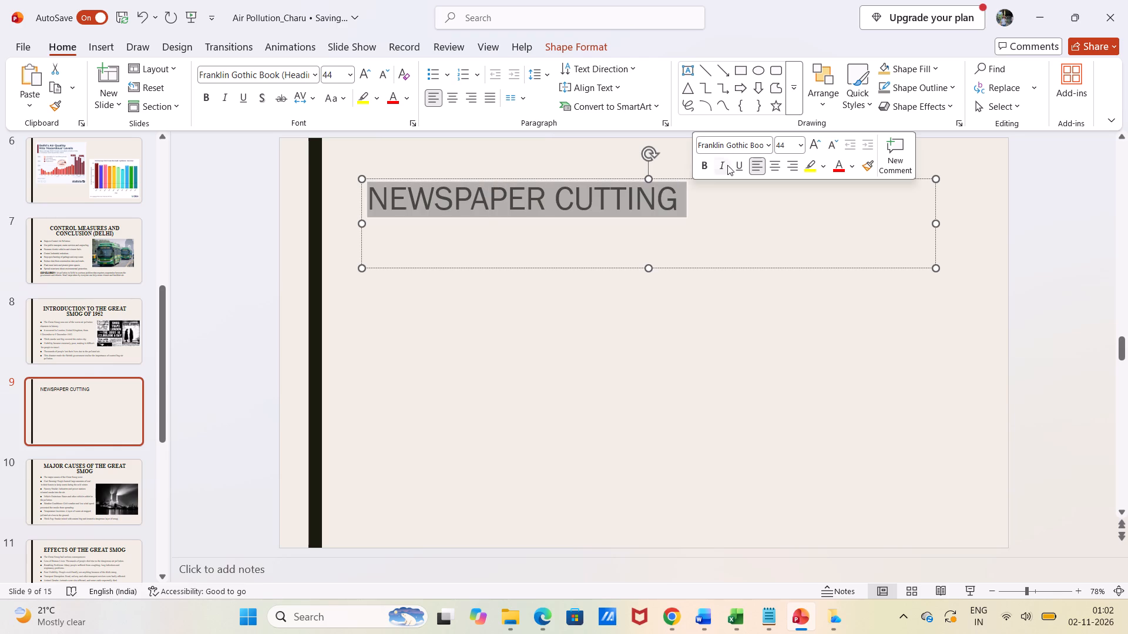
{"action": "left_click", "coordinate": [781, 162]}
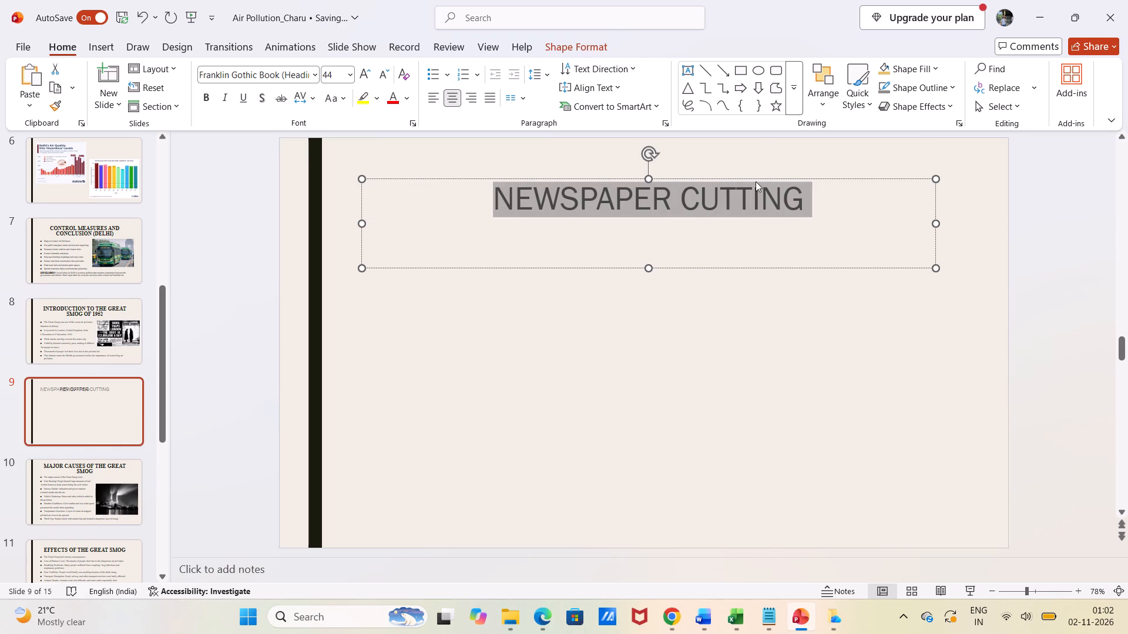
{"action": "left_click", "coordinate": [335, 96]}
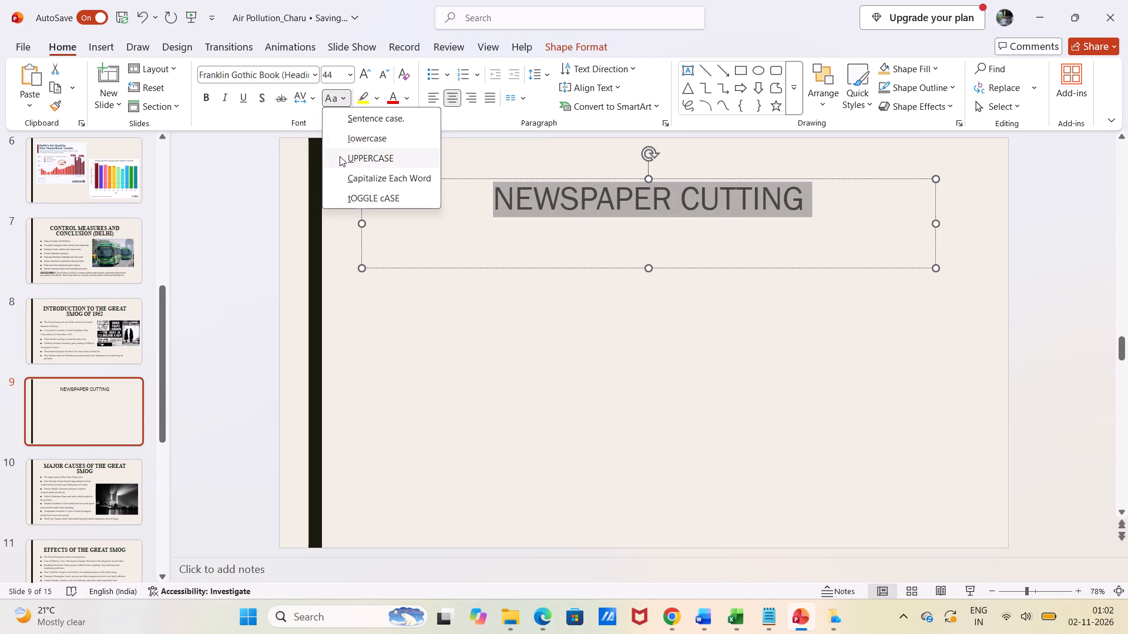
{"action": "left_click", "coordinate": [371, 156]}
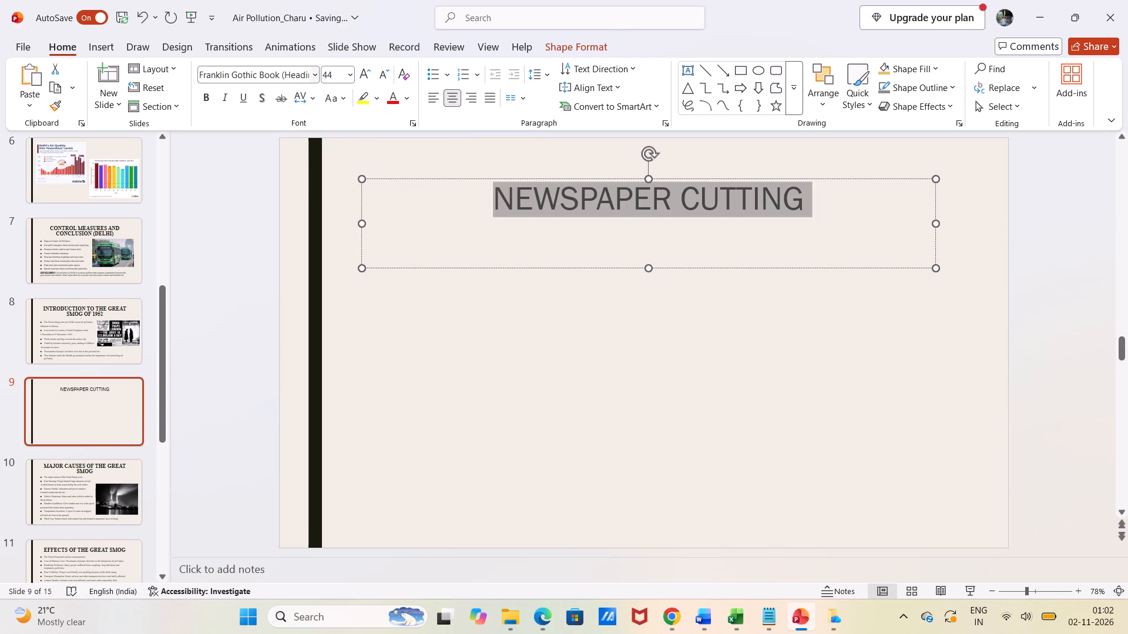
{"action": "left_click", "coordinate": [253, 75]}
{"action": "type", "text": "TIM"}
{"action": "key", "text": "Return"}
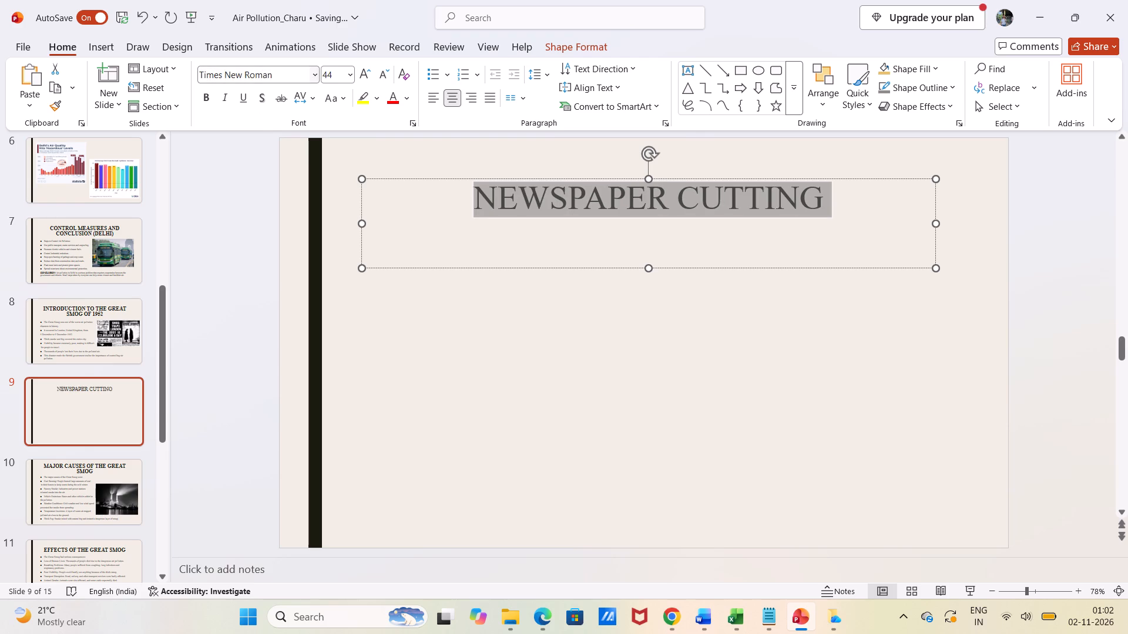
{"action": "left_click", "coordinate": [203, 95]}
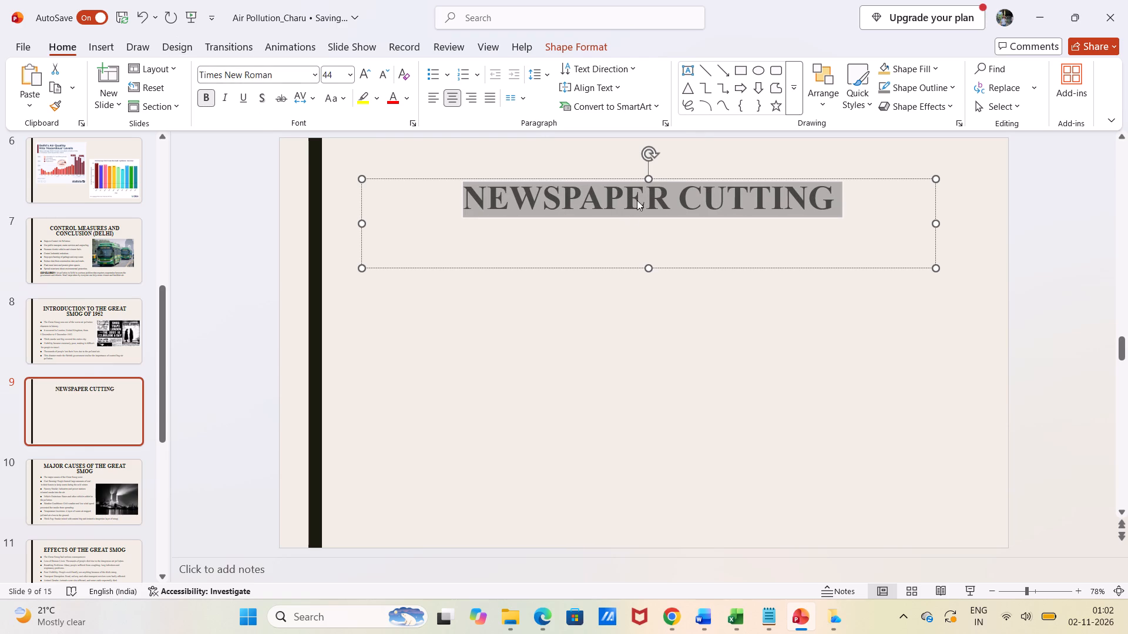
Lower the top edge of the "NEWSPAPER CUTTING" title box slightly so the title sits further down the slide.
{"action": "left_click_drag", "start_coordinate": [651, 178], "coordinate": [650, 194]}
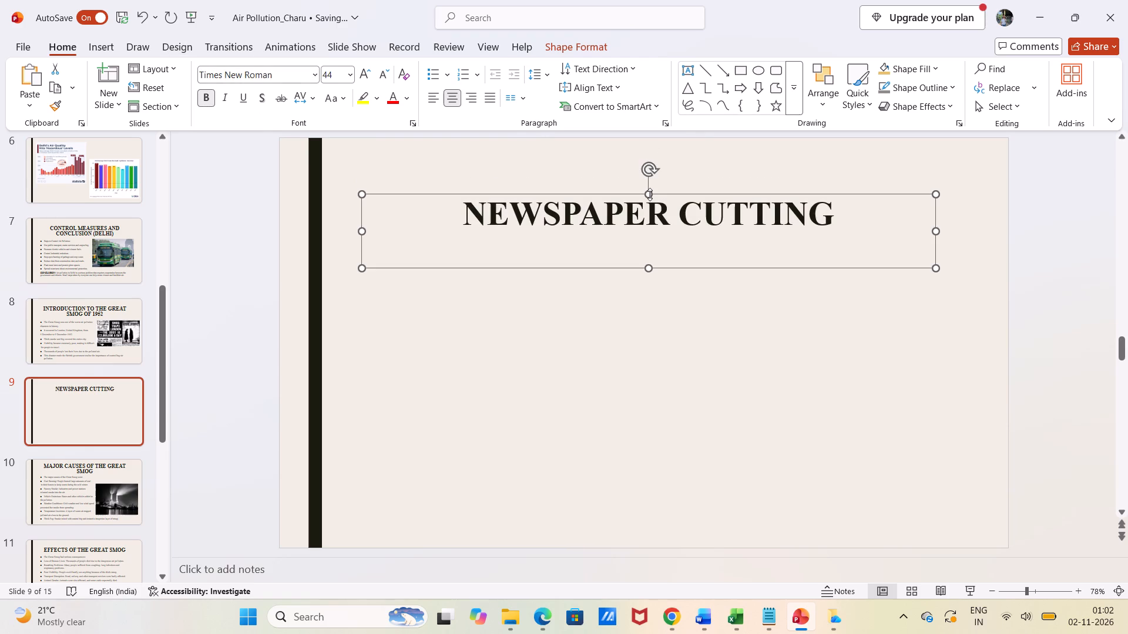
{"action": "left_click", "coordinate": [581, 340]}
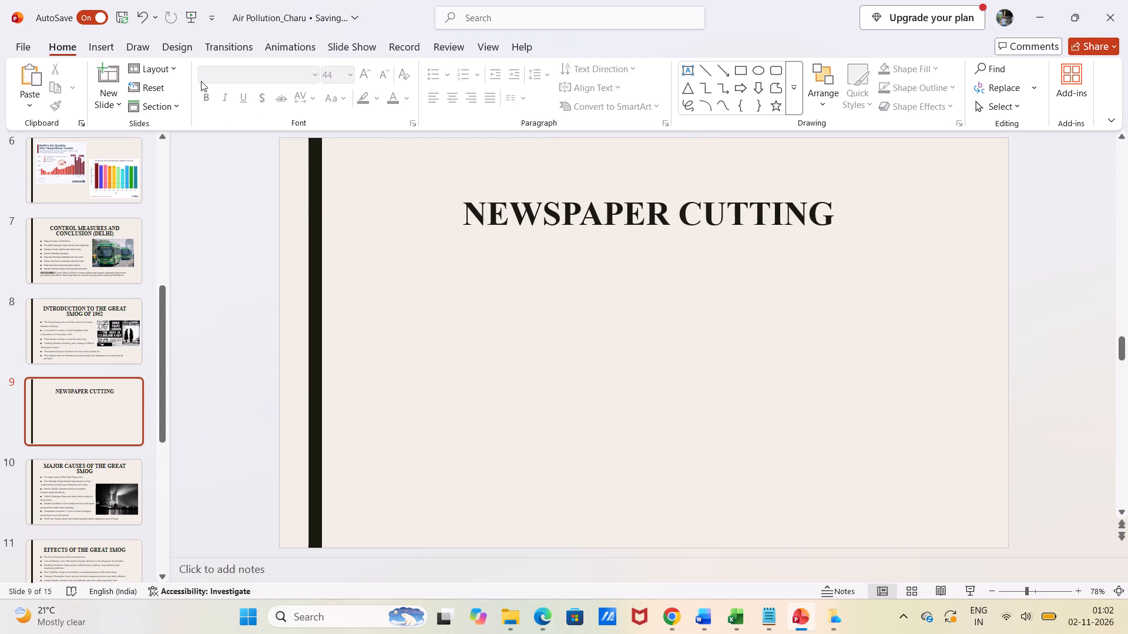
Insert the saved picture "internation case study" from this device onto the "NEWSPAPER CUTTING" slide.
{"action": "left_click", "coordinate": [106, 43]}
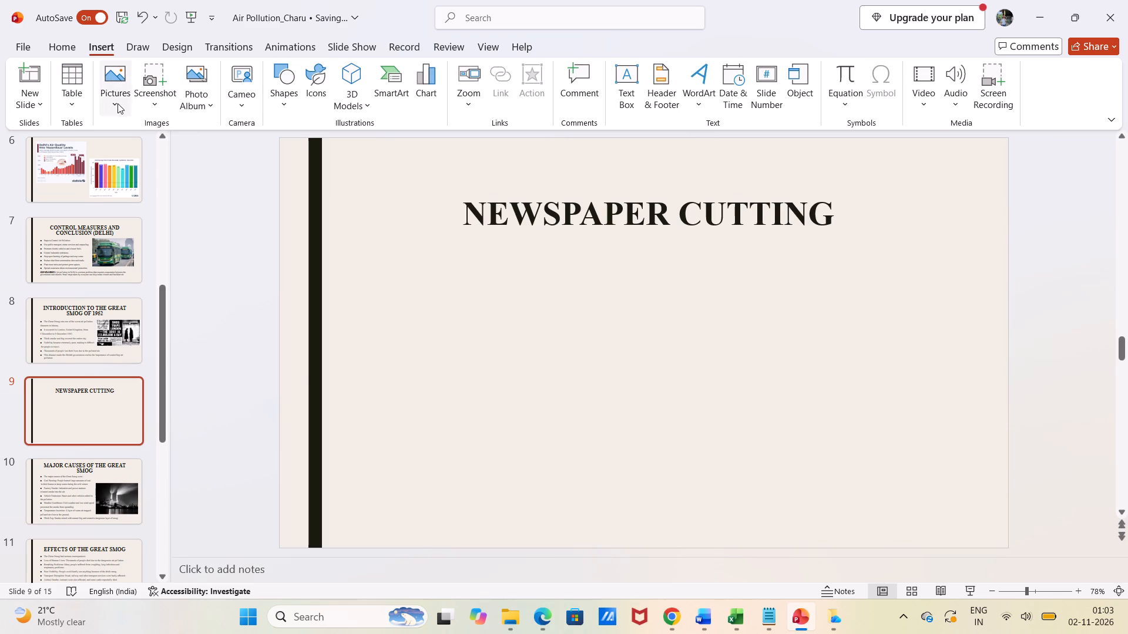
{"action": "left_click", "coordinate": [117, 103]}
{"action": "left_click", "coordinate": [150, 152]}
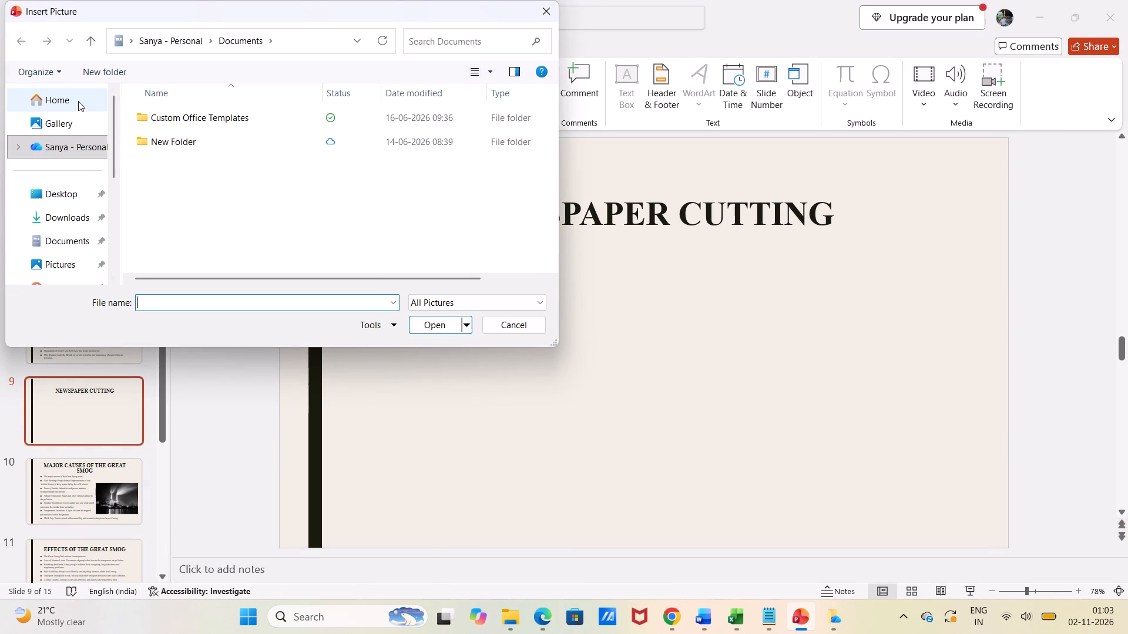
{"action": "left_click", "coordinate": [74, 92]}
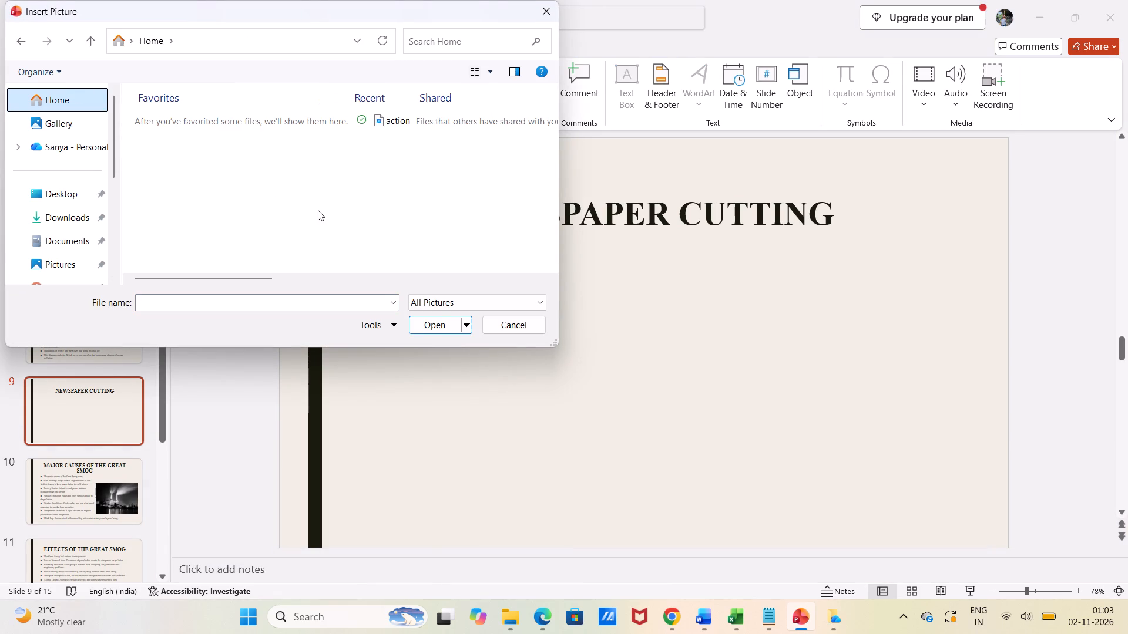
{"action": "scroll", "coordinate": [318, 210], "scroll_direction": "down", "scroll_amount": 2}
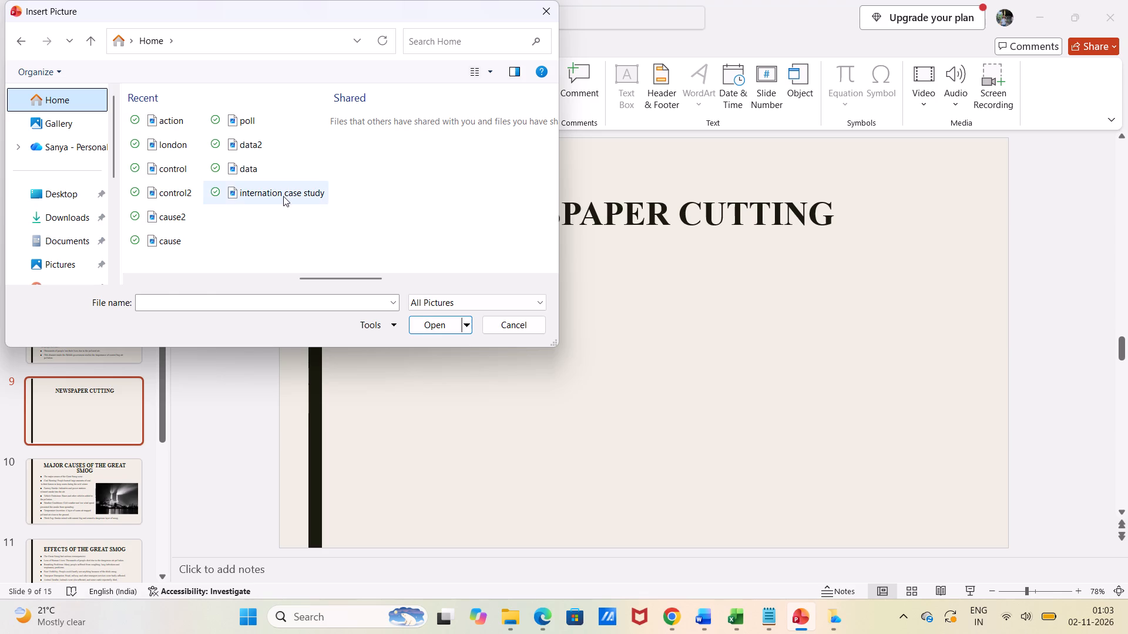
{"action": "left_click", "coordinate": [283, 195]}
{"action": "left_click", "coordinate": [438, 328]}
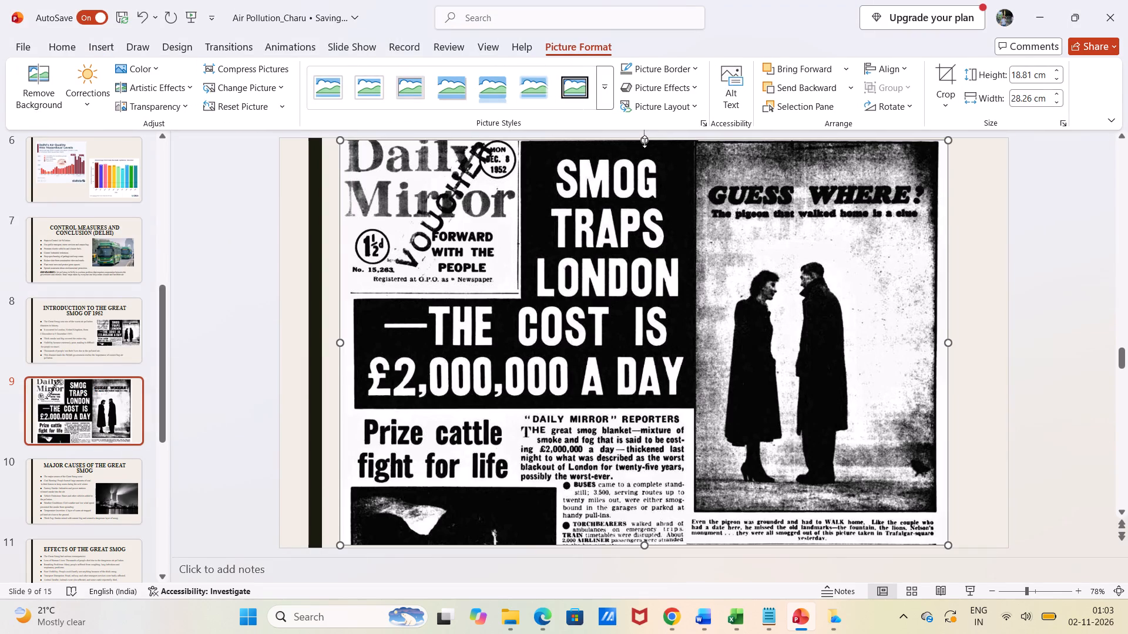
Shrink the newspaper picture to about 12 cm high and bring its left edge inward so it fits below the slide title.
{"action": "left_click_drag", "start_coordinate": [644, 139], "coordinate": [673, 246]}
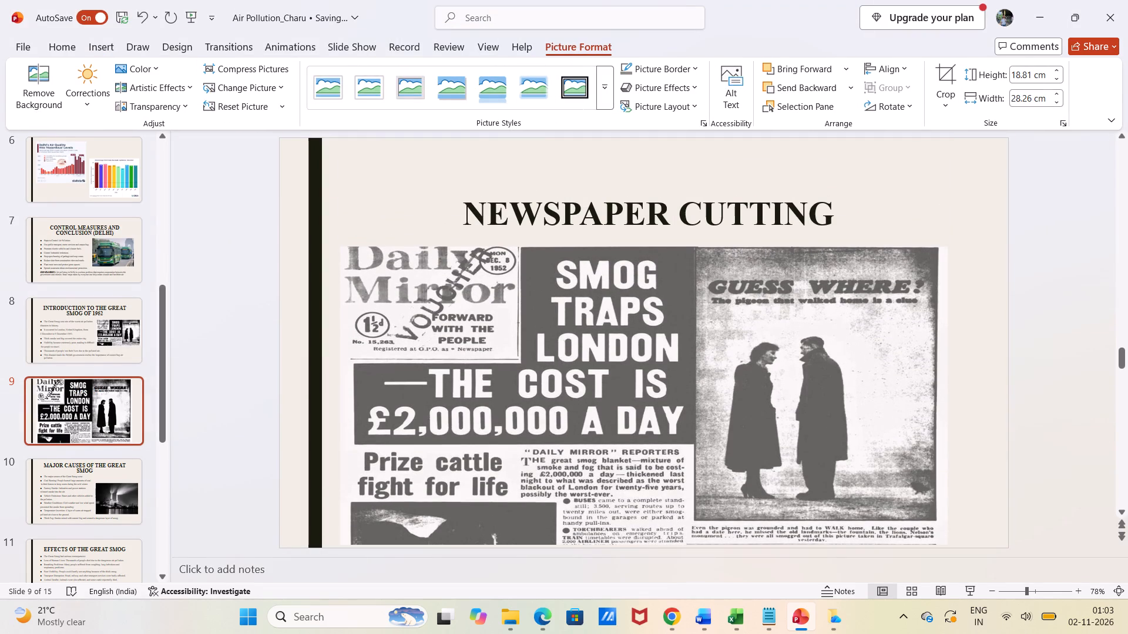
{"action": "left_click_drag", "start_coordinate": [673, 246], "coordinate": [673, 247]}
{"action": "left_click_drag", "start_coordinate": [647, 545], "coordinate": [650, 506]}
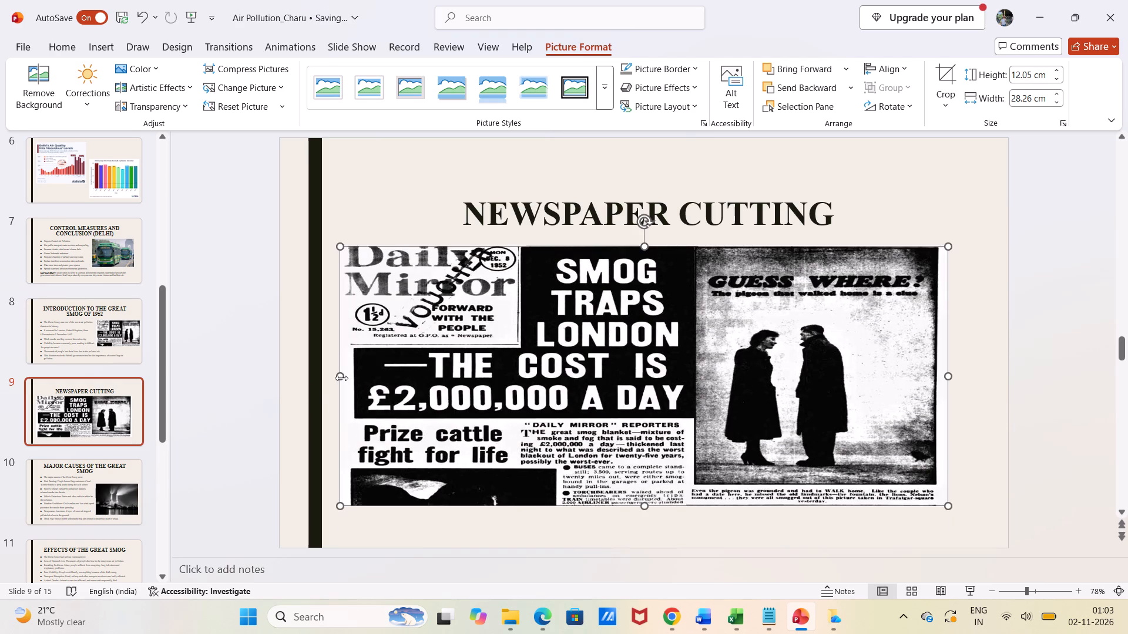
{"action": "left_click_drag", "start_coordinate": [341, 377], "coordinate": [372, 389]}
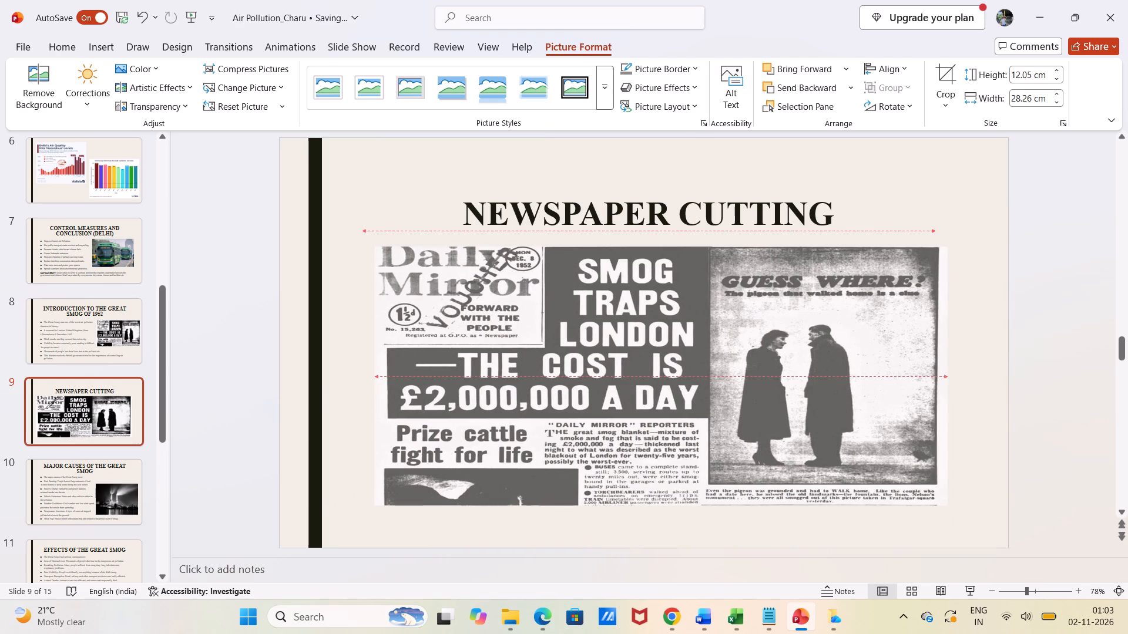
{"action": "left_click_drag", "start_coordinate": [372, 389], "coordinate": [373, 390]}
{"action": "left_click", "coordinate": [254, 414]}
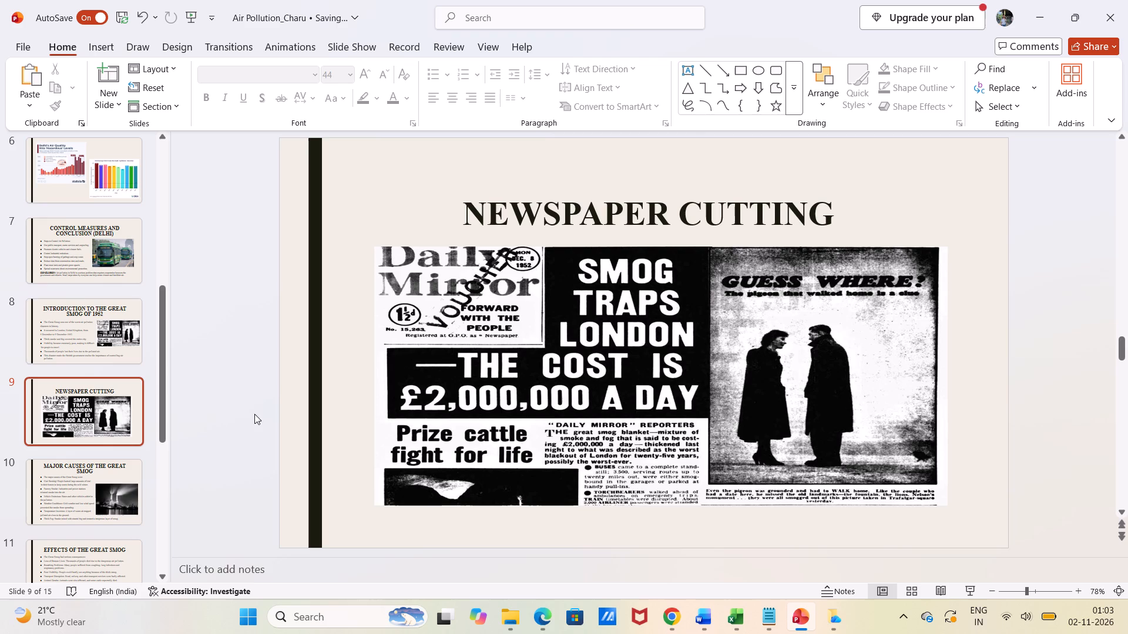
Raise the top and bottom edges of the "NEWSPAPER CUTTING" title box so the title sits clear above the picture.
{"action": "left_click", "coordinate": [585, 214]}
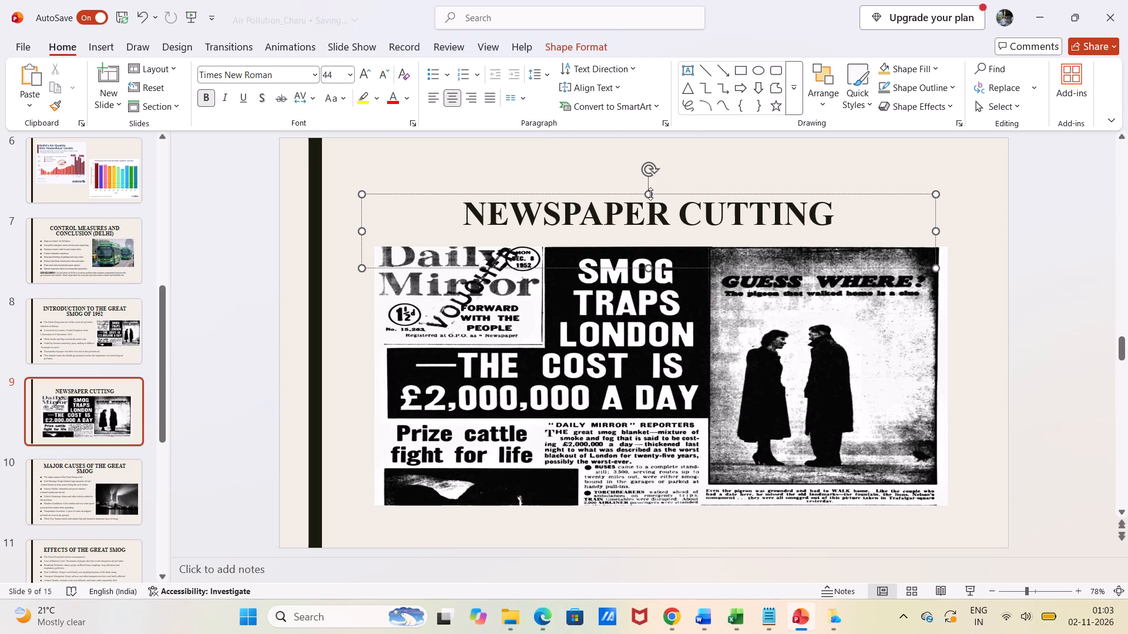
{"action": "left_click_drag", "start_coordinate": [651, 194], "coordinate": [652, 178]}
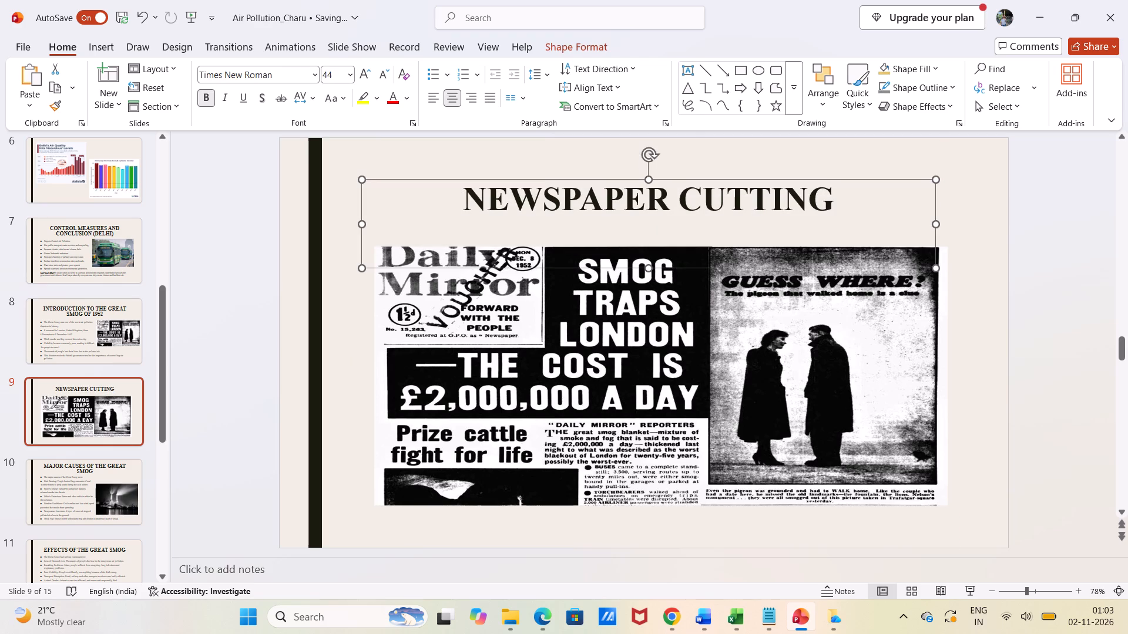
{"action": "left_click_drag", "start_coordinate": [647, 271], "coordinate": [647, 232]}
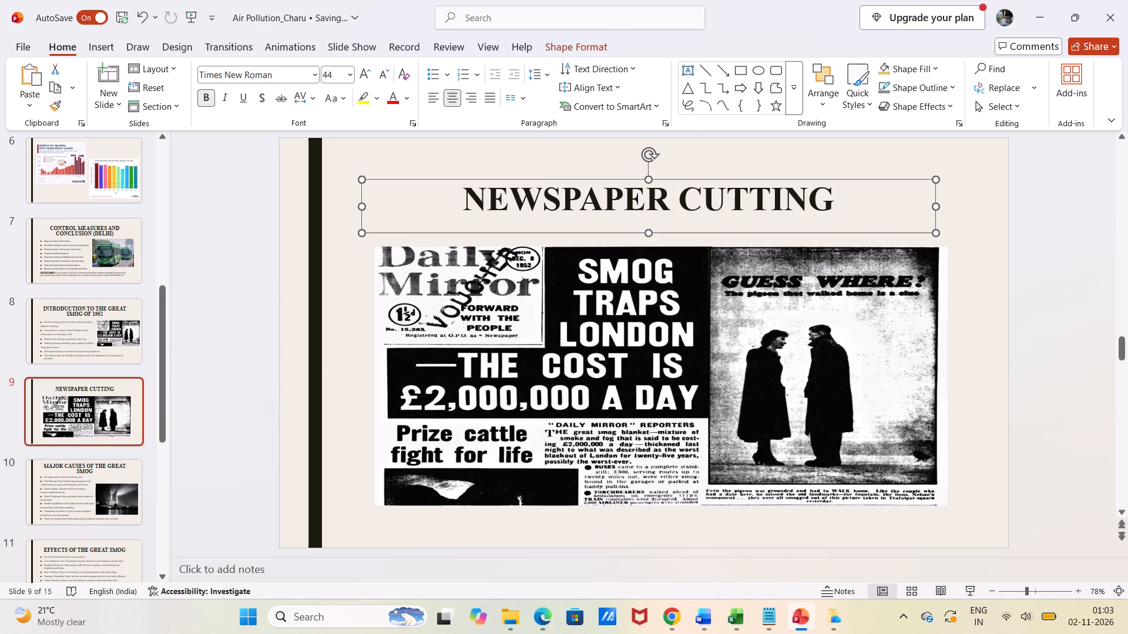
{"action": "left_click", "coordinate": [241, 394]}
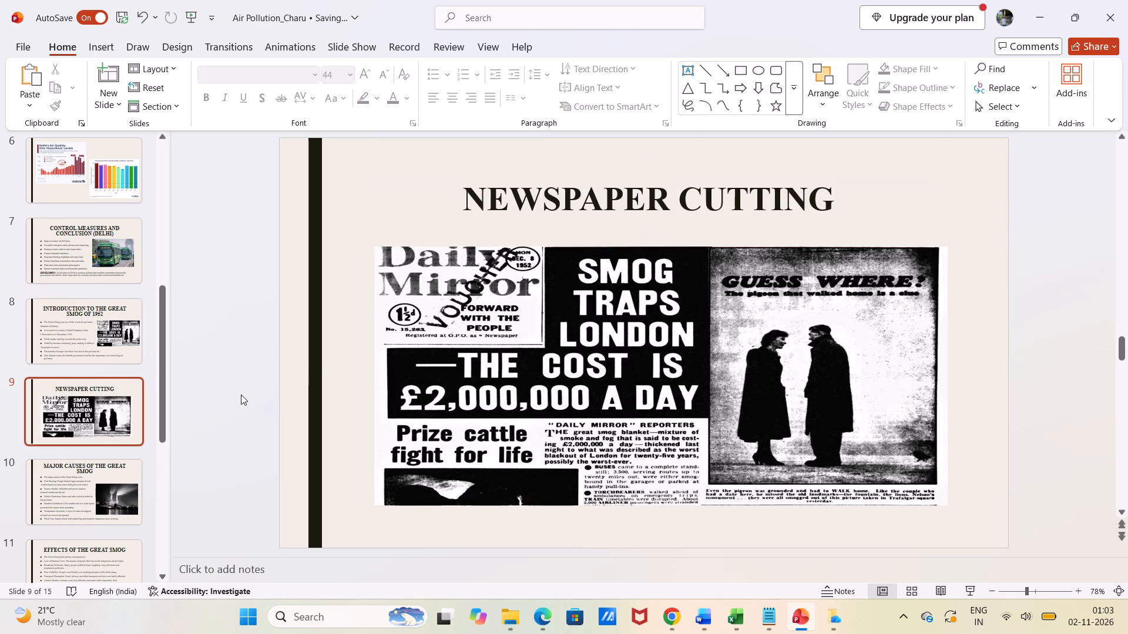
Delete the Daily Mirror newspaper picture from slide 8, "Introduction to the Great Smog of 1952".
{"action": "left_click", "coordinate": [47, 348]}
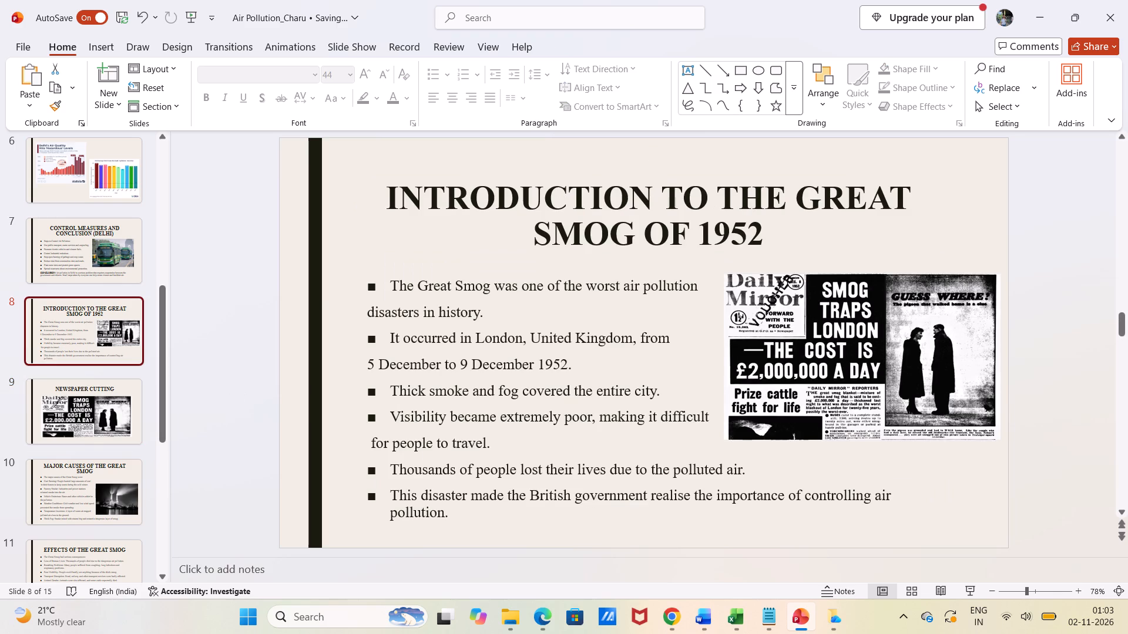
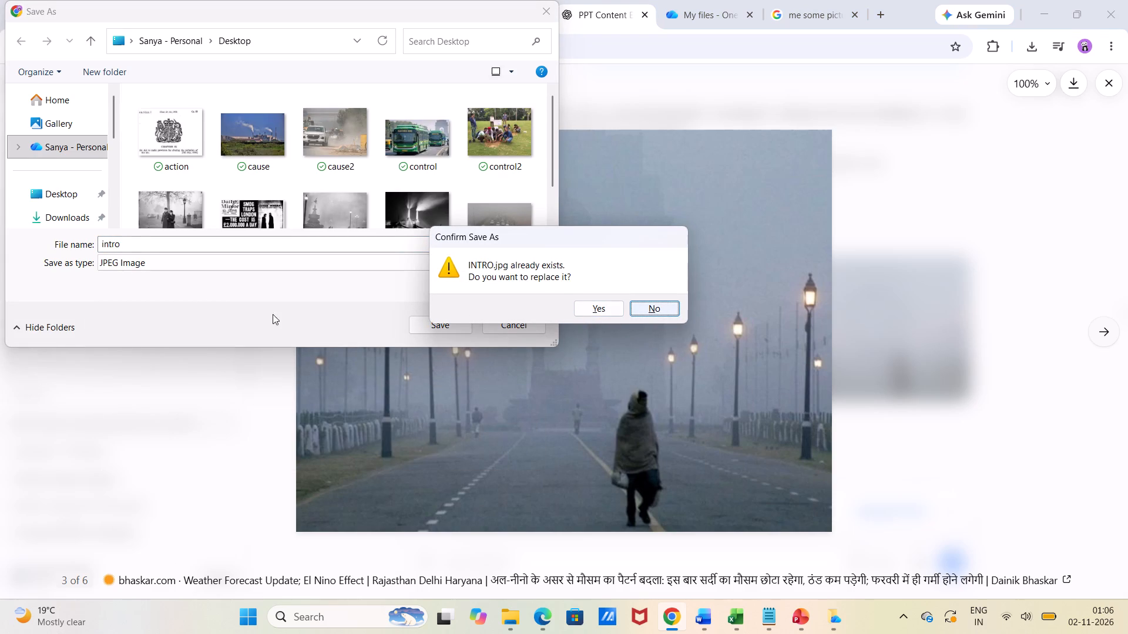
{"action": "left_click", "coordinate": [130, 244]}
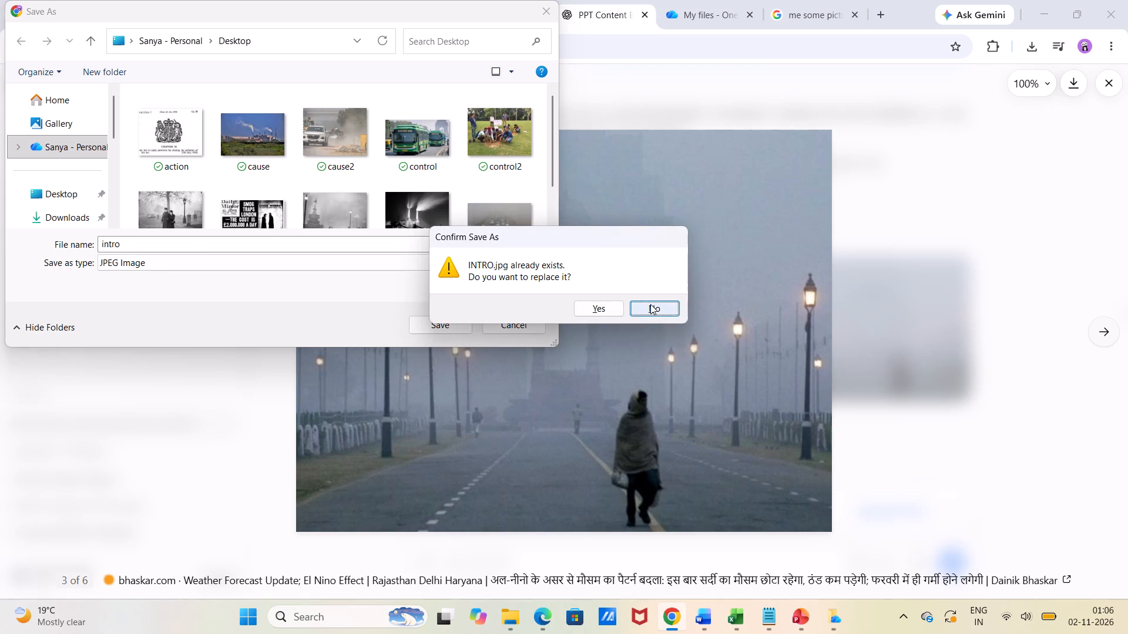
{"action": "left_click", "coordinate": [650, 304]}
{"action": "type", "text": "intro del"}
{"action": "key", "text": "Return"}
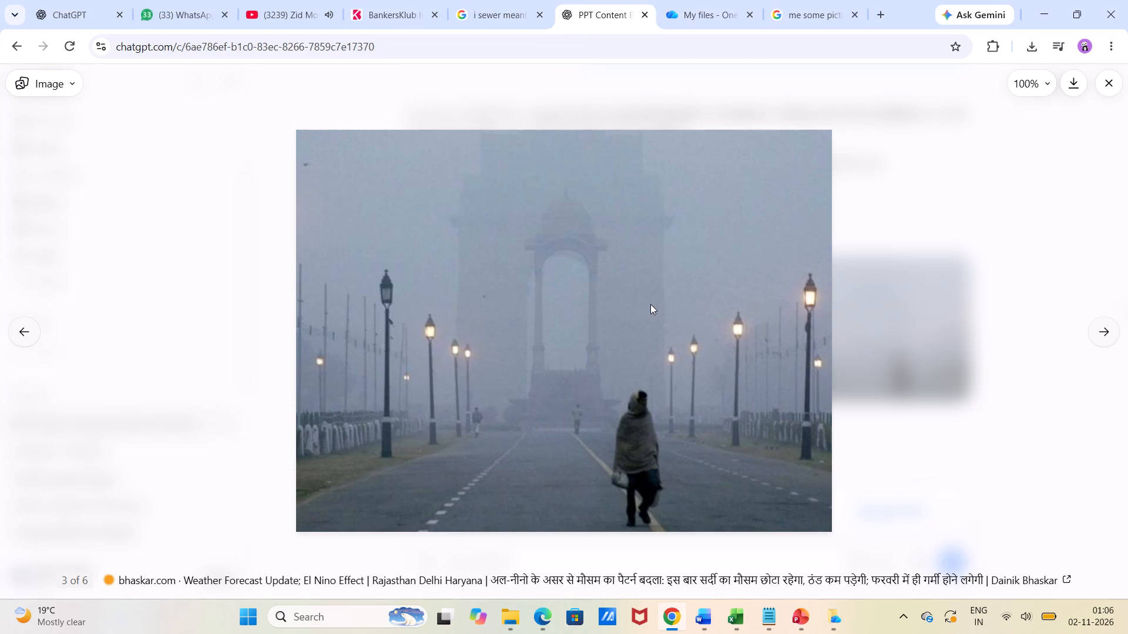
Return to PowerPoint and insert the saved intro del picture from this device onto slide 3.
{"action": "left_click", "coordinate": [802, 622]}
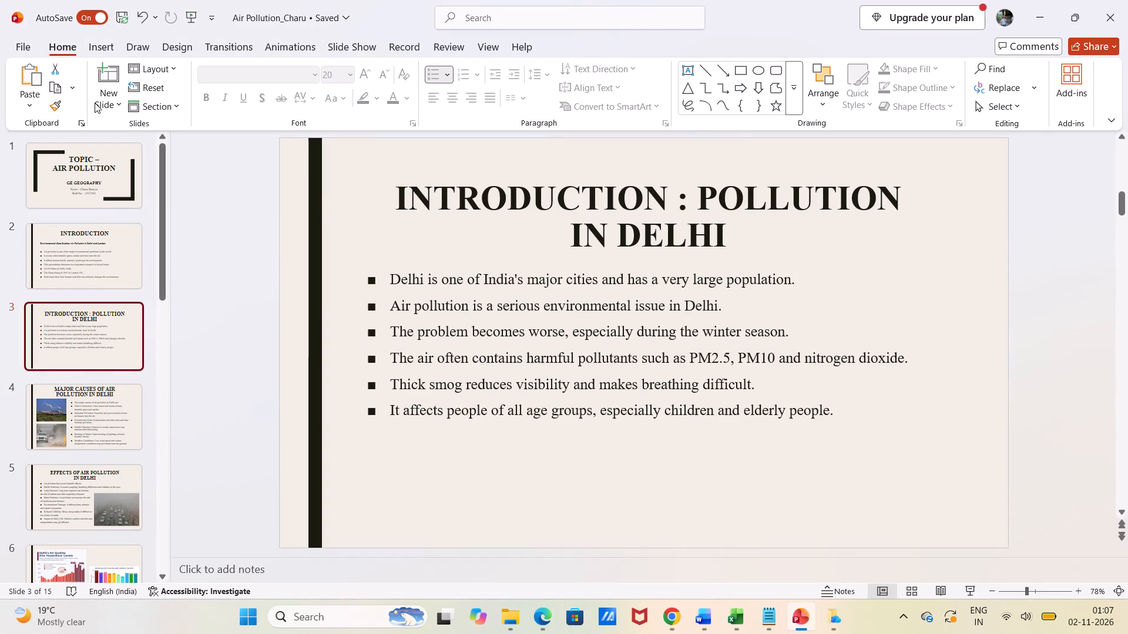
{"action": "left_click", "coordinate": [95, 43]}
{"action": "left_click", "coordinate": [108, 90]}
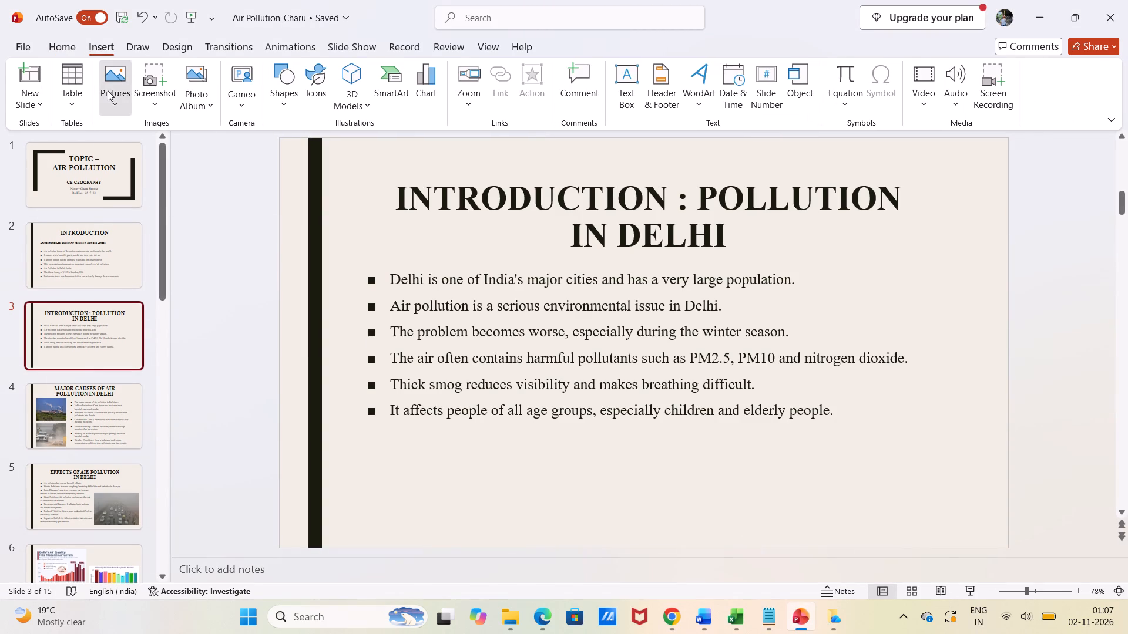
{"action": "left_click", "coordinate": [140, 147]}
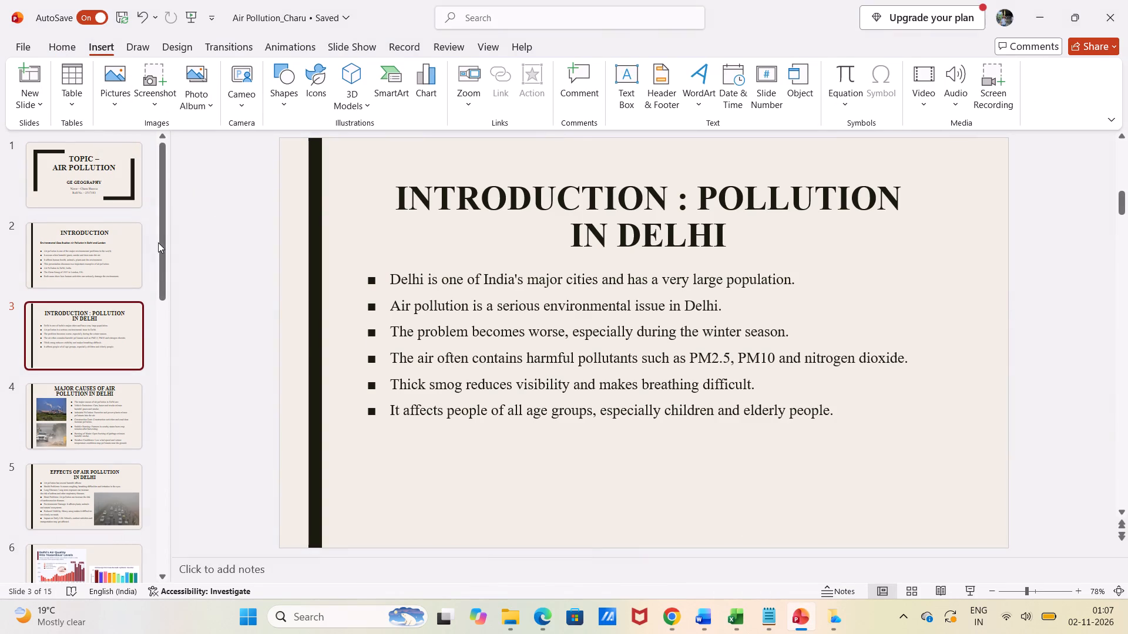
{"action": "left_click", "coordinate": [54, 97]}
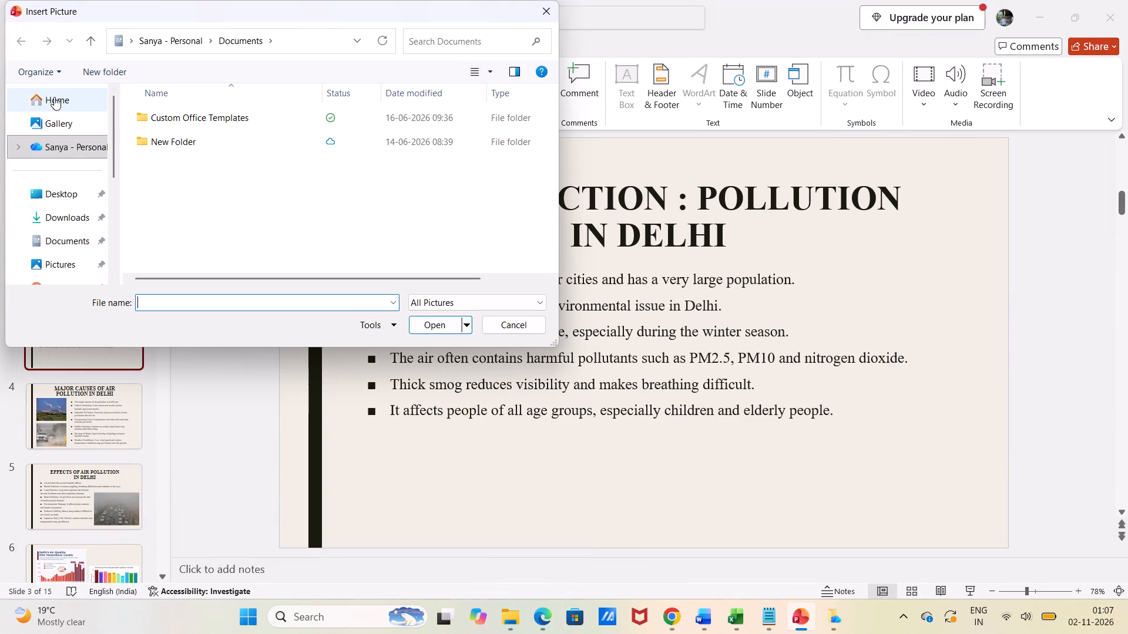
{"action": "left_click", "coordinate": [404, 127]}
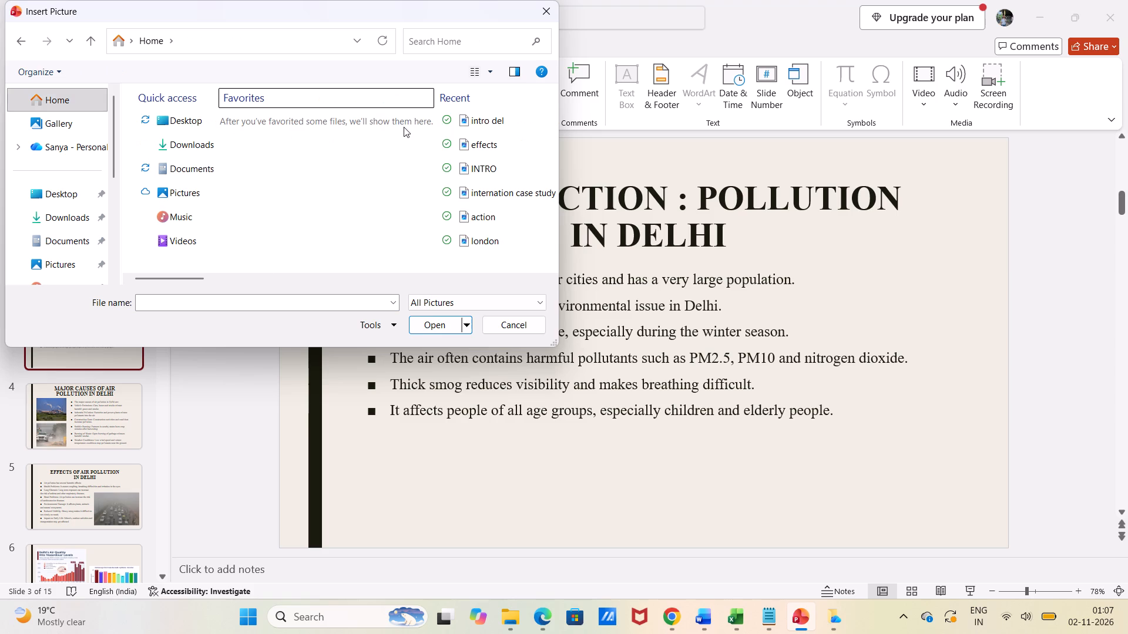
{"action": "left_click", "coordinate": [499, 130]}
{"action": "left_click", "coordinate": [431, 326]}
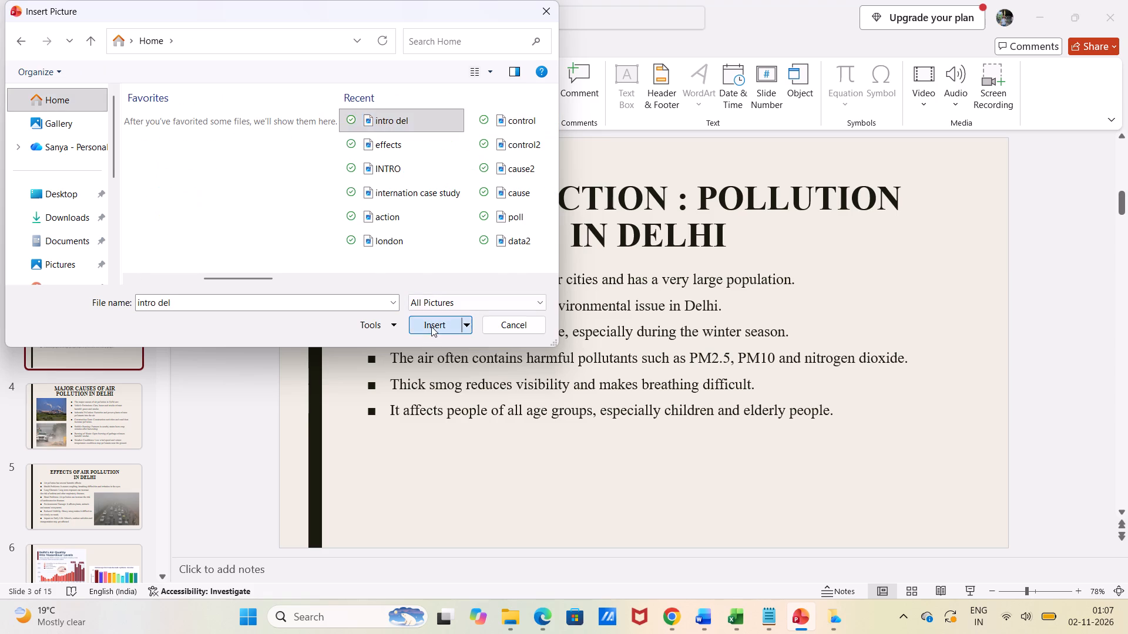
Move the India Gate picture to slide 3's right side and shrink it to about 13.29 cm wide and 10.02 cm high.
{"action": "left_click_drag", "start_coordinate": [467, 347], "coordinate": [605, 384]}
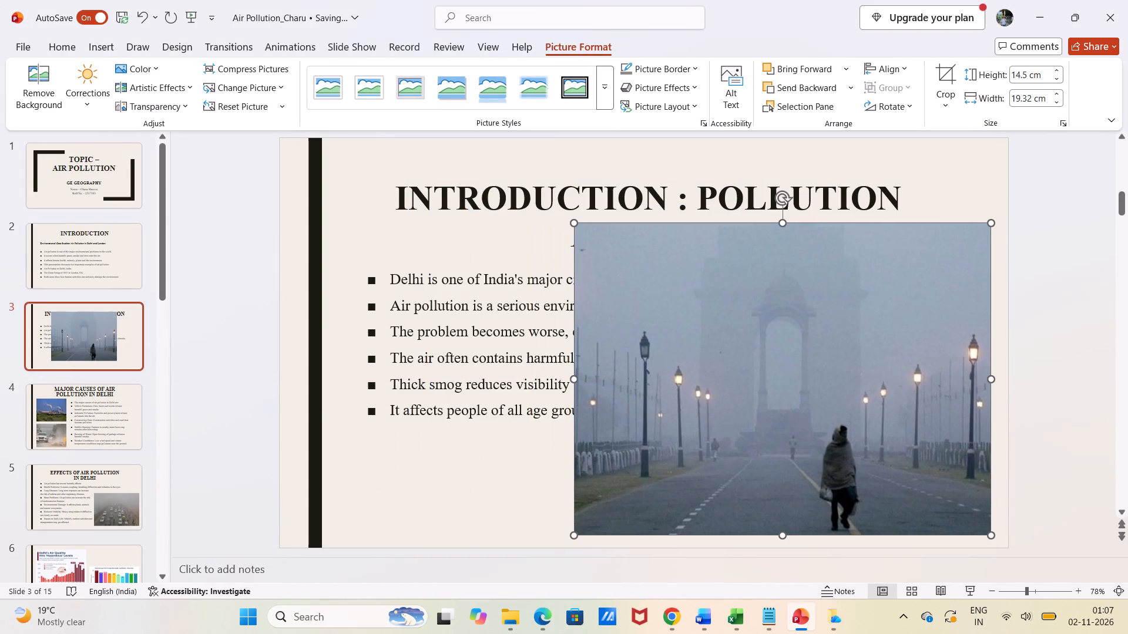
{"action": "left_click_drag", "start_coordinate": [576, 380], "coordinate": [667, 379]}
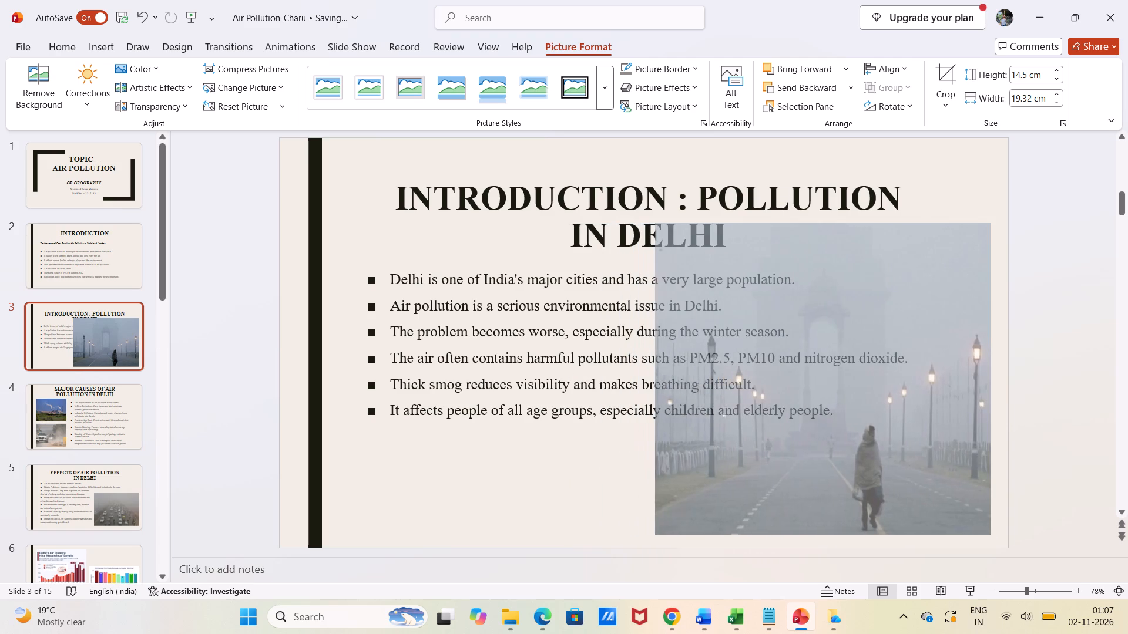
{"action": "left_click_drag", "start_coordinate": [667, 379], "coordinate": [704, 382]}
{"action": "left_click_drag", "start_coordinate": [846, 535], "coordinate": [837, 439]}
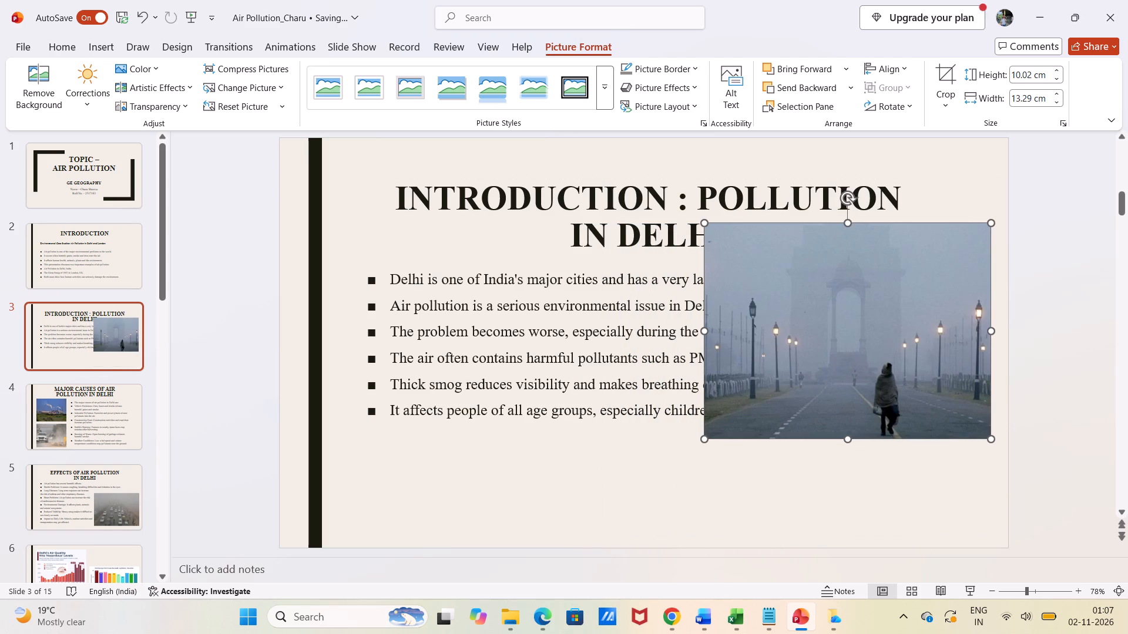
Resize slide 3's bullet text box so the six points sit in the lower part of the slide, leaving space beneath the title.
{"action": "left_click", "coordinate": [486, 354]}
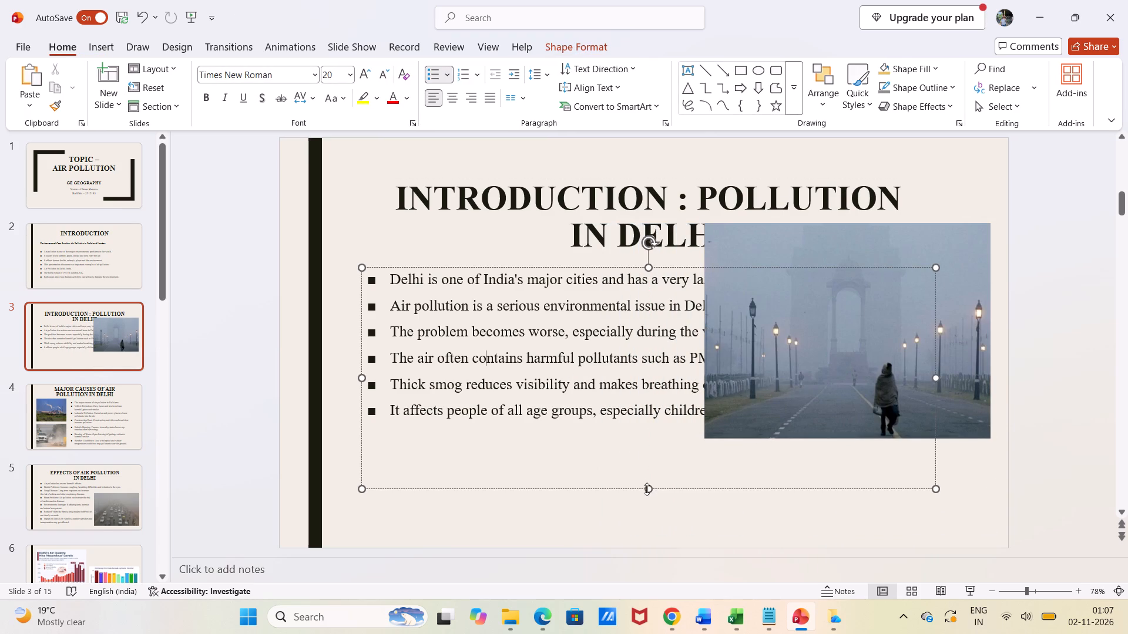
{"action": "left_click_drag", "start_coordinate": [650, 490], "coordinate": [645, 527]}
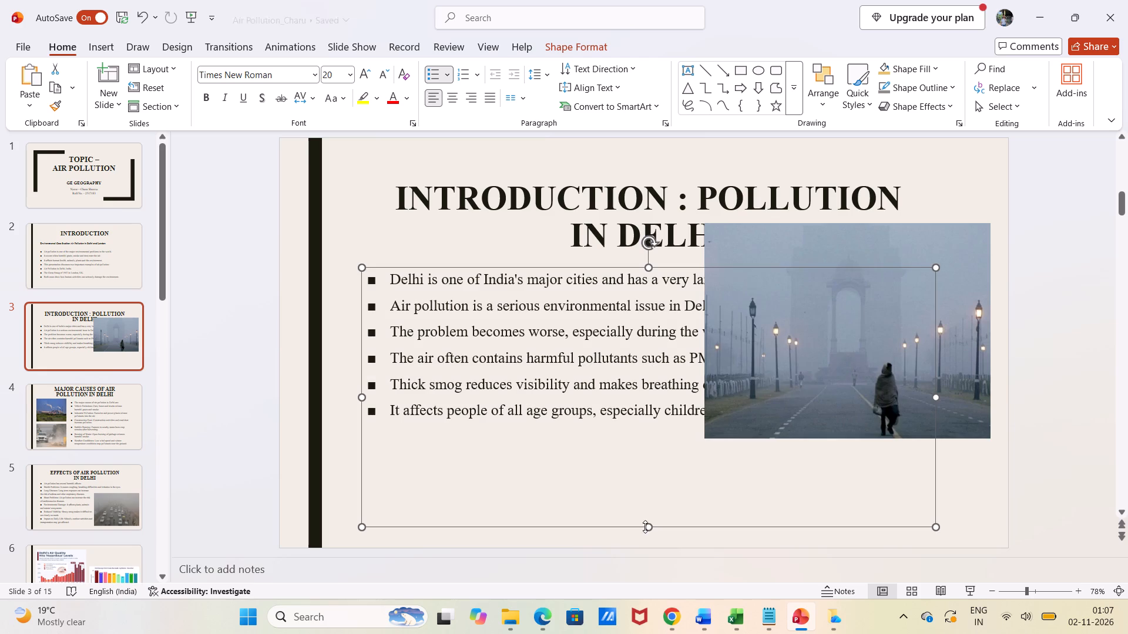
{"action": "left_click_drag", "start_coordinate": [651, 269], "coordinate": [652, 283]}
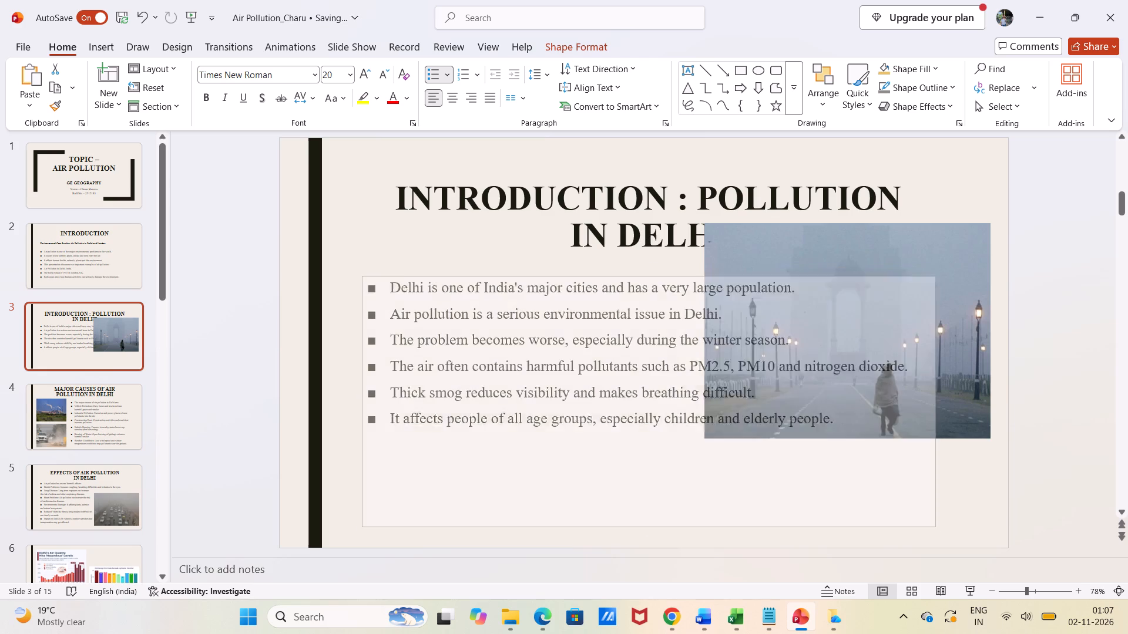
{"action": "left_click_drag", "start_coordinate": [652, 283], "coordinate": [673, 359]}
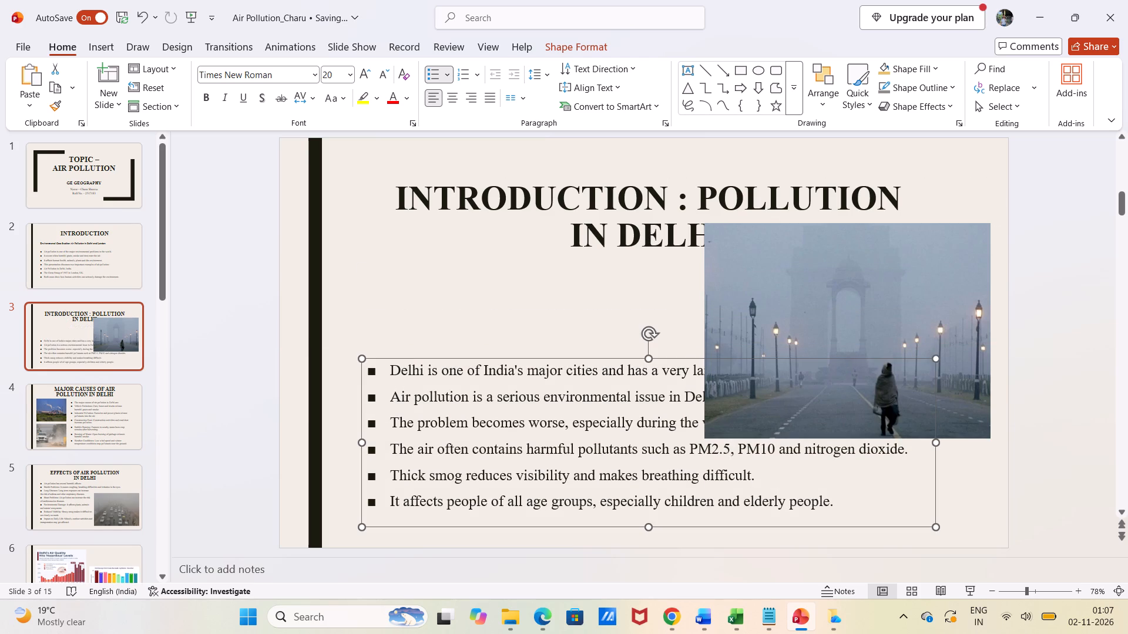
Move the India Gate picture clear of slide 3's title, reduce the title's font size to 35 and shorten its box to one line.
{"action": "left_click_drag", "start_coordinate": [816, 306], "coordinate": [538, 350]}
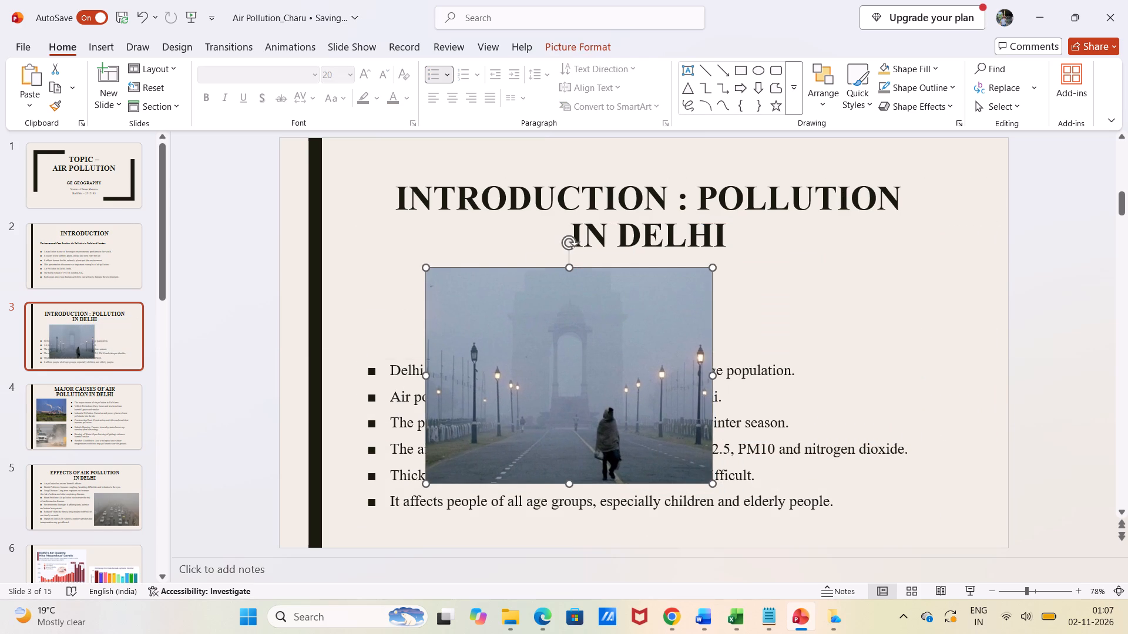
{"action": "left_click", "coordinate": [585, 221]}
{"action": "left_click_drag", "start_coordinate": [391, 193], "coordinate": [623, 219]}
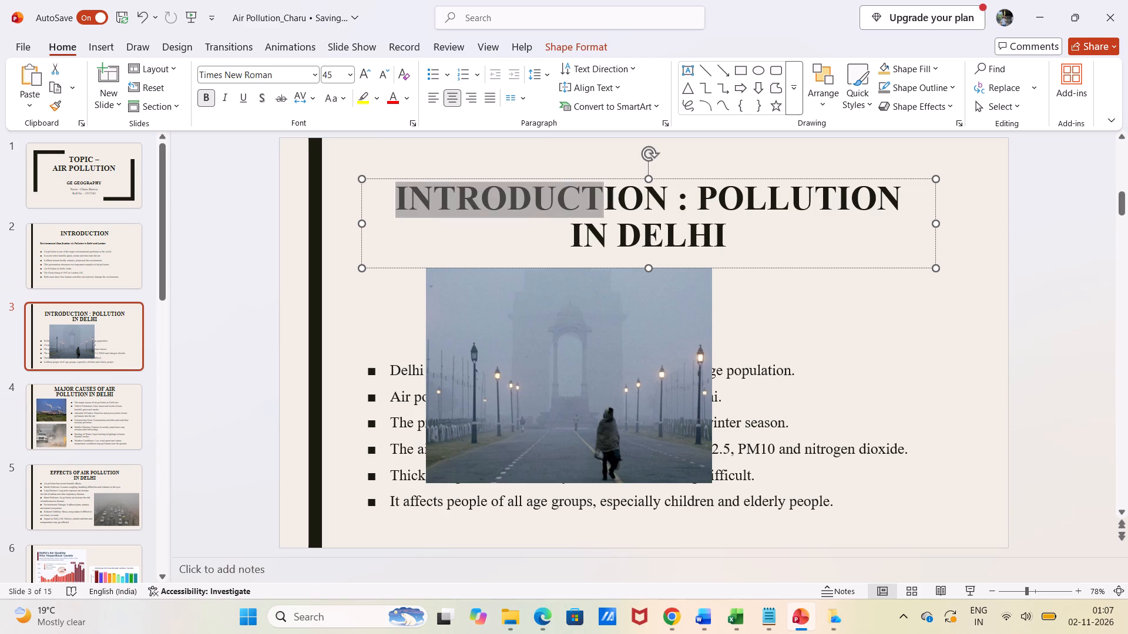
{"action": "left_click_drag", "start_coordinate": [623, 219], "coordinate": [715, 238]}
{"action": "left_click", "coordinate": [806, 188]}
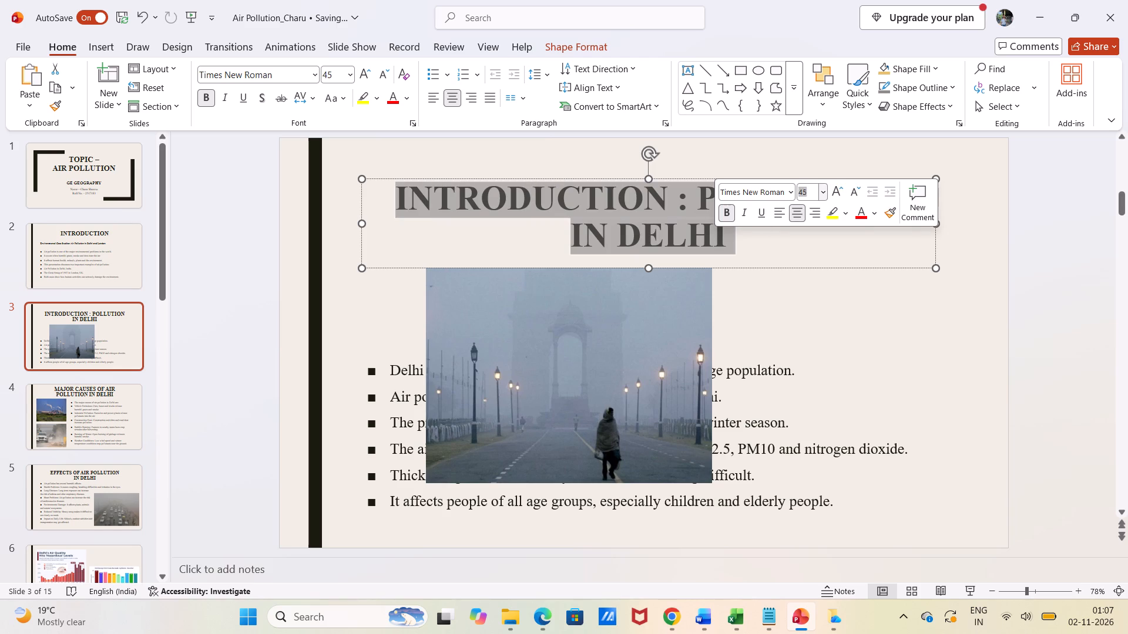
{"action": "type", "text": "40"}
{"action": "key", "text": "Return"}
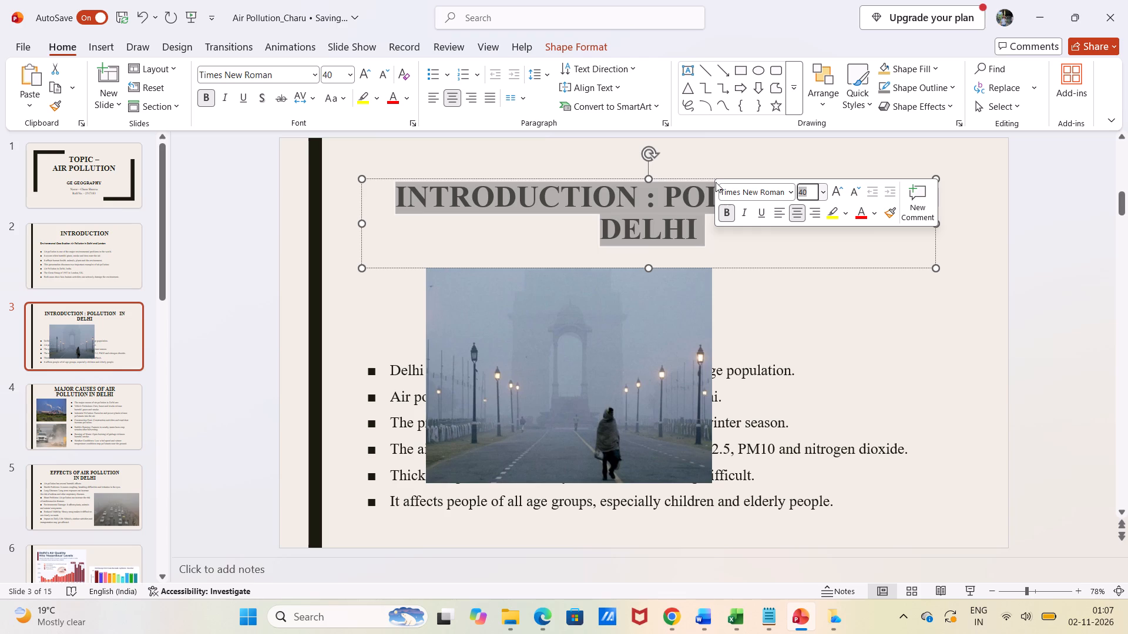
{"action": "type", "text": "35"}
{"action": "key", "text": "Return"}
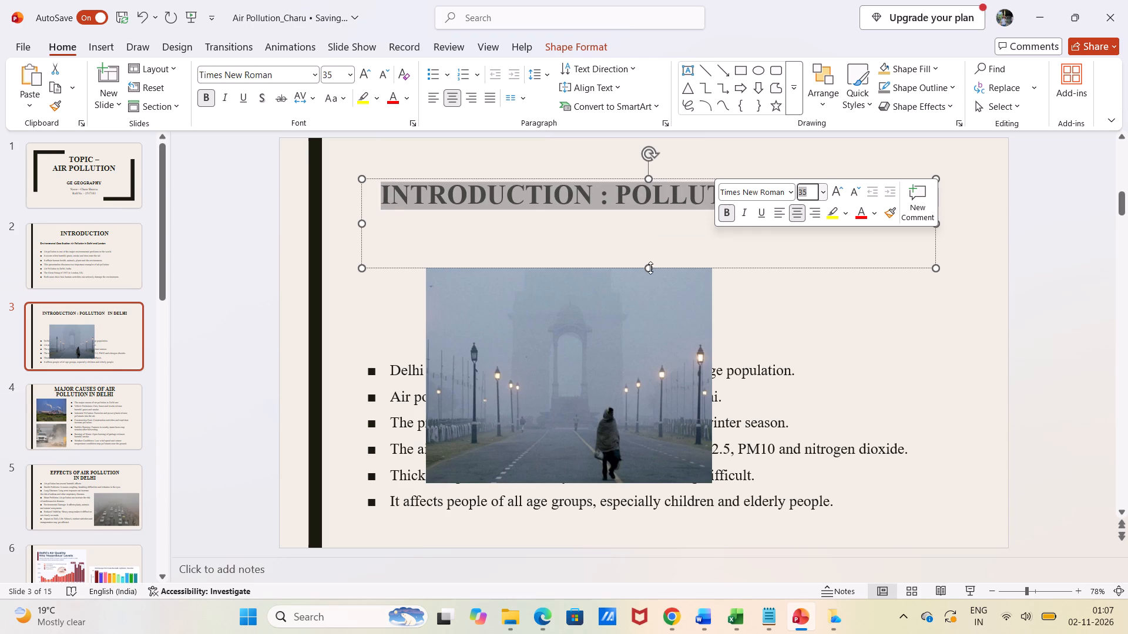
{"action": "left_click_drag", "start_coordinate": [649, 268], "coordinate": [649, 227]}
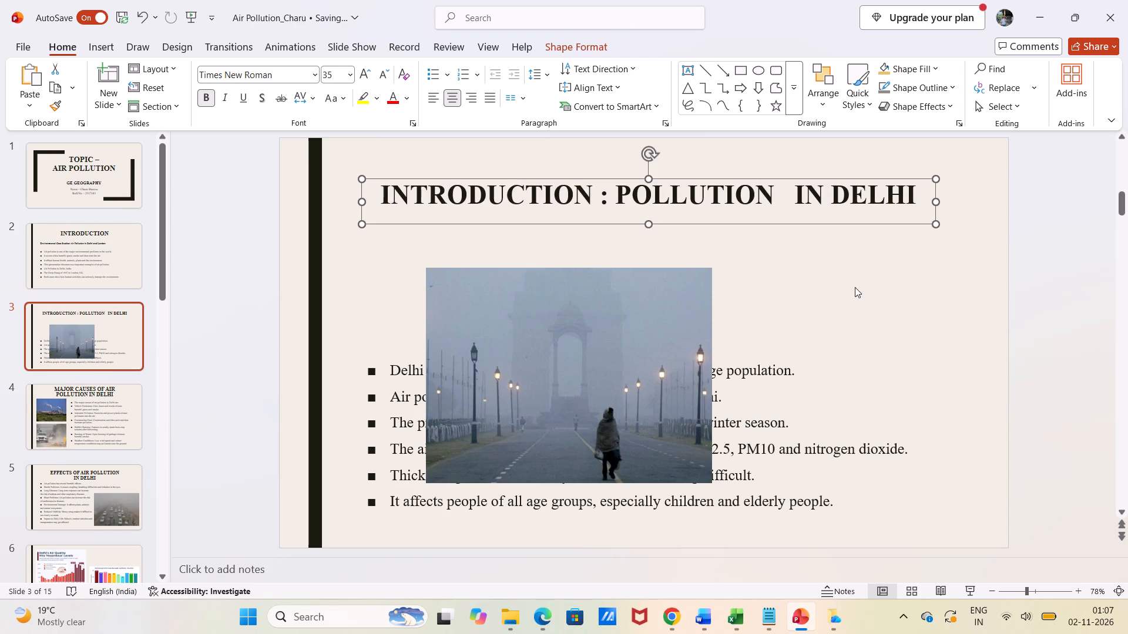
Resize the India Gate picture to about 9.82 cm wide and 7.19 cm high and place it above the bullets in the slide's left half.
{"action": "left_click", "coordinate": [891, 298]}
{"action": "left_click", "coordinate": [553, 328]}
{"action": "left_click_drag", "start_coordinate": [553, 328], "coordinate": [603, 301]}
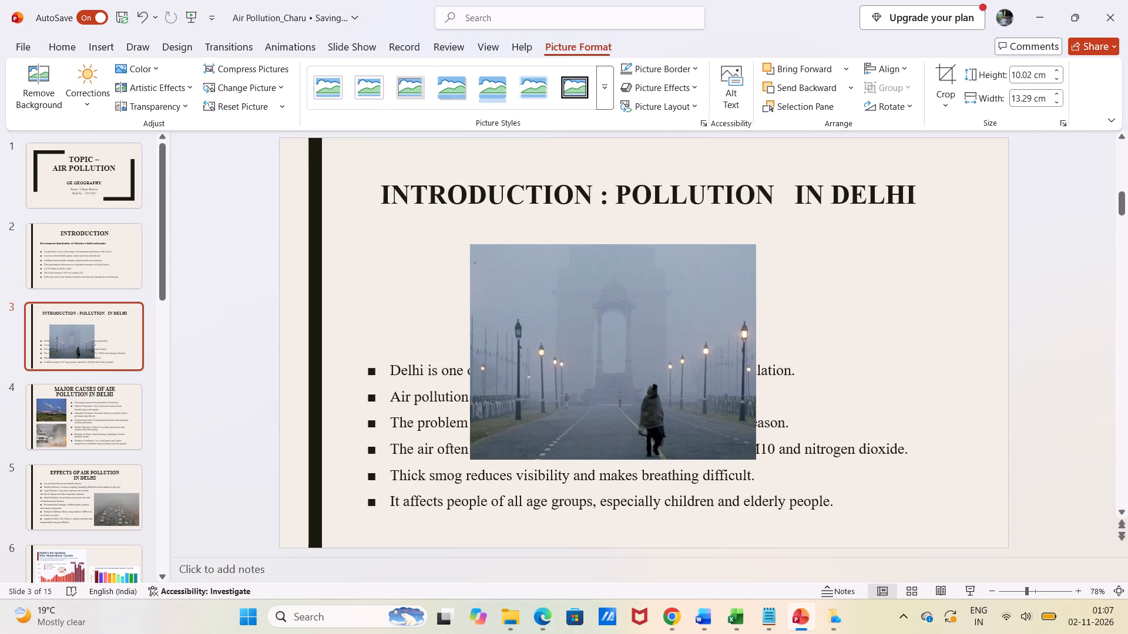
{"action": "left_click_drag", "start_coordinate": [603, 301], "coordinate": [632, 273]}
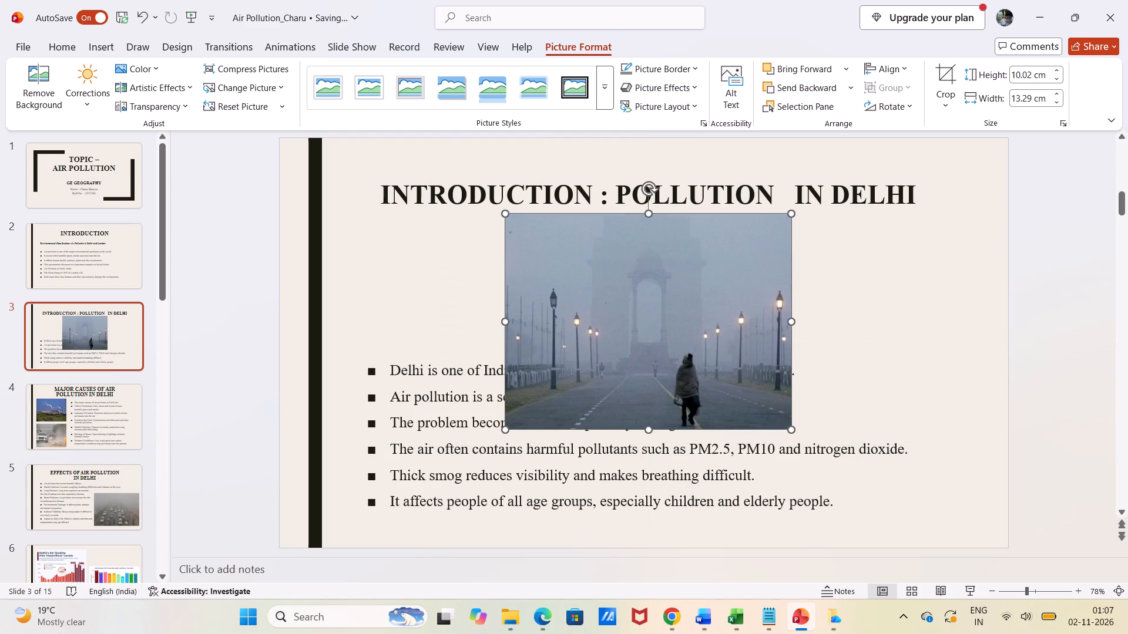
{"action": "left_click_drag", "start_coordinate": [647, 431], "coordinate": [640, 368]}
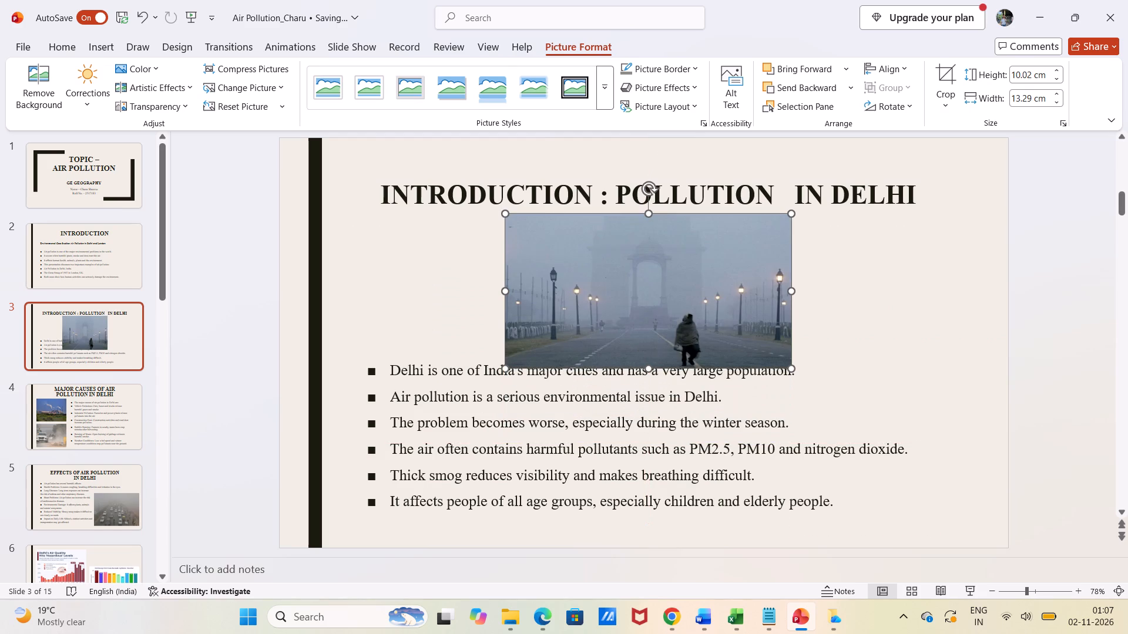
{"action": "left_click_drag", "start_coordinate": [794, 288], "coordinate": [728, 288]}
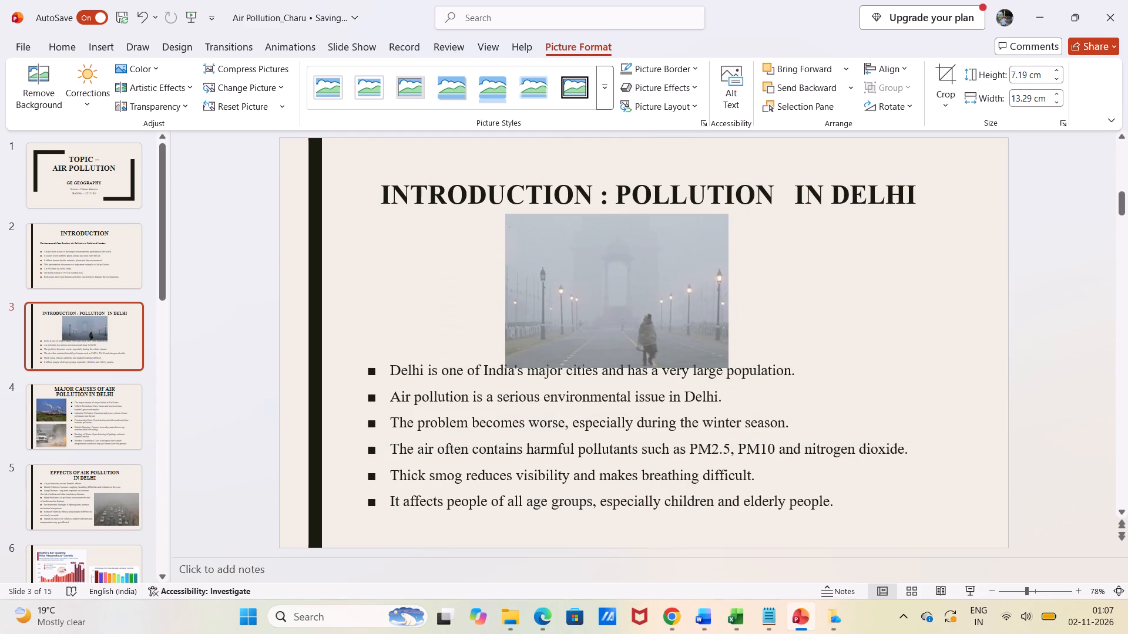
{"action": "left_click_drag", "start_coordinate": [728, 288], "coordinate": [717, 288]}
{"action": "left_click_drag", "start_coordinate": [638, 285], "coordinate": [533, 284]}
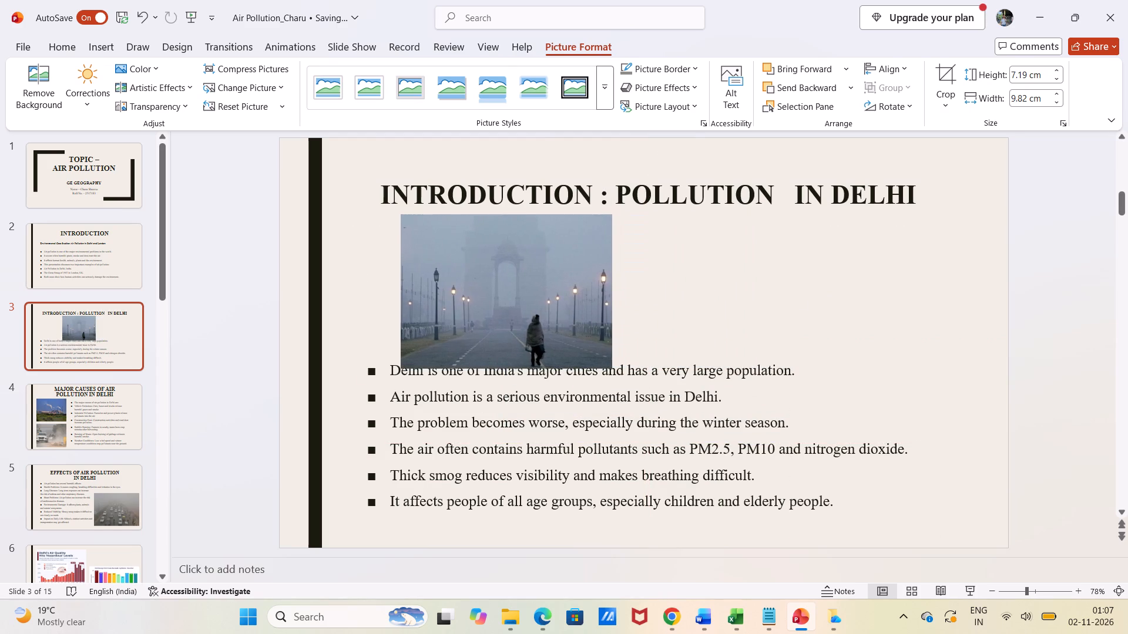
{"action": "left_click_drag", "start_coordinate": [533, 284], "coordinate": [533, 283]}
Raise and tighten slide 3's title box near the top edge and remove the extra spaces before "IN DELHI".
{"action": "left_click", "coordinate": [696, 200]}
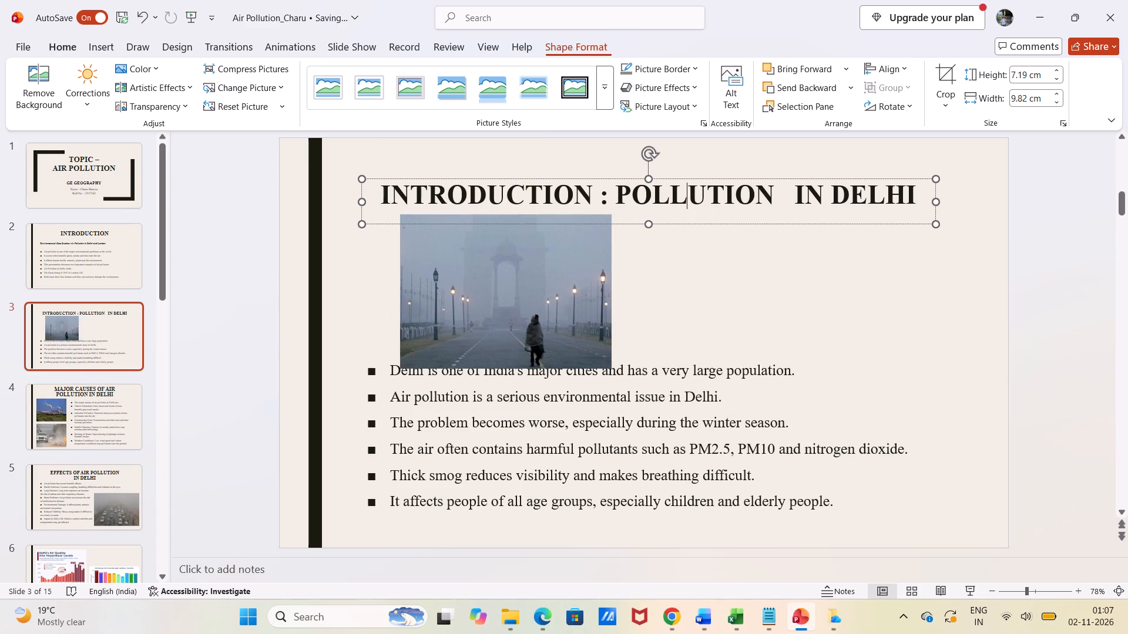
{"action": "left_click_drag", "start_coordinate": [648, 180], "coordinate": [643, 160]}
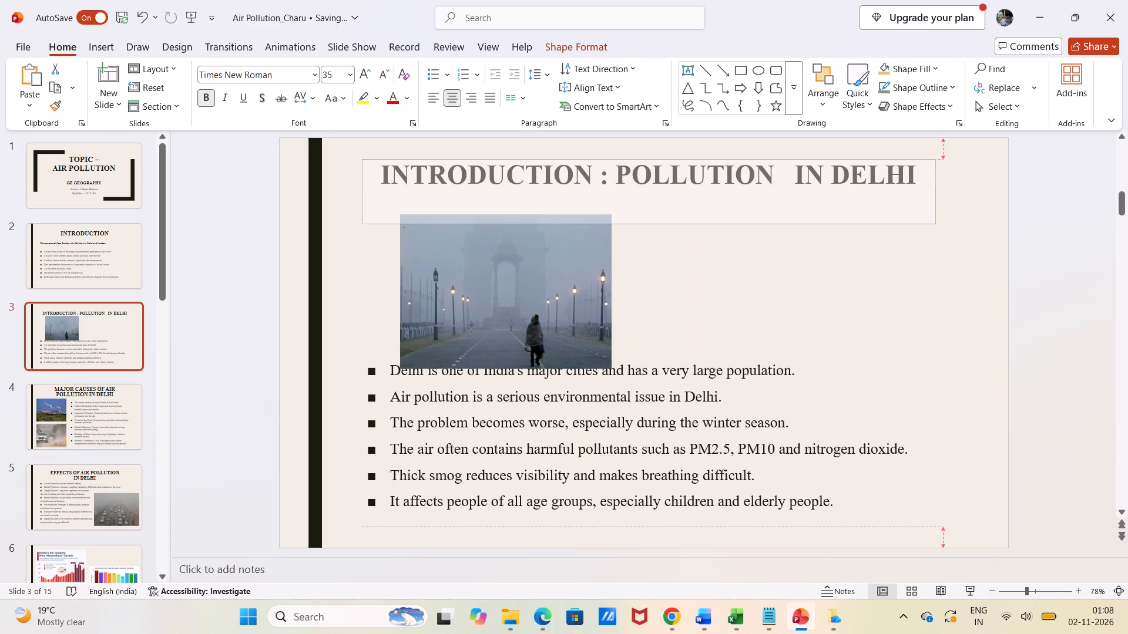
{"action": "left_click_drag", "start_coordinate": [643, 160], "coordinate": [640, 155]}
{"action": "left_click_drag", "start_coordinate": [649, 224], "coordinate": [642, 202]}
{"action": "left_click", "coordinate": [788, 172]}
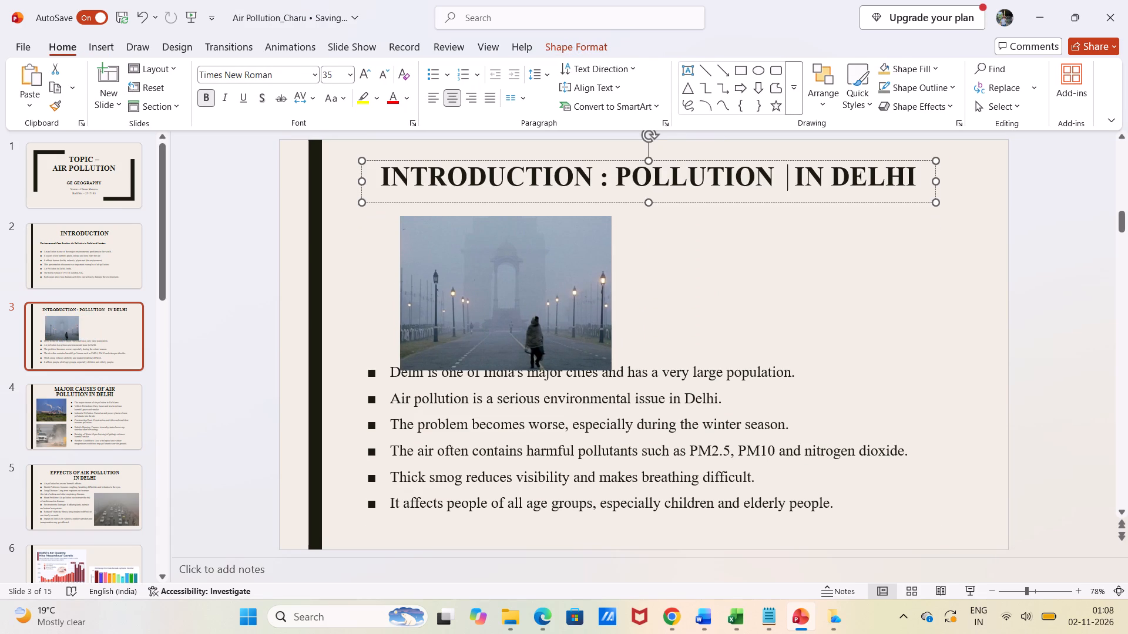
{"action": "key", "text": "BackSpace"}
{"action": "key", "text": "BackSpace"}
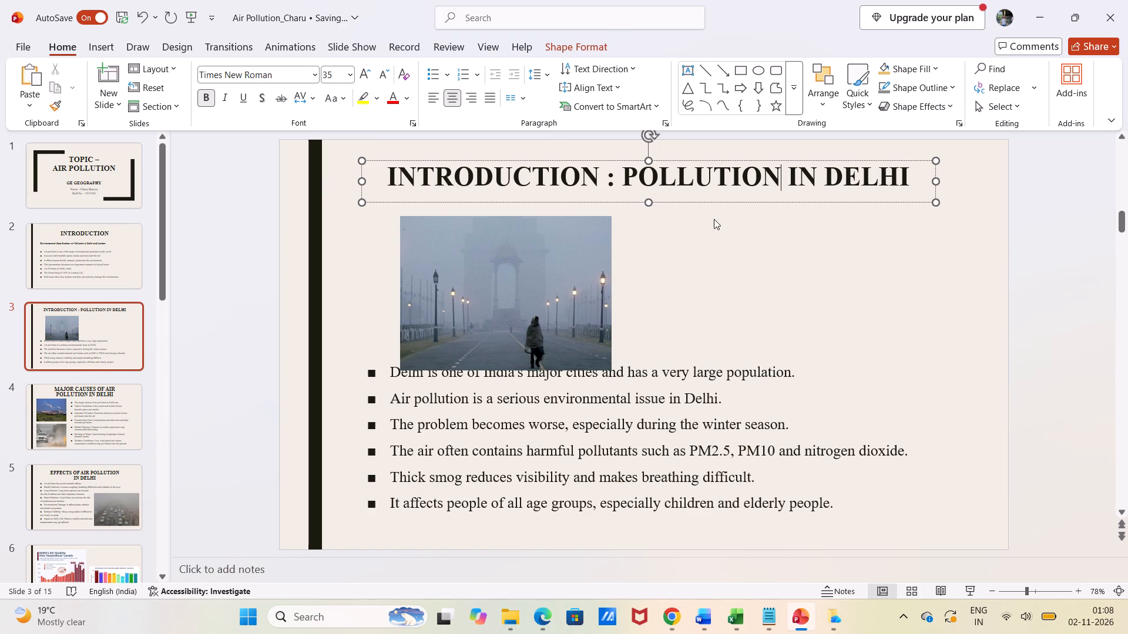
Move the India Gate picture up slightly so it fits between the title and the first bullet.
{"action": "left_click", "coordinate": [750, 278]}
{"action": "left_click_drag", "start_coordinate": [497, 314], "coordinate": [496, 296]}
{"action": "left_click_drag", "start_coordinate": [623, 428], "coordinate": [629, 437]}
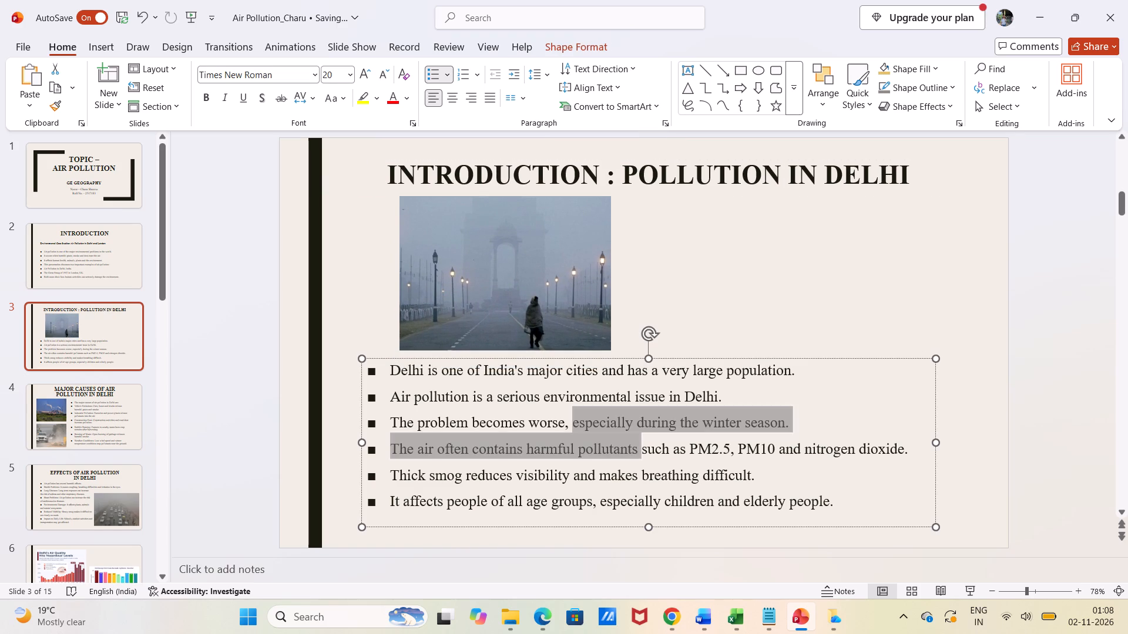
{"action": "left_click_drag", "start_coordinate": [629, 437], "coordinate": [630, 437]}
{"action": "left_click", "coordinate": [820, 285]}
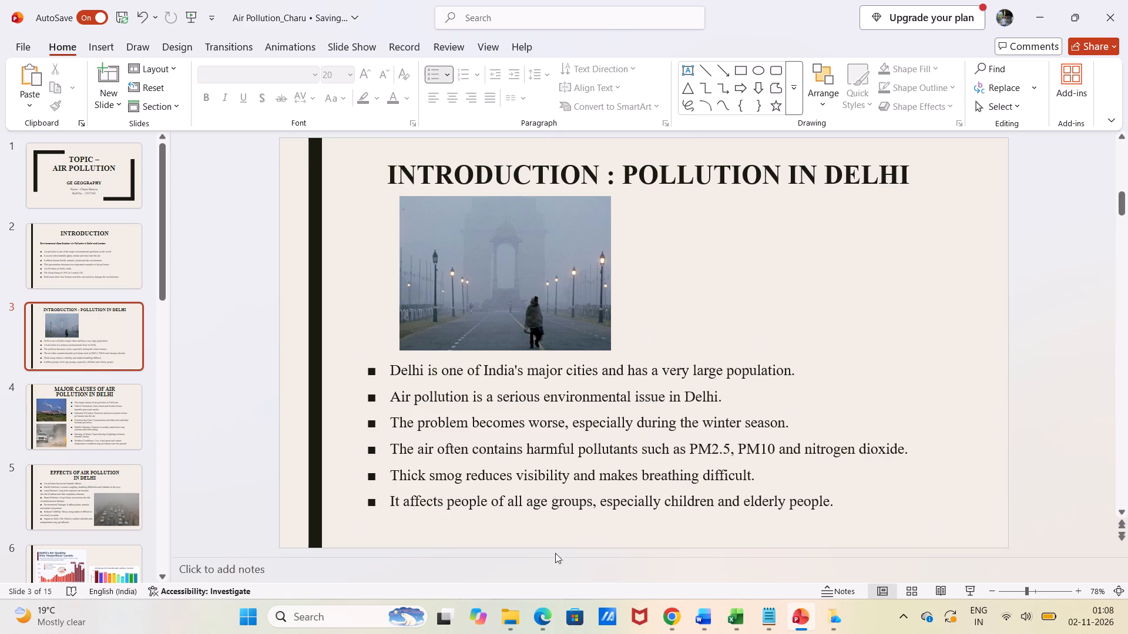
Switch to Chrome and save the sixth picture in ChatGPT's image viewer, the Sky News view of hazy Delhi, as intro2.
{"action": "left_click", "coordinate": [510, 619]}
{"action": "left_click", "coordinate": [510, 619]}
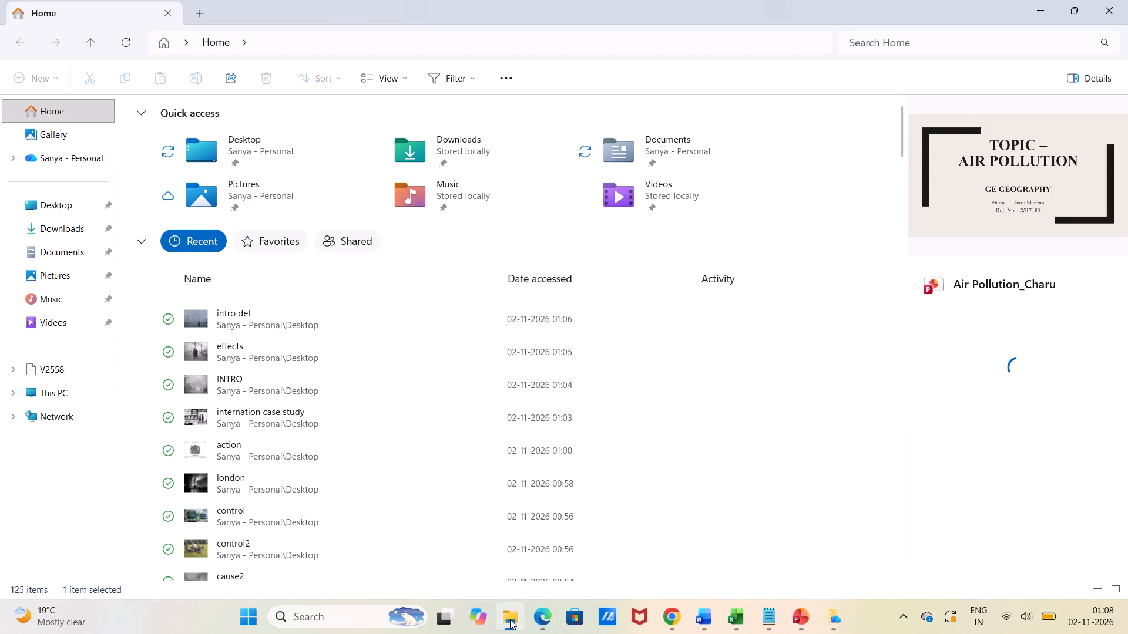
{"action": "left_click", "coordinate": [676, 620]}
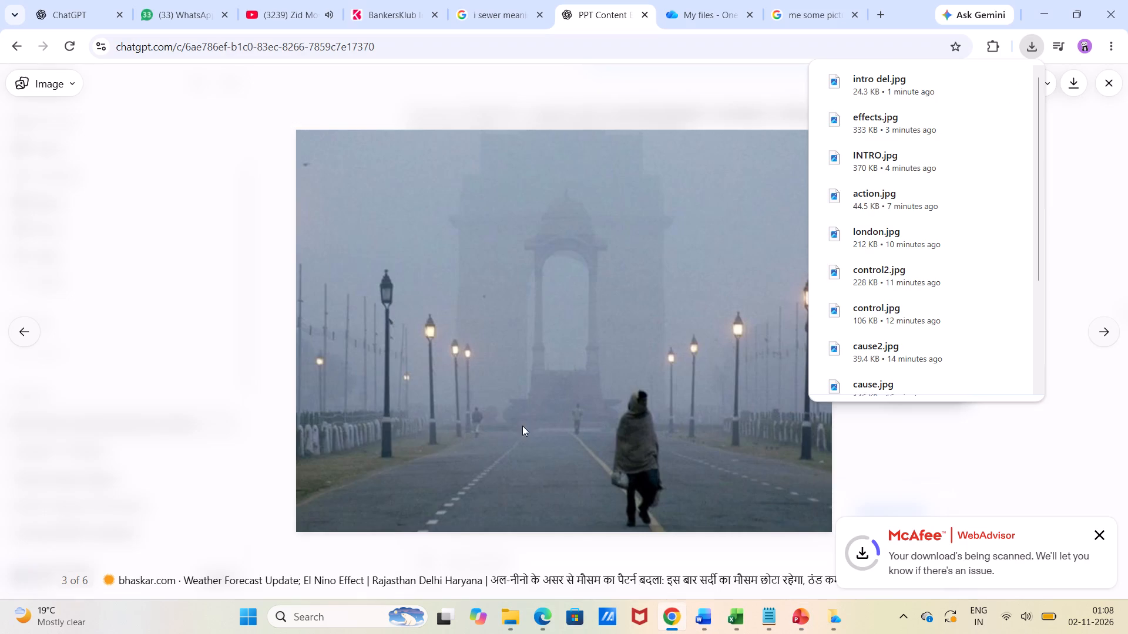
{"action": "key", "text": "Right"}
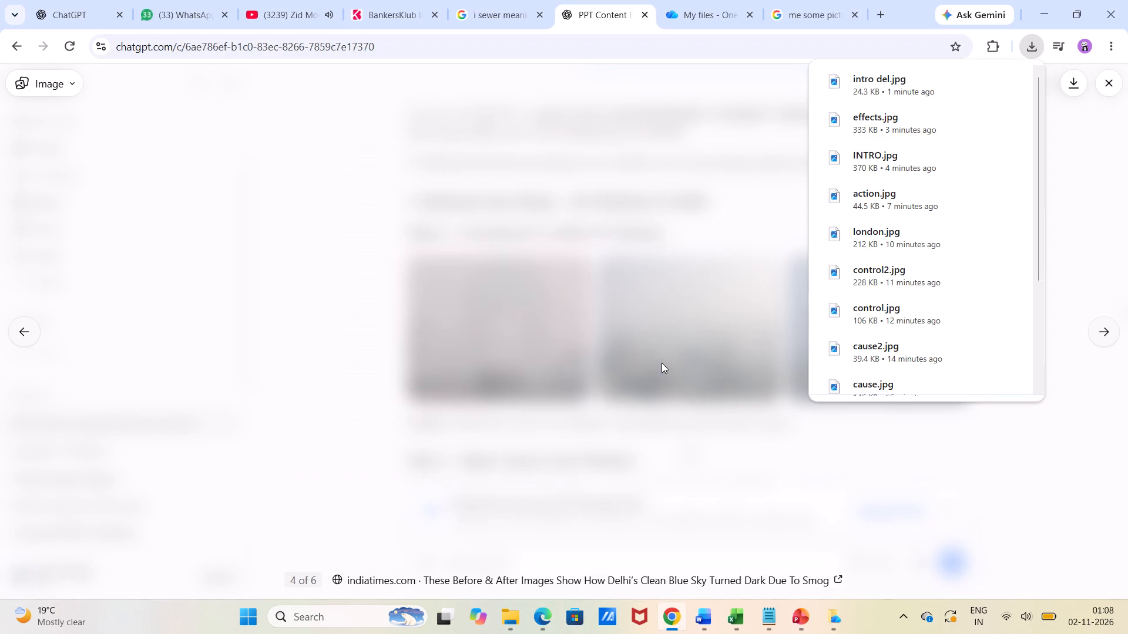
{"action": "key", "text": "Right"}
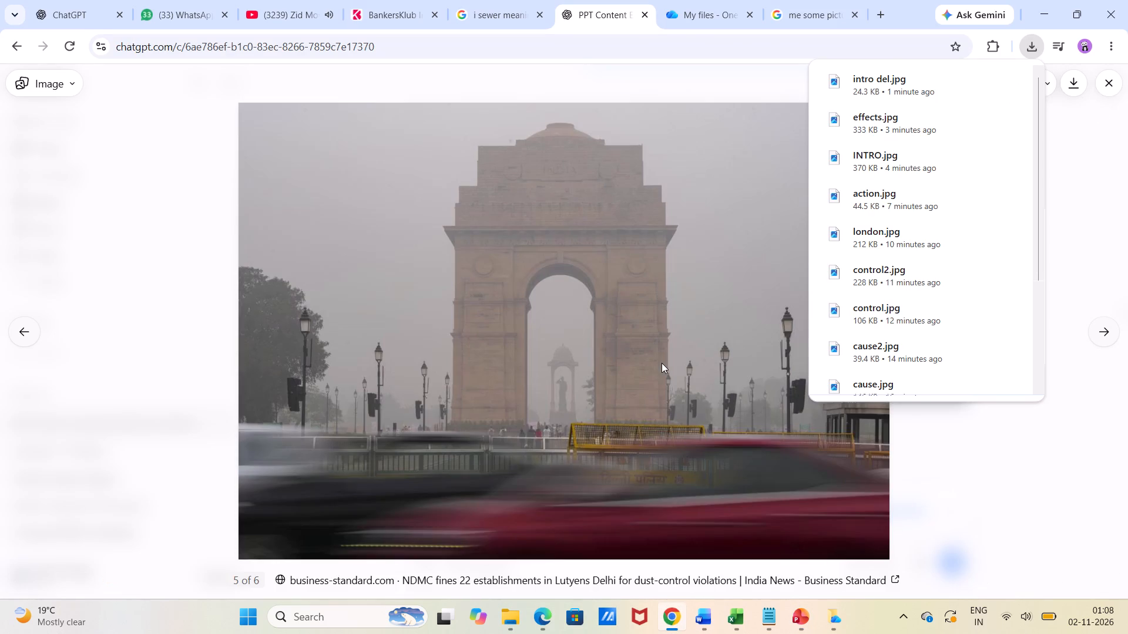
{"action": "key", "text": "Right"}
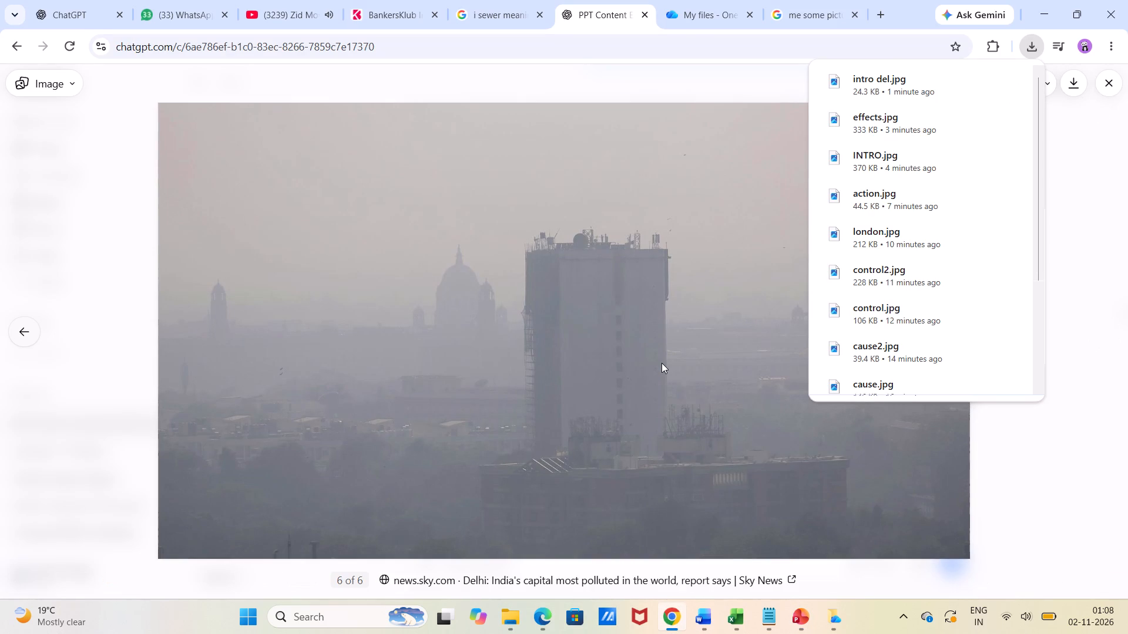
{"action": "right_click", "coordinate": [662, 363]}
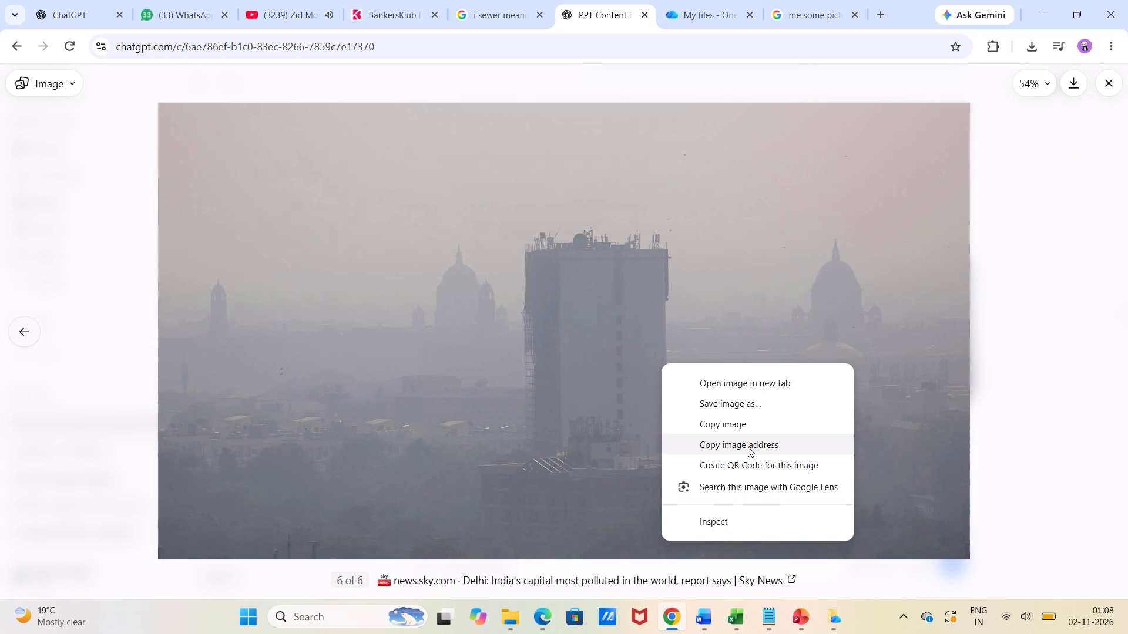
{"action": "left_click", "coordinate": [736, 402]}
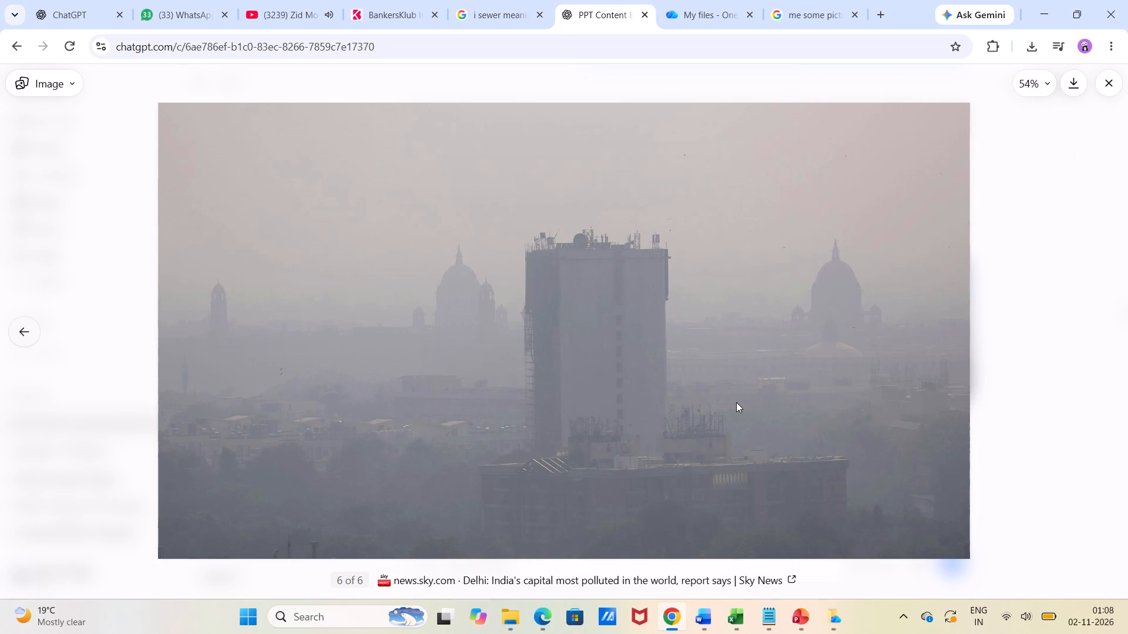
{"action": "type", "text": "intro2"}
{"action": "key", "text": "Return"}
Return to PowerPoint and insert the saved intro2 picture from this device onto slide 3.
{"action": "left_click", "coordinate": [803, 620]}
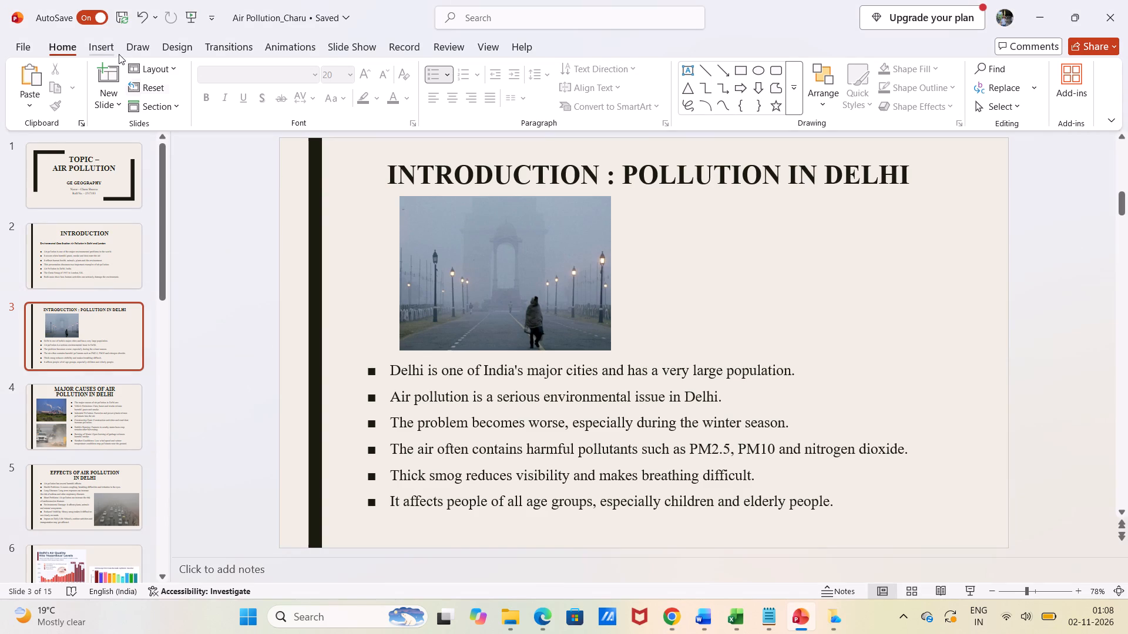
{"action": "left_click", "coordinate": [110, 45]}
{"action": "left_click", "coordinate": [106, 103]}
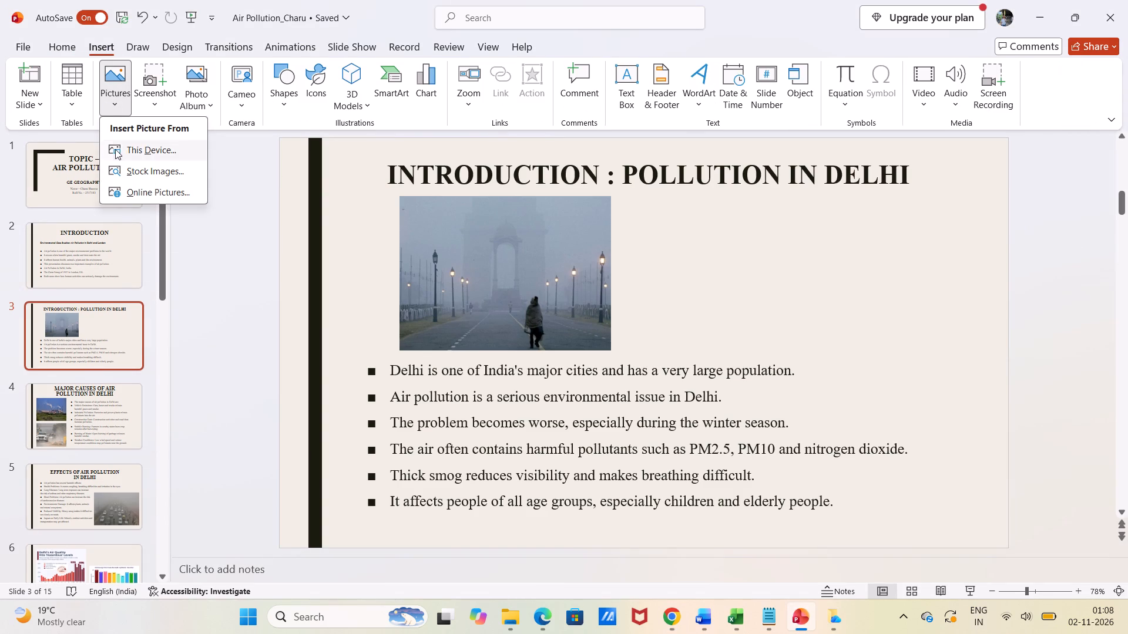
{"action": "left_click", "coordinate": [119, 143]}
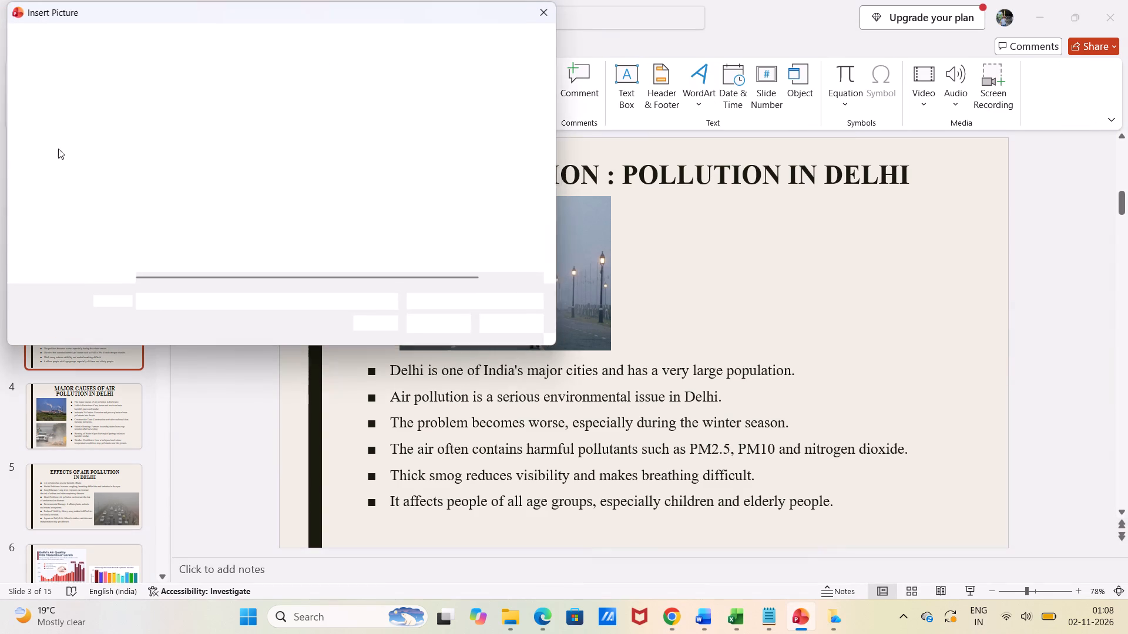
{"action": "left_click", "coordinate": [70, 97]}
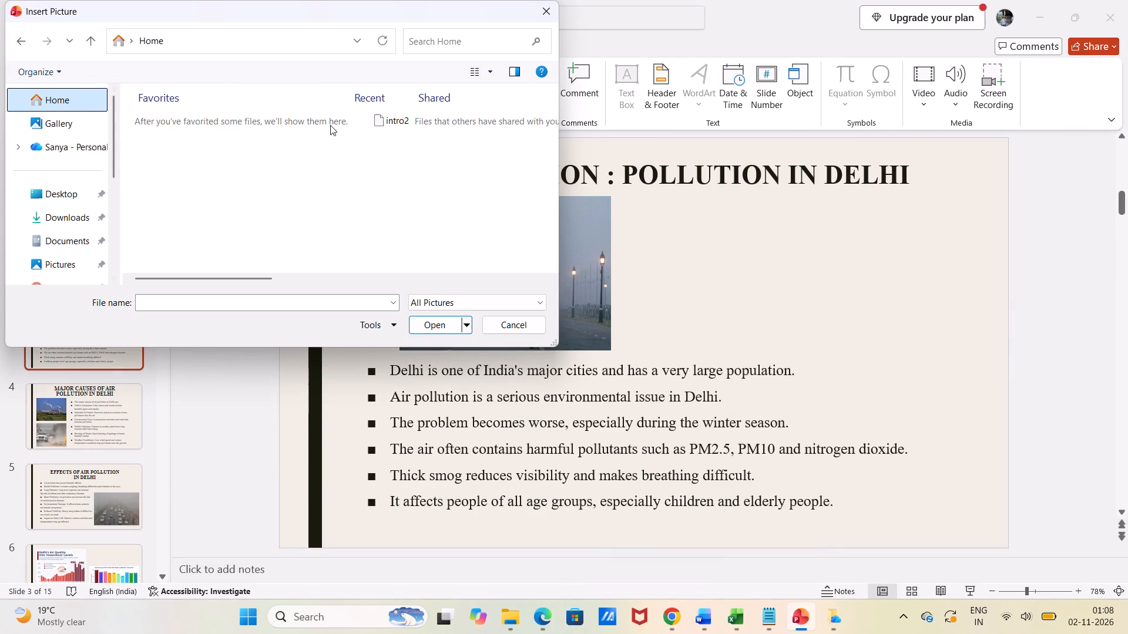
{"action": "left_click", "coordinate": [388, 122]}
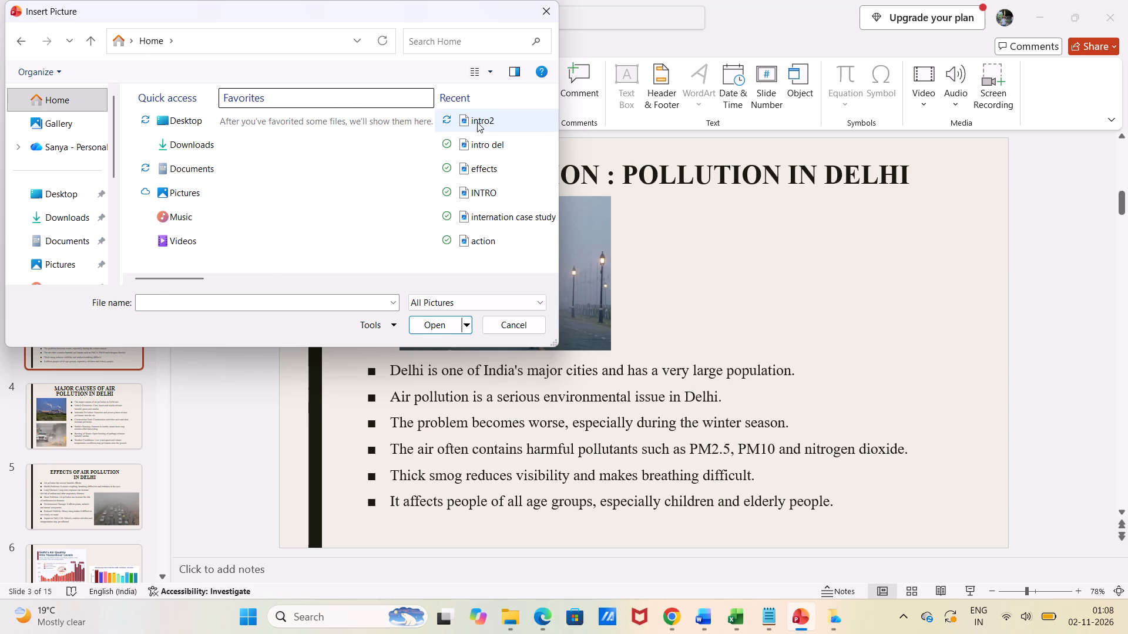
{"action": "left_click", "coordinate": [477, 122]}
{"action": "left_click", "coordinate": [438, 331]}
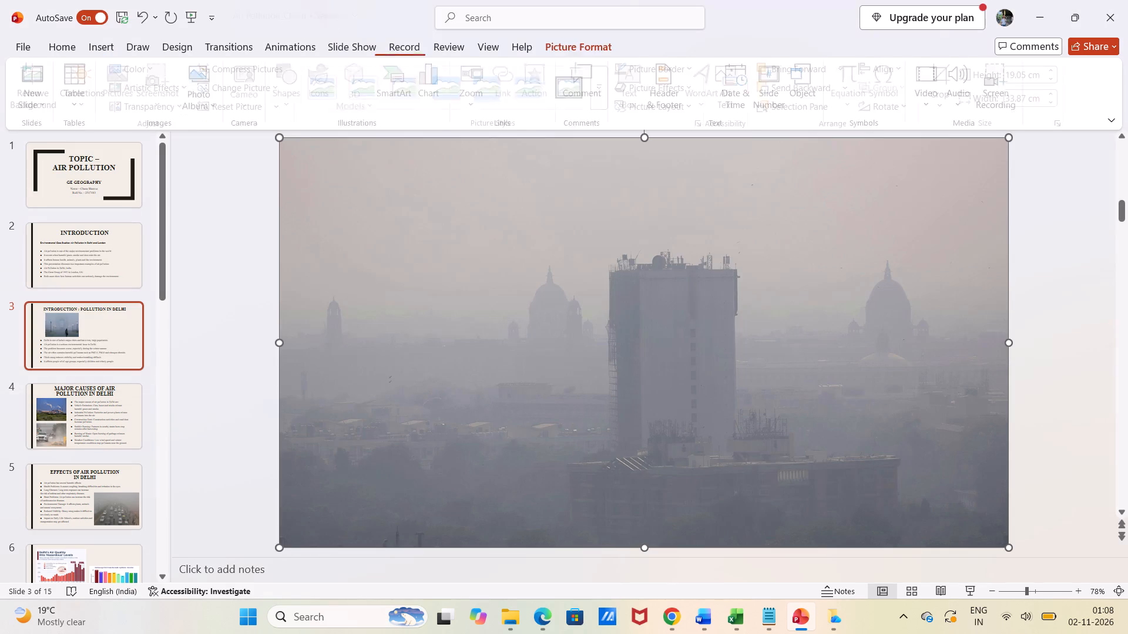
Shrink the hazy Delhi skyline picture to about 7.19 cm high and 10.3 cm wide, beside the India Gate picture below the title.
{"action": "left_click_drag", "start_coordinate": [280, 345], "coordinate": [562, 352]}
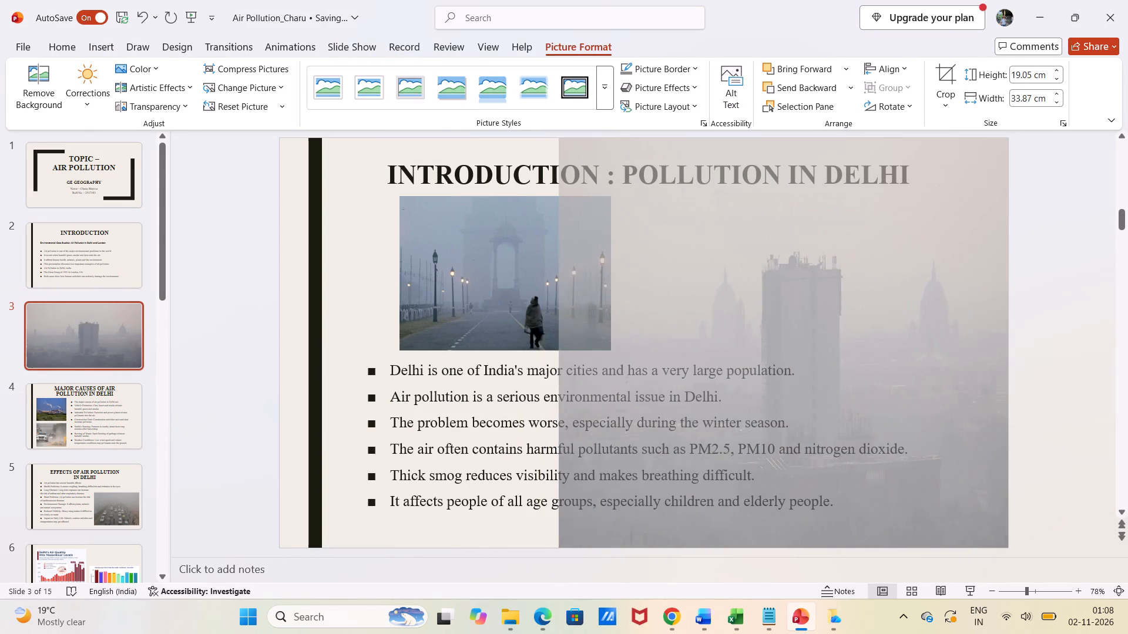
{"action": "left_click_drag", "start_coordinate": [562, 352], "coordinate": [662, 355]}
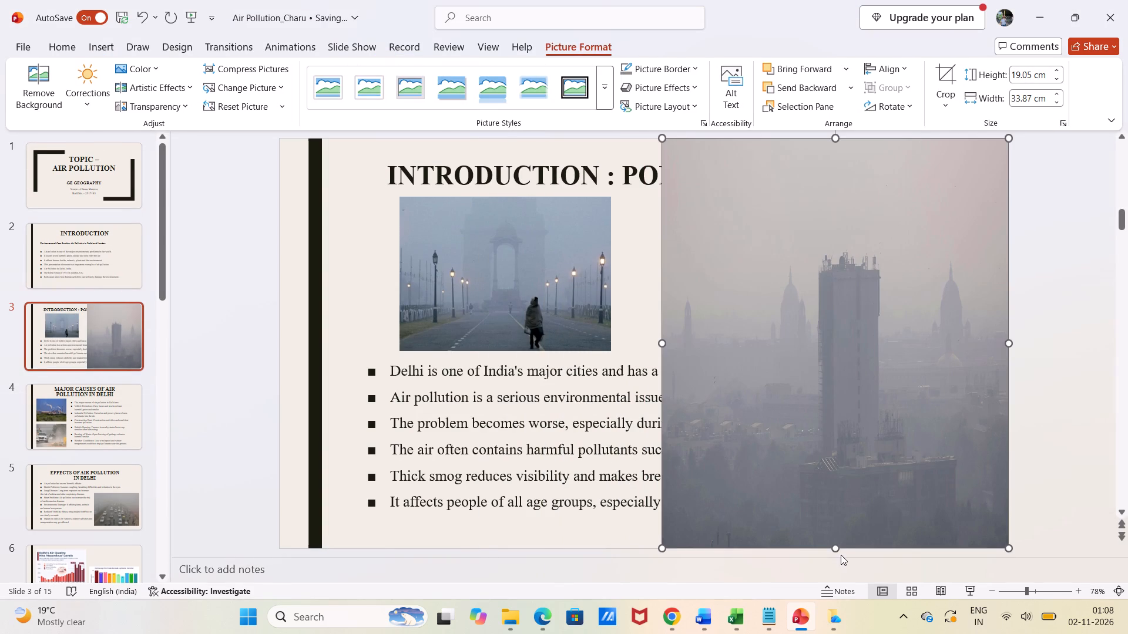
{"action": "left_click_drag", "start_coordinate": [837, 547], "coordinate": [807, 345]}
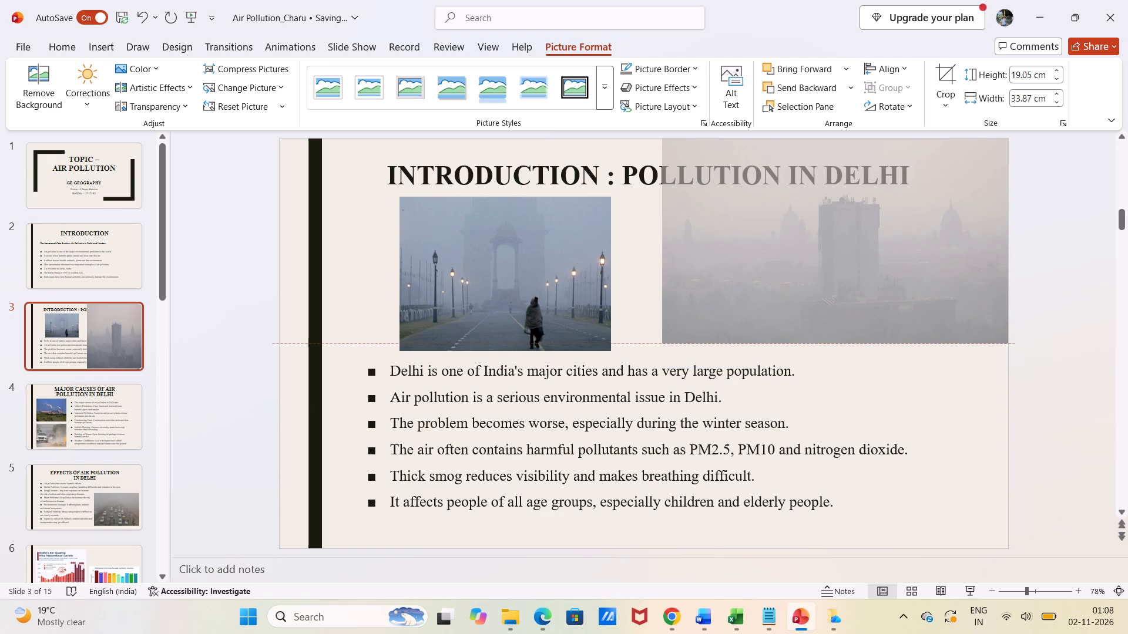
{"action": "left_click_drag", "start_coordinate": [807, 345], "coordinate": [807, 350]}
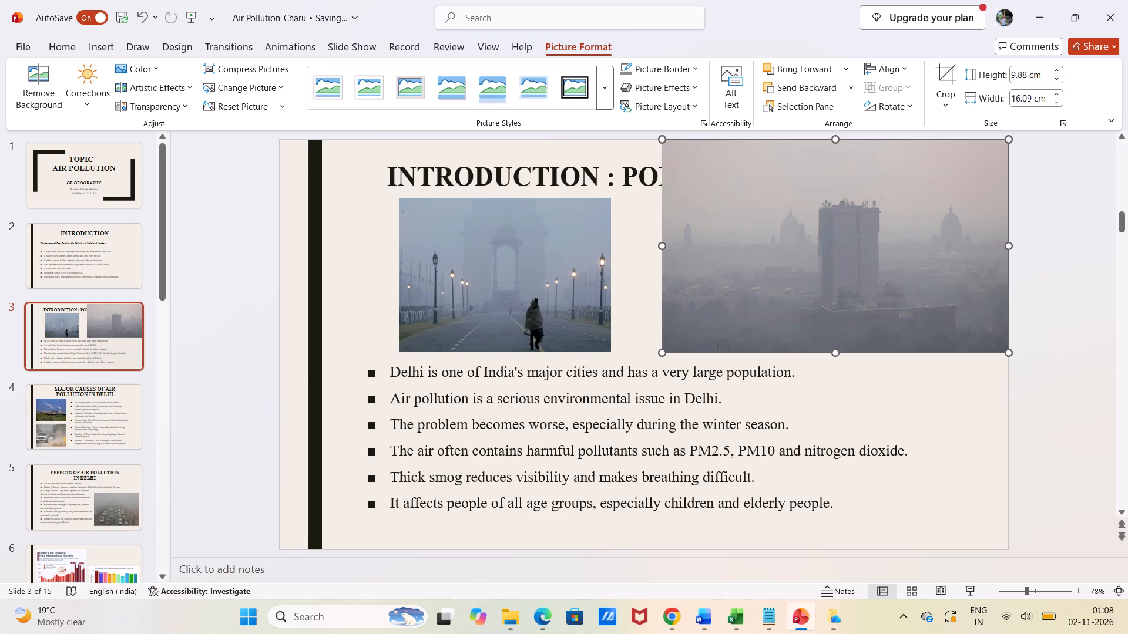
{"action": "left_click_drag", "start_coordinate": [838, 138], "coordinate": [837, 188]}
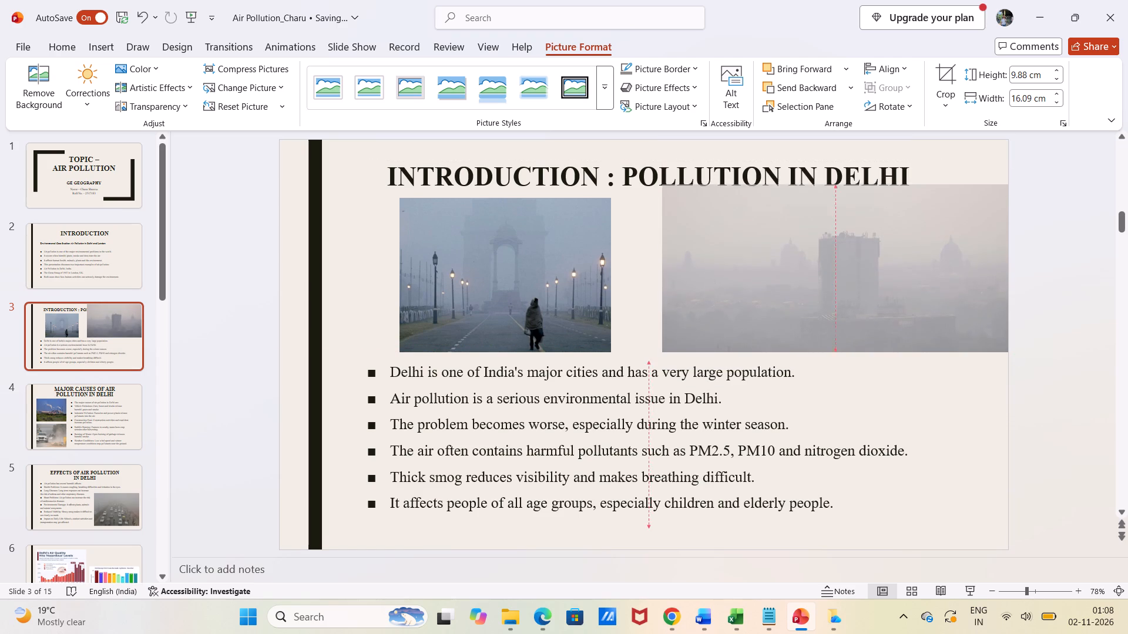
{"action": "left_click_drag", "start_coordinate": [837, 188], "coordinate": [837, 197]}
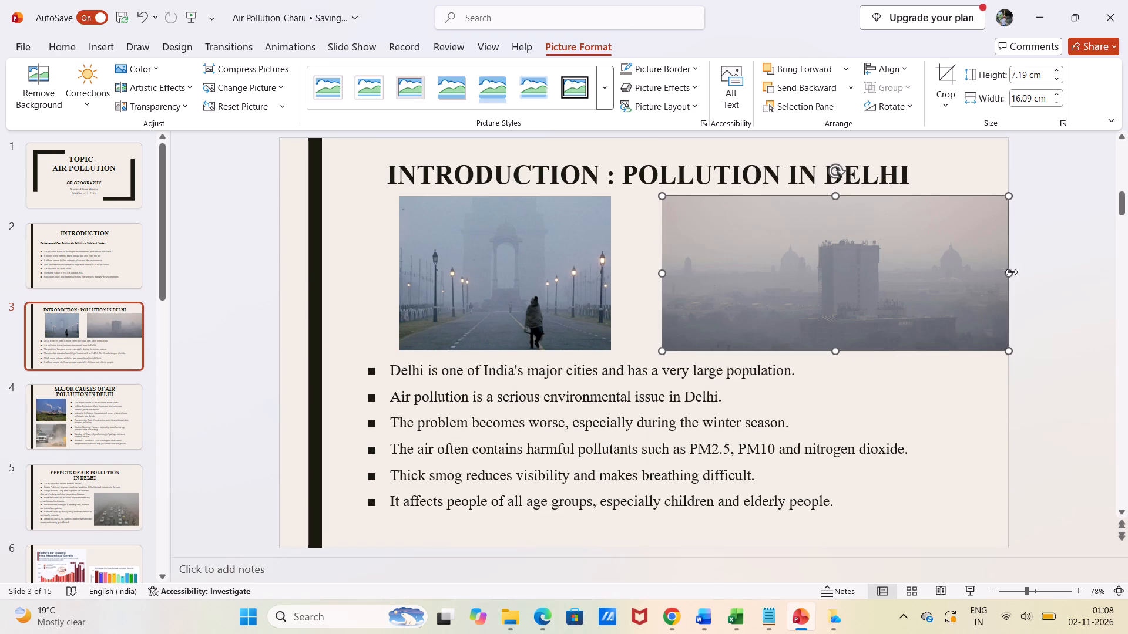
{"action": "left_click_drag", "start_coordinate": [1010, 275], "coordinate": [891, 278]}
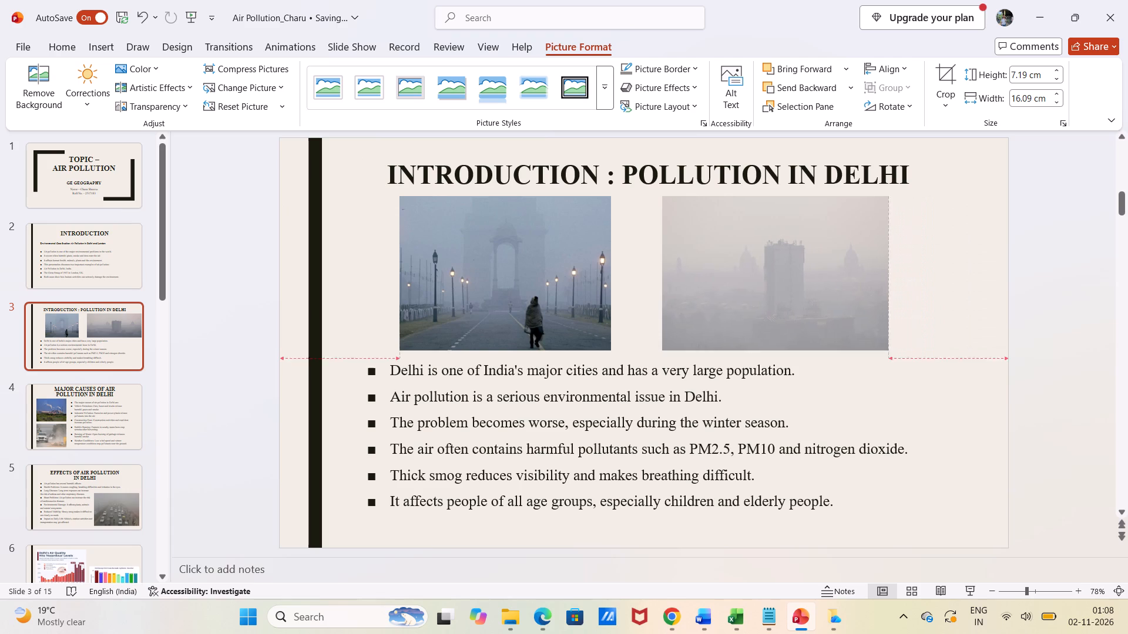
{"action": "left_click_drag", "start_coordinate": [891, 278], "coordinate": [884, 276]}
{"action": "left_click", "coordinate": [934, 308]}
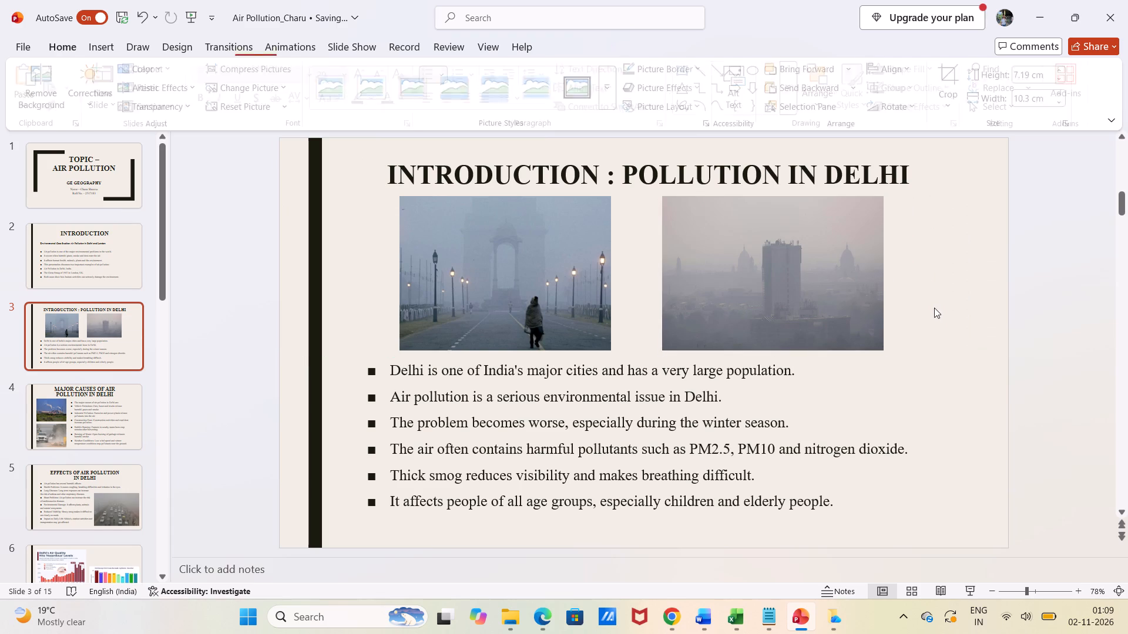
Shift both slide 3 pictures slightly right, lining up the skyline picture with the title's end and keeping their tops level.
{"action": "left_click_drag", "start_coordinate": [797, 276], "coordinate": [822, 274]}
{"action": "left_click_drag", "start_coordinate": [566, 263], "coordinate": [579, 263]}
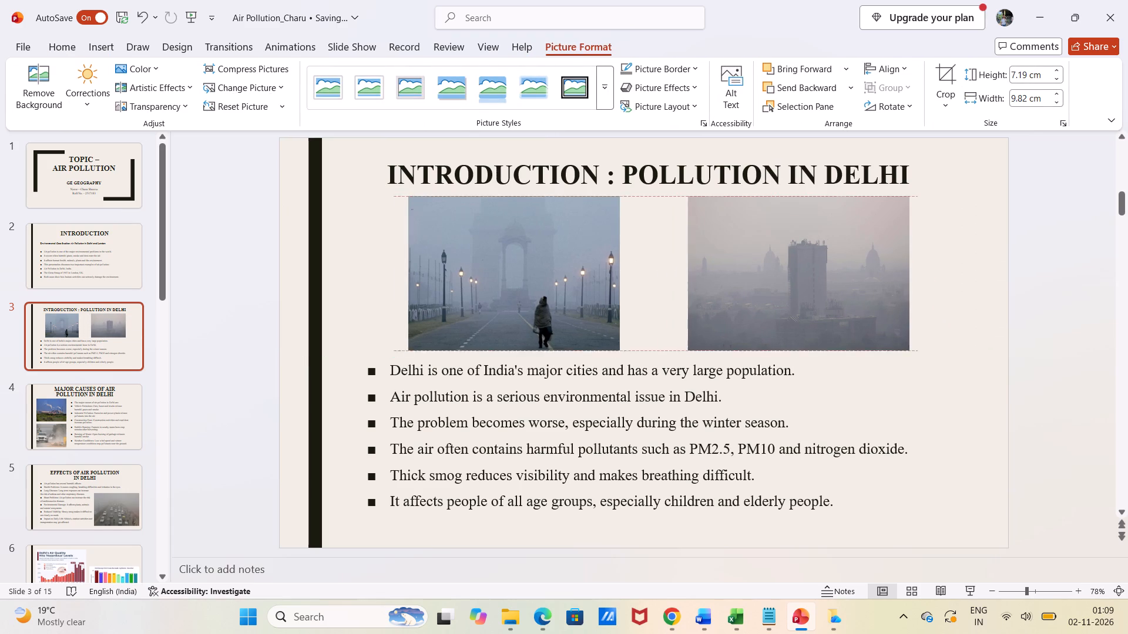
{"action": "left_click_drag", "start_coordinate": [579, 263], "coordinate": [585, 267]}
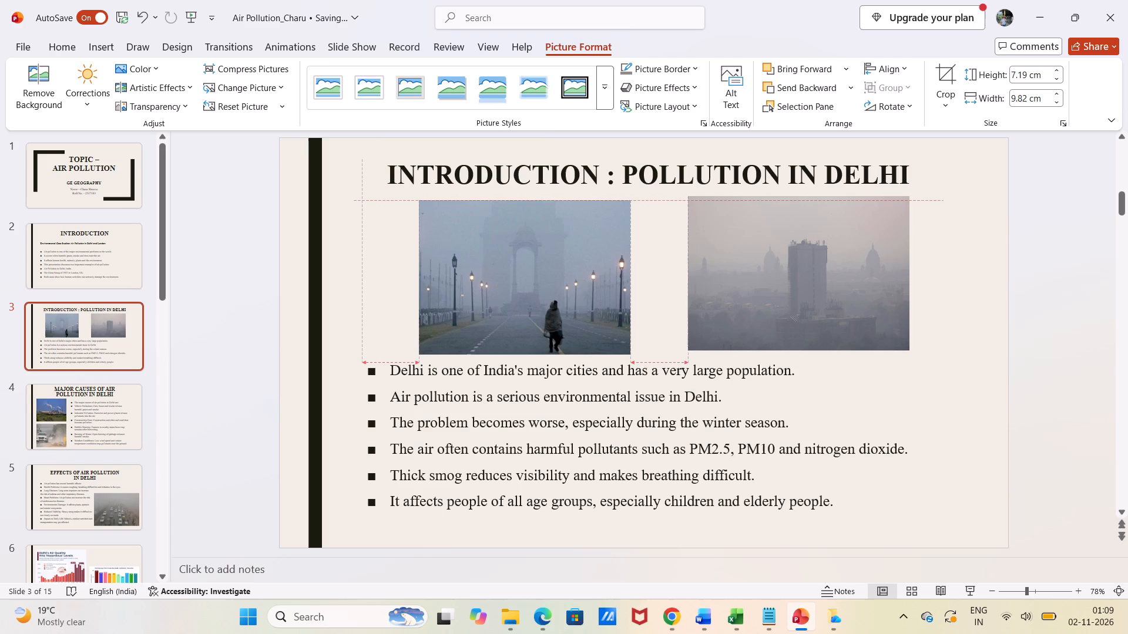
{"action": "left_click_drag", "start_coordinate": [585, 267], "coordinate": [582, 263]}
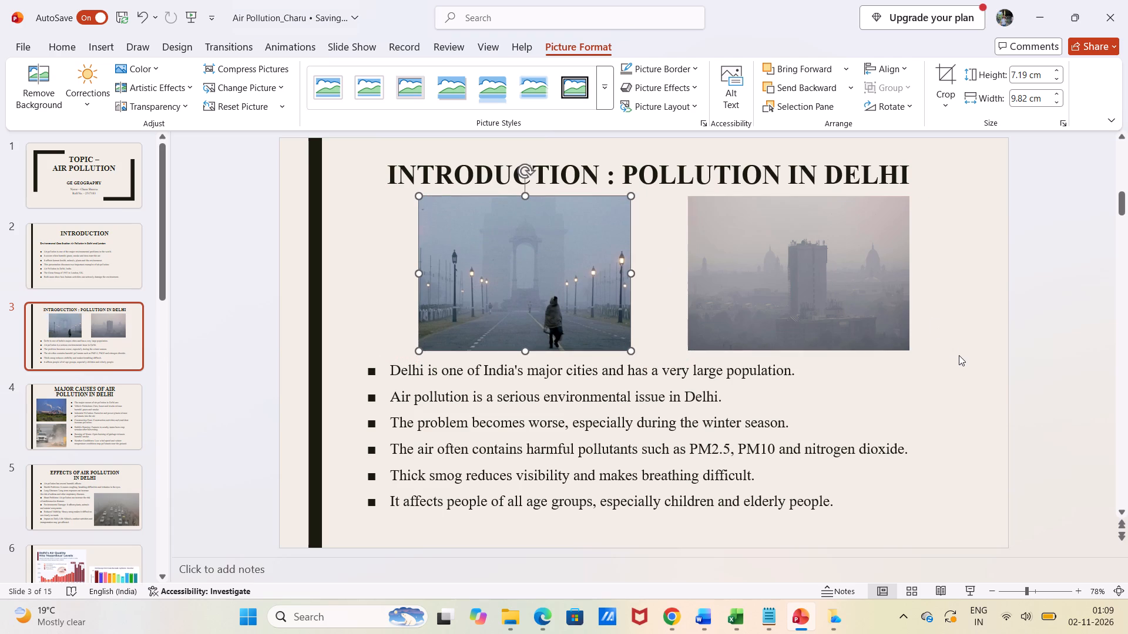
{"action": "left_click", "coordinate": [959, 355]}
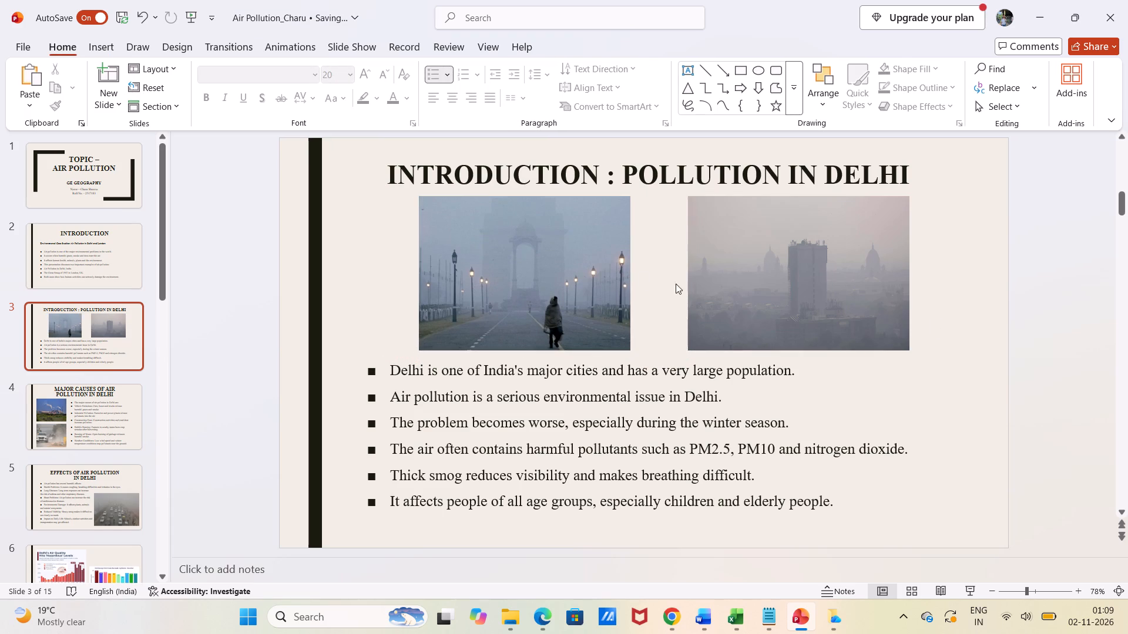
Extend slide 3's bullet text box toward the slide bottom and lower its top edge to widen the gap below the pictures.
{"action": "left_click", "coordinate": [606, 454]}
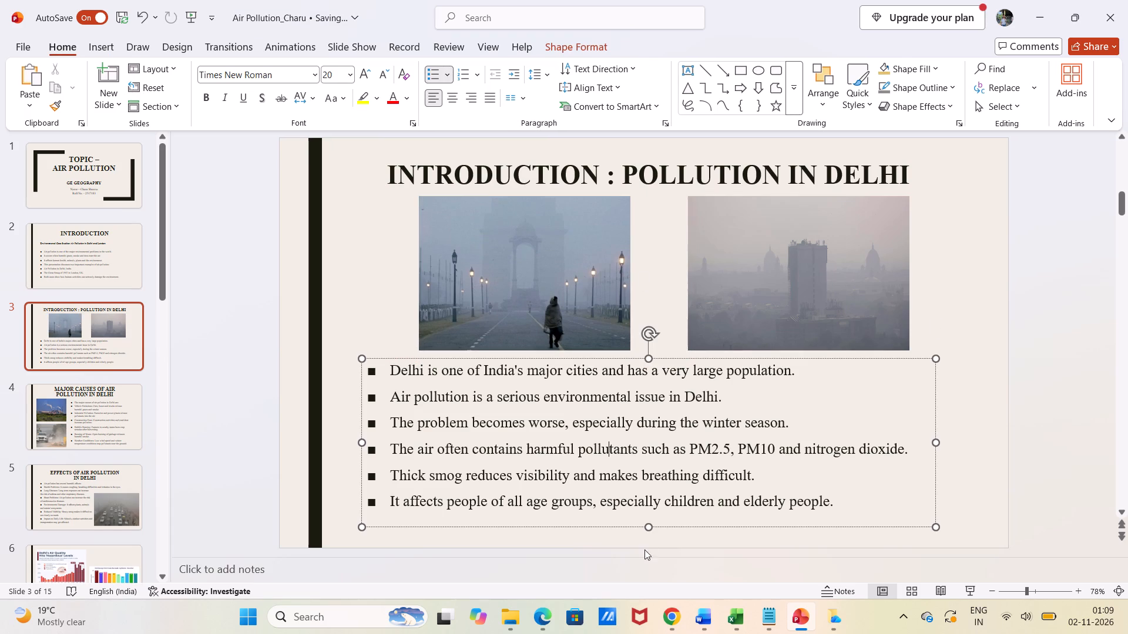
{"action": "left_click_drag", "start_coordinate": [650, 527], "coordinate": [652, 540]}
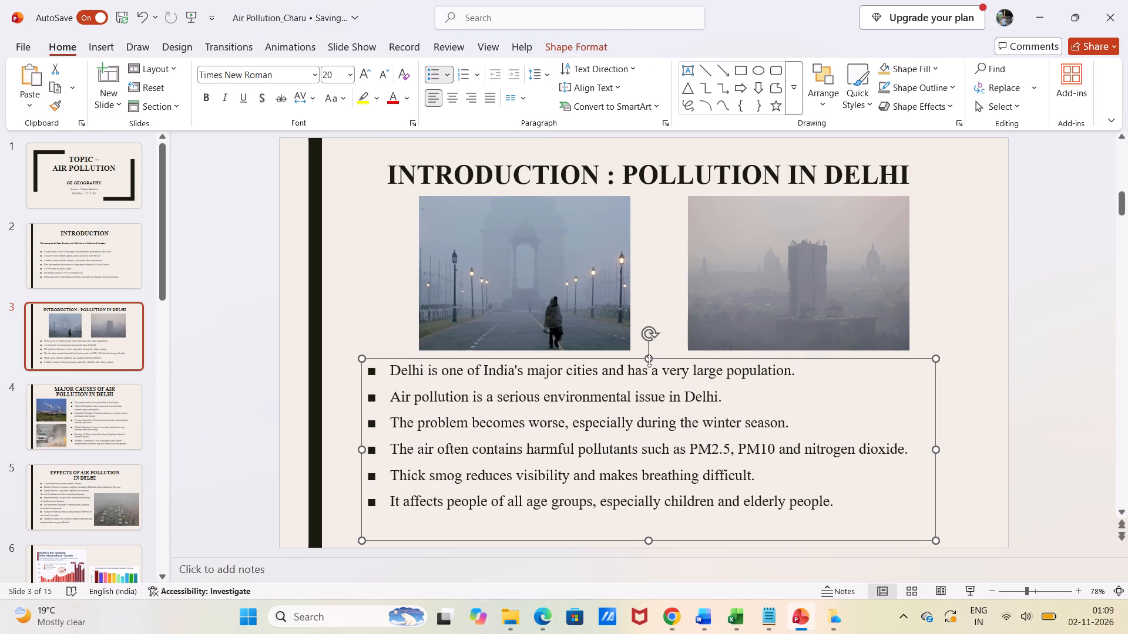
{"action": "left_click_drag", "start_coordinate": [650, 359], "coordinate": [652, 370]}
{"action": "left_click", "coordinate": [232, 402]}
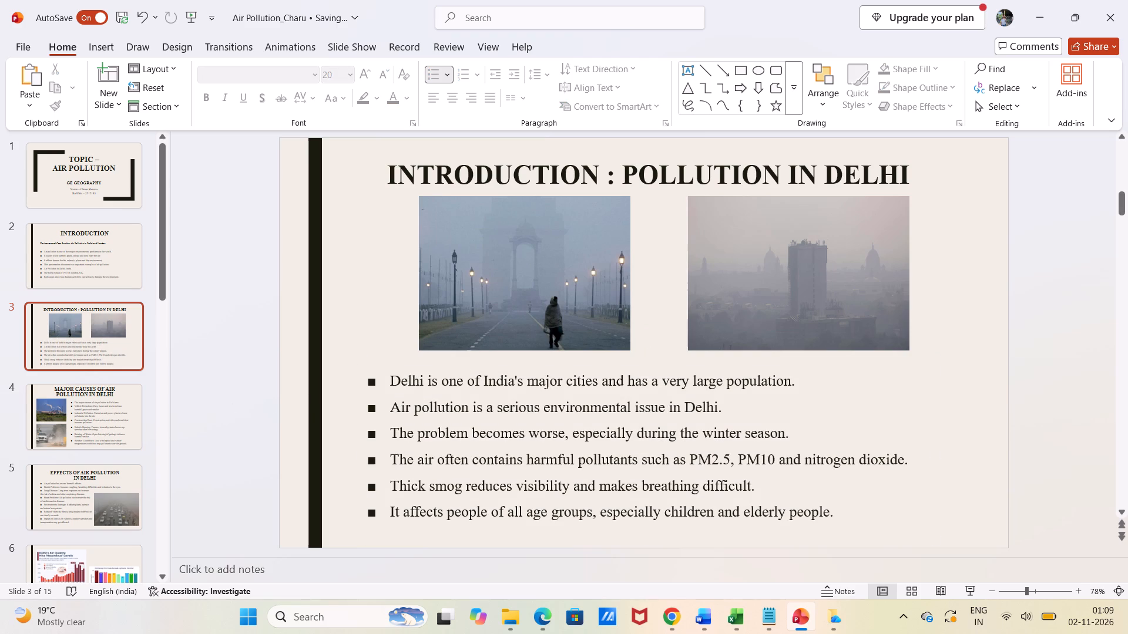
Nudge both slide 3 pictures down slightly with level edges, bringing the skyline picture a little closer to the India Gate picture.
{"action": "left_click_drag", "start_coordinate": [509, 287], "coordinate": [511, 293]}
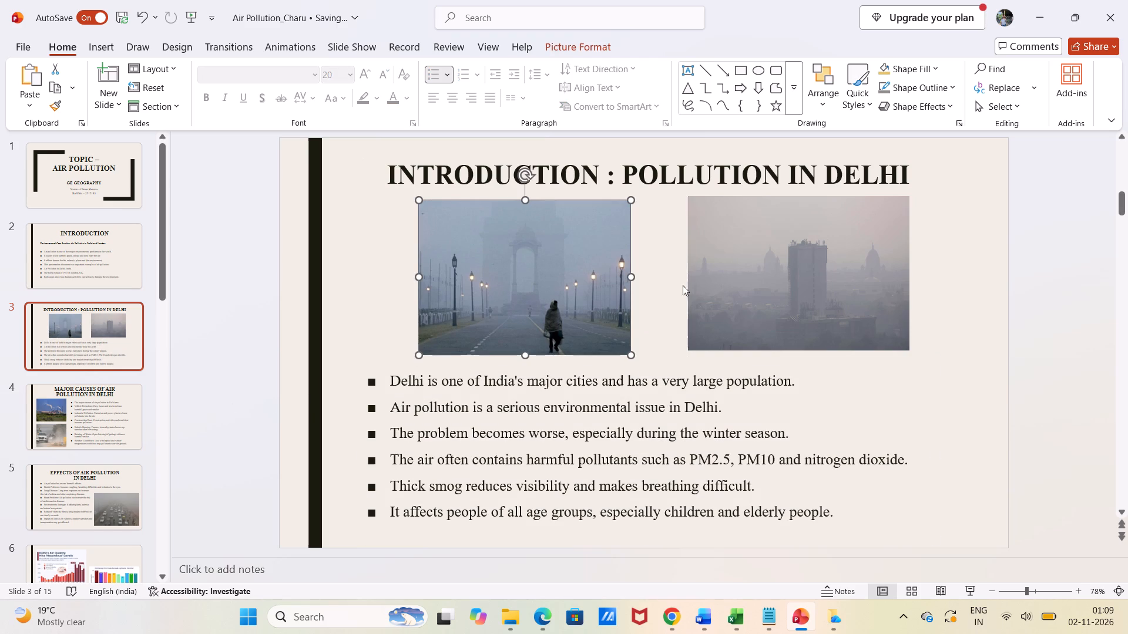
{"action": "left_click_drag", "start_coordinate": [716, 283], "coordinate": [710, 284]}
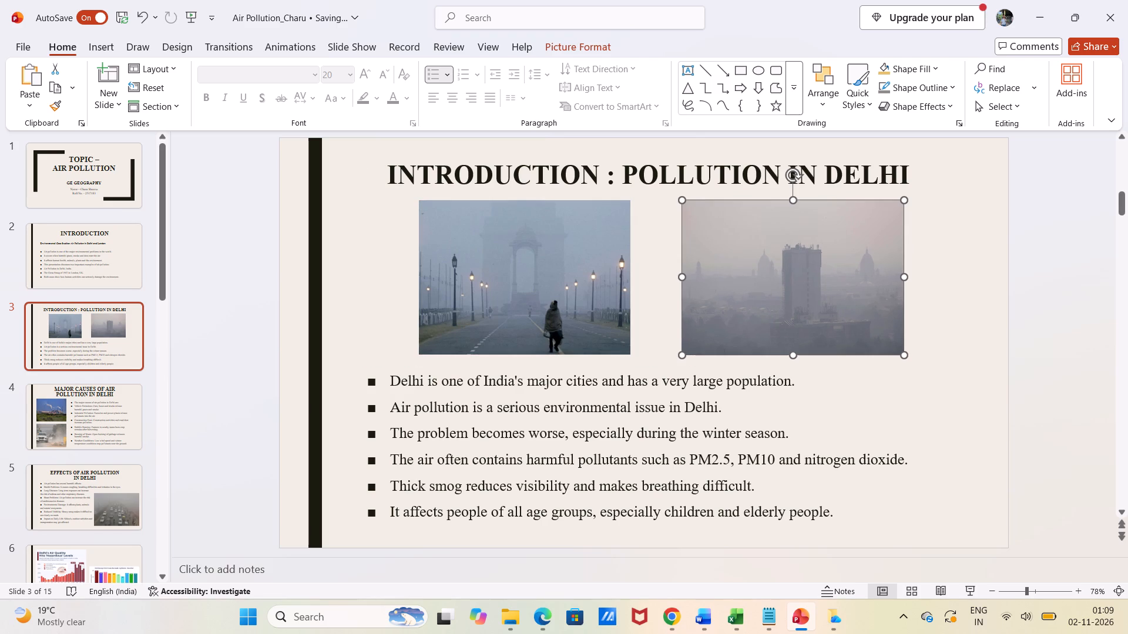
{"action": "left_click", "coordinate": [250, 367]}
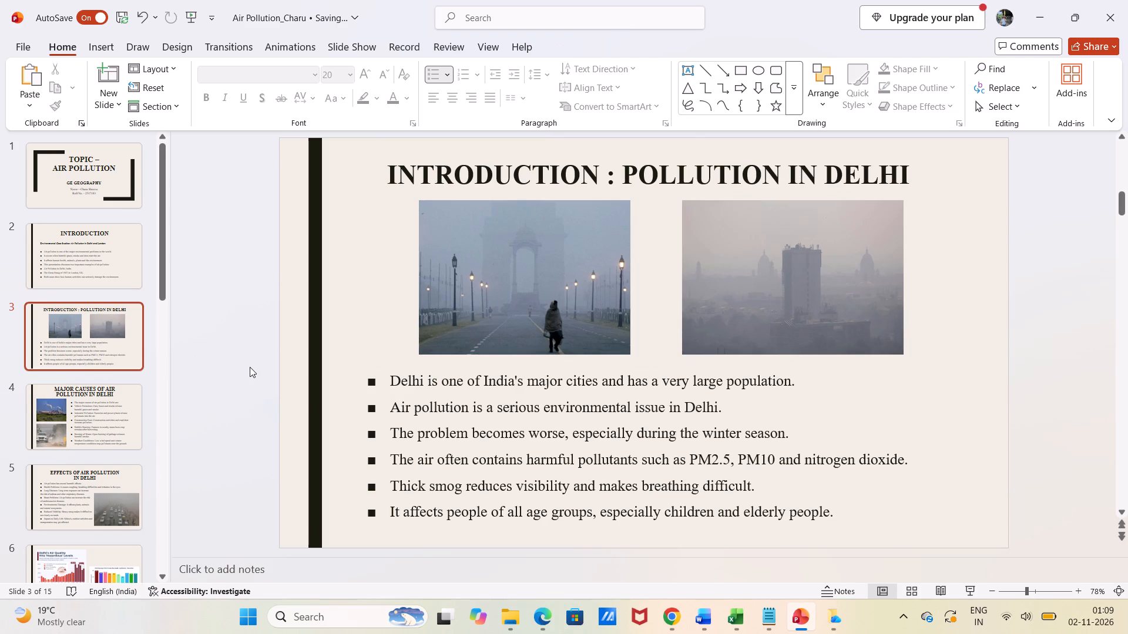
Review the layouts and pictures of the slides after slide 3, through the case study comparison and the Overall Conclusion slide.
{"action": "key", "text": "Down"}
{"action": "key", "text": "Down"}
{"action": "key", "text": "Down"}
{"action": "key", "text": "Down"}
{"action": "key", "text": "Down"}
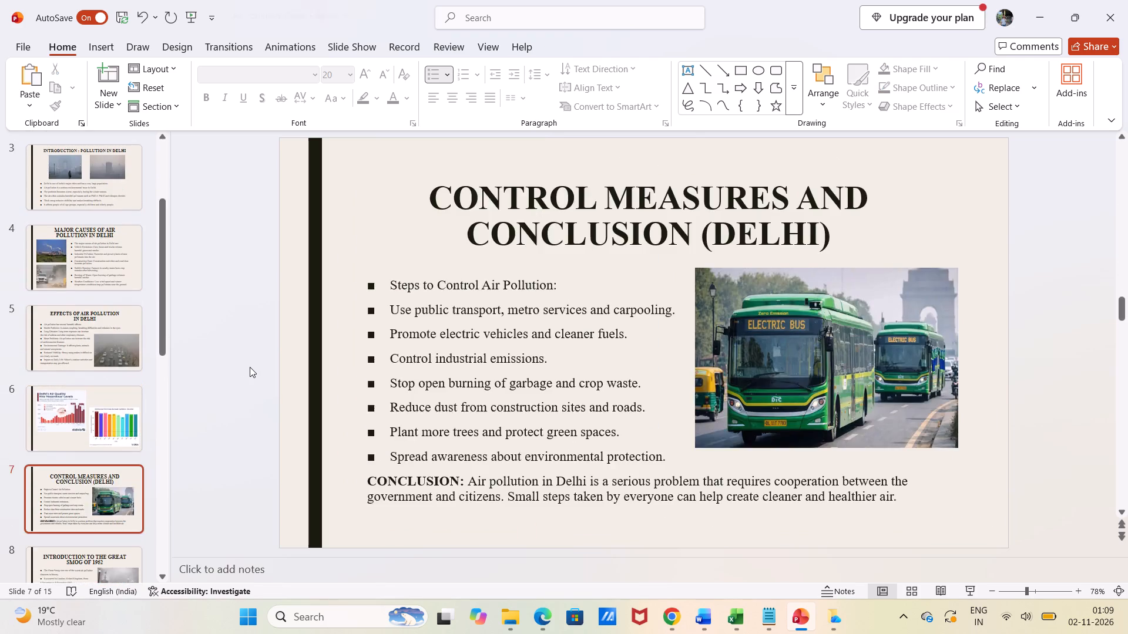
{"action": "key", "text": "Down"}
{"action": "key", "text": "Down"}
{"action": "key", "text": "Down"}
{"action": "key", "text": "Down"}
{"action": "key", "text": "Down"}
{"action": "key", "text": "Down"}
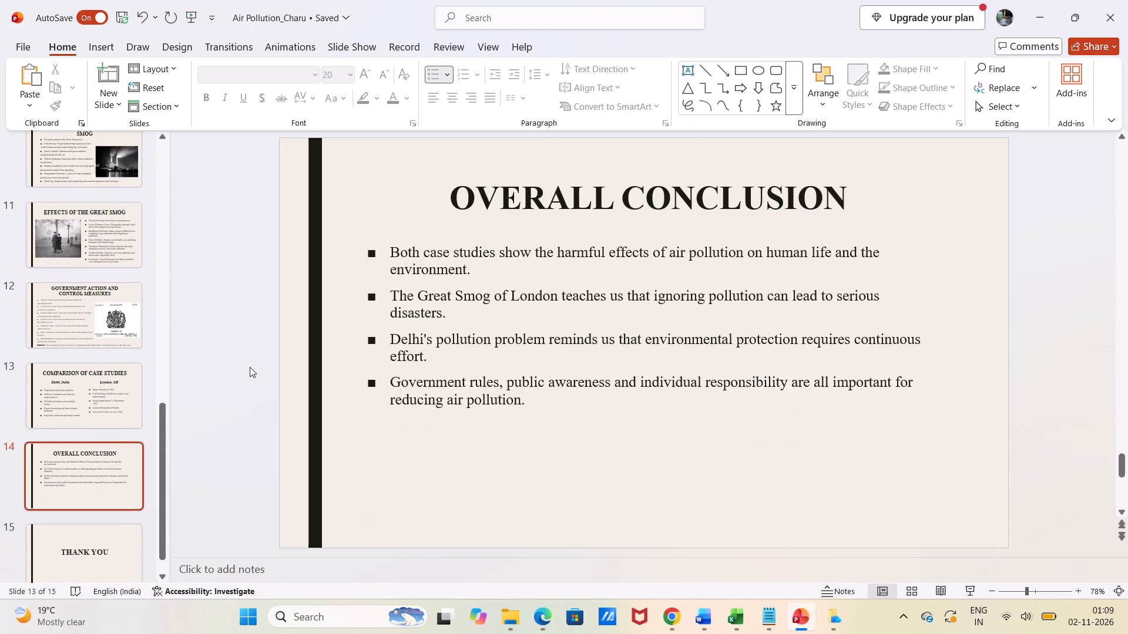
{"action": "key", "text": "Up"}
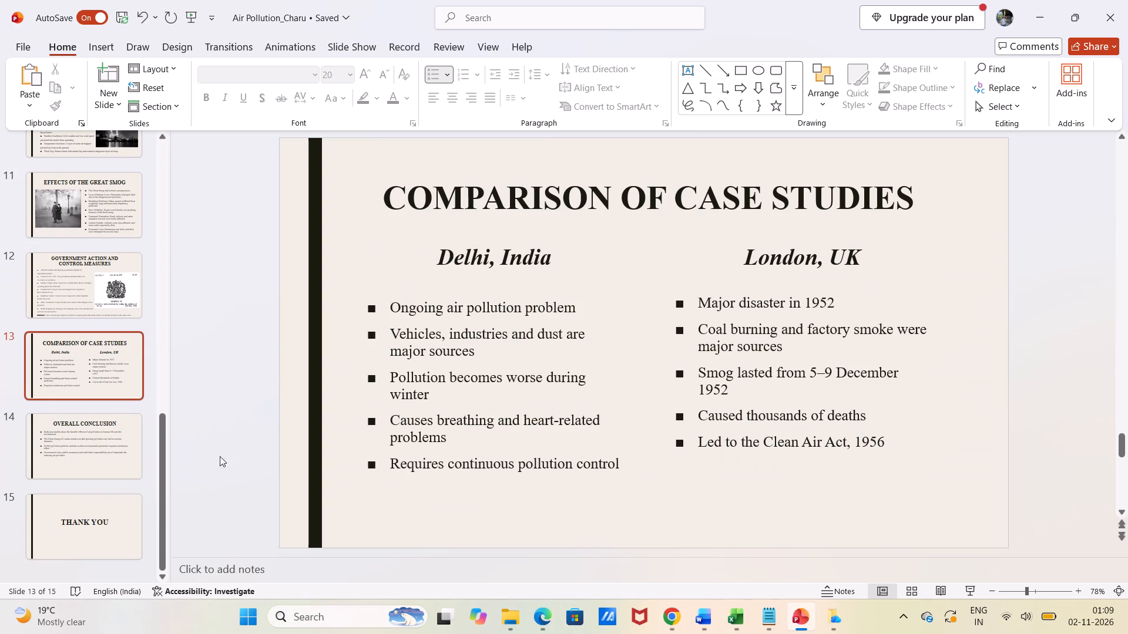
{"action": "left_click", "coordinate": [61, 456]}
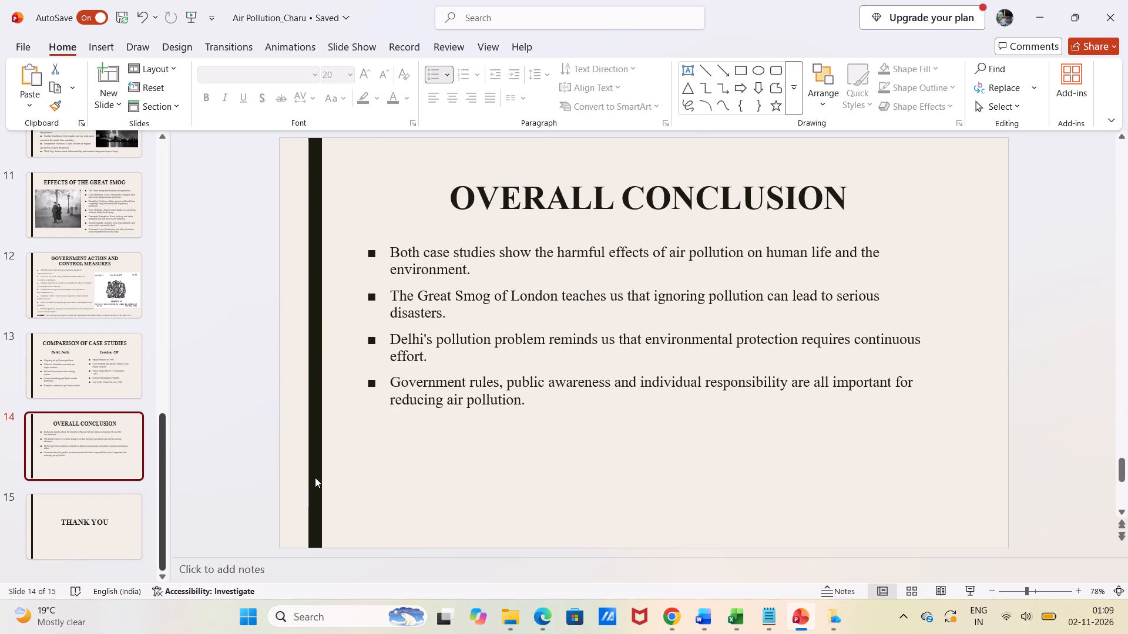
Save a copy of the presentation to the Desktop folder as a PowerPoint Presentation under its existing file name.
{"action": "left_click", "coordinate": [22, 48]}
{"action": "left_click", "coordinate": [41, 239]}
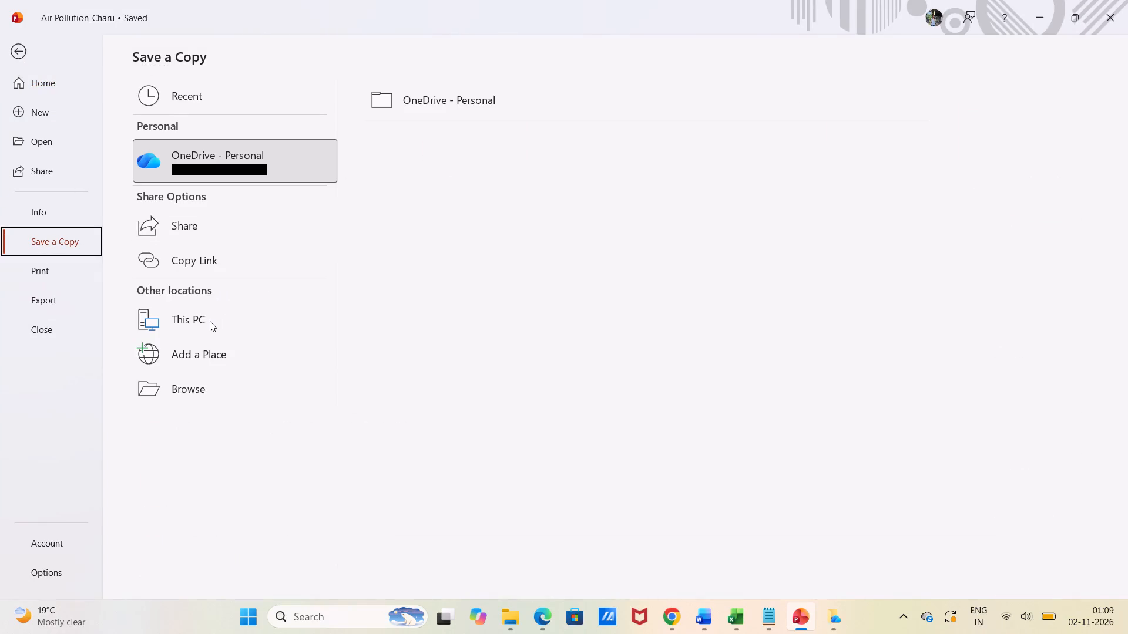
{"action": "left_click", "coordinate": [210, 321]}
{"action": "left_click", "coordinate": [431, 244]}
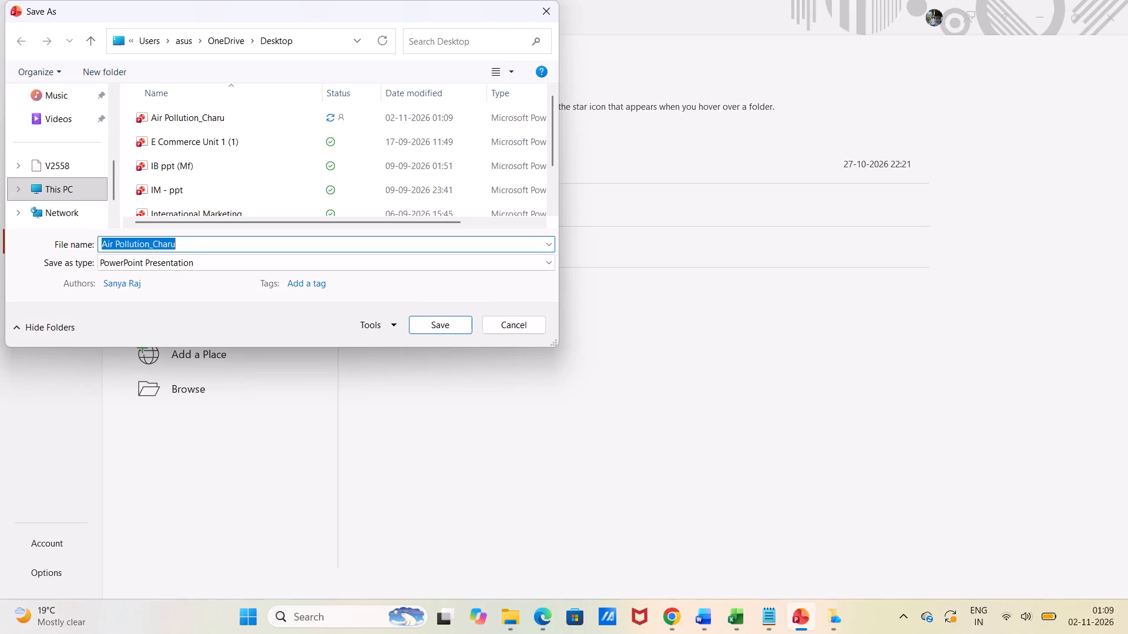
{"action": "left_click", "coordinate": [441, 325]}
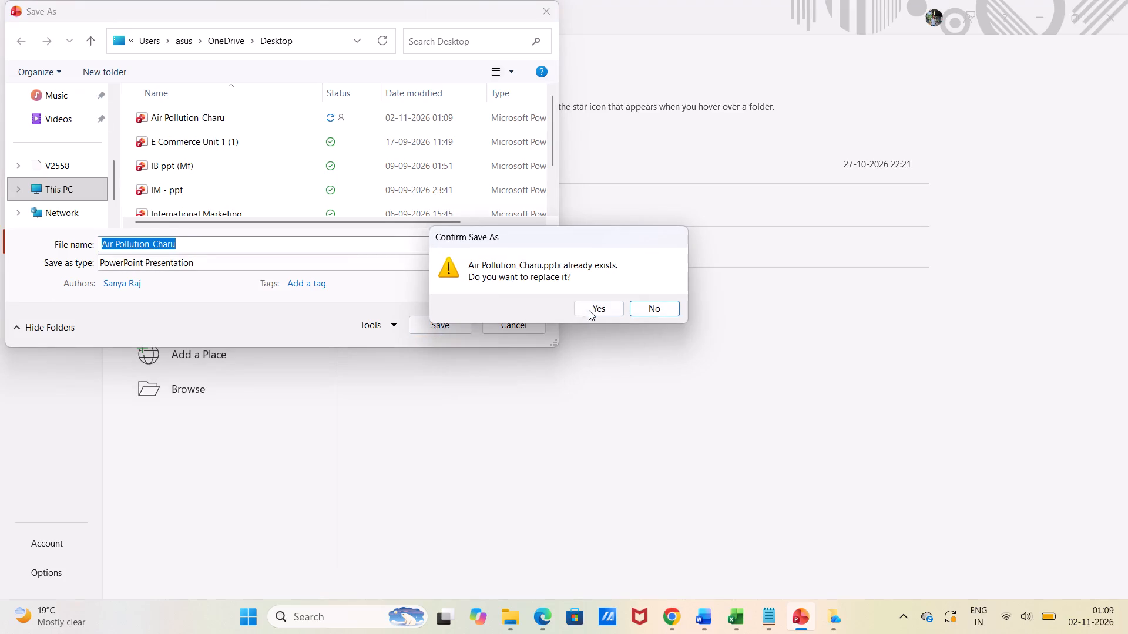
Replace the existing Air Pollution_Charu presentation on the Desktop with the current version.
{"action": "left_click", "coordinate": [607, 309]}
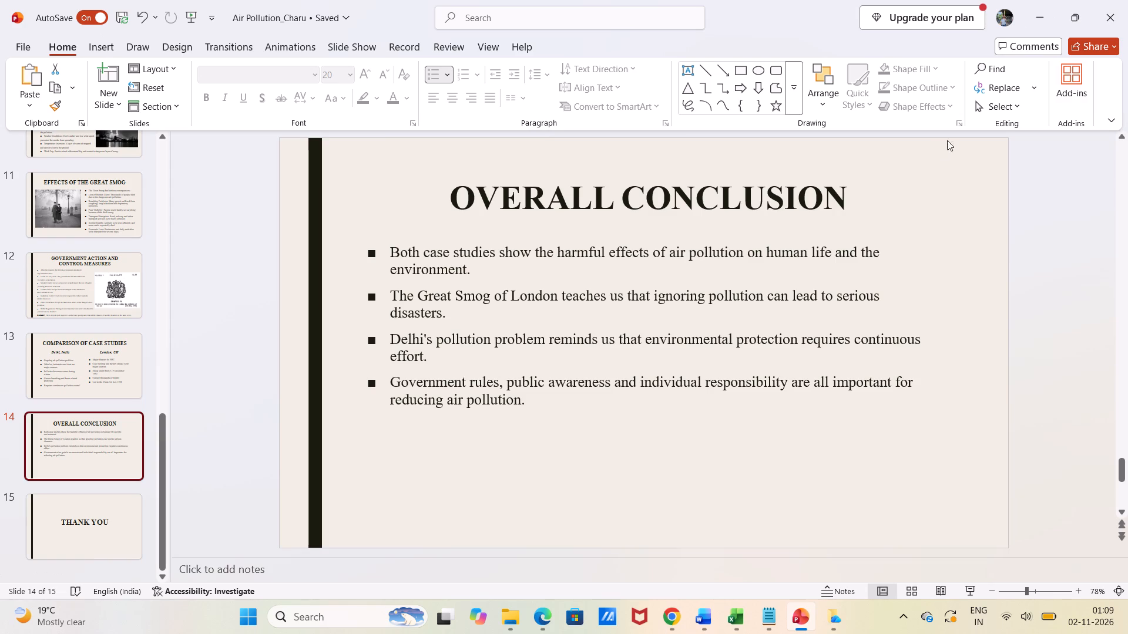
Clear the view to the desktop by minimising the browser and closing the presentation and the OneDrive share window.
{"action": "left_click", "coordinate": [1058, 18]}
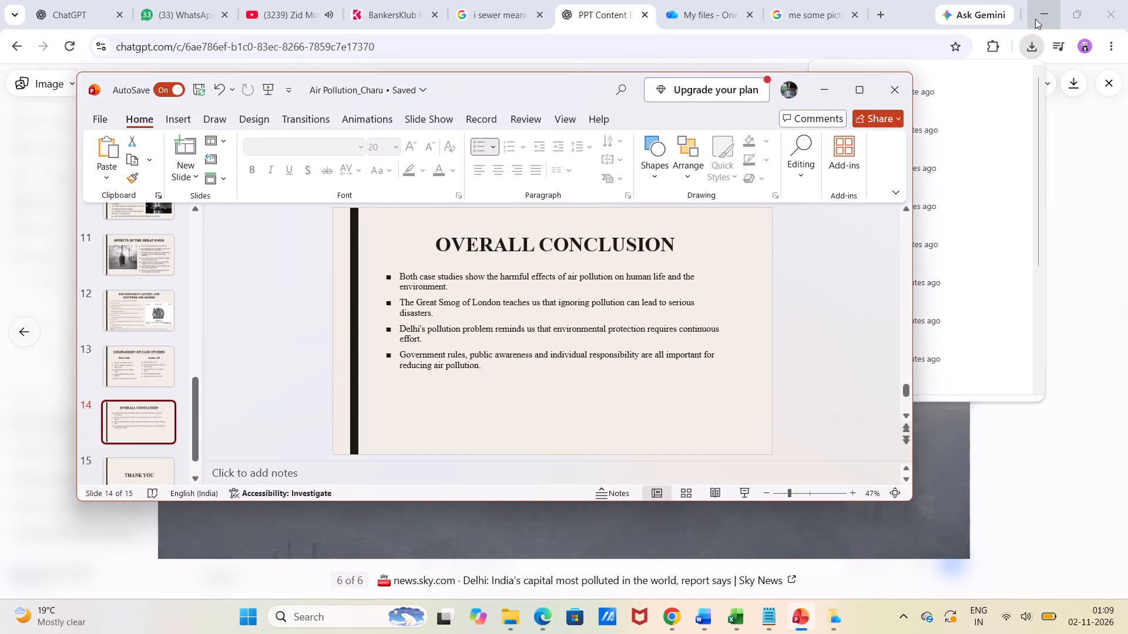
{"action": "left_click", "coordinate": [1035, 19]}
{"action": "left_click", "coordinate": [887, 90]}
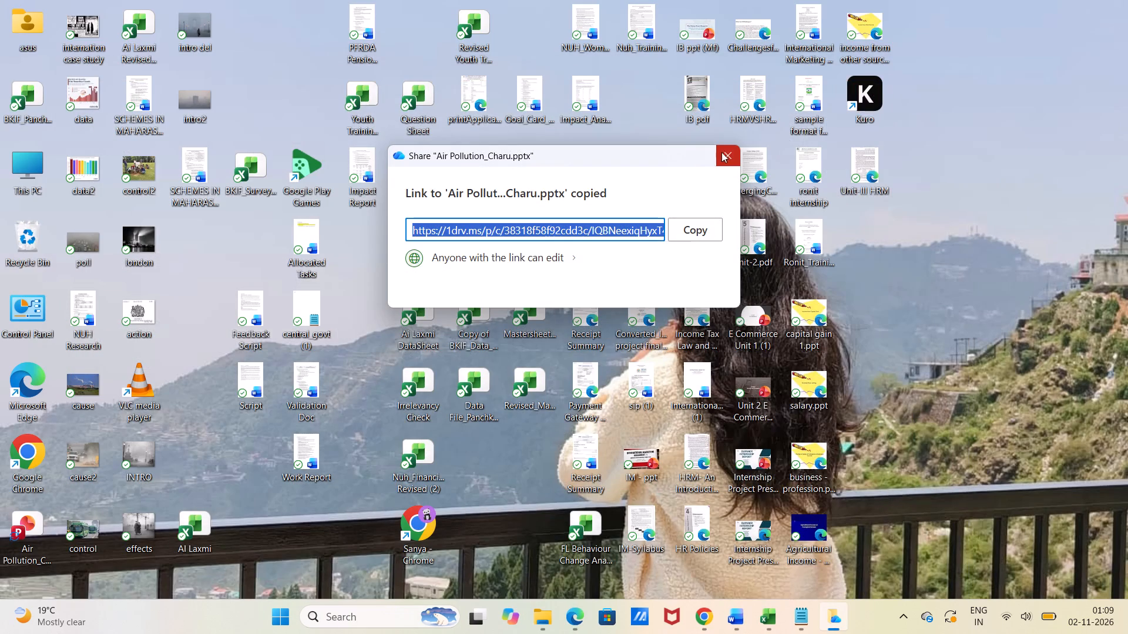
{"action": "left_click", "coordinate": [727, 153]}
Share the Air Pollution_Charu presentation file from the desktop with another app.
{"action": "right_click", "coordinate": [37, 537]}
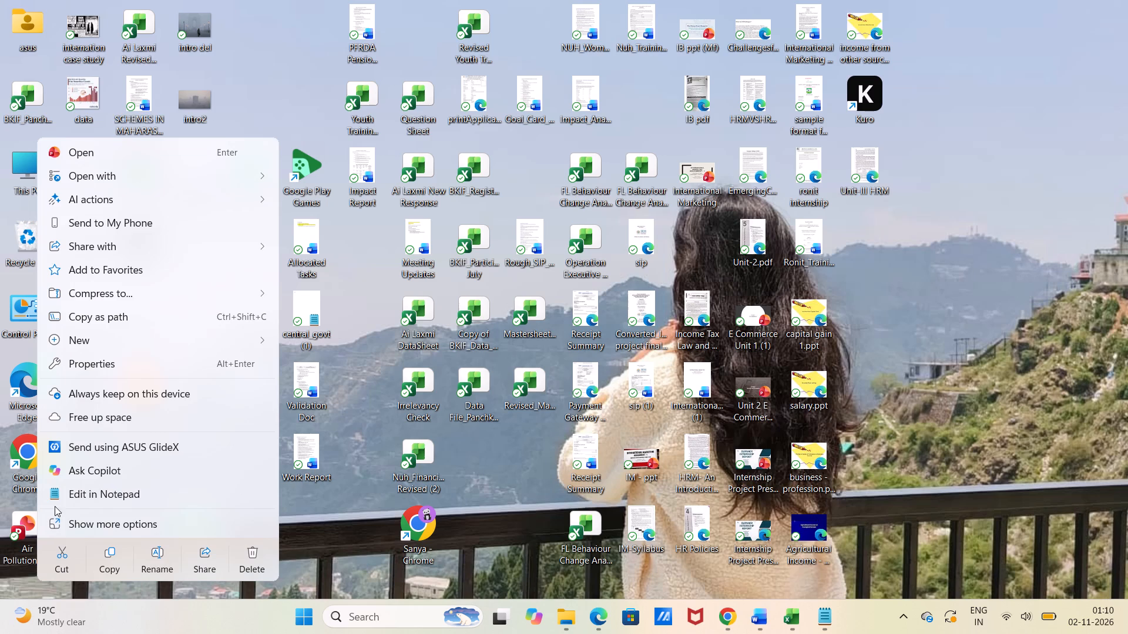
{"action": "left_click", "coordinate": [123, 221]}
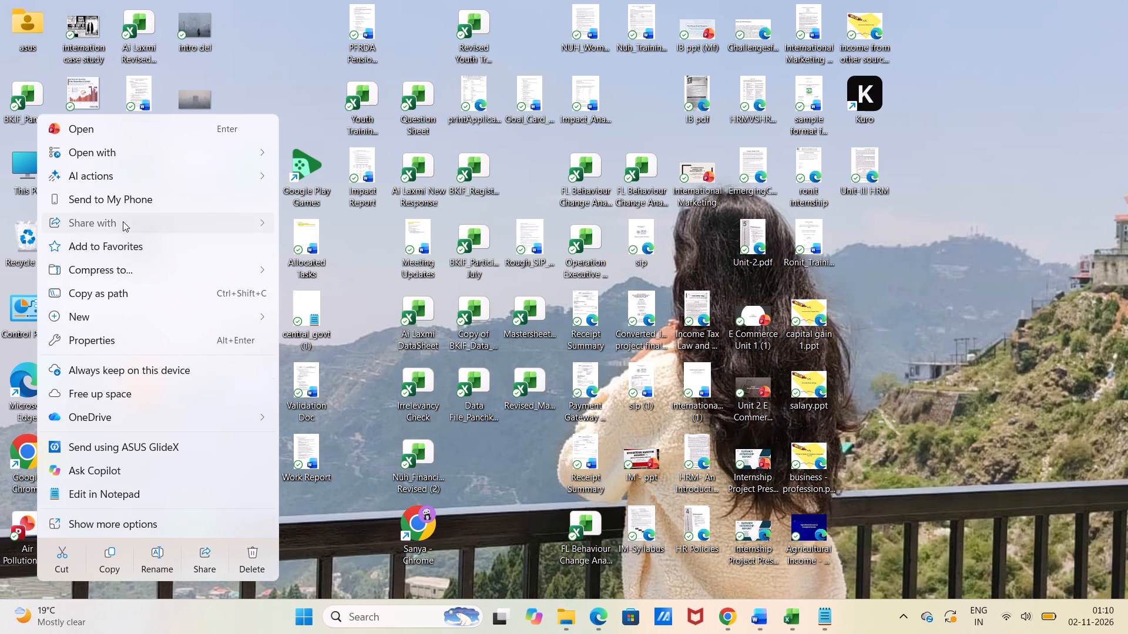
{"action": "left_click", "coordinate": [335, 223]}
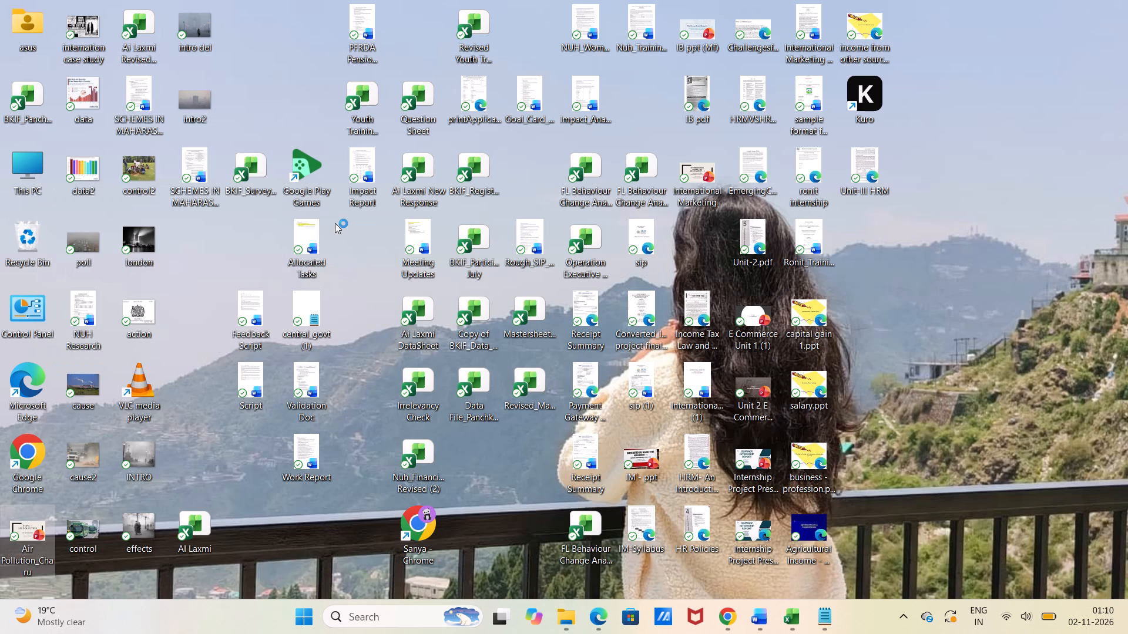
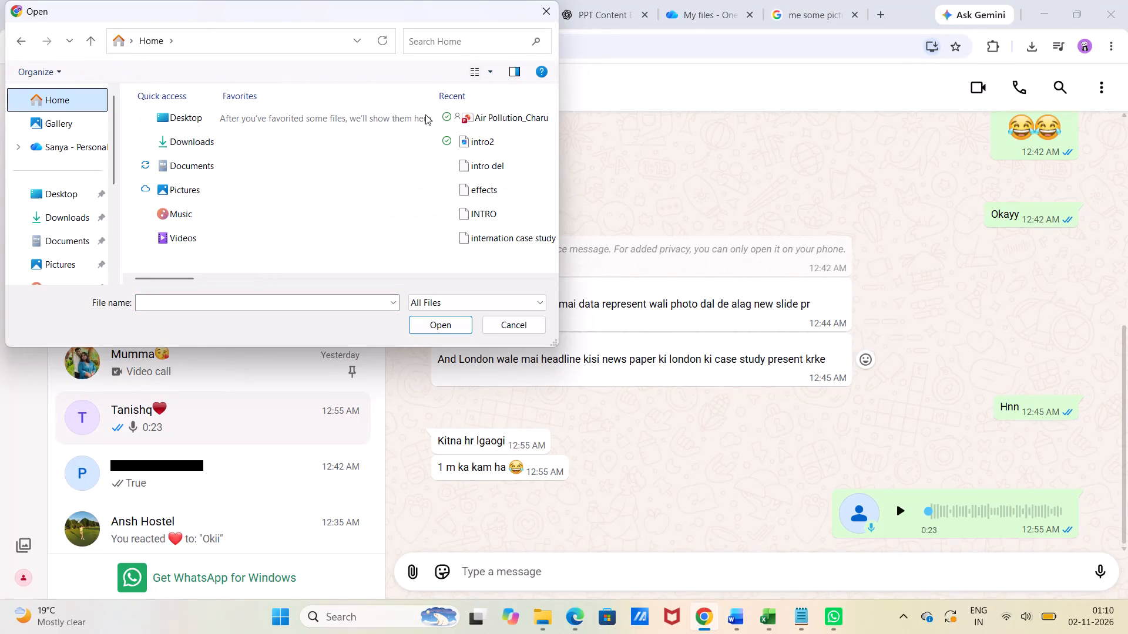
Select the Air Pollution_Charu presentation from the recent files as the attachment for the open chat.
{"action": "left_click", "coordinate": [484, 113]}
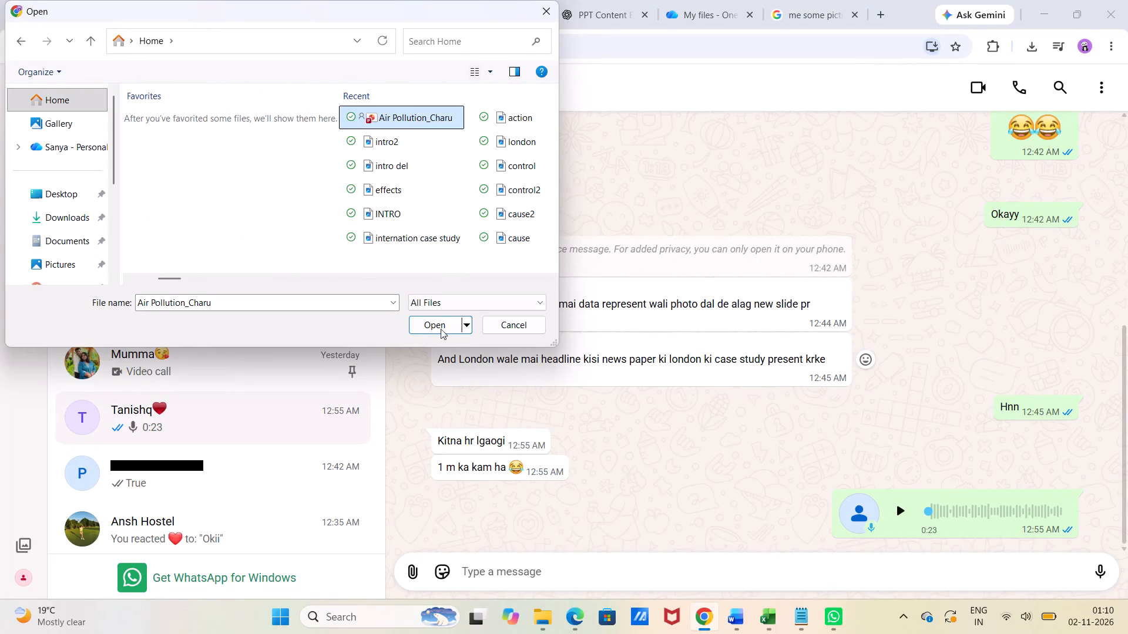